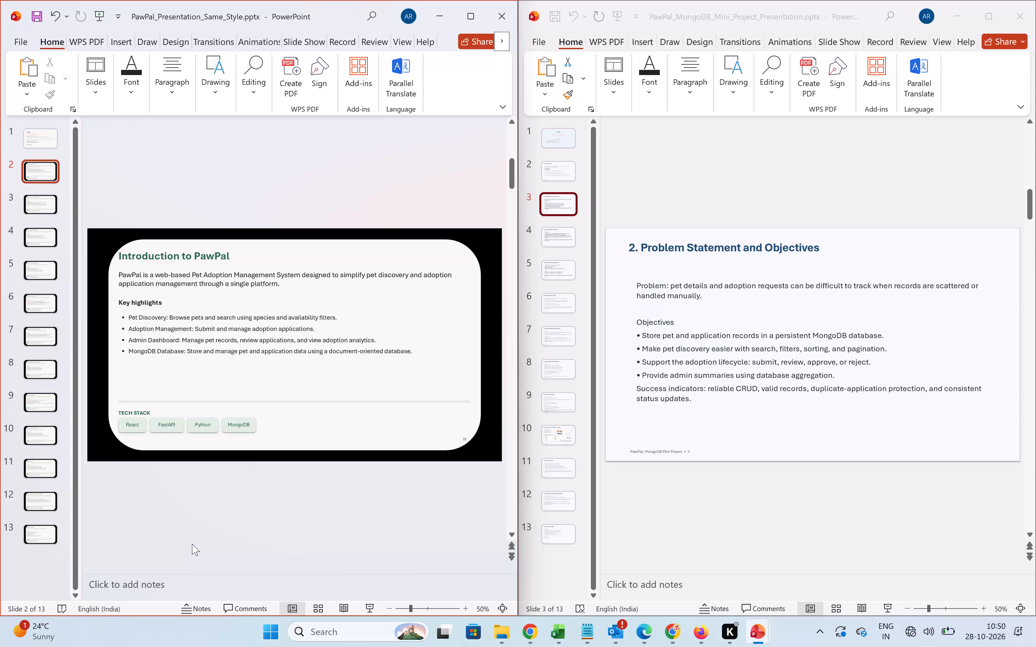
key("Down")
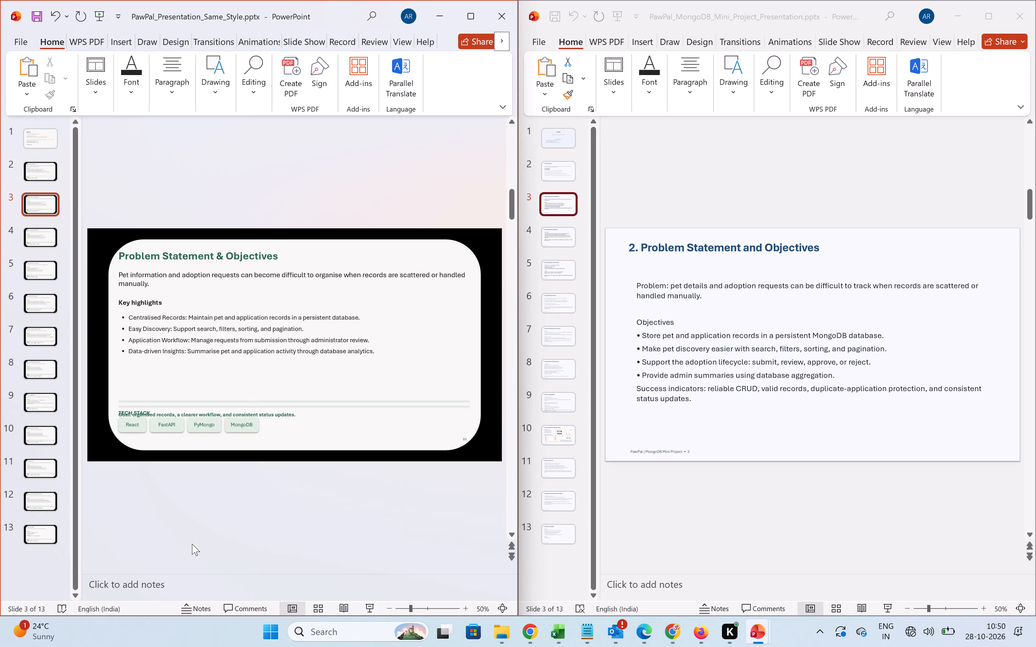
key("Down")
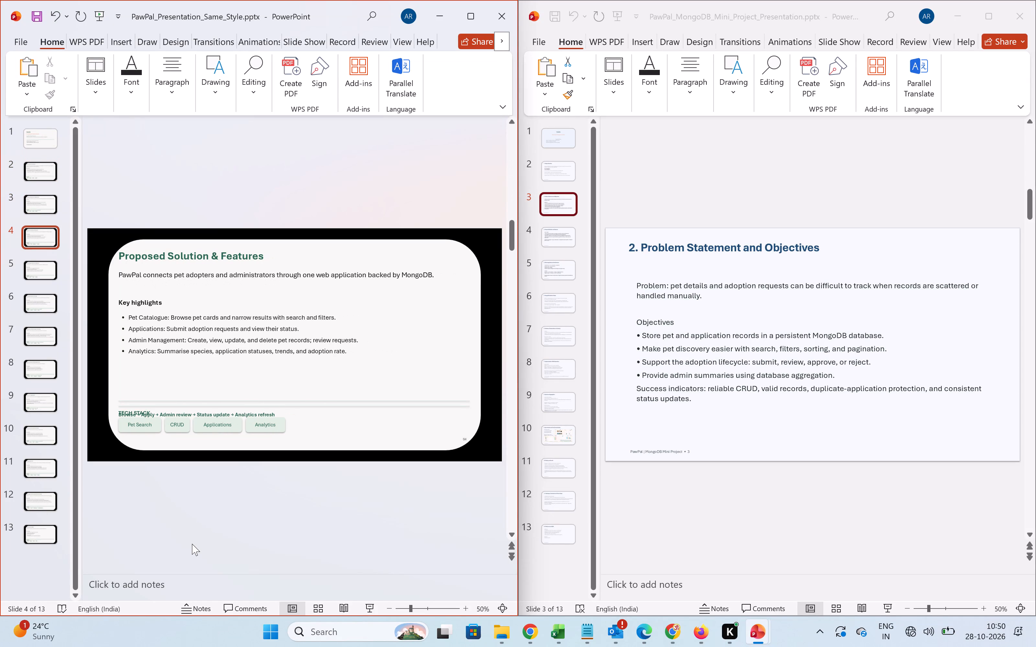
key("Up")
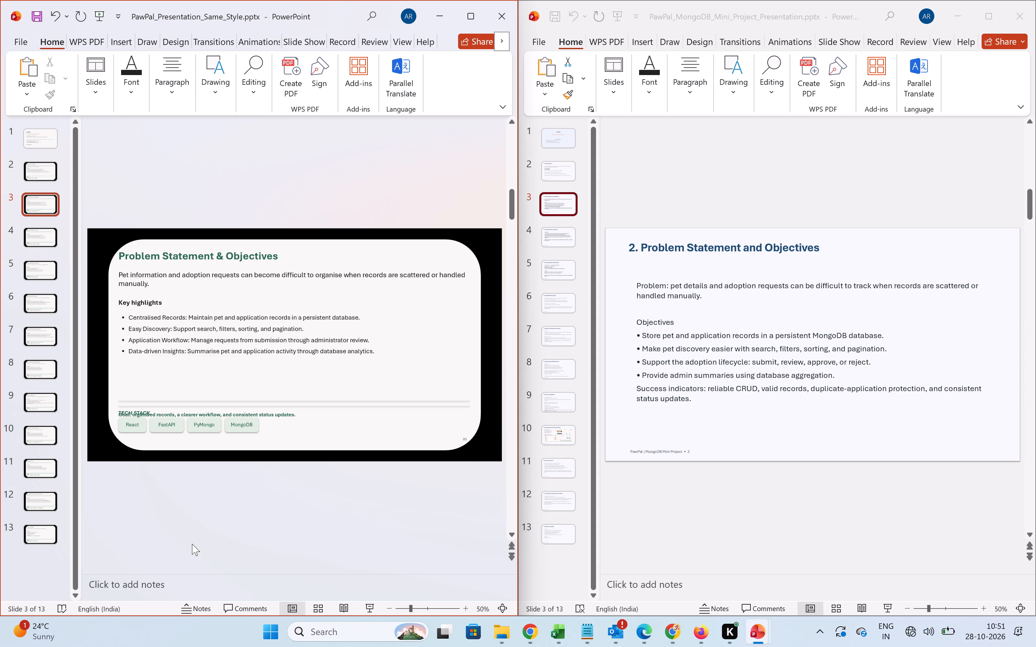
key("Down")
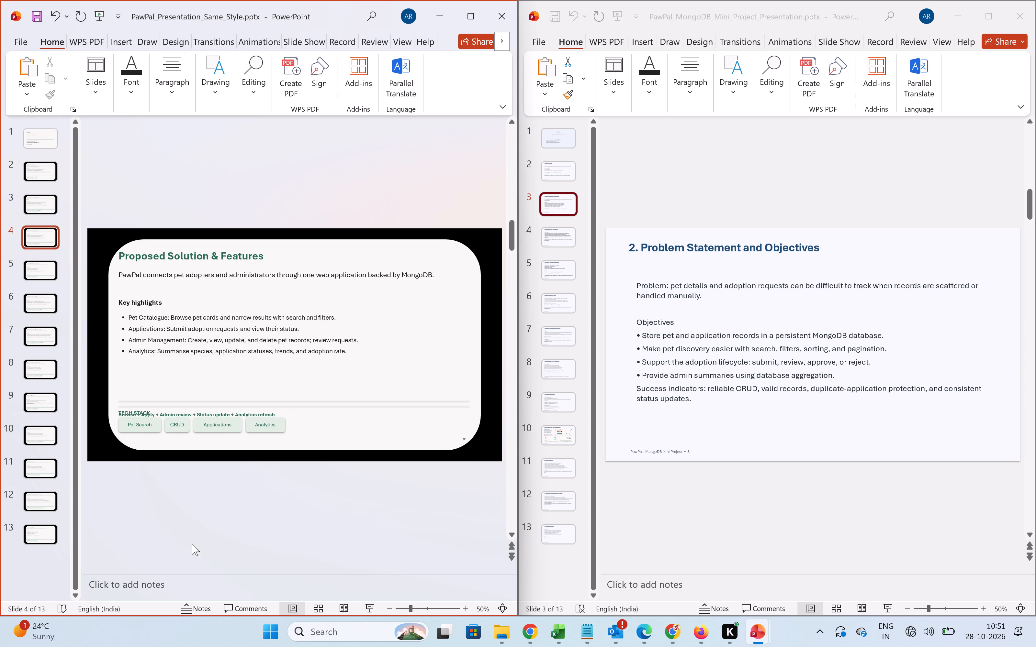
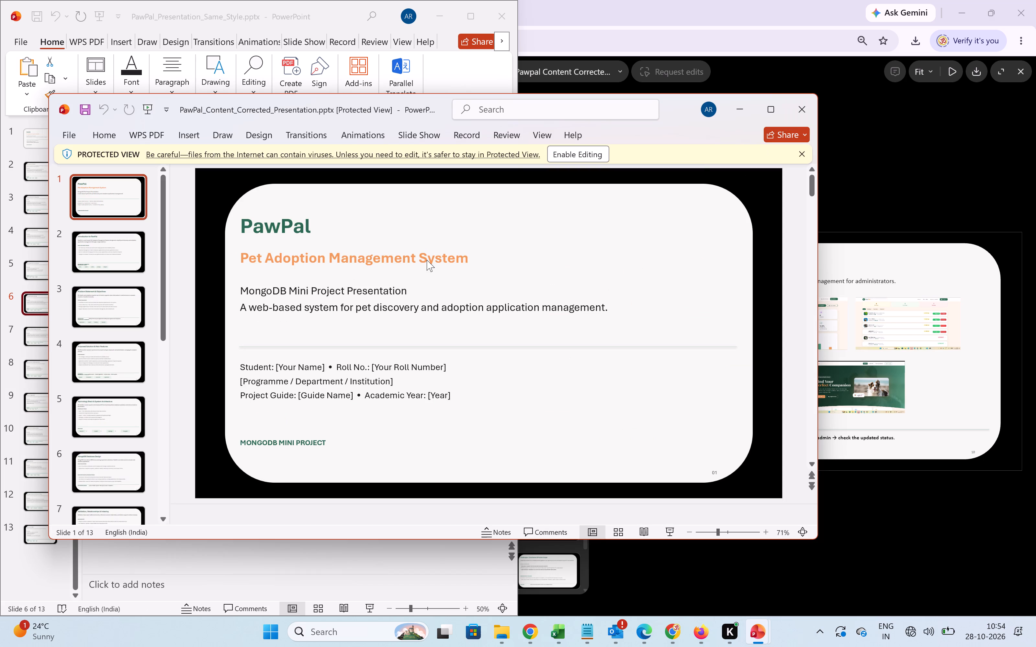
Close PawPal_Presentation_Same_Style.pptx without saving its changes.
left_click(429, 566)
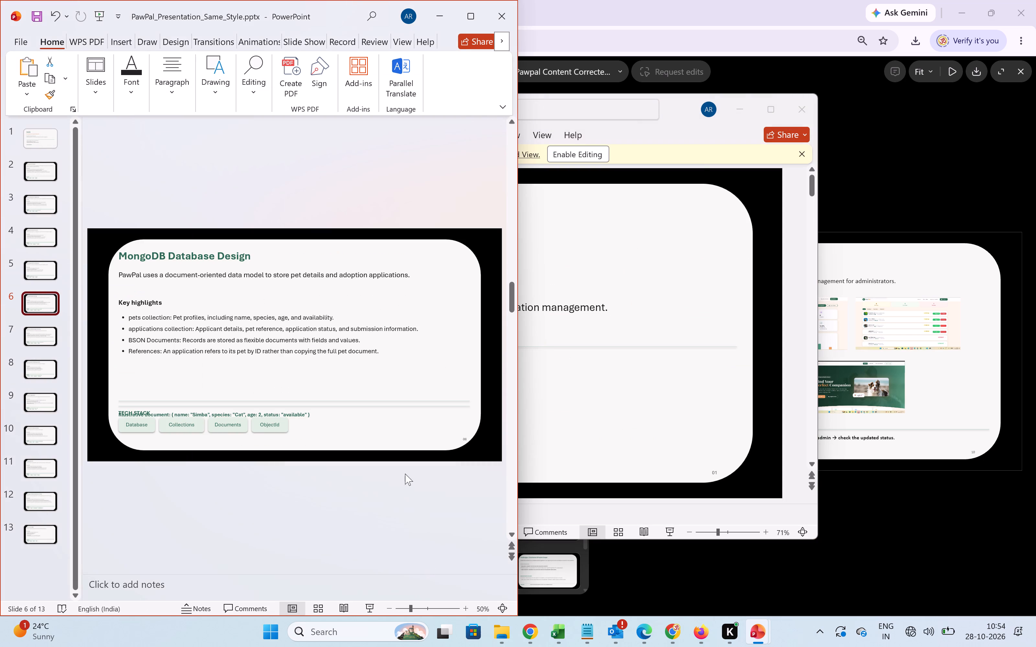
left_click(499, 11)
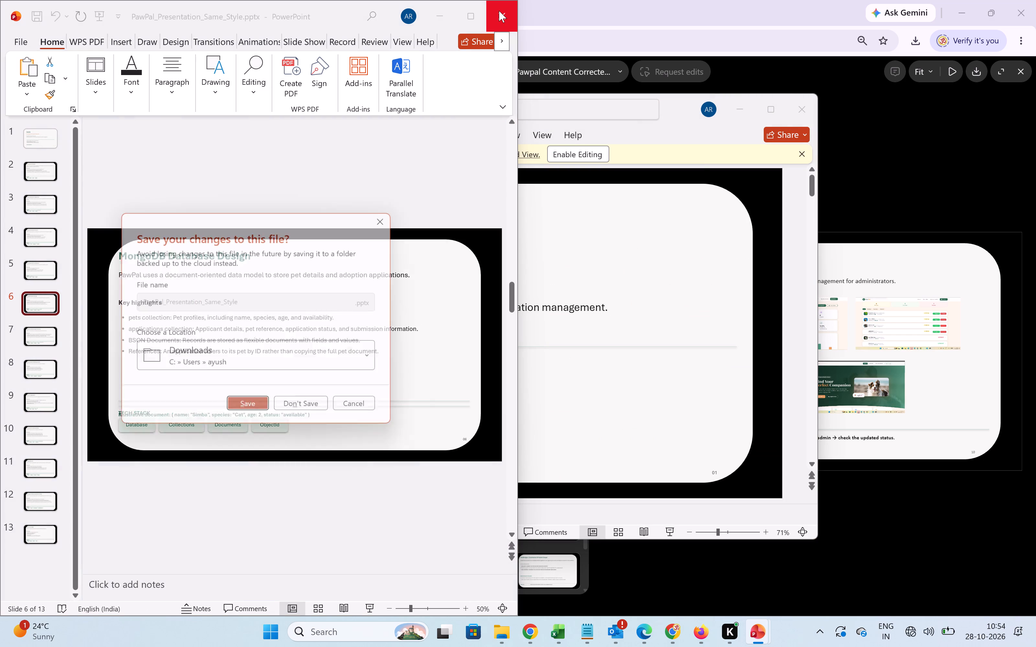
left_click(291, 410)
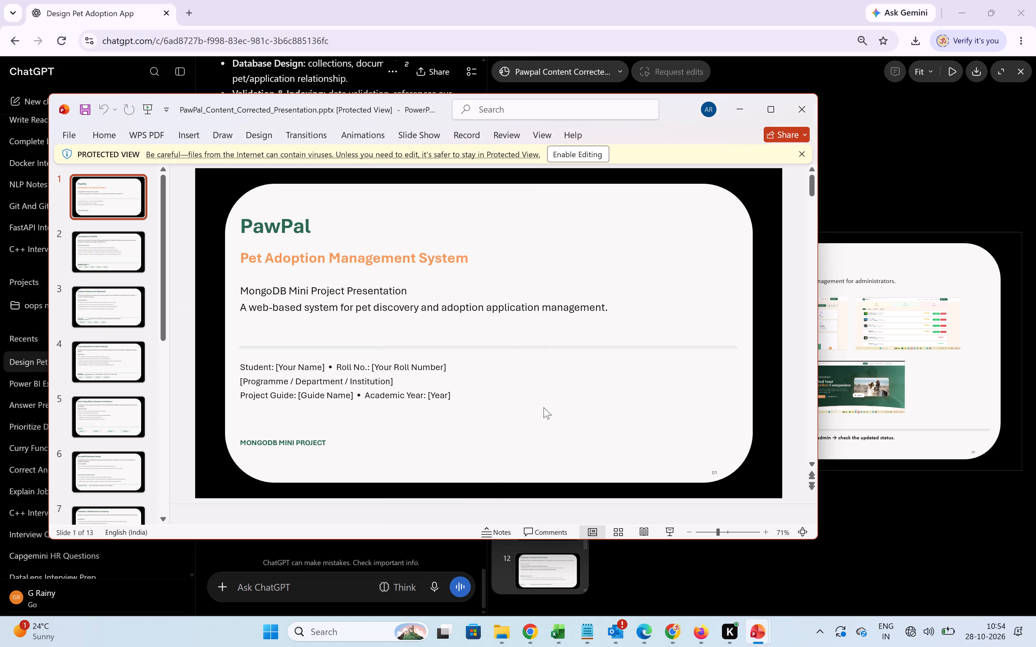
Bring up the Downloads folder and close PawPal_MongoDB_Mini_Project_Presentation.pptx without saving its changes.
left_click(501, 629)
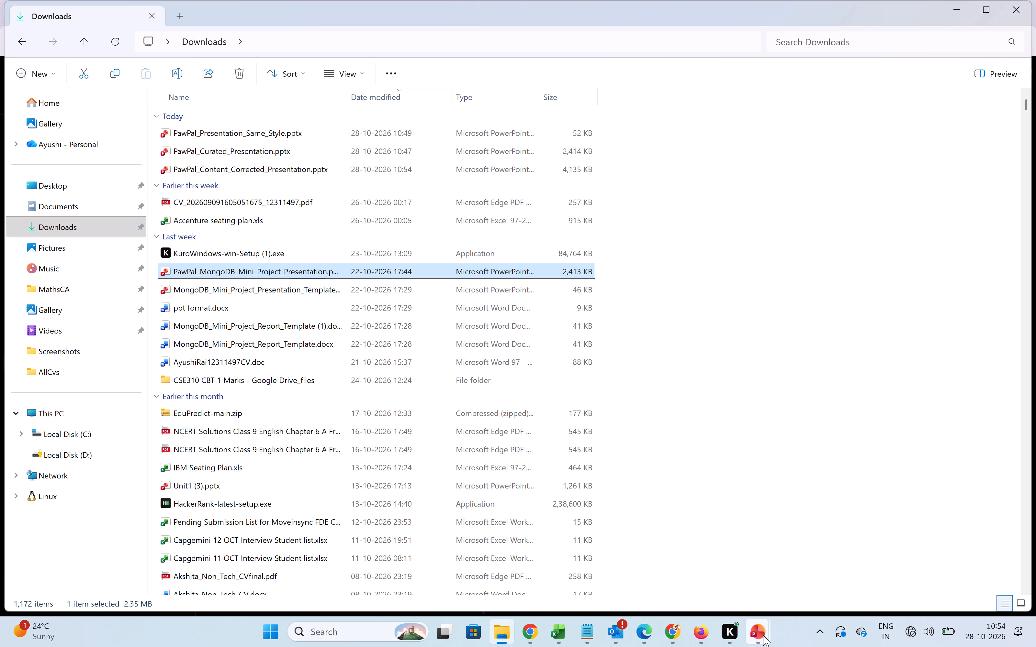
left_click(720, 521)
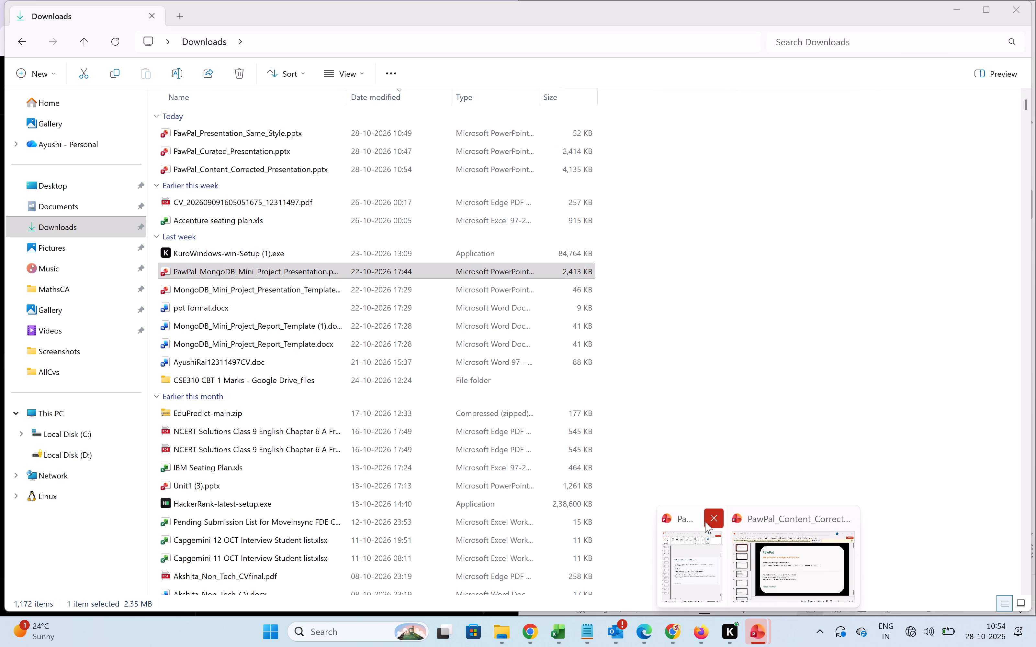
left_click(705, 522)
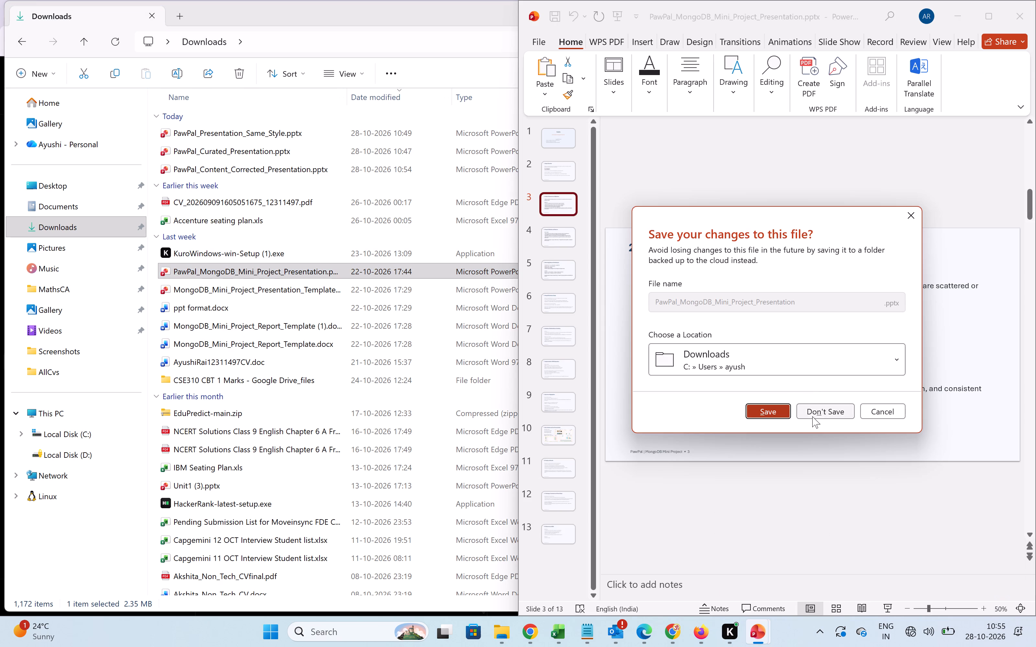
left_click(812, 416)
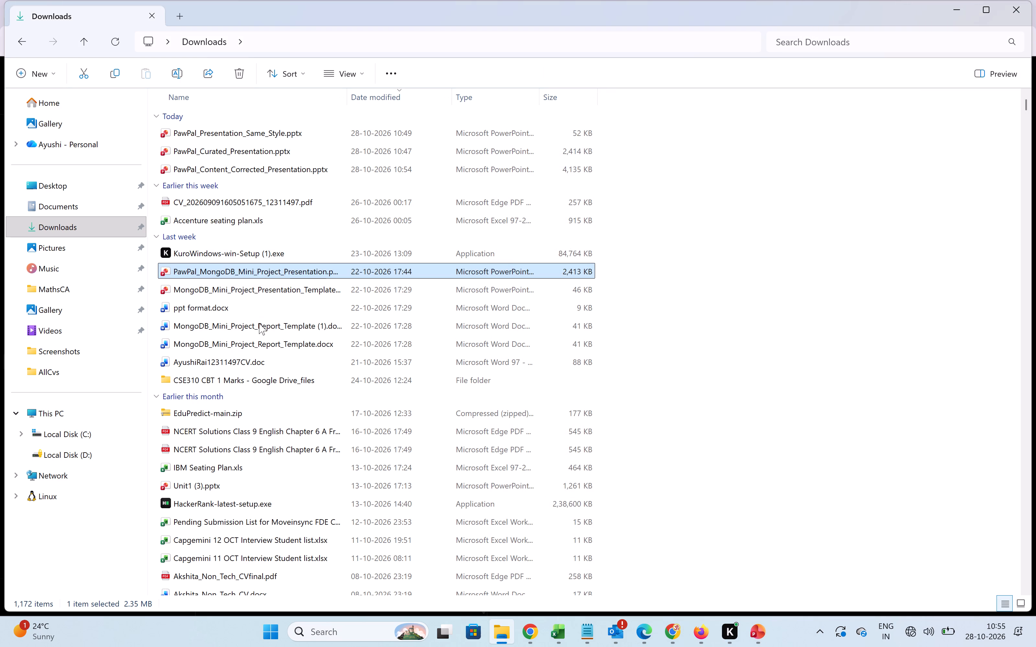
Open MongoDB_Mini_Project_Presentation_Template-1.pptx from the Downloads folder and arrange it side by side with the corrected PawPal presentation.
right_click(270, 291)
left_click(270, 291)
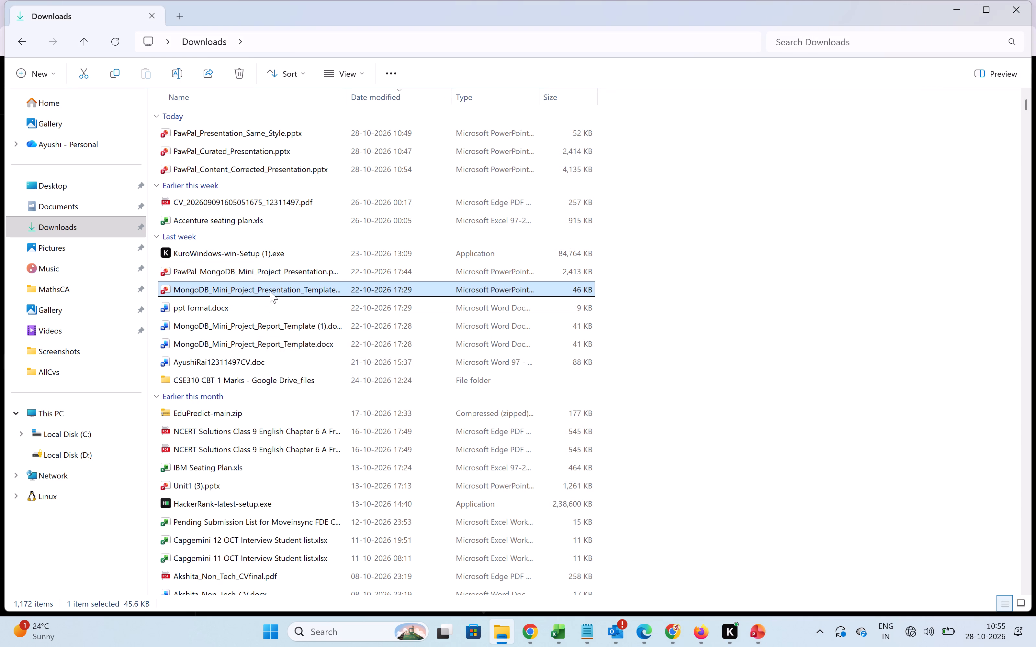
left_click(270, 291)
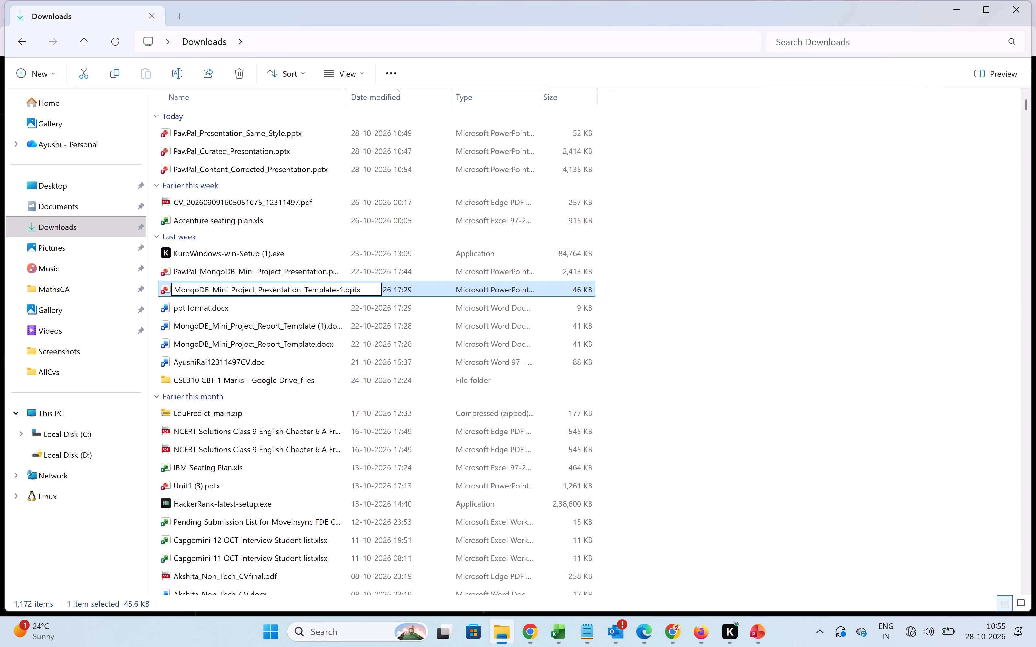
left_click_drag(748, 381, 529, 350)
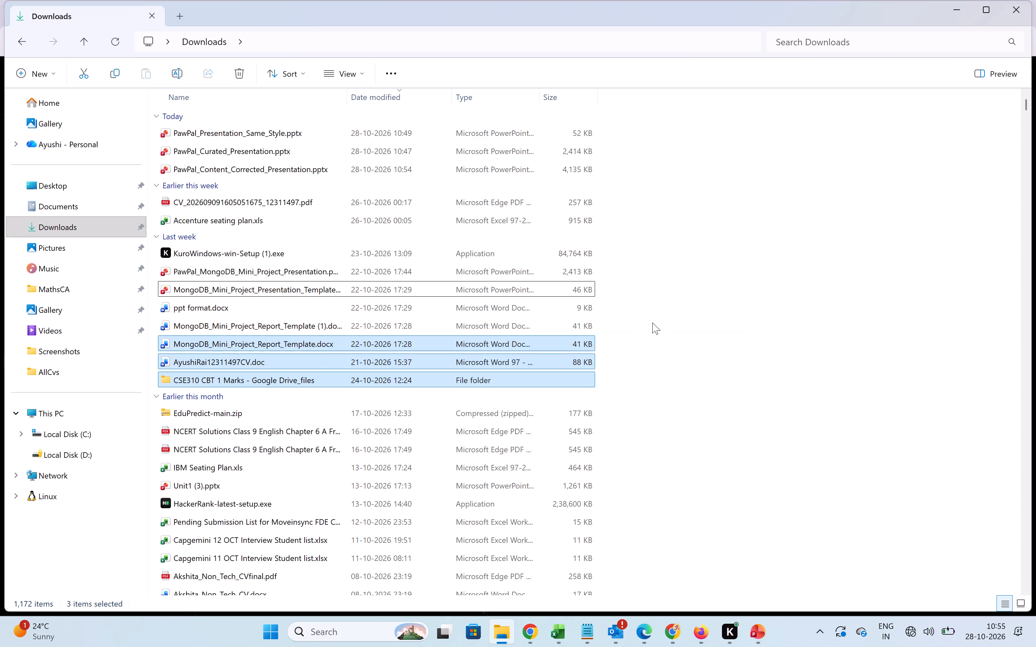
left_click(652, 323)
double_click(288, 288)
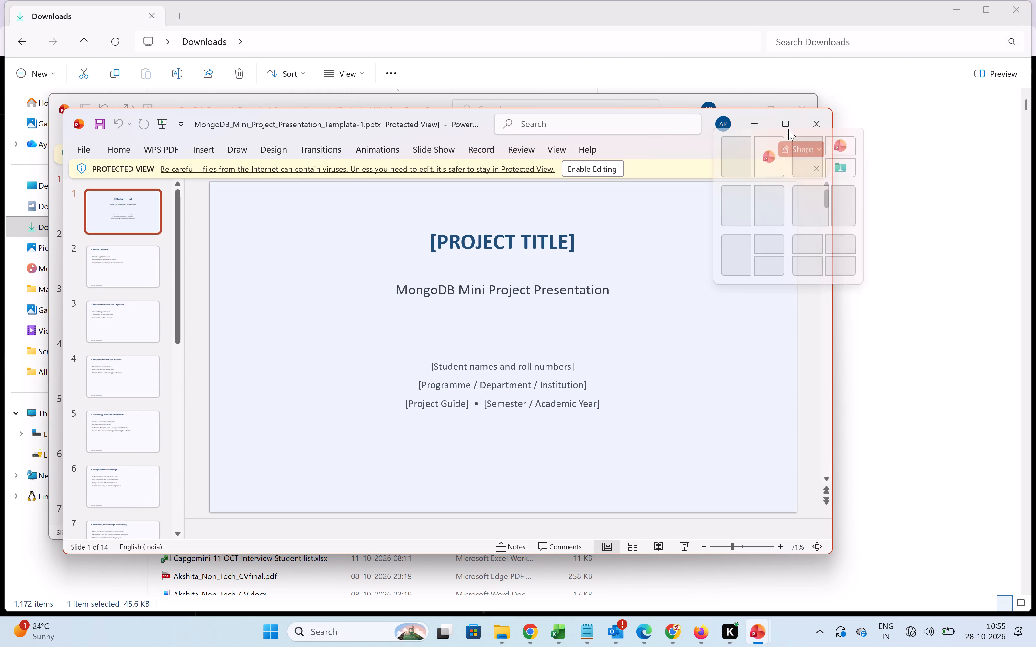
left_click(745, 169)
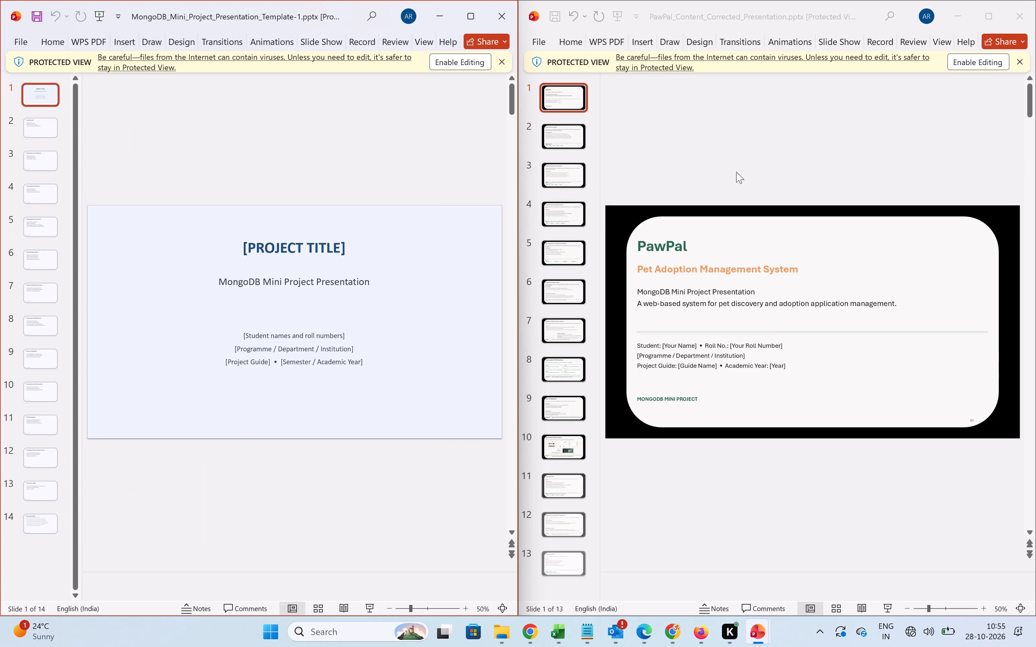
Compare the template's opening slides through Proposed Solution and Features with the matching slides of the corrected PawPal presentation.
left_click(35, 102)
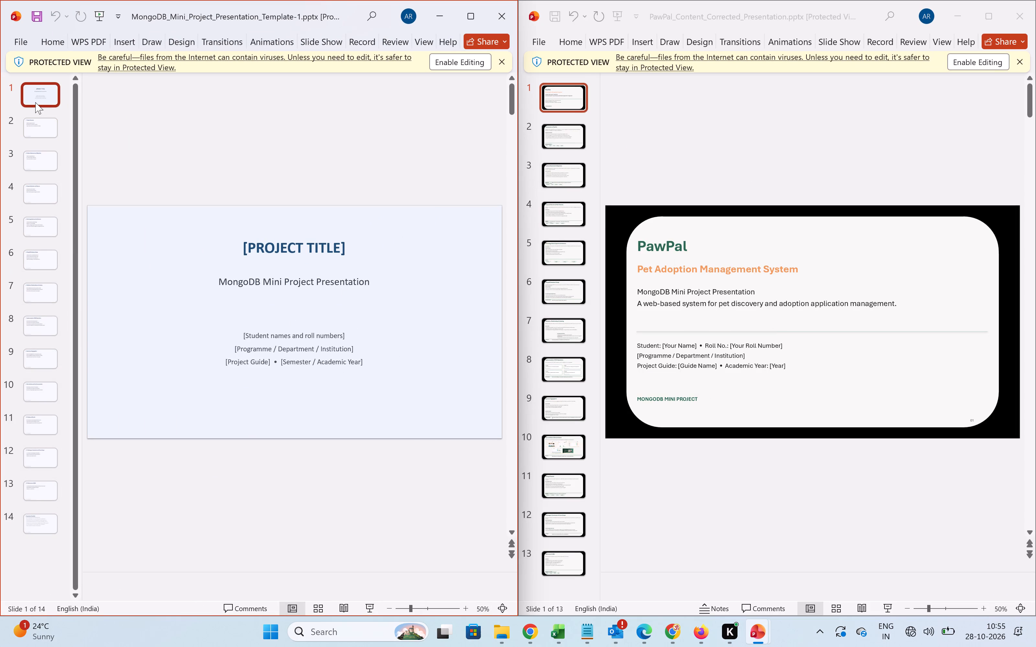
left_click(42, 129)
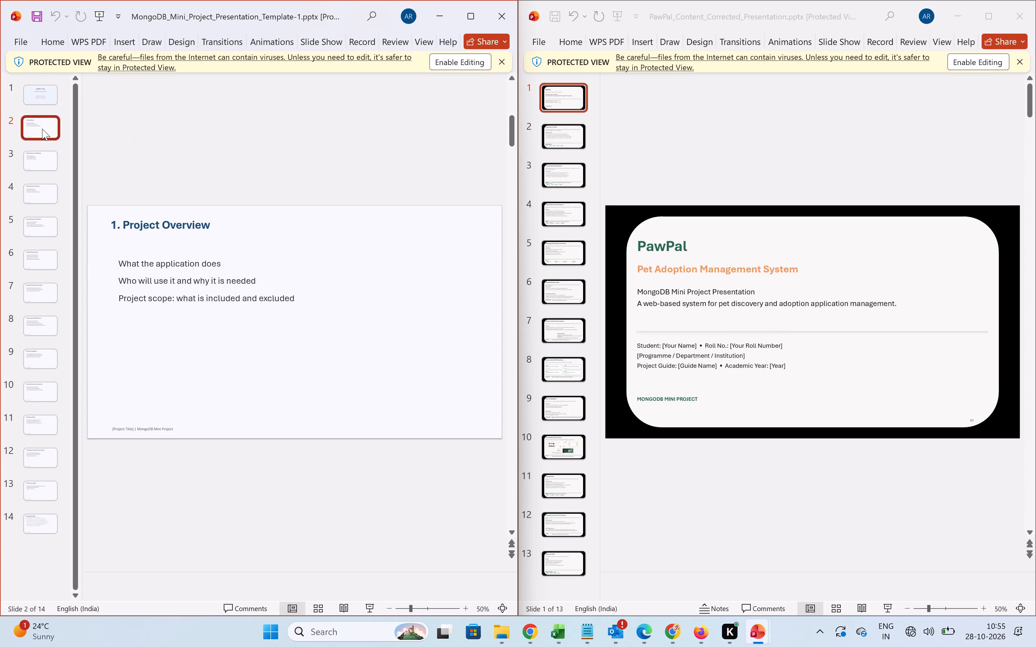
left_click(569, 137)
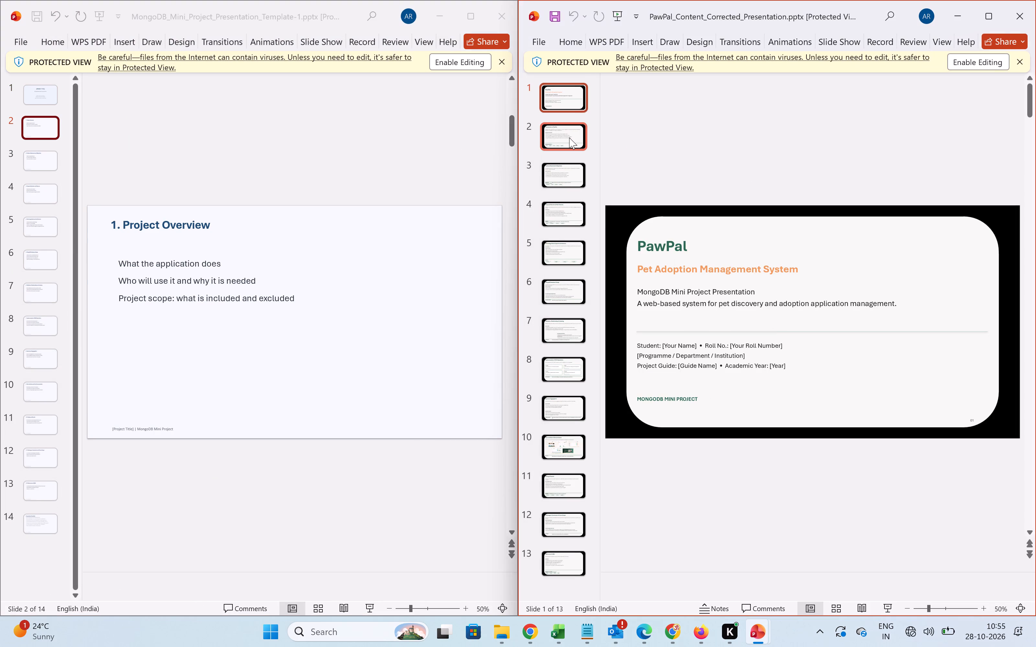
left_click(569, 137)
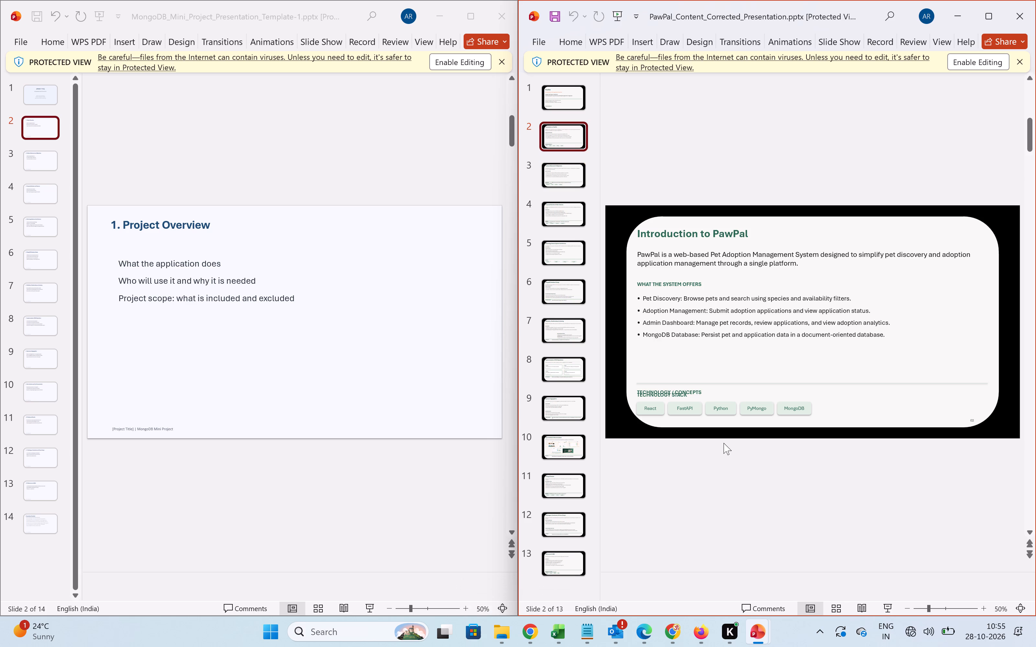
left_click(48, 161)
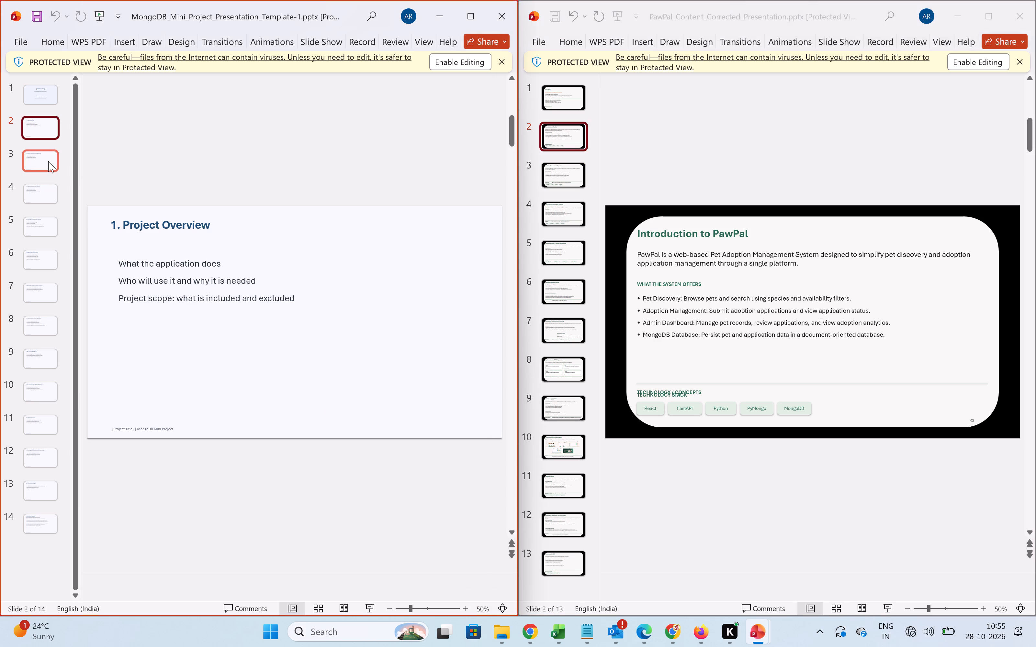
left_click(50, 167)
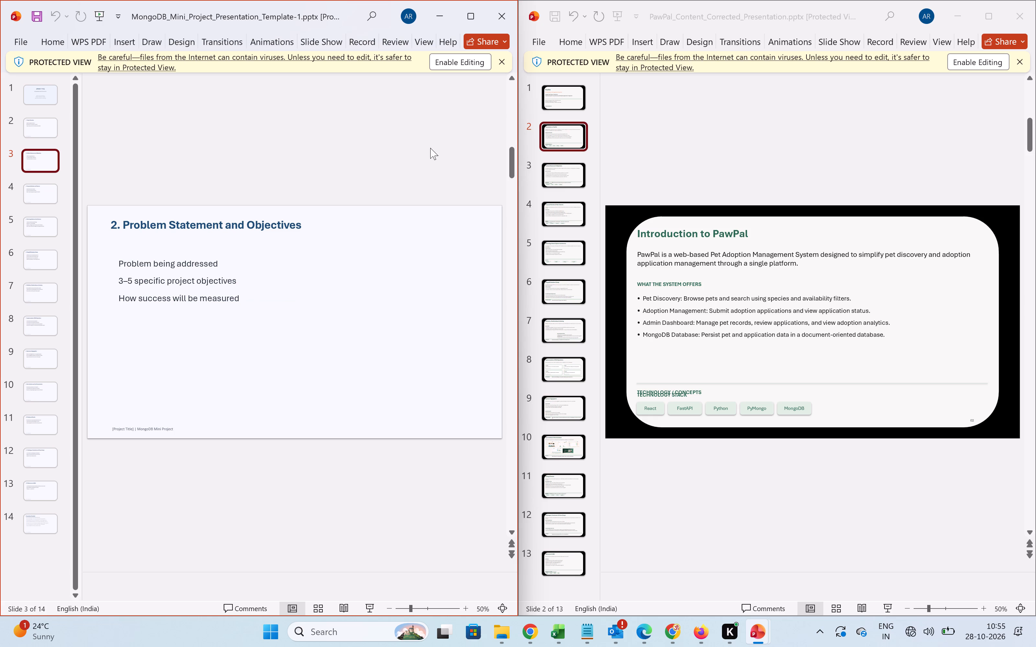
left_click(564, 181)
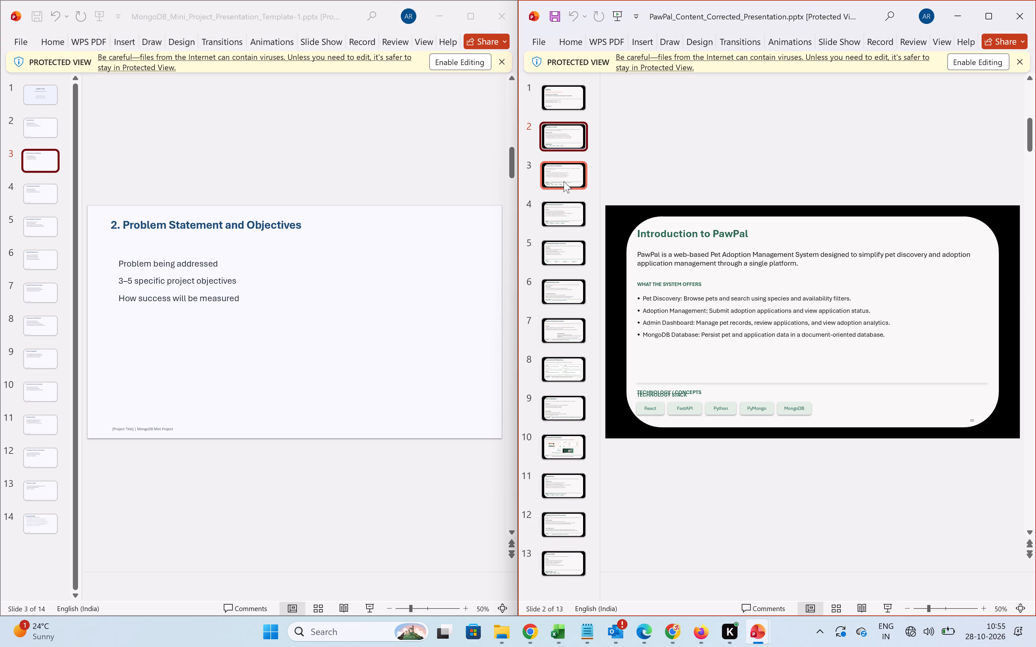
left_click(564, 181)
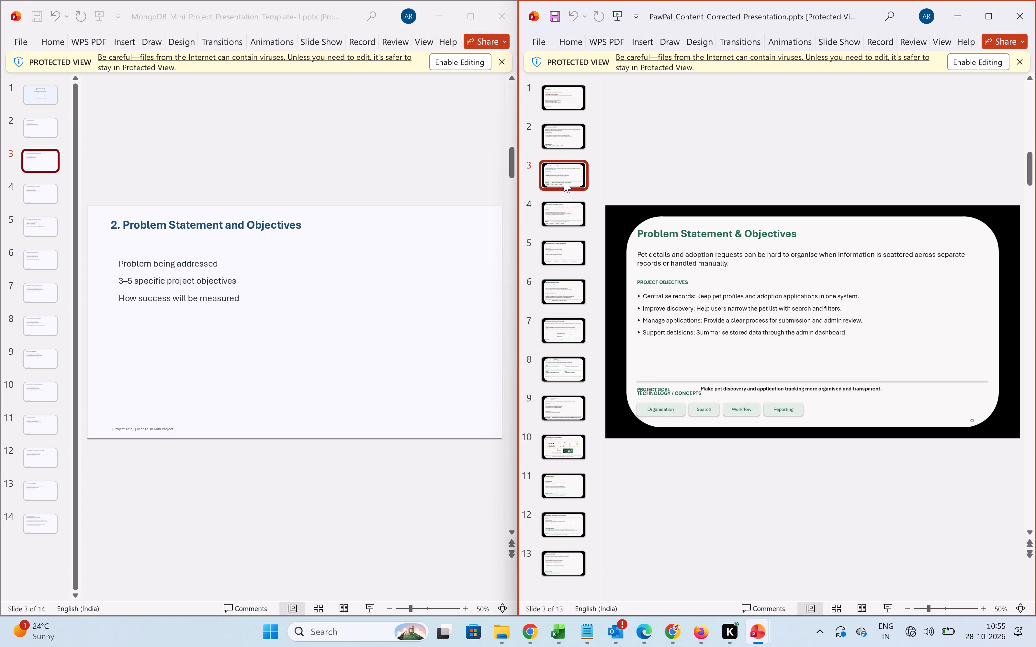
left_click(569, 212)
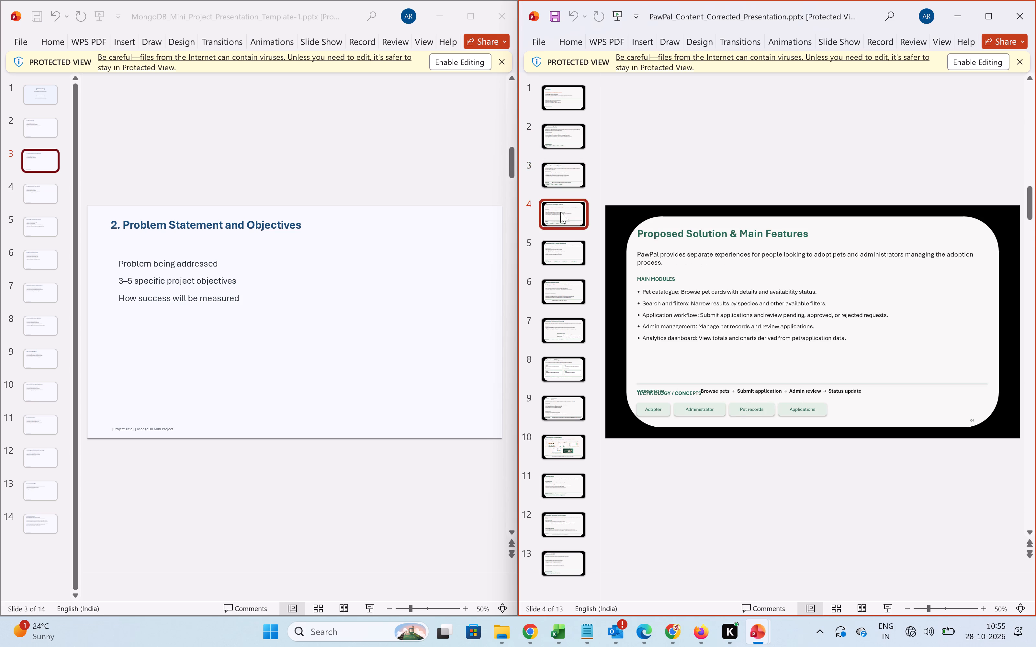
left_click(37, 197)
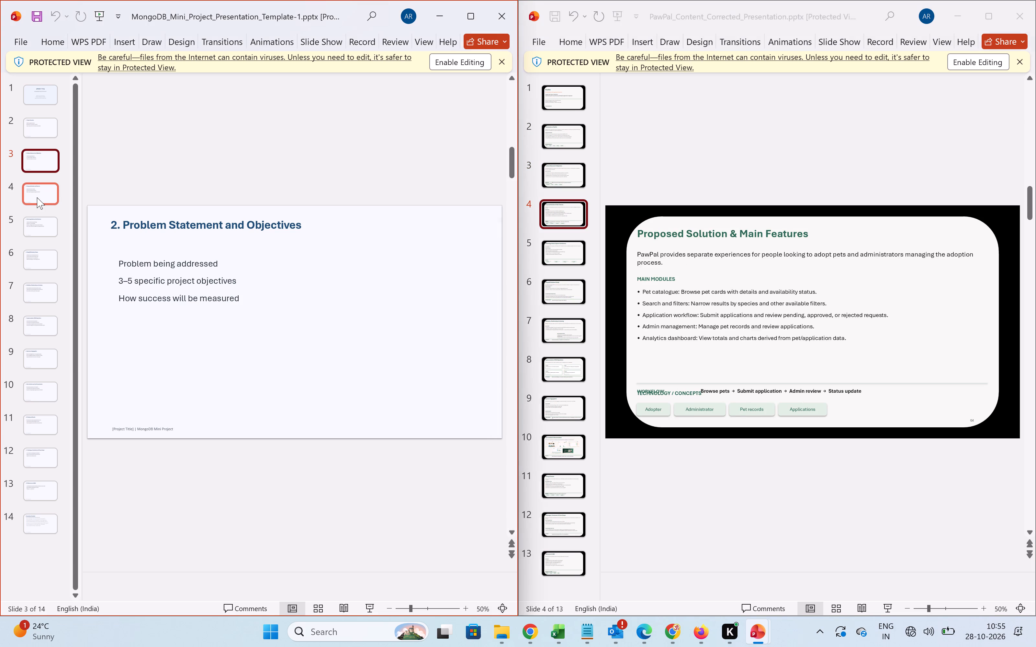
left_click(37, 197)
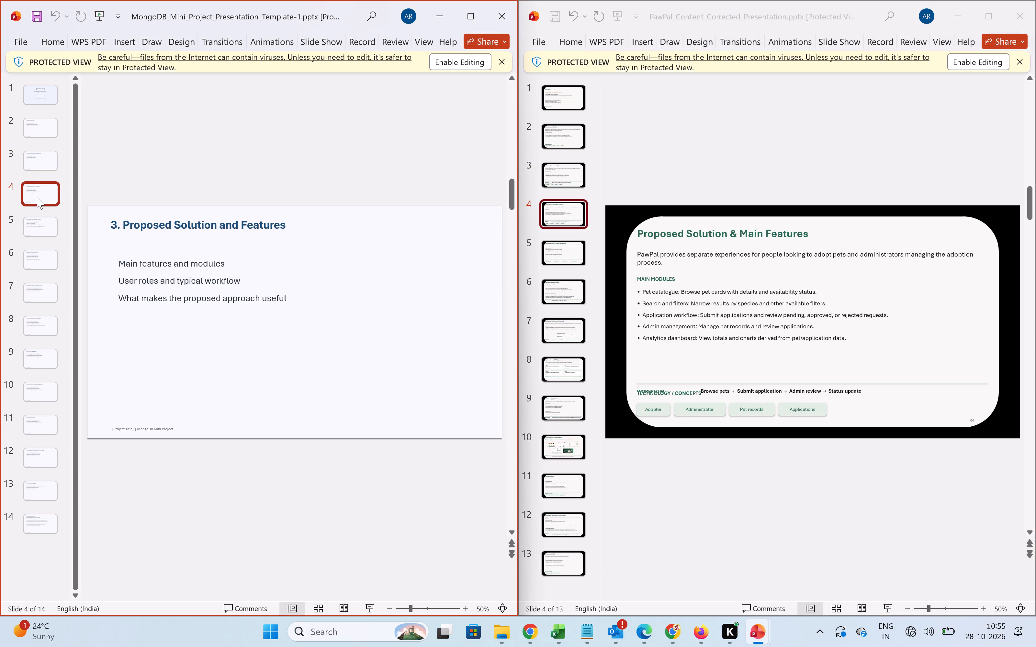
left_click(37, 217)
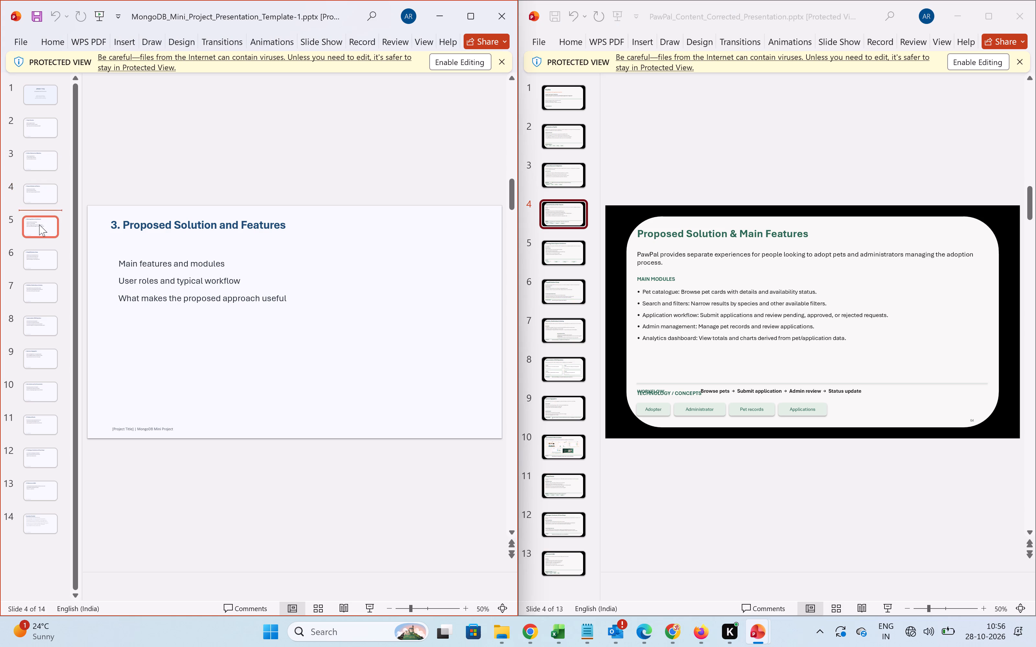
left_click(39, 225)
scroll(113, 234, "right", 5)
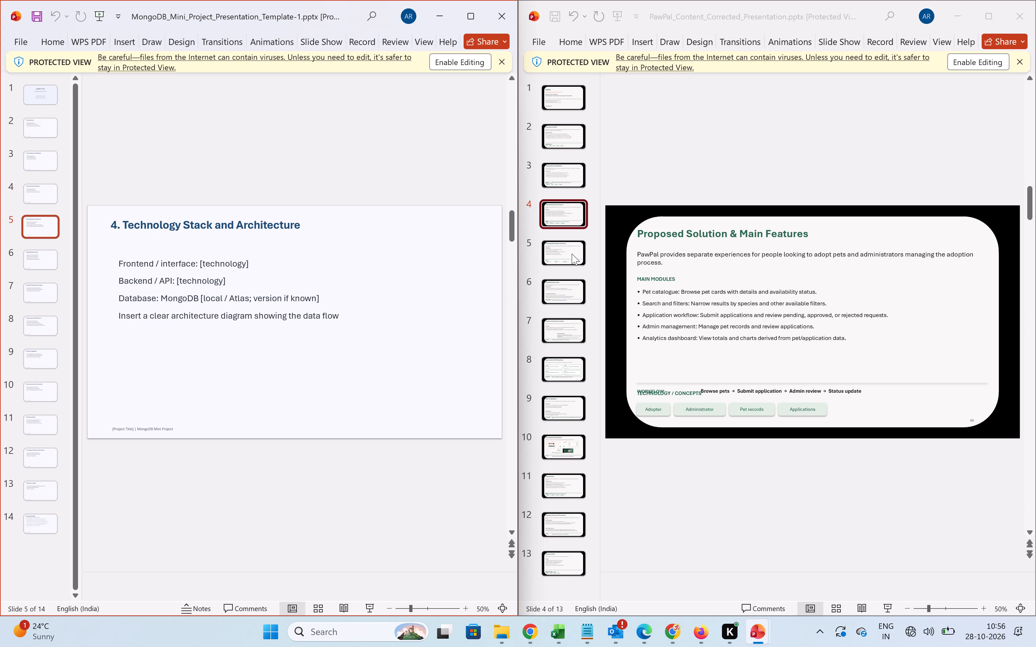
left_click(572, 254)
left_click(572, 254)
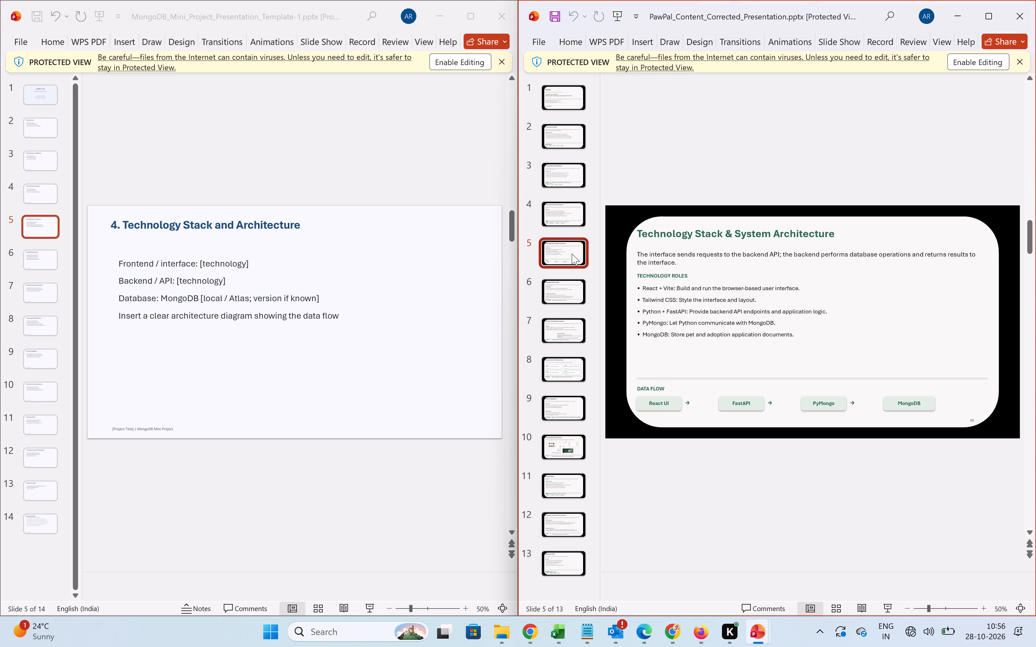
left_click(565, 294)
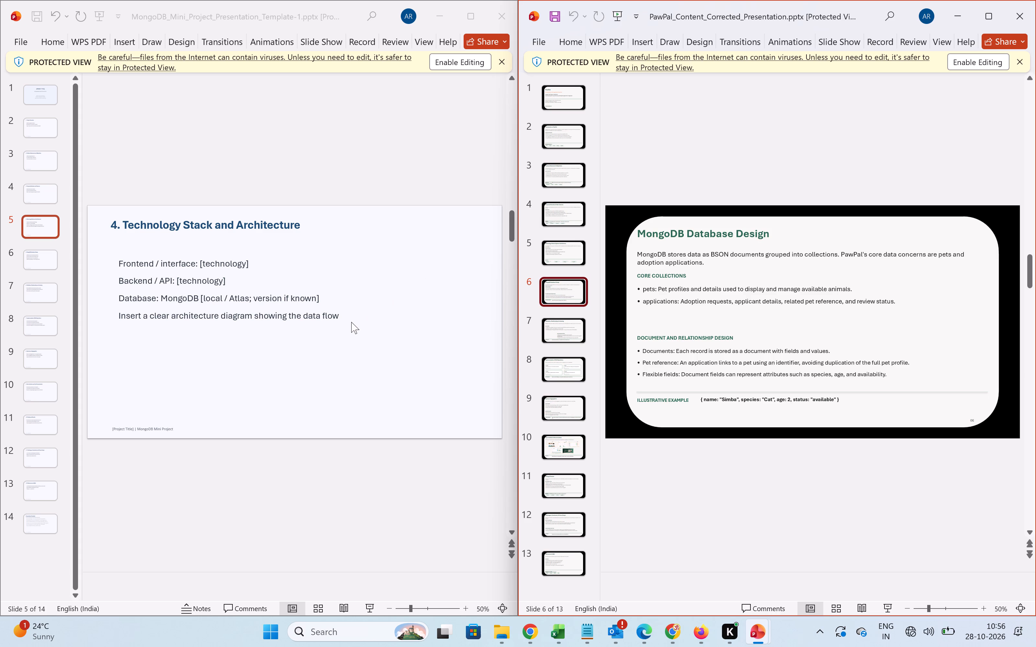
left_click(561, 258)
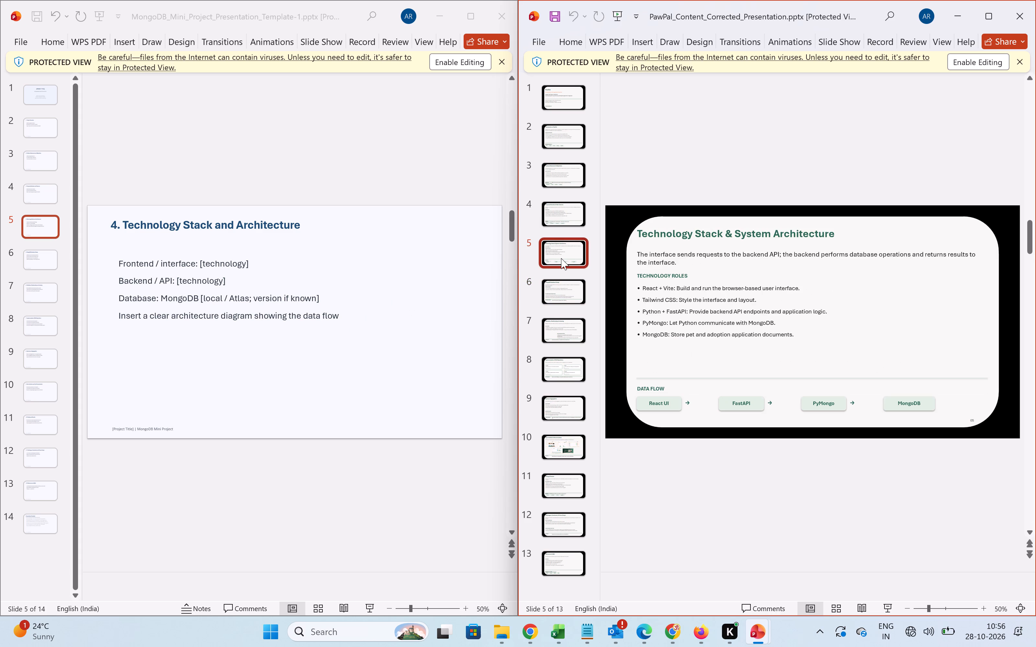
left_click(565, 295)
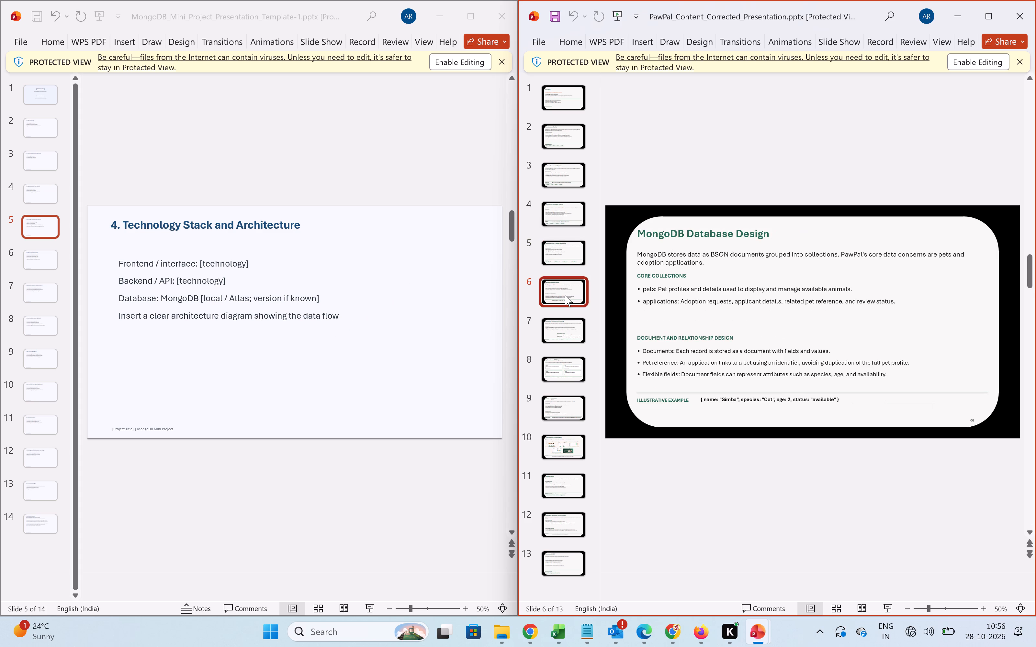
left_click(46, 264)
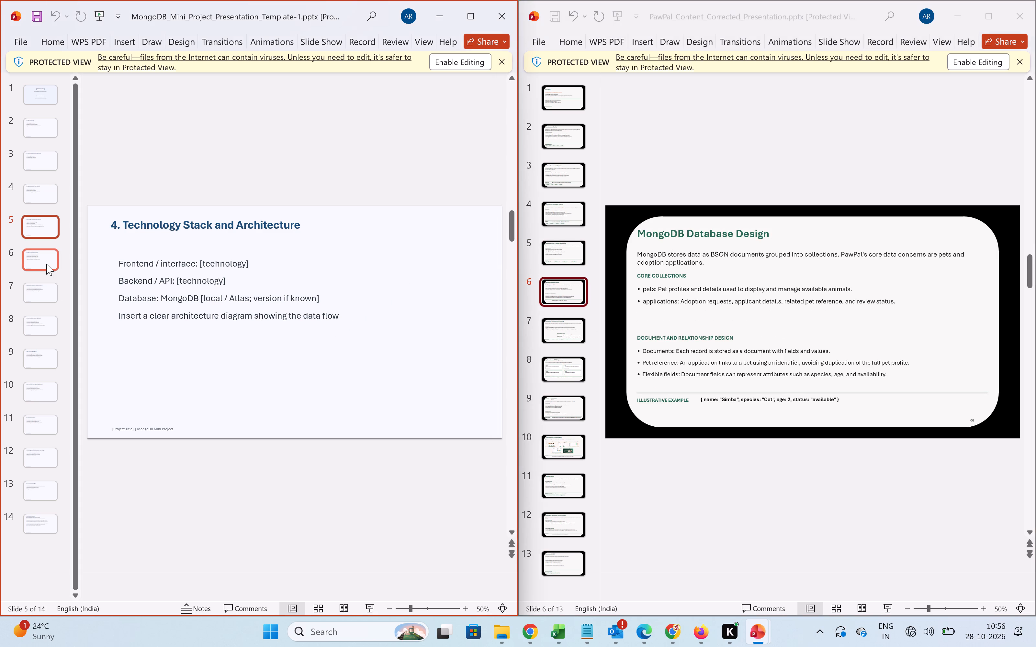
left_click(46, 264)
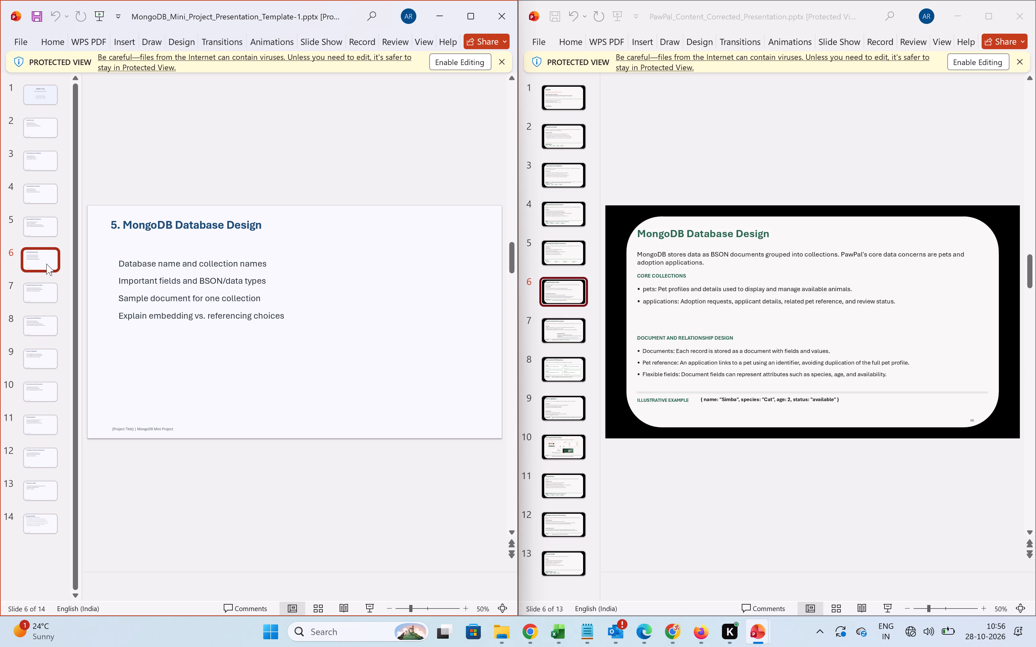
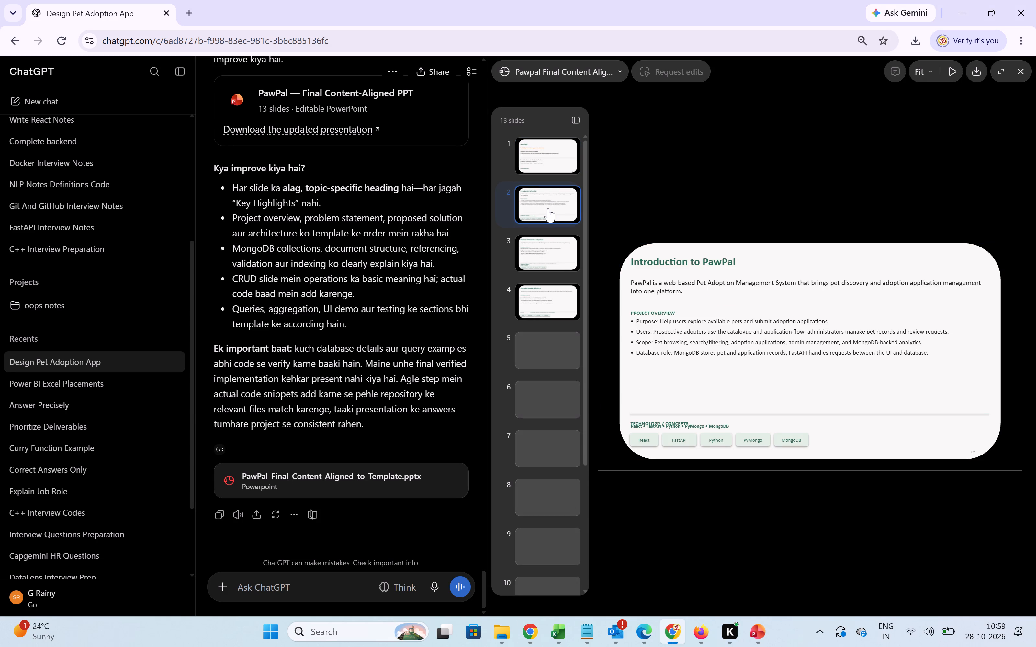
Review slide 3, Problem Statement & Objectives, in the preview of the template-aligned PawPal presentation.
left_click(546, 246)
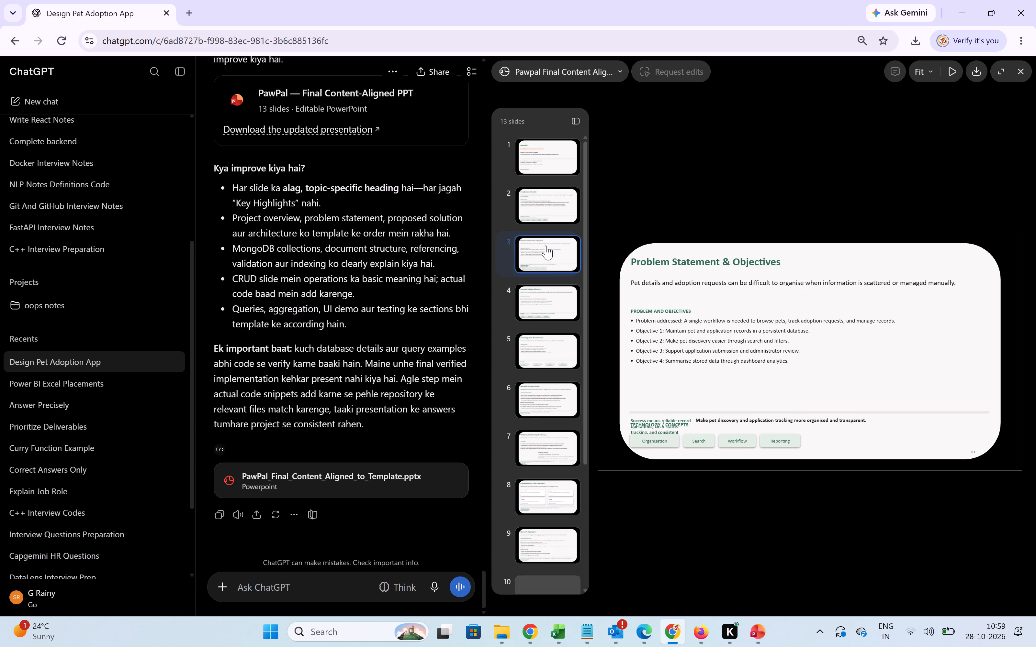
Review the Proposed Solution, Technology Stack and MongoDB Database Design slides in the preview of the new PawPal presentation.
left_click(543, 309)
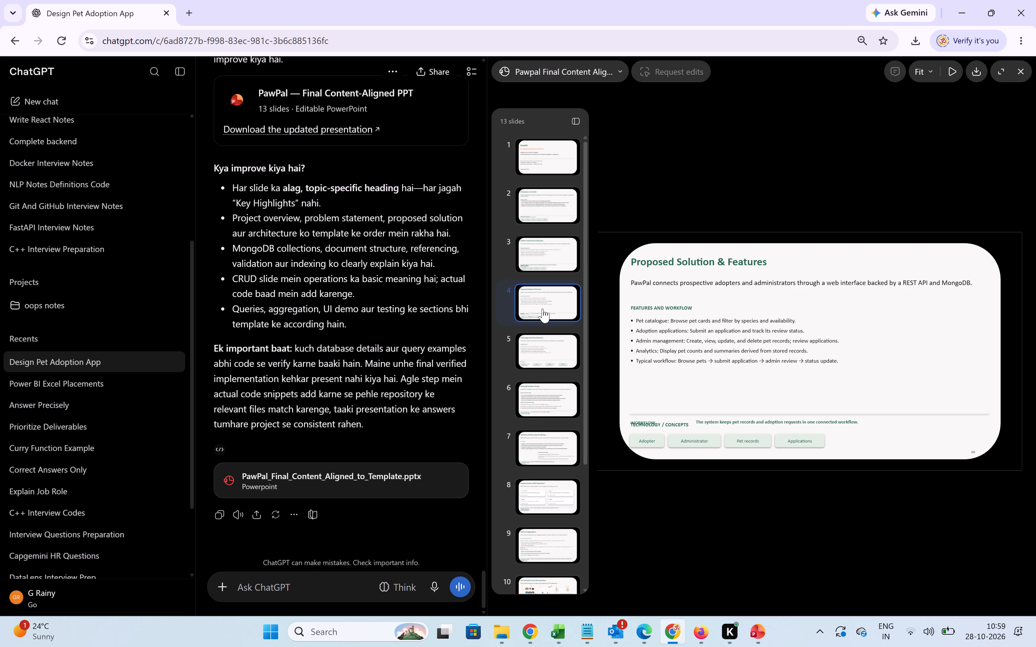
left_click(543, 309)
left_click(546, 343)
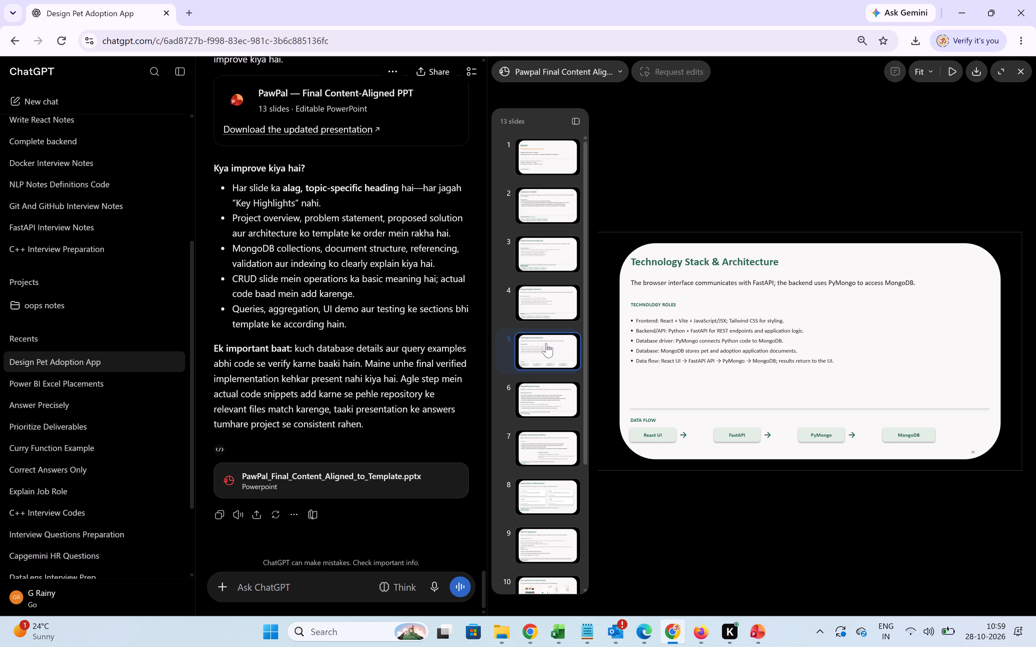
left_click(546, 399)
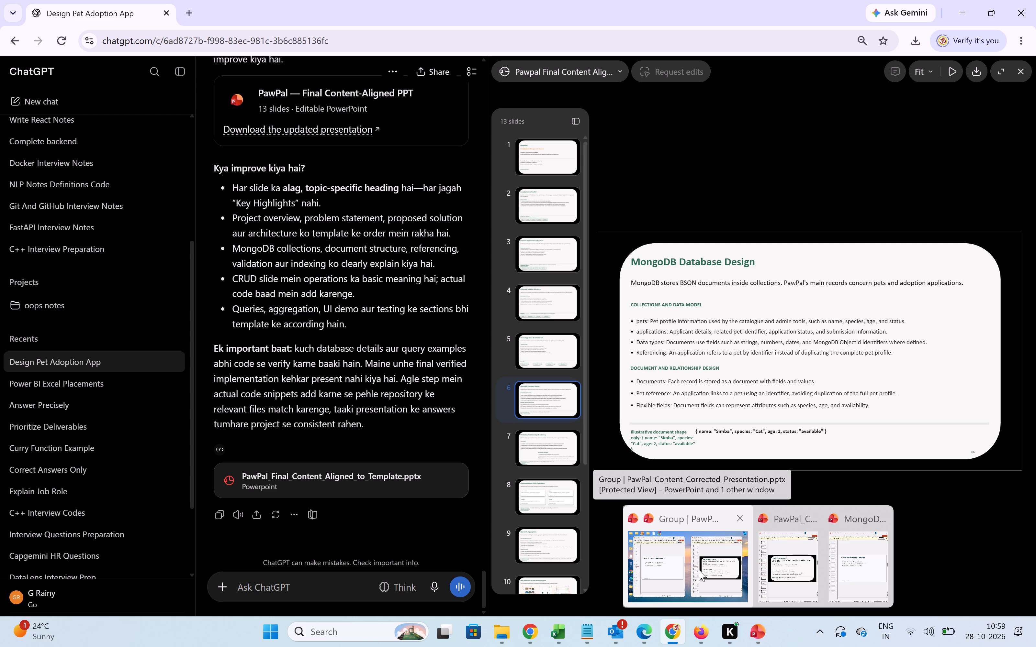
Place the MongoDB template in PowerPoint and the ChatGPT window side by side, with the presentation preview expanded and both sidebars collapsed.
left_click(868, 582)
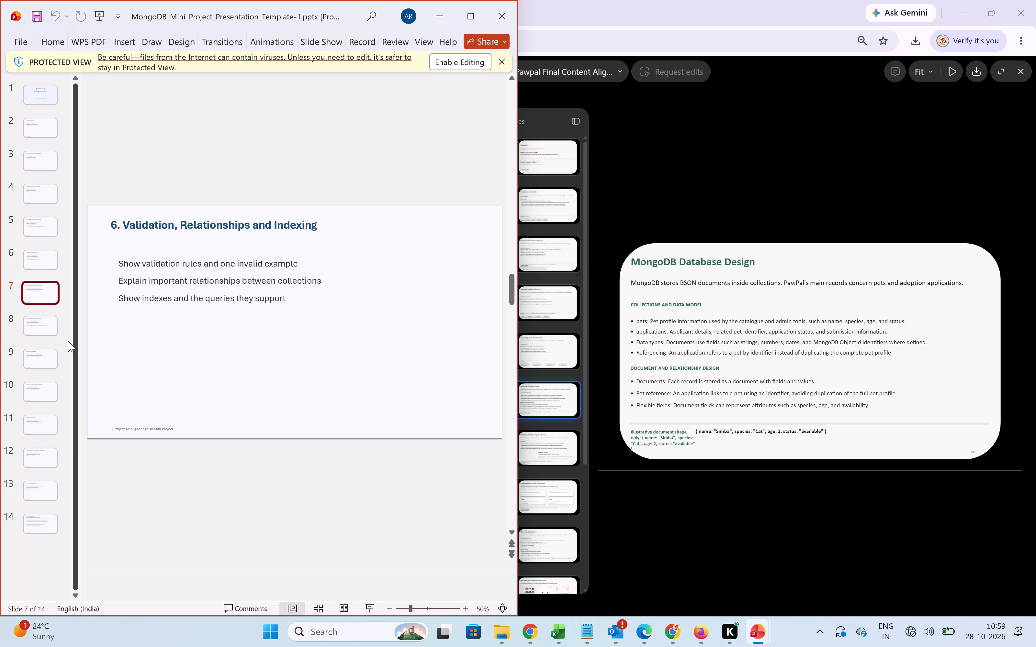
left_click(39, 153)
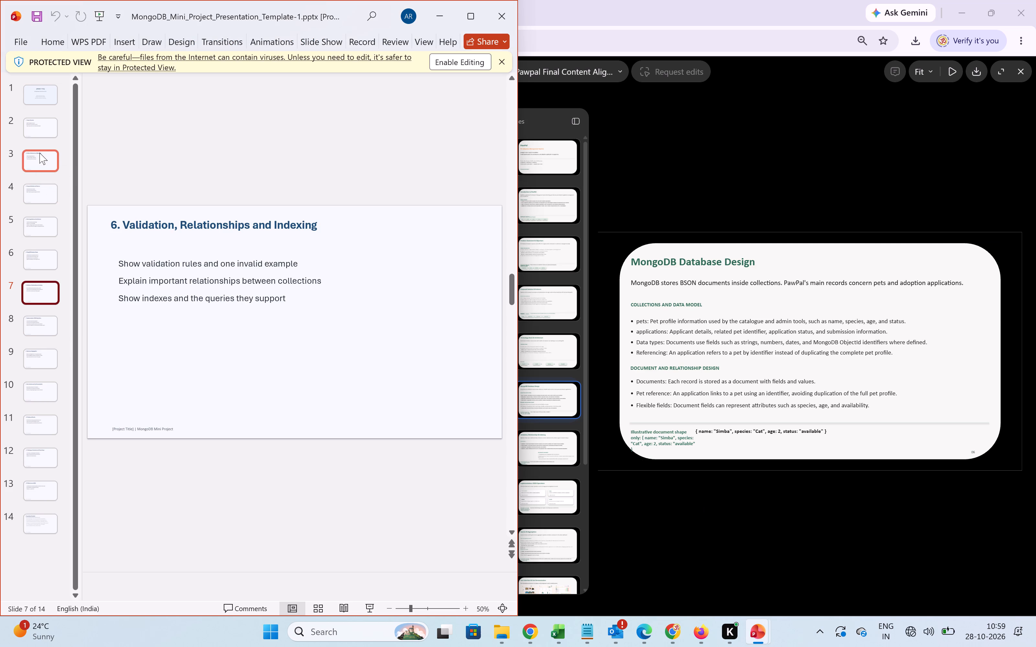
left_click(546, 206)
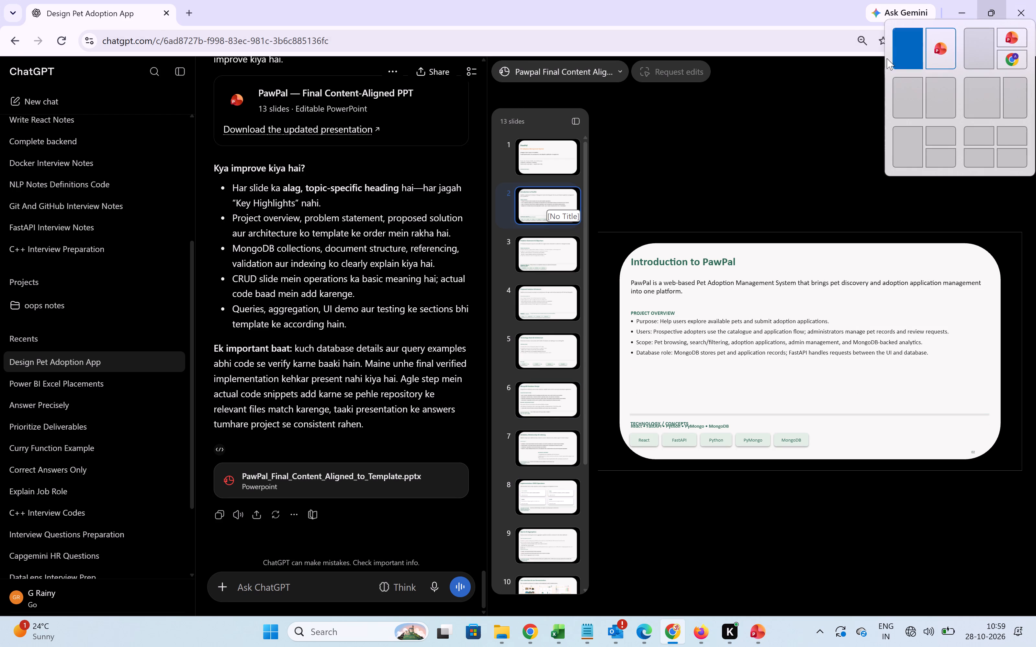
left_click(931, 101)
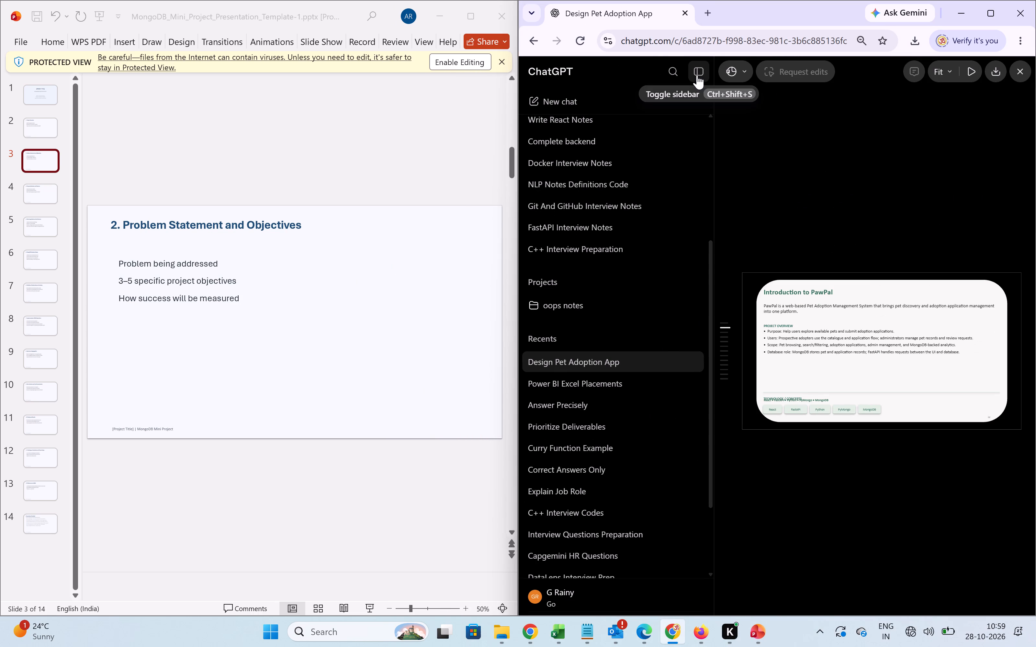
left_click(698, 74)
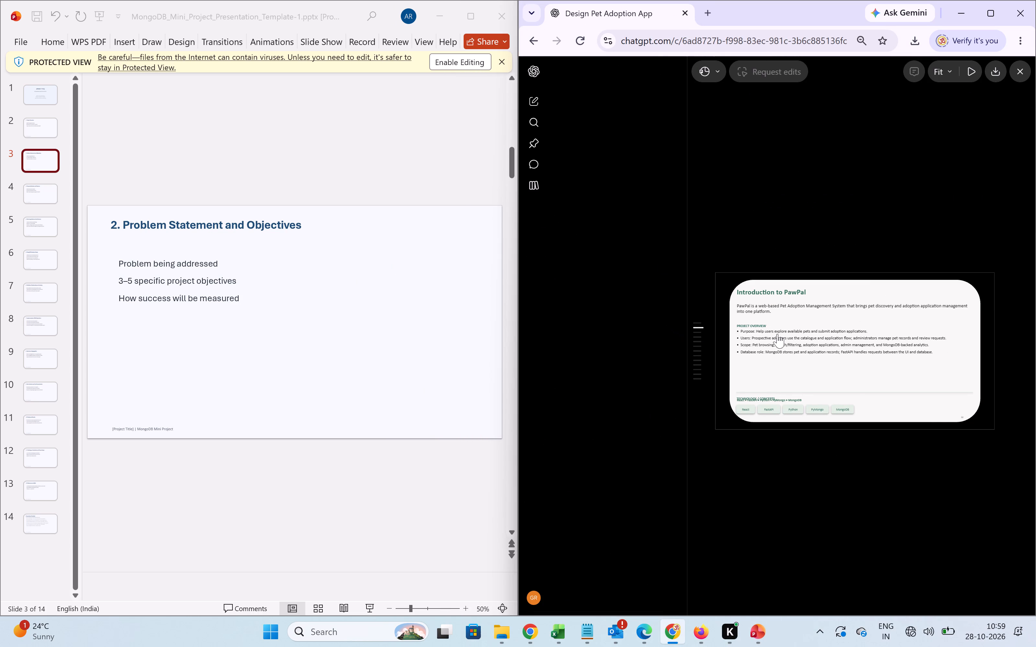
left_click_drag(774, 309, 542, 288)
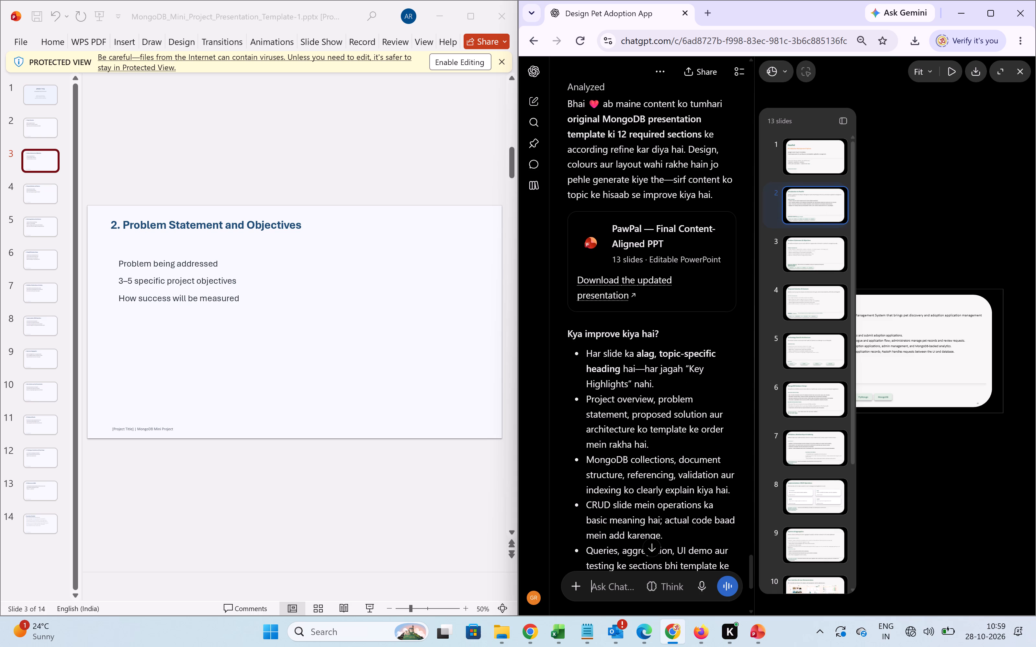
left_click(869, 155)
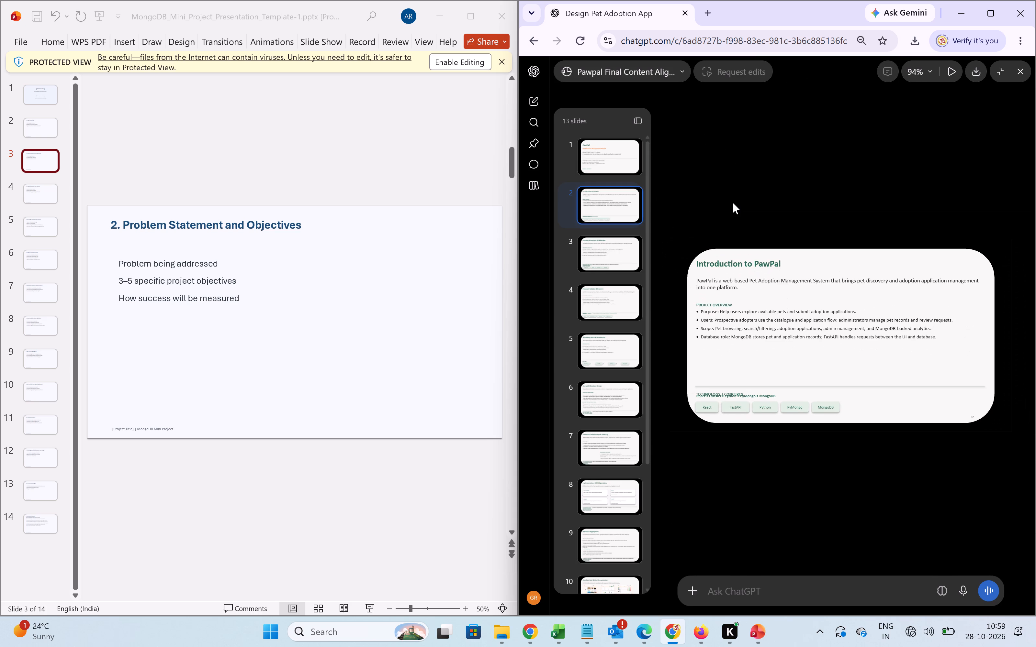
left_click(797, 63)
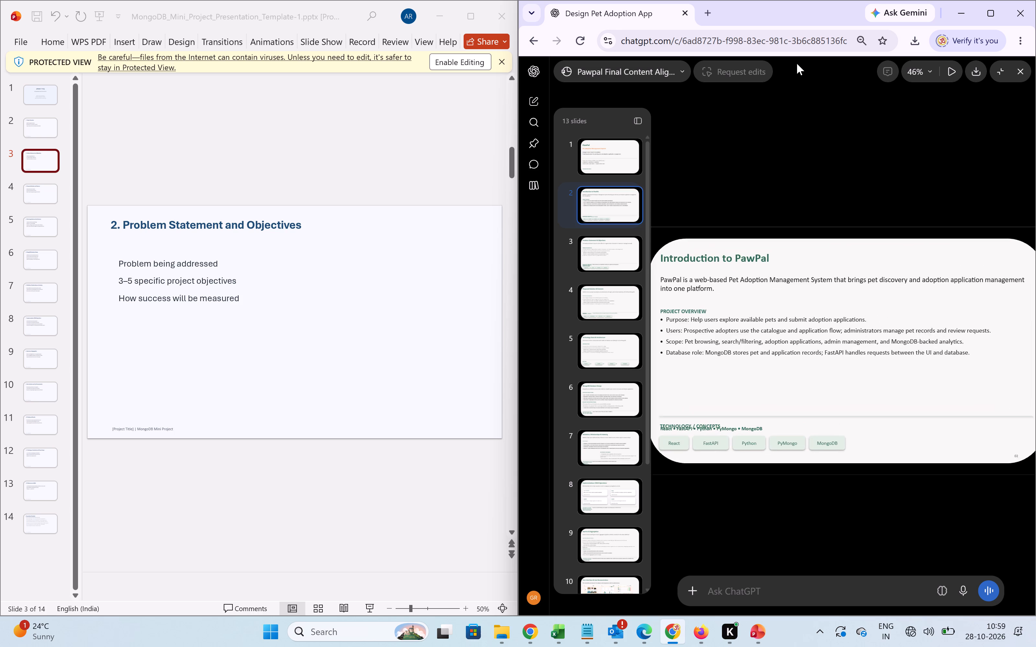
left_click(635, 122)
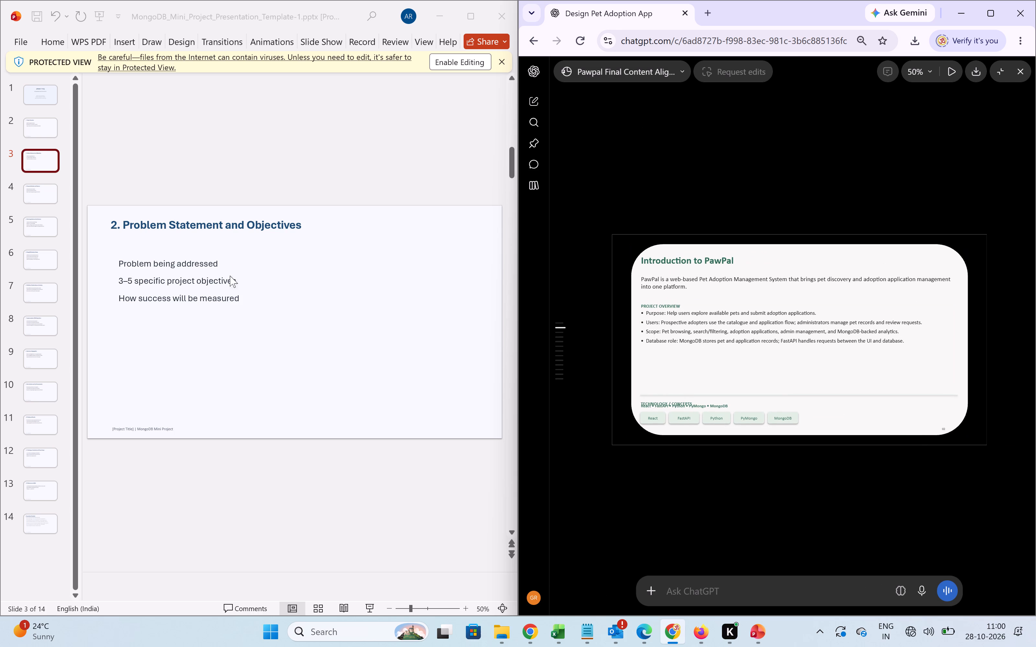
Compare the template's Project Overview, Problem Statement and Proposed Solution slides with slides 2 to 4 of the new PawPal presentation.
left_click(282, 493)
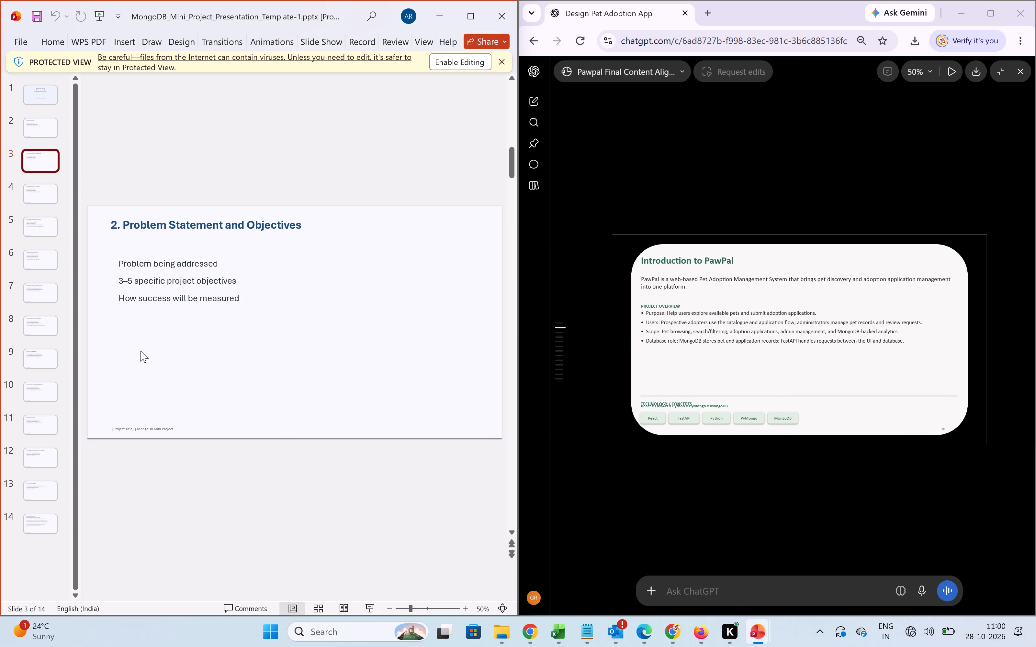
left_click(29, 127)
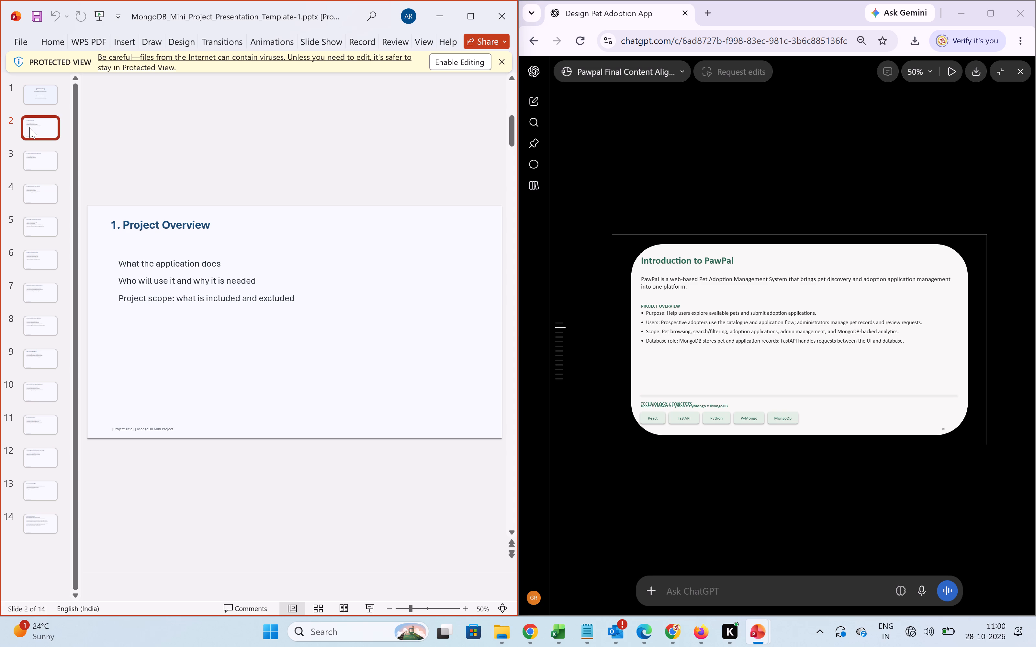
right_click(38, 164)
left_click(38, 164)
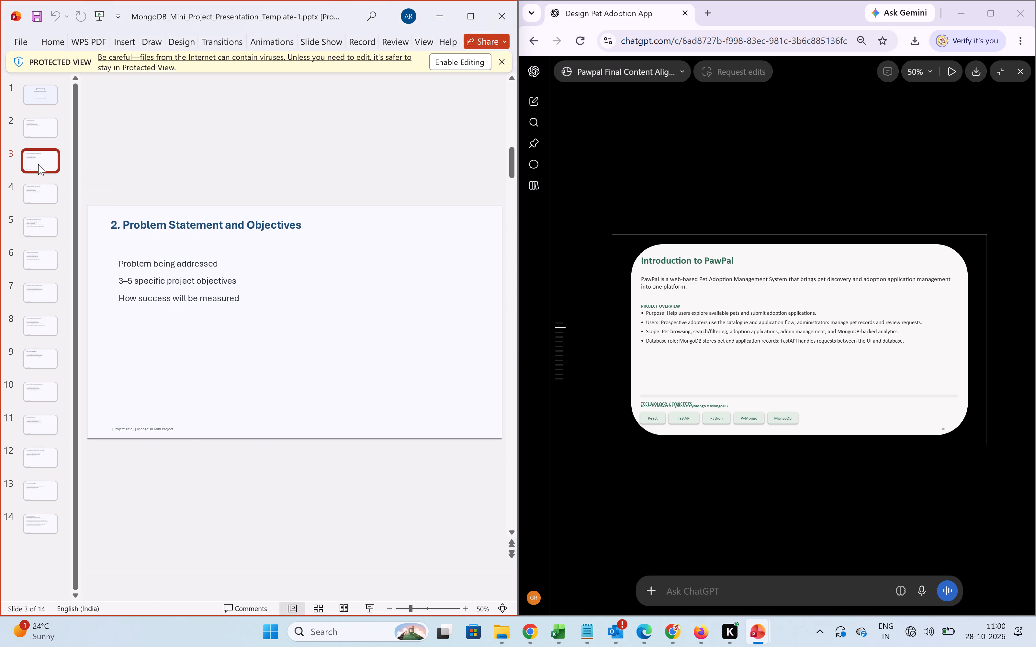
left_click(660, 525)
key("Down")
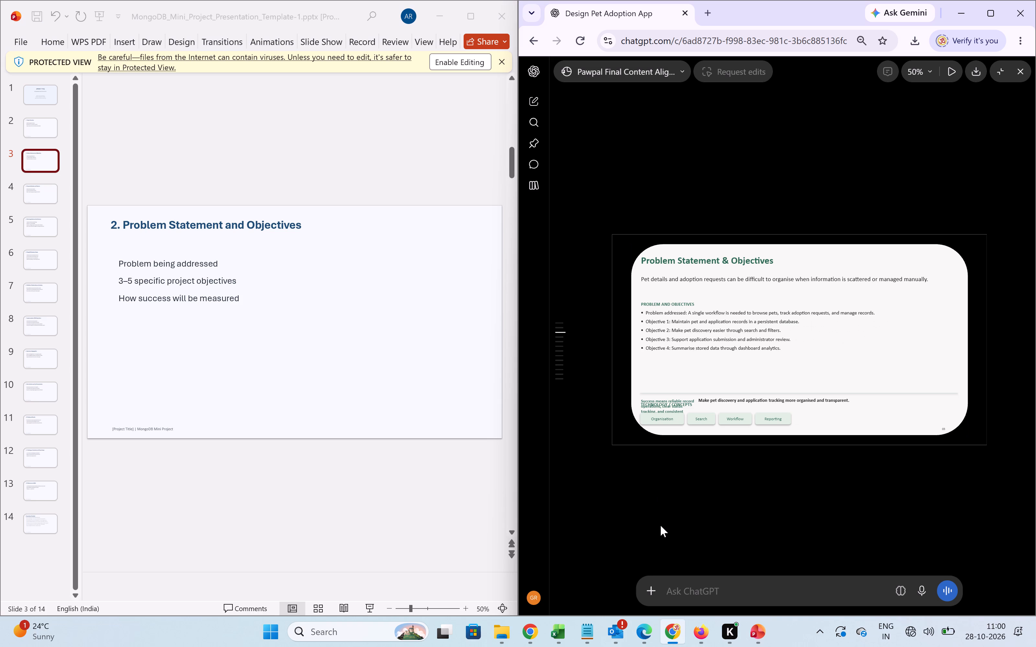
key("Down")
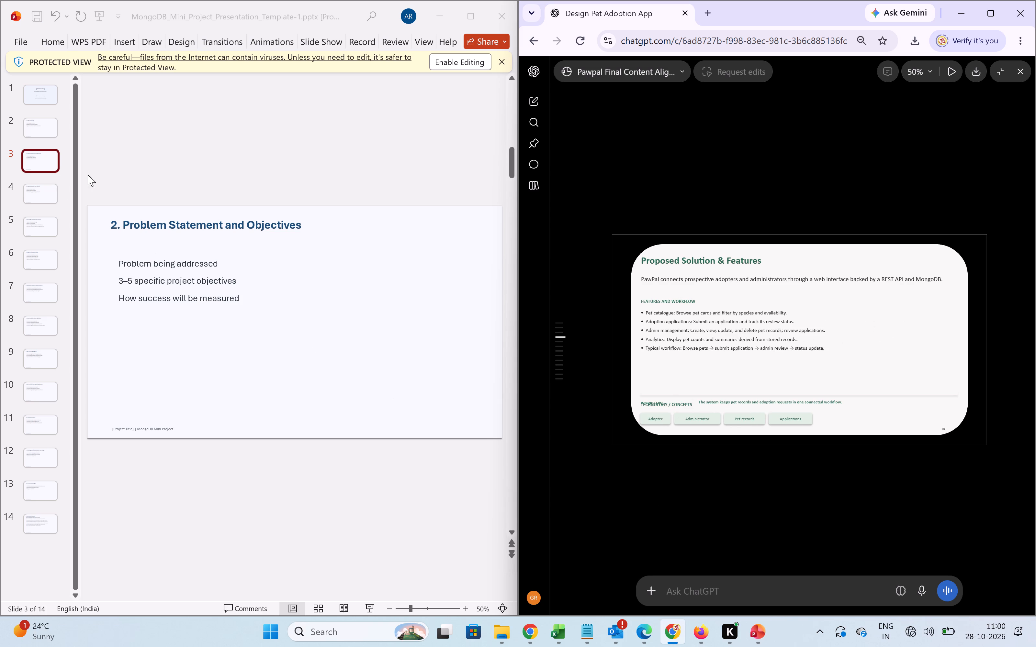
left_click(46, 200)
left_click(46, 200)
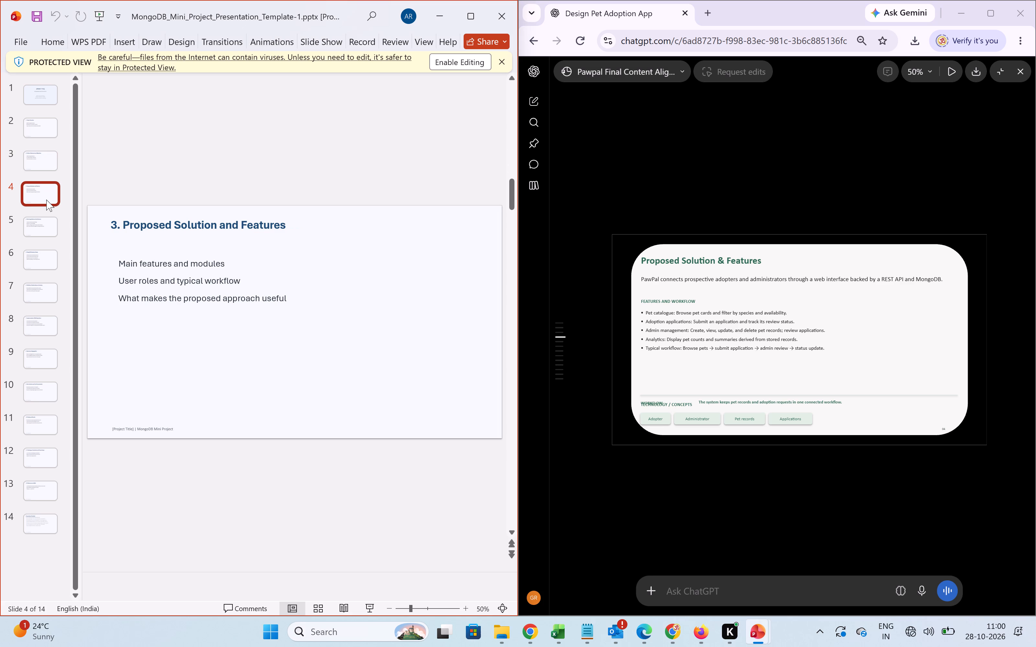
left_click(46, 200)
Compare the template's Technology Stack and MongoDB Database Design slides with slides 5 and 6 of the PawPal preview.
left_click(41, 227)
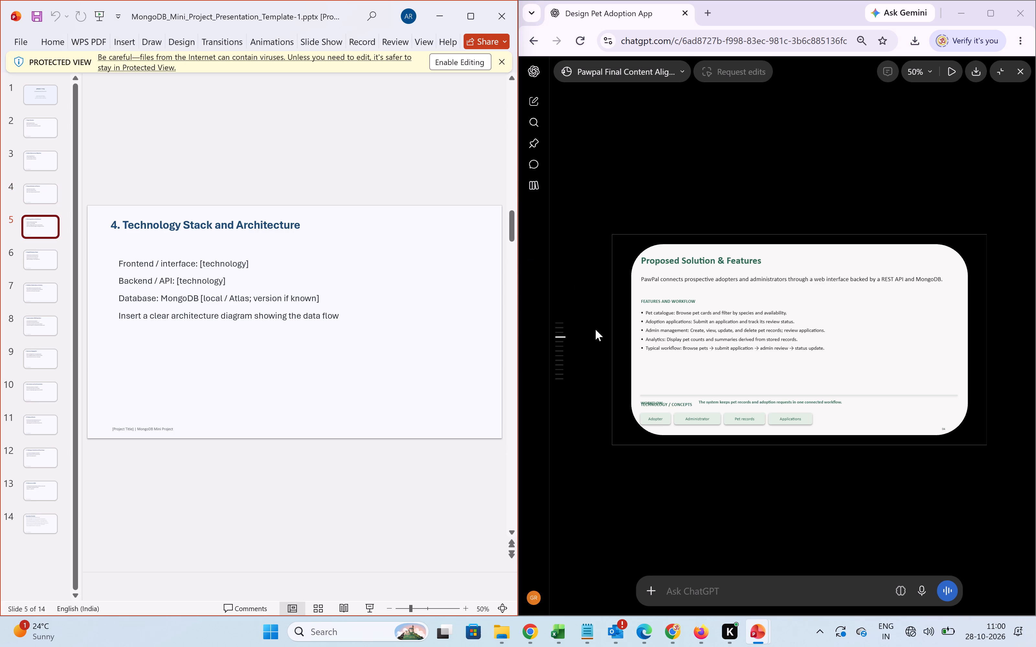
left_click(688, 499)
key("Down")
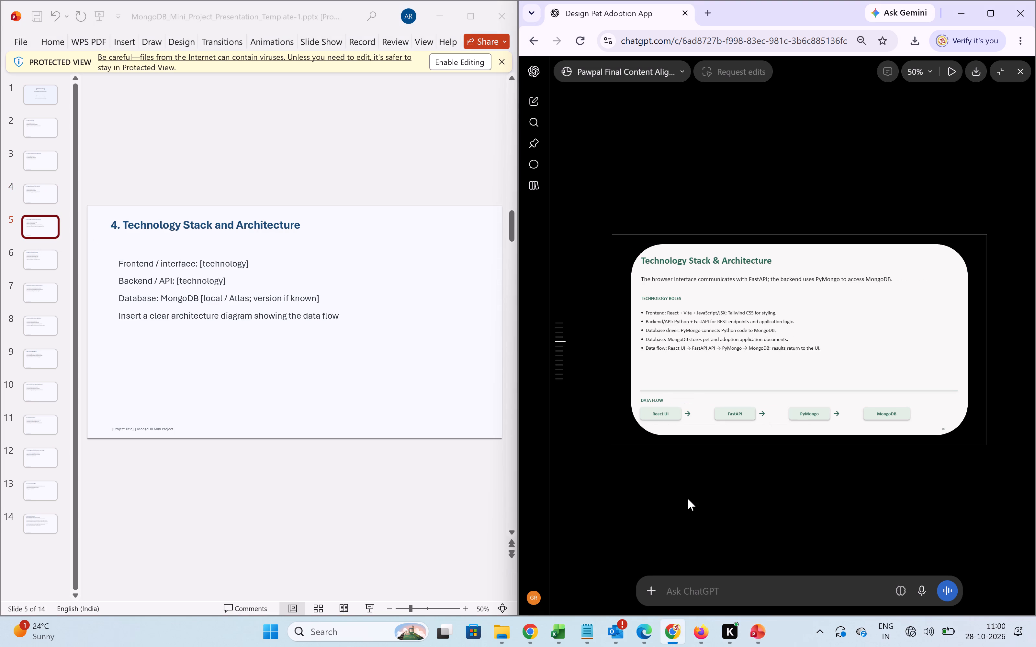
key("Down")
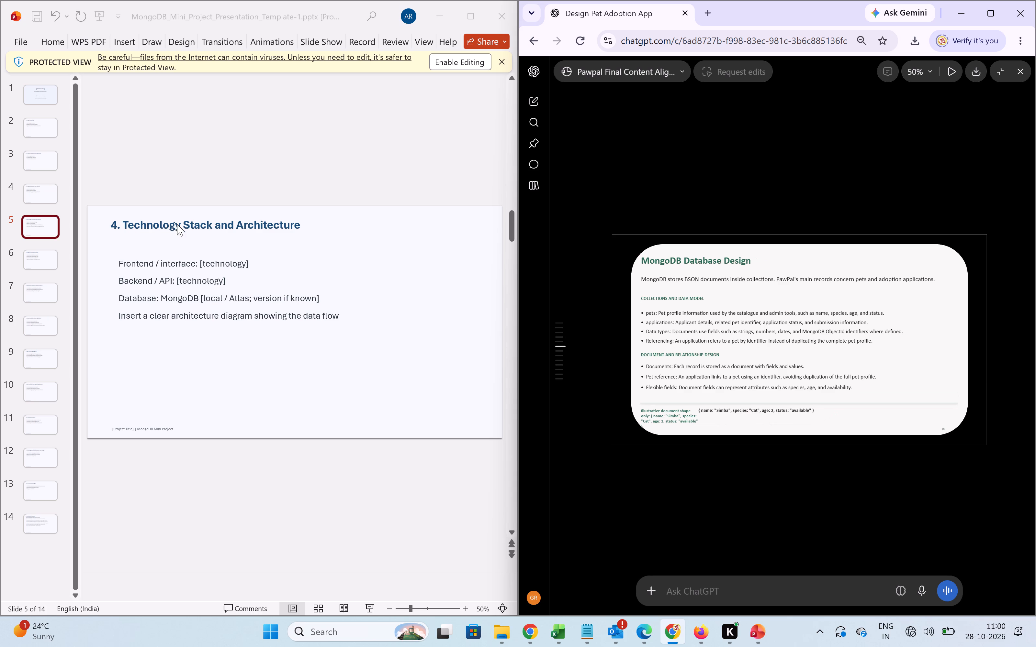
left_click(28, 268)
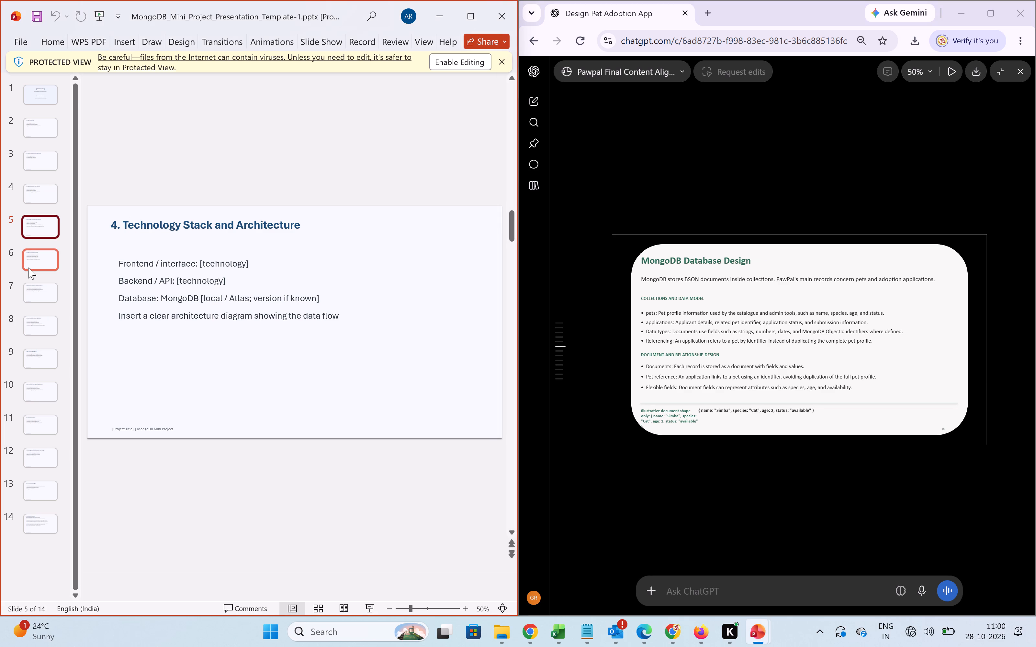
left_click(33, 262)
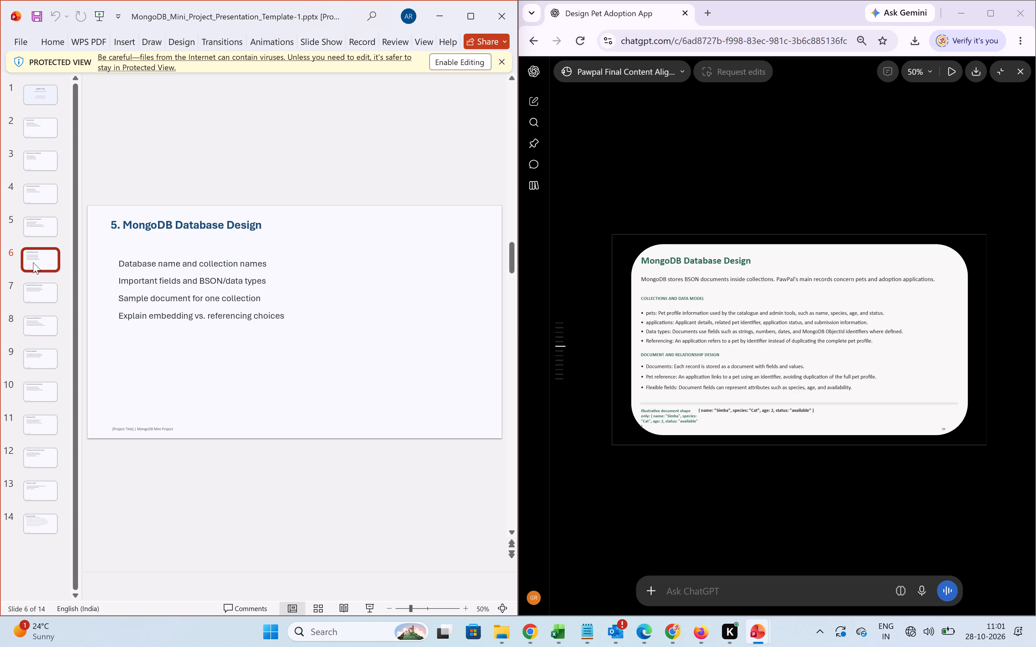
Compare the template's Validation, Relationships and Indexing slide and its CRUD Operations slide with the matching PawPal slides.
left_click(31, 290)
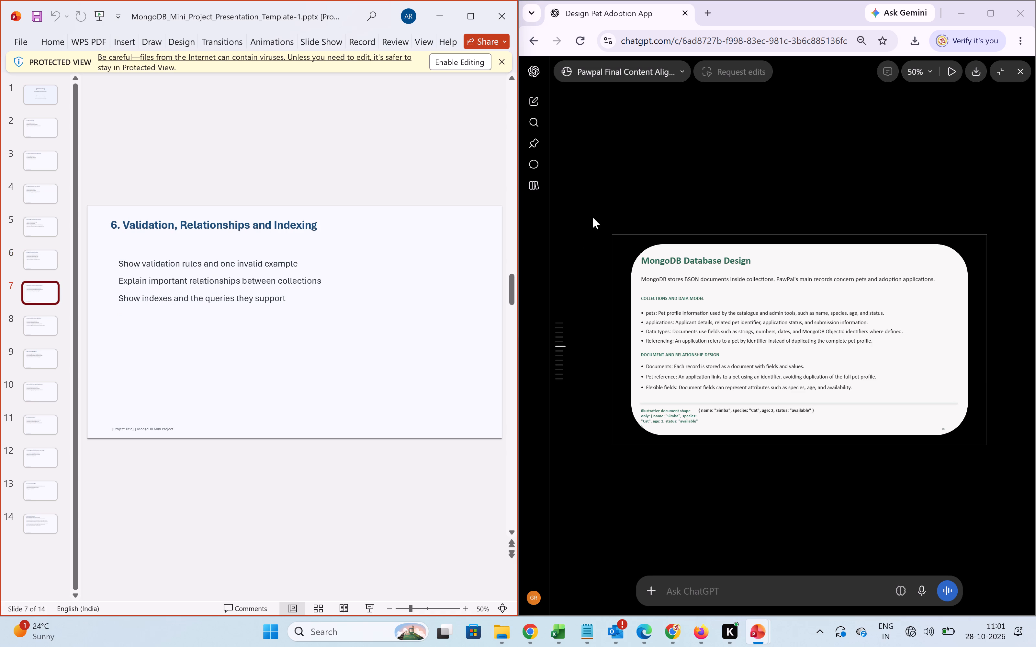
left_click(718, 505)
key("Down")
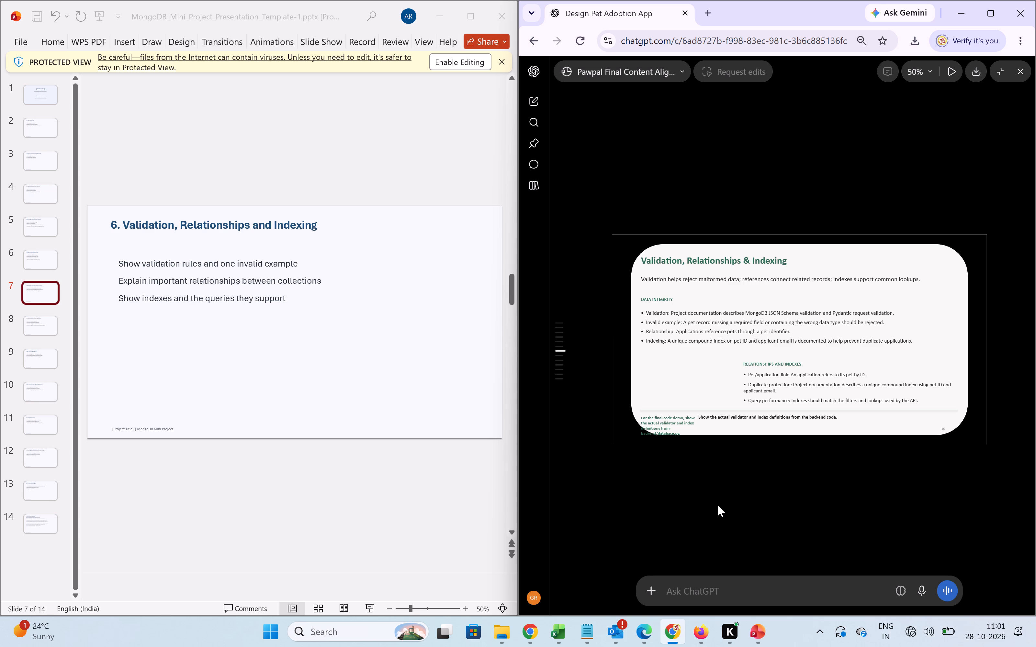
key("Down")
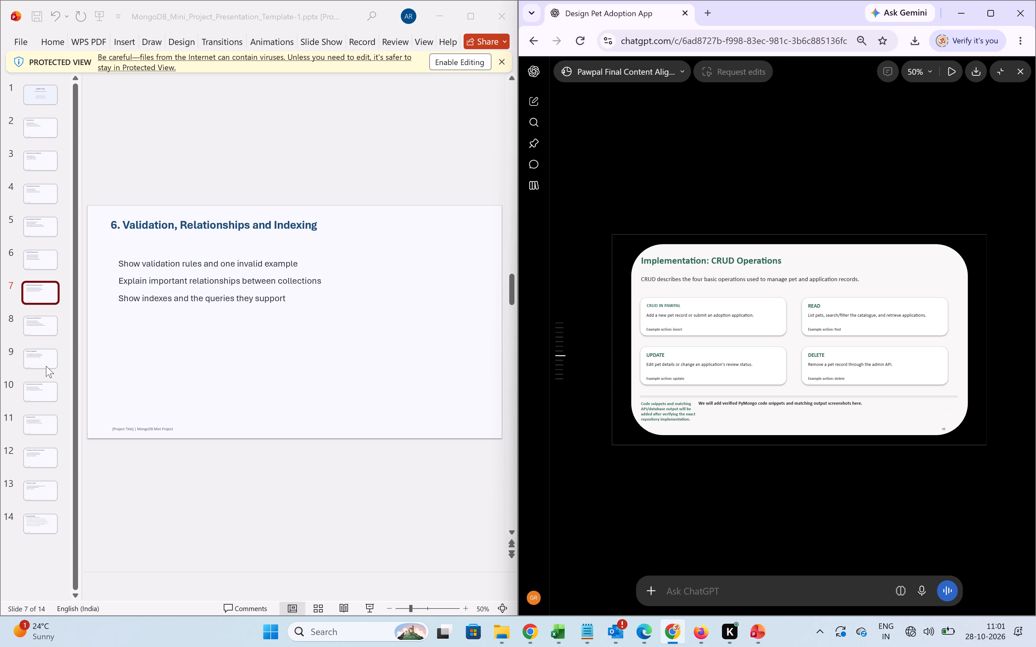
left_click(43, 332)
left_click(43, 332)
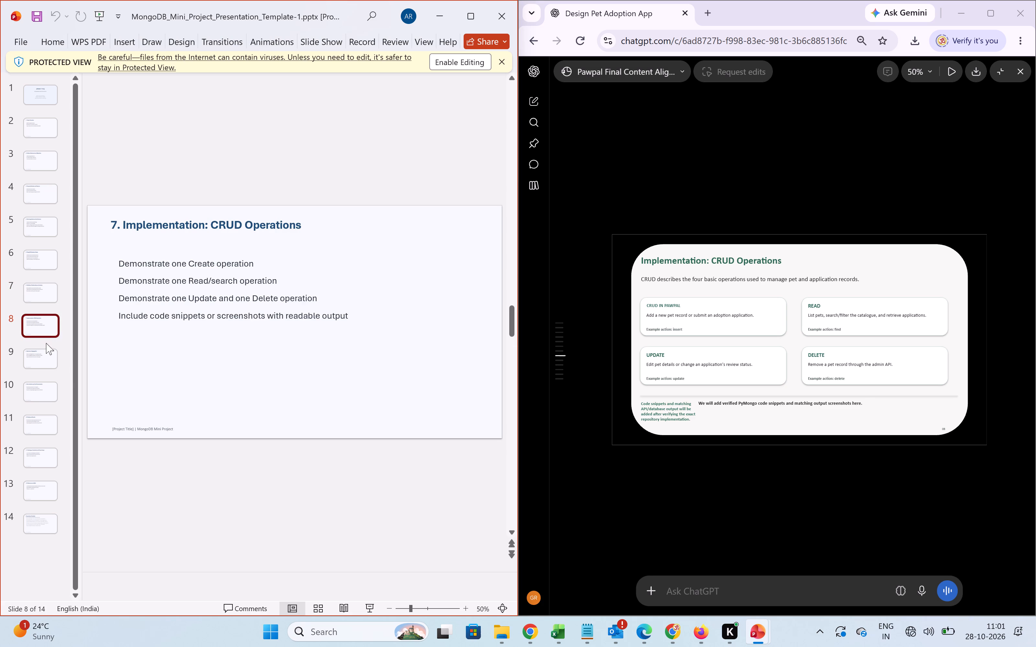
Compare the template's Queries and Aggregation and User Interface and Live Demonstration slides with the matching PawPal slides.
left_click(41, 360)
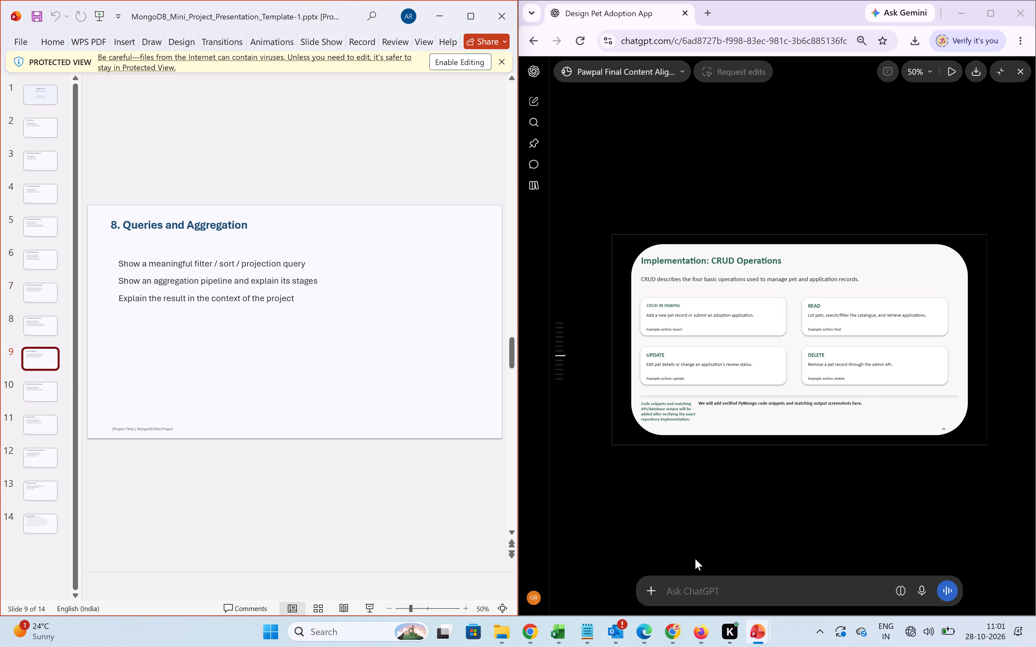
left_click(662, 502)
key("Down")
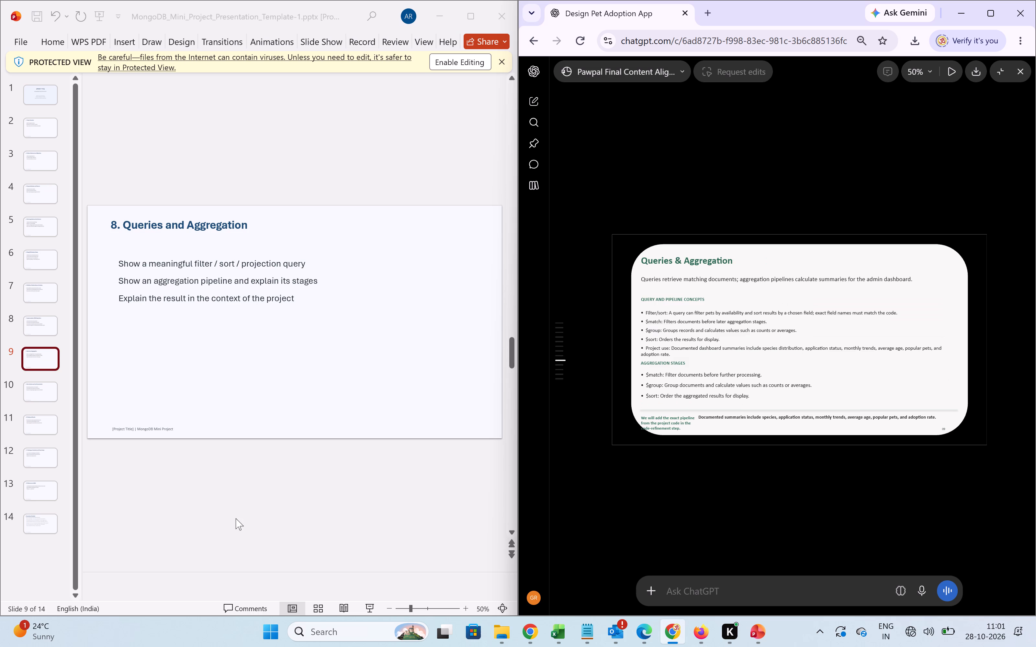
left_click(42, 398)
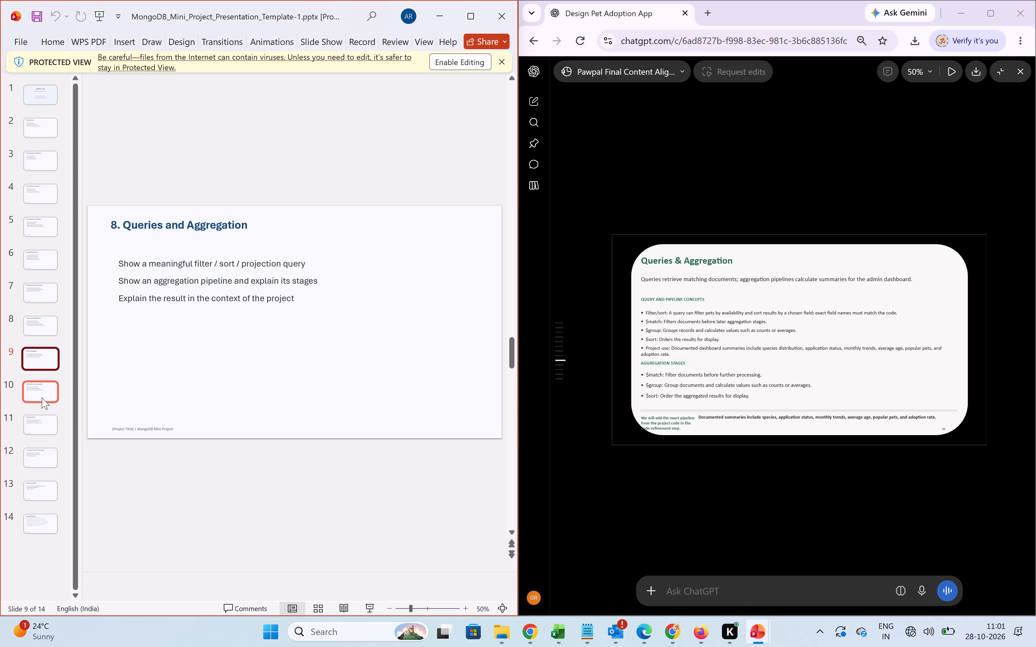
left_click(42, 398)
left_click(683, 482)
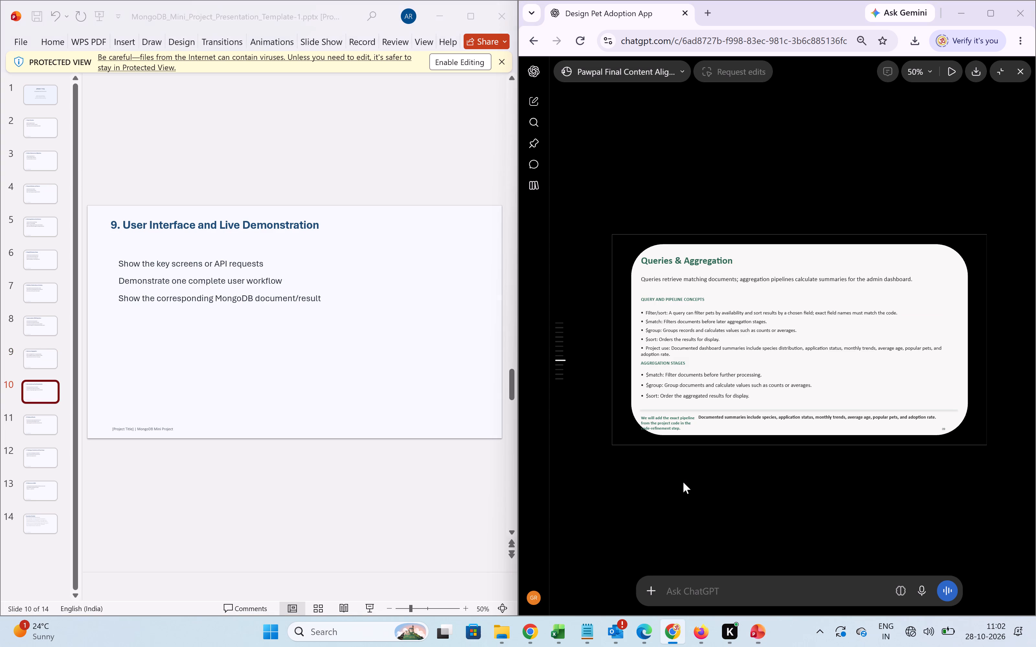
key("Down")
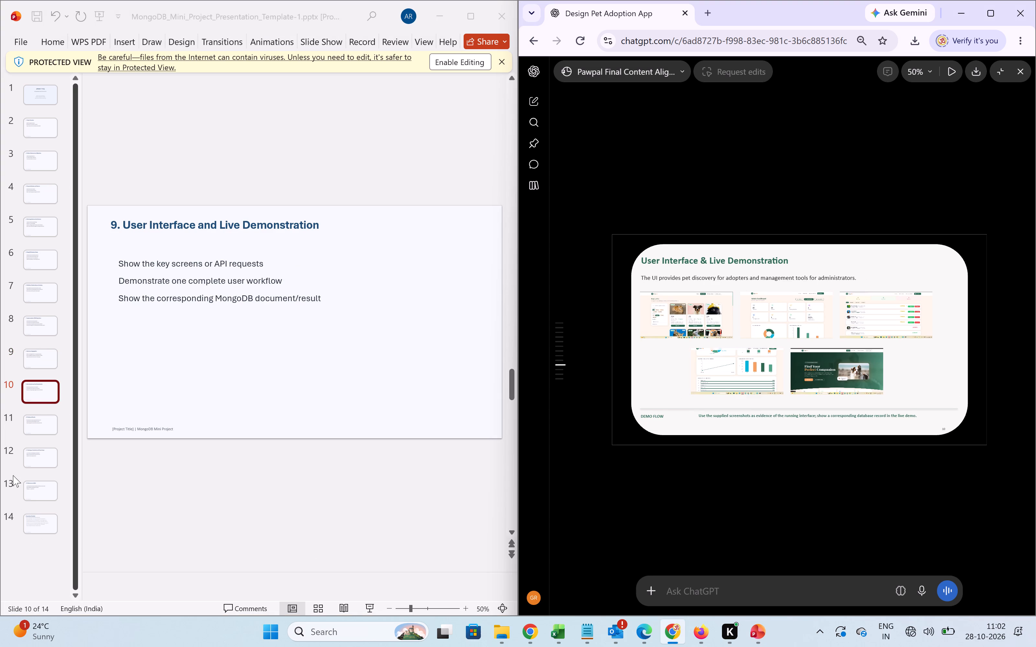
Compare the template's Testing and Results slide and its Challenges, Conclusion and Future Scope slide with the matching PawPal slides.
left_click(36, 420)
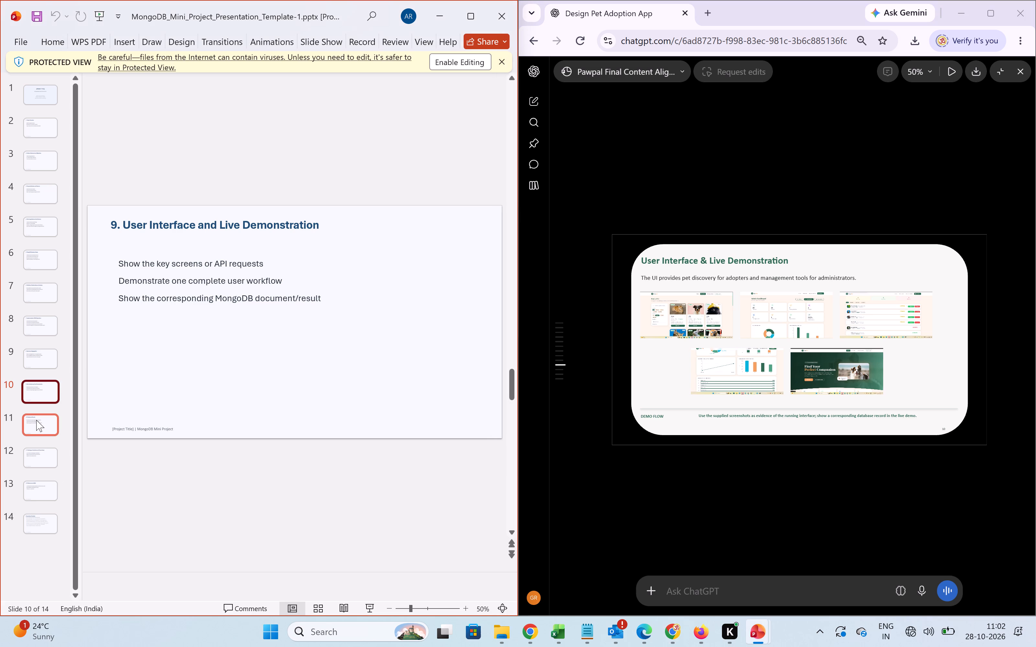
left_click(36, 420)
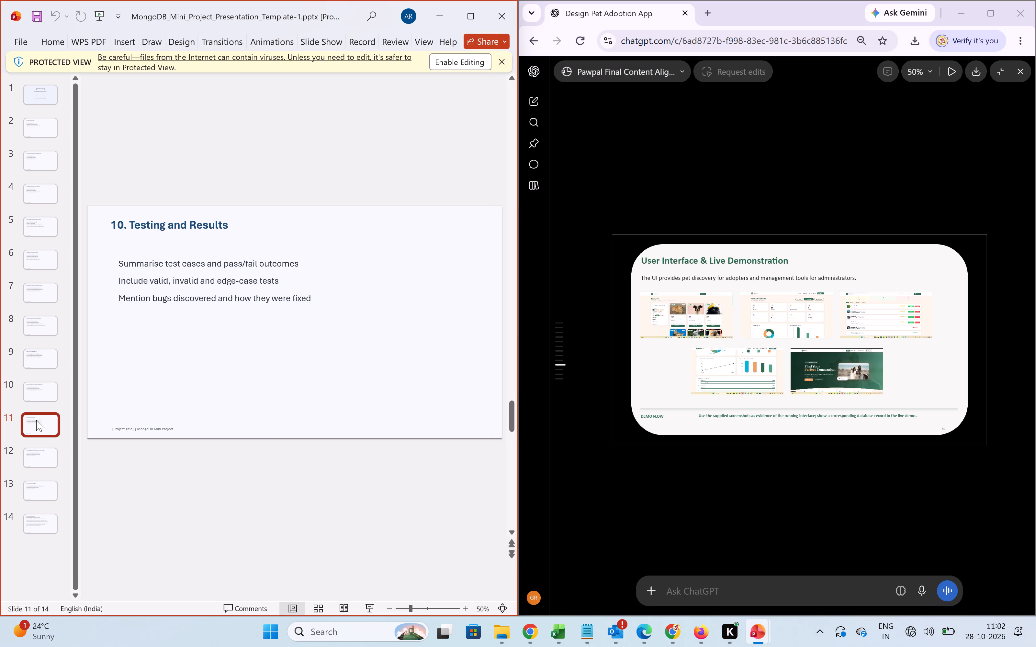
left_click(686, 489)
key("Down")
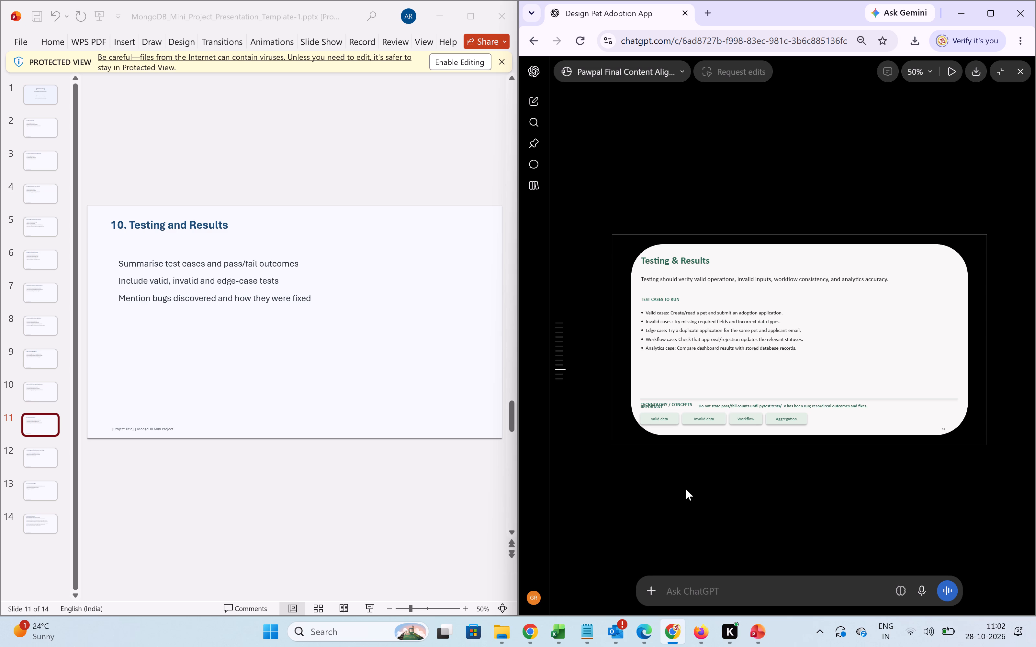
left_click(686, 489)
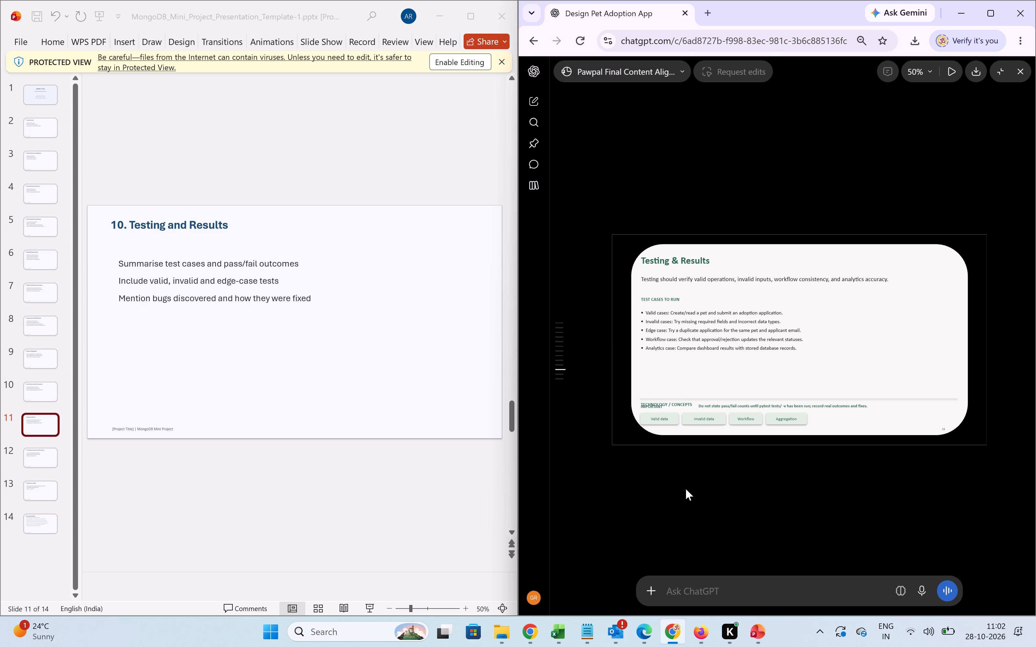
left_click(686, 489)
double_click(686, 489)
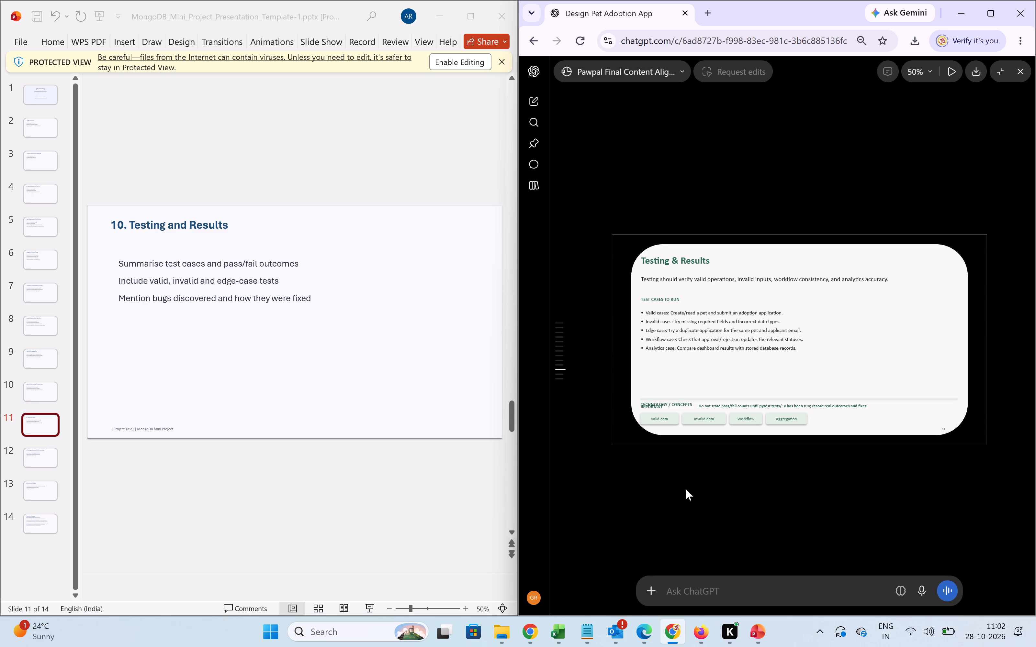
left_click(686, 489)
key("Down")
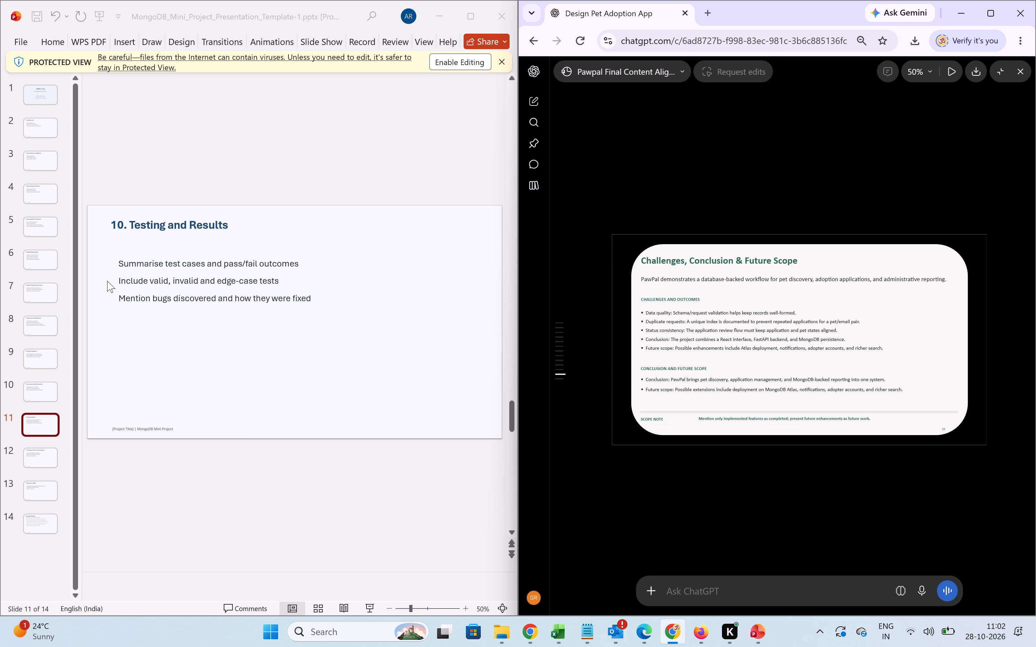
left_click(33, 468)
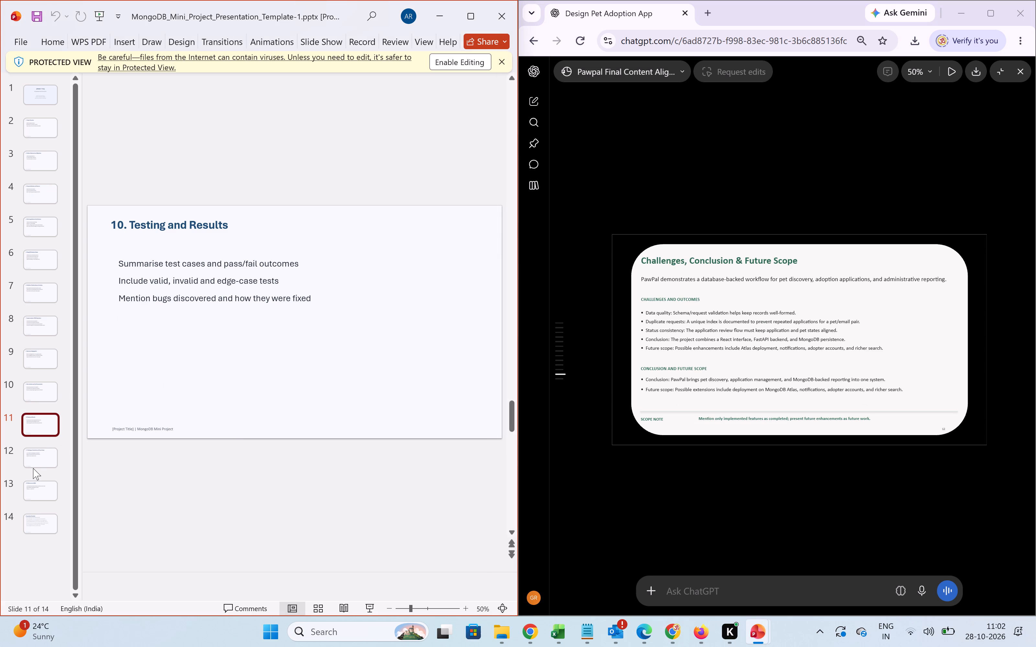
left_click(33, 468)
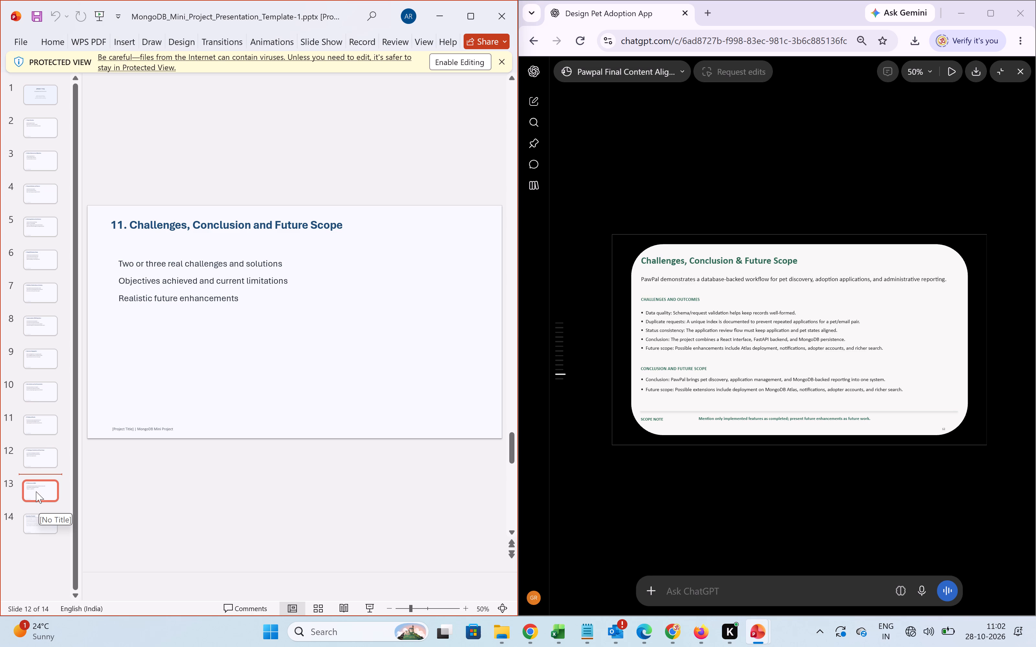
Compare the template's References and Q&A slide with PawPal's, and check the template's Presentation Checklist against the end of the preview.
left_click(36, 491)
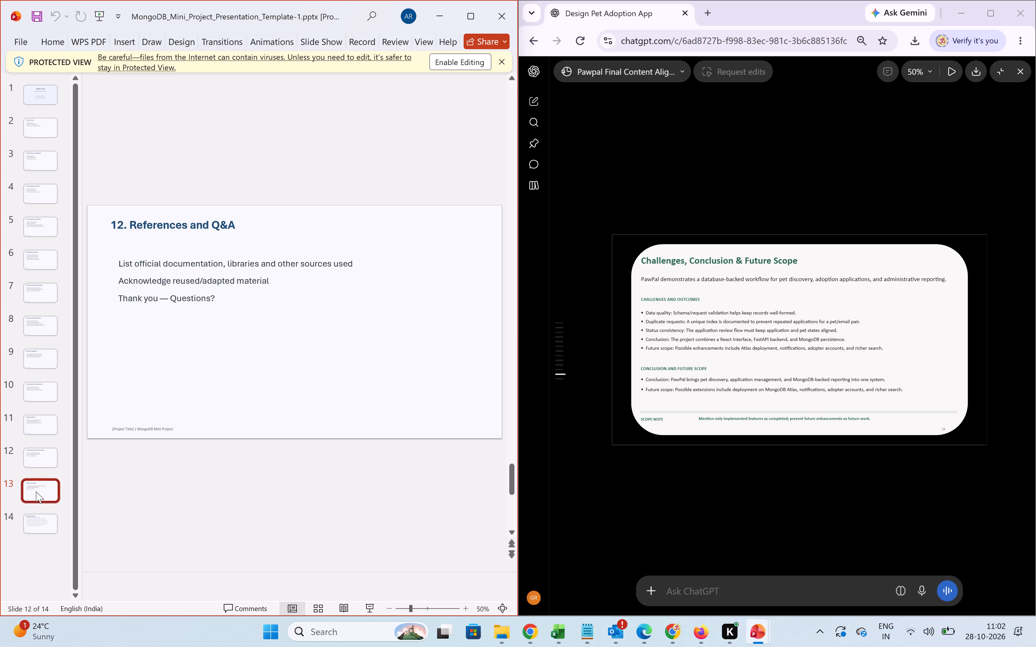
left_click(626, 476)
key("Down")
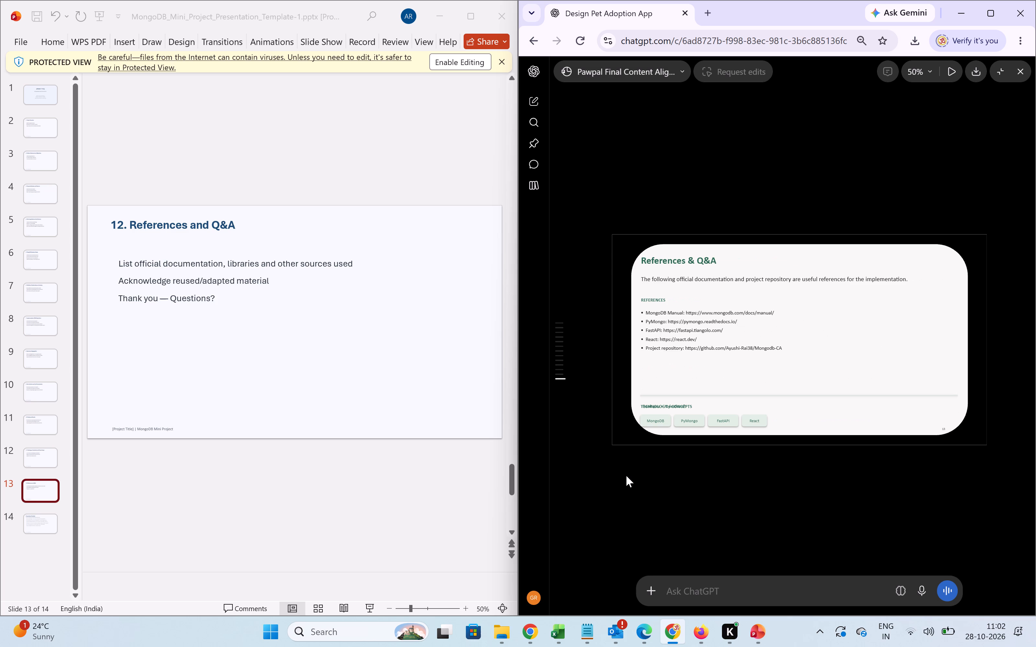
left_click(50, 528)
left_click(50, 528)
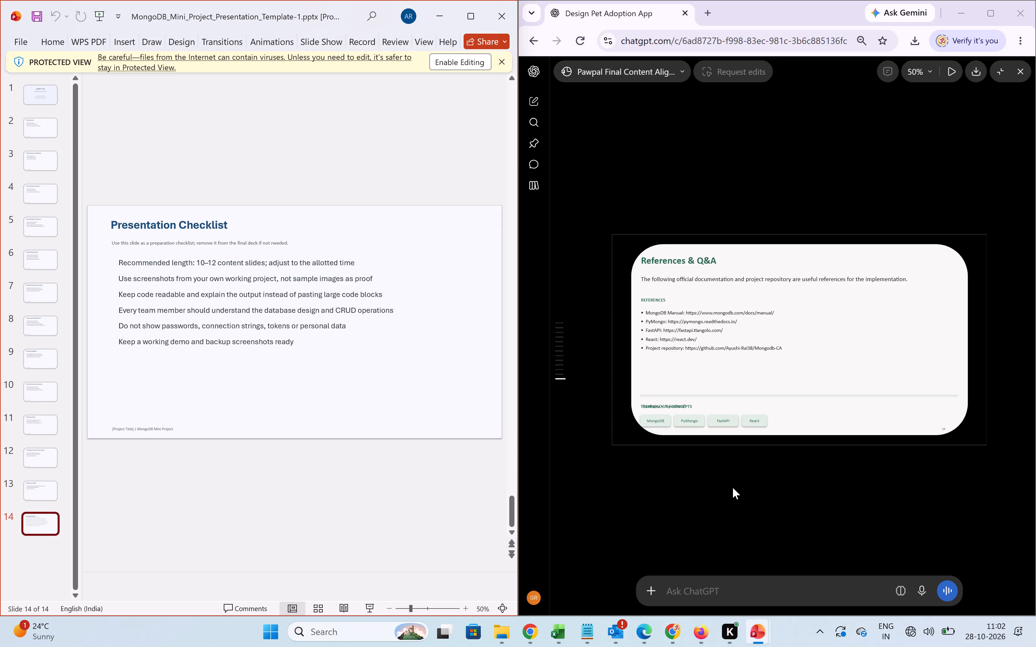
left_click(735, 489)
key("Down")
key("Down")
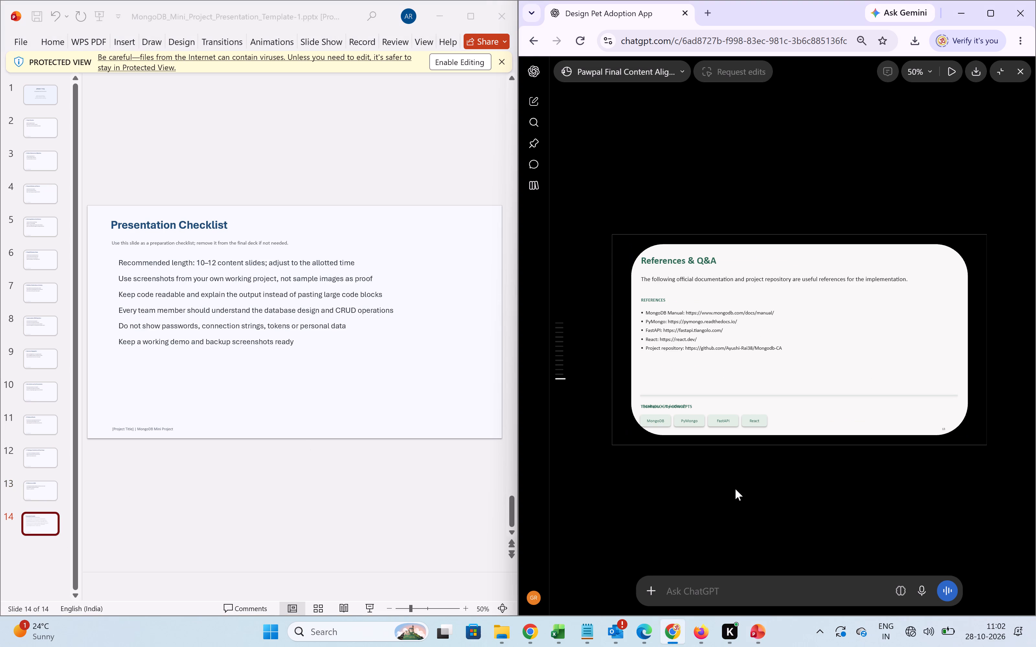
key("Down")
key("Down")
key("Down")
key("Down")
key("Down")
key("Down")
Download the new PawPal presentation from ChatGPT as a PowerPoint (PPTX) file.
left_click(977, 68)
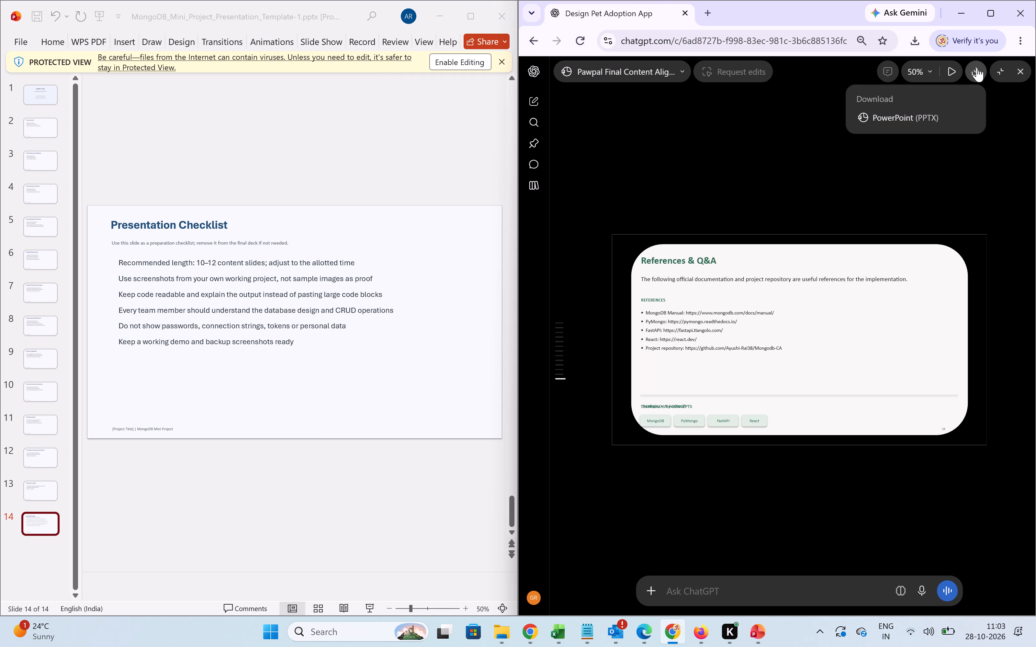
left_click(906, 119)
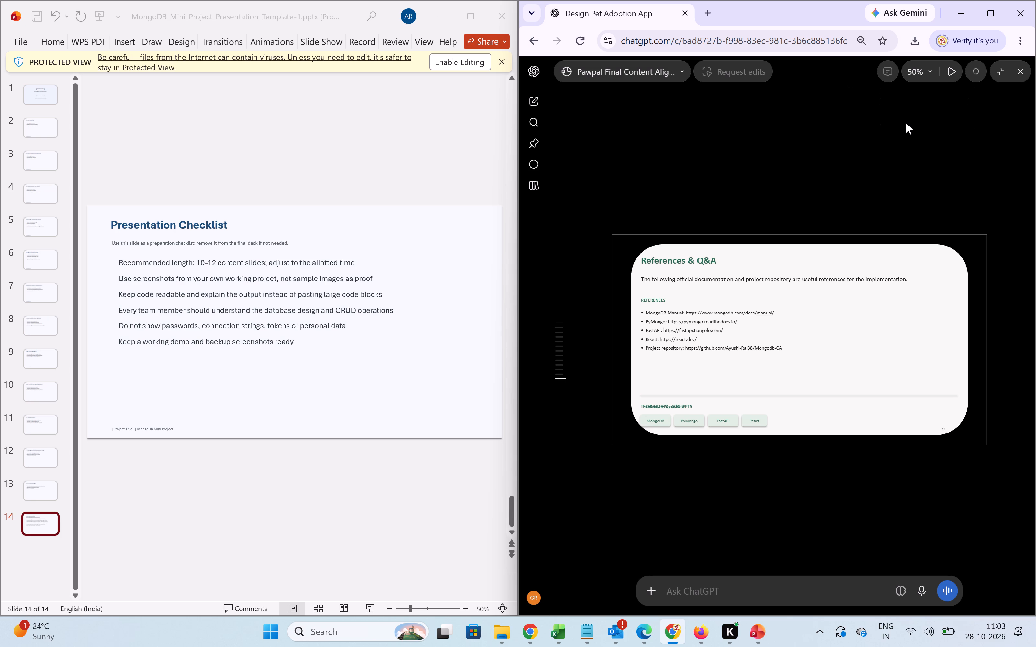
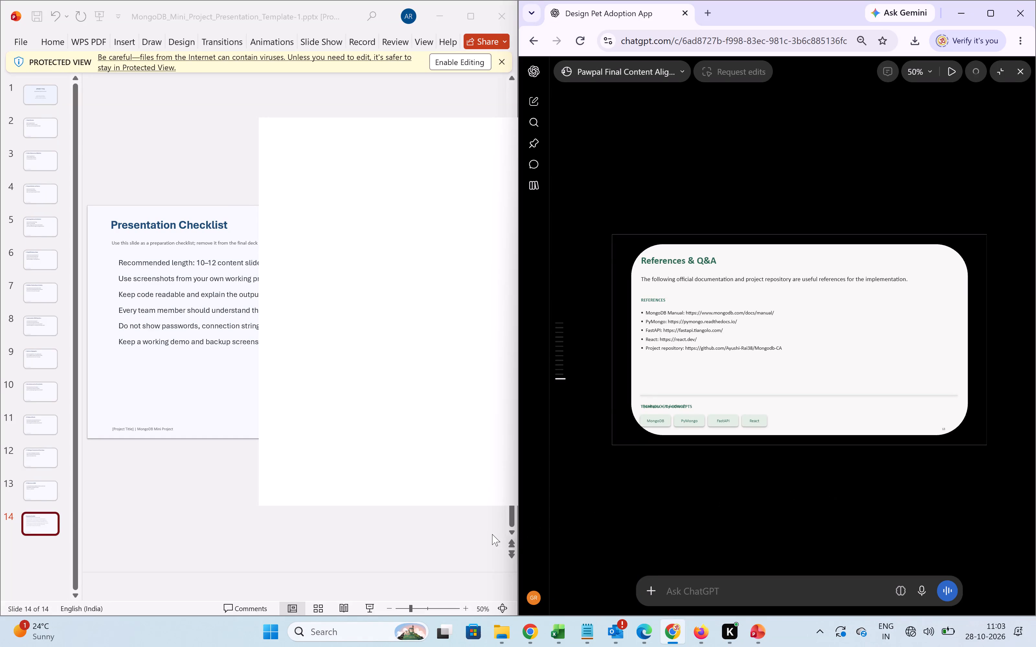
left_click(492, 534)
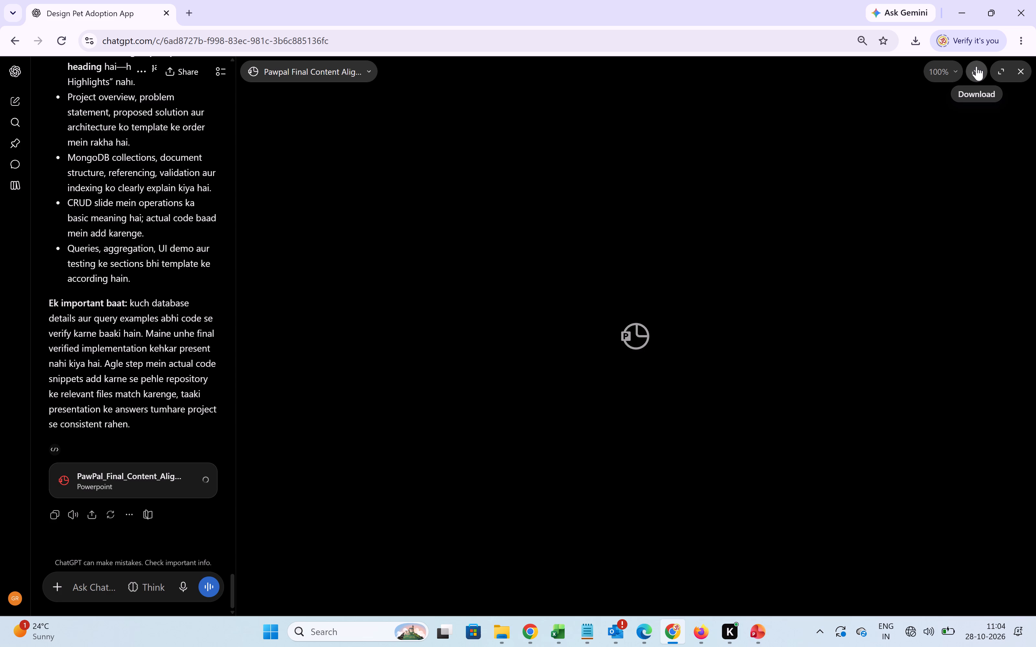
Try to download the PawPal_Final_Content_Aligned_to_Template presentation from the open file viewer.
left_click(708, 310)
double_click(708, 310)
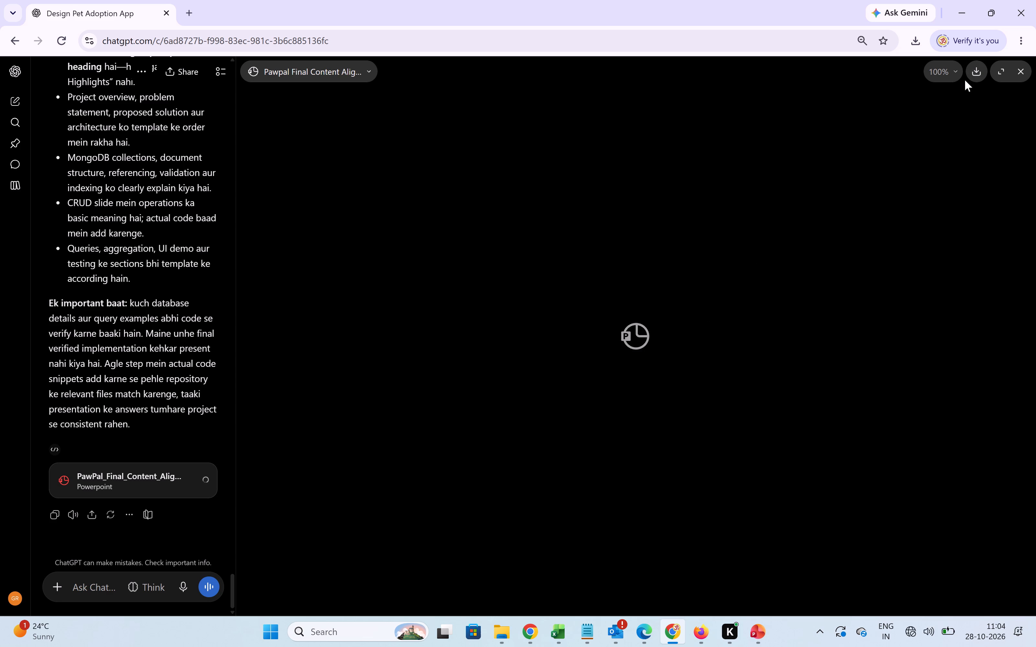
left_click(976, 71)
left_click(906, 118)
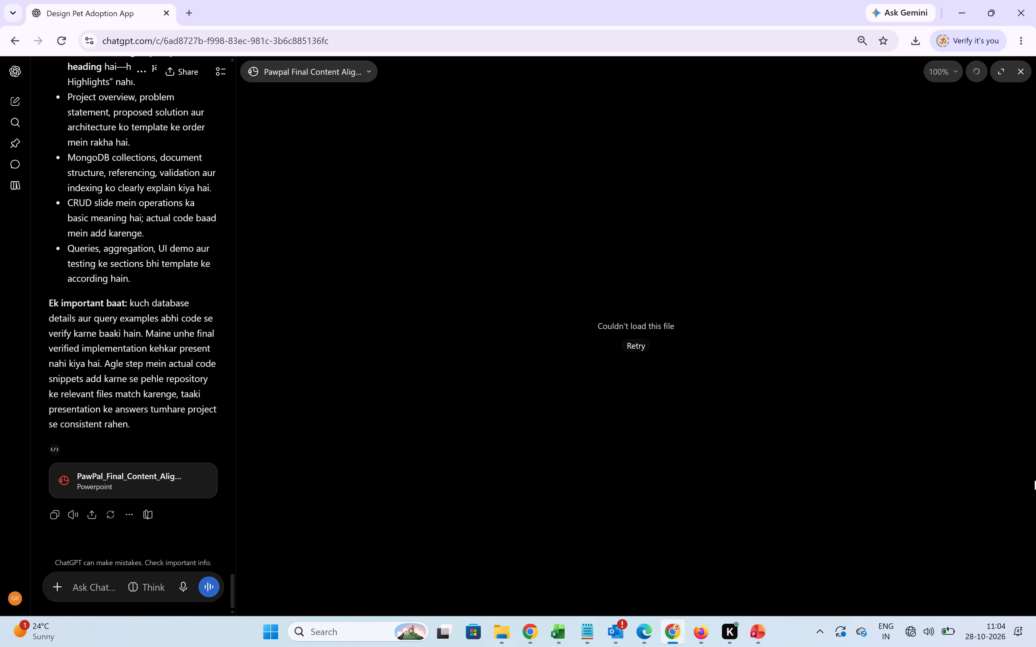
Connect the computer to the realme 9i 5G Wi-Fi network and return to the ChatGPT page.
left_click(921, 629)
left_click(925, 641)
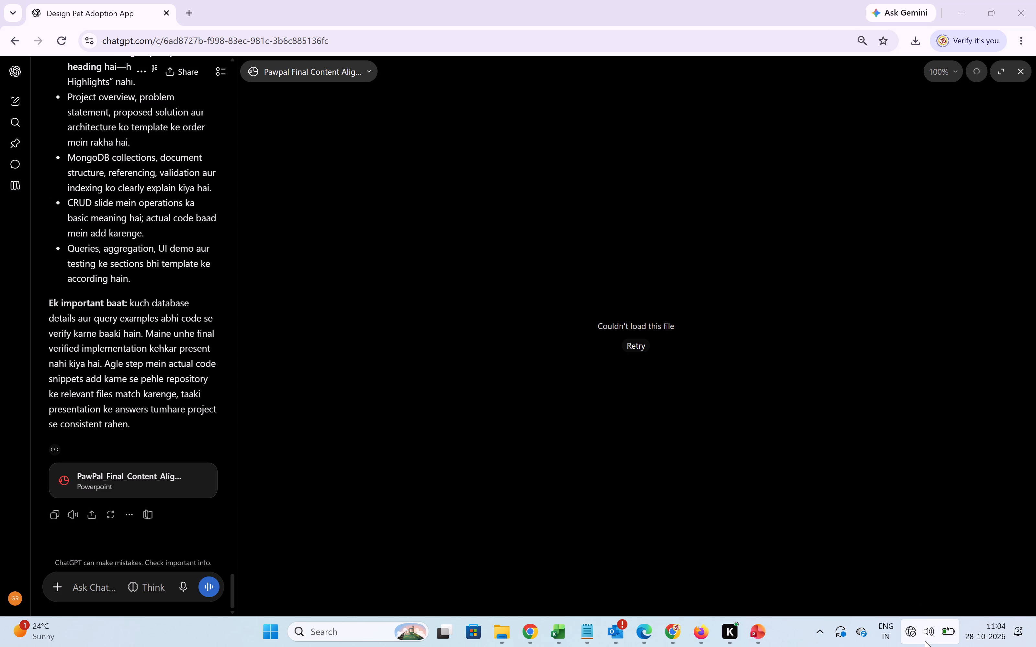
left_click(852, 392)
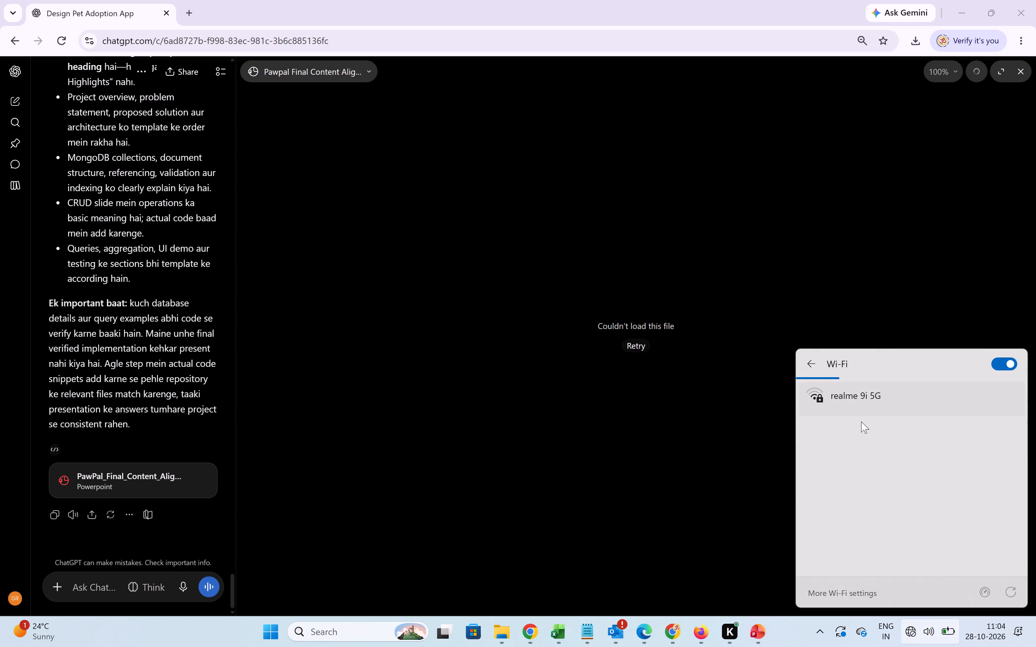
left_click(860, 404)
left_click(953, 455)
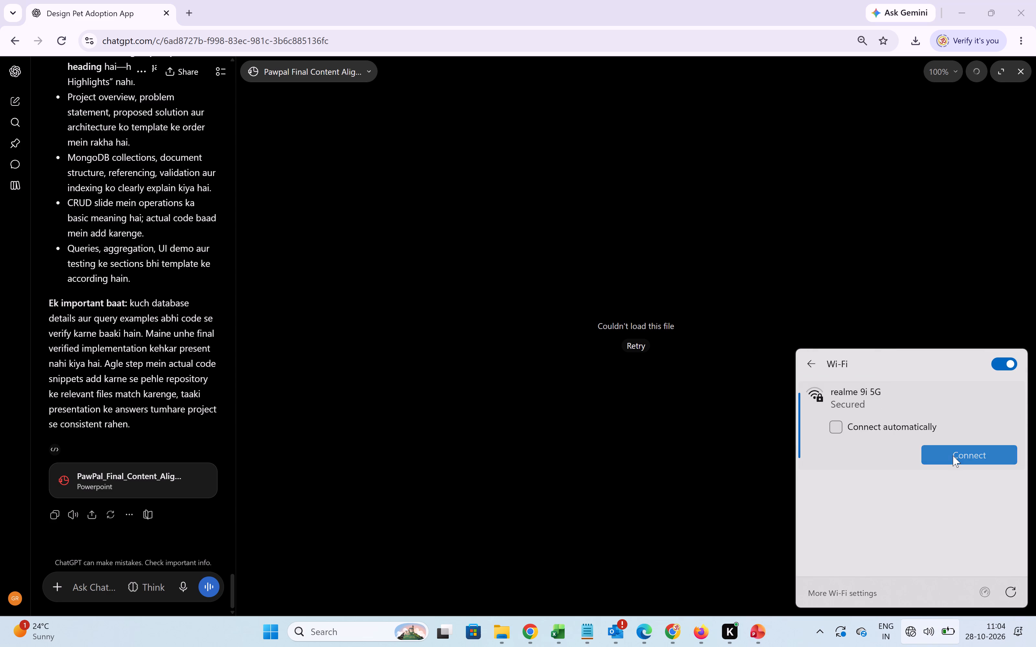
left_click(817, 369)
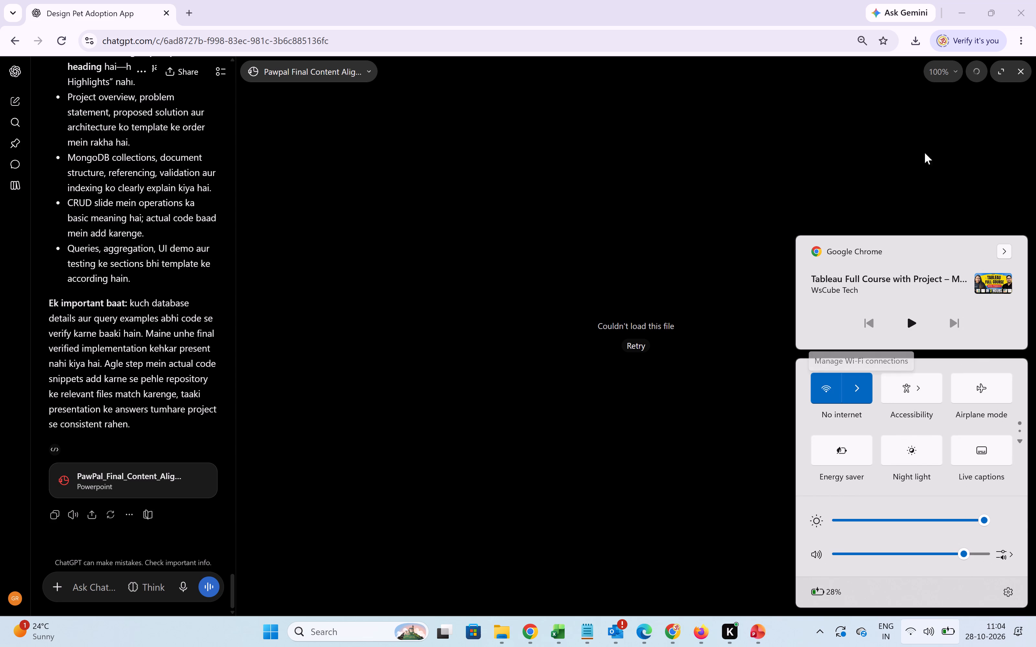
left_click(918, 169)
Retry loading the PawPal presentation in the file viewer.
left_click(639, 343)
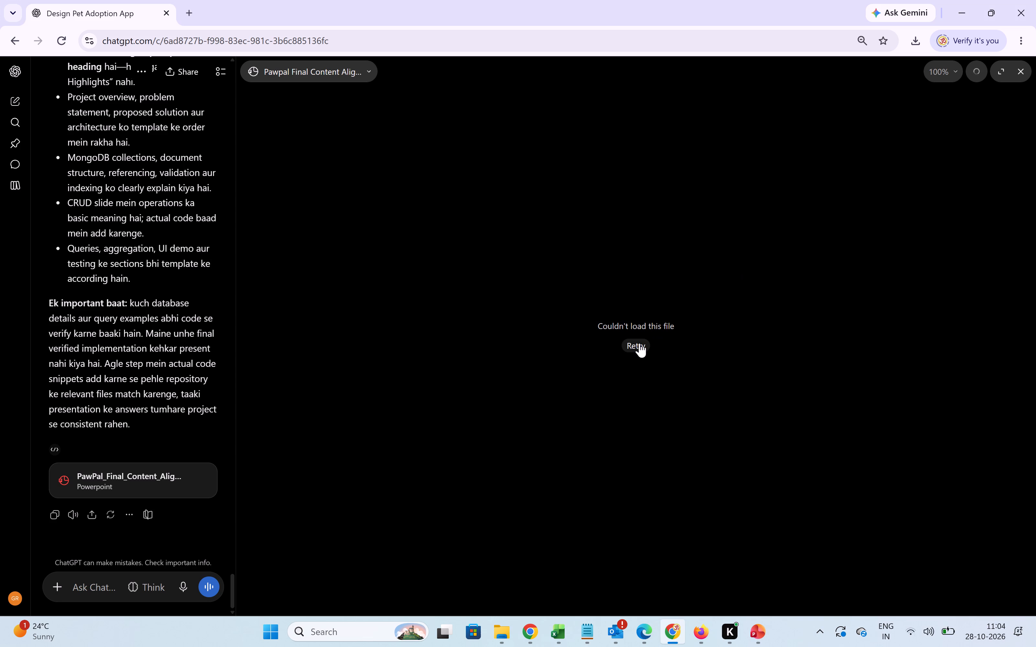
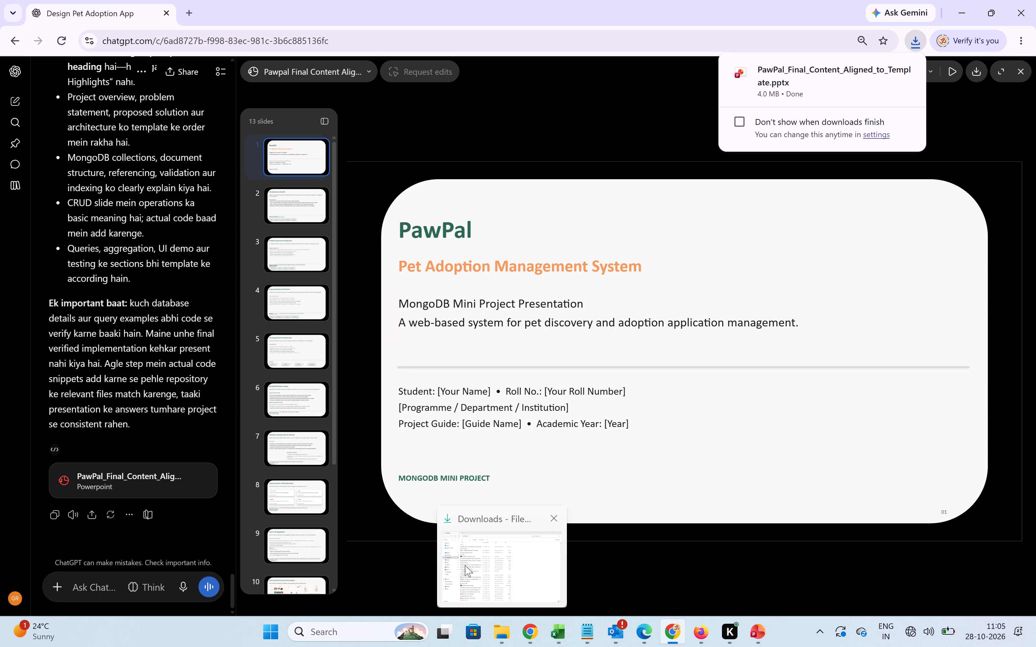
Open PawPal_Final_Content_Aligned_to_Template.pptx from the Downloads folder in File Explorer.
left_click(500, 639)
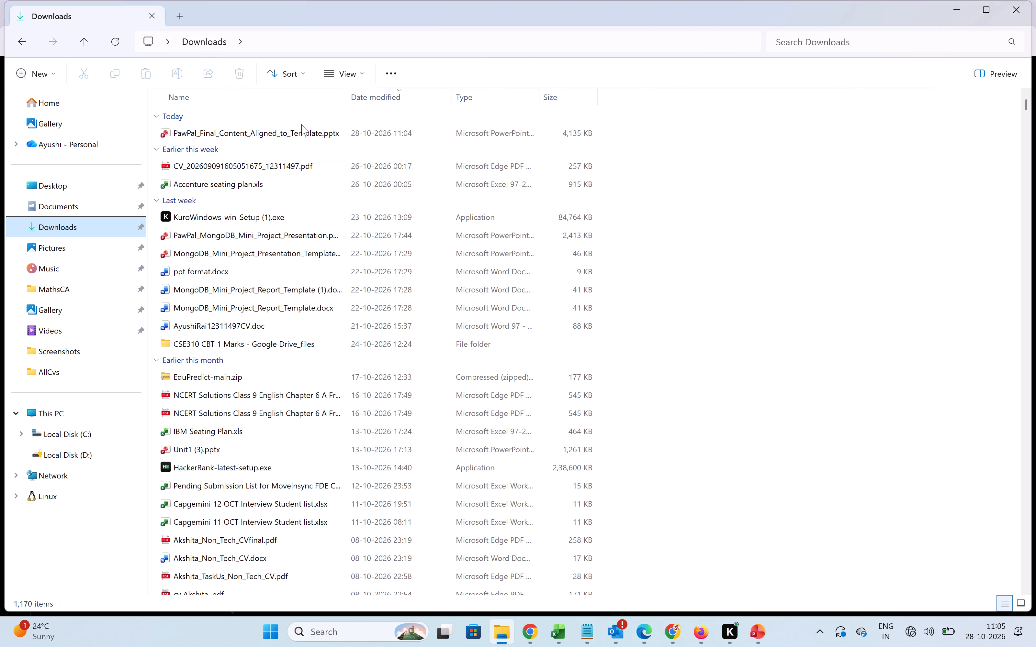
double_click(301, 128)
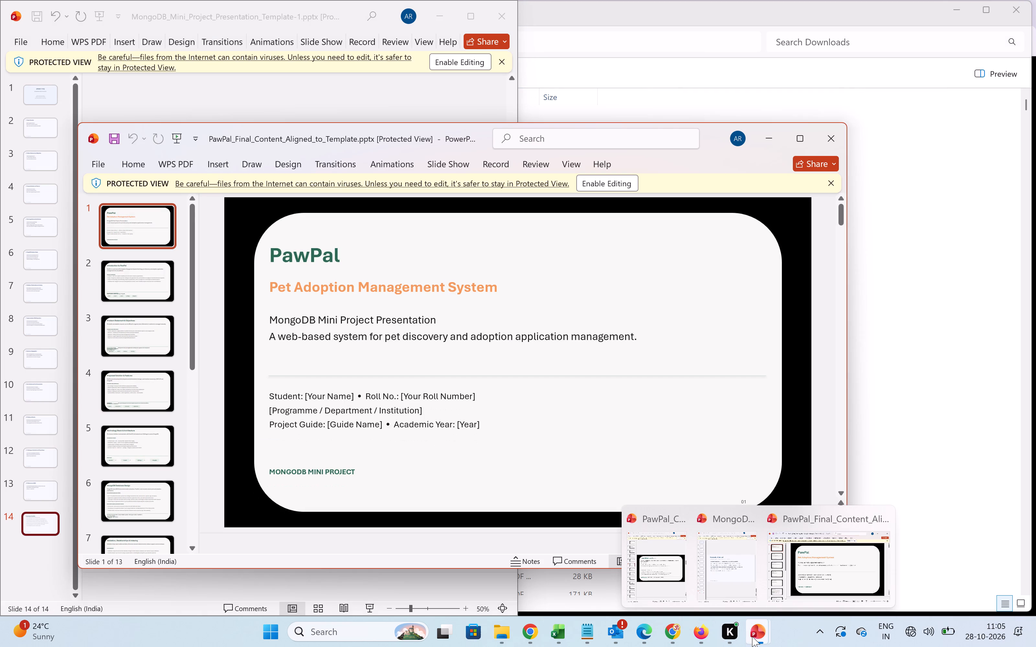
Close the open windows of PawPal_Content_Corrected_Presentation.pptx and MongoDB_Mini_Project_Presentation_Template-1, keeping the final PawPal deck open.
left_click(683, 515)
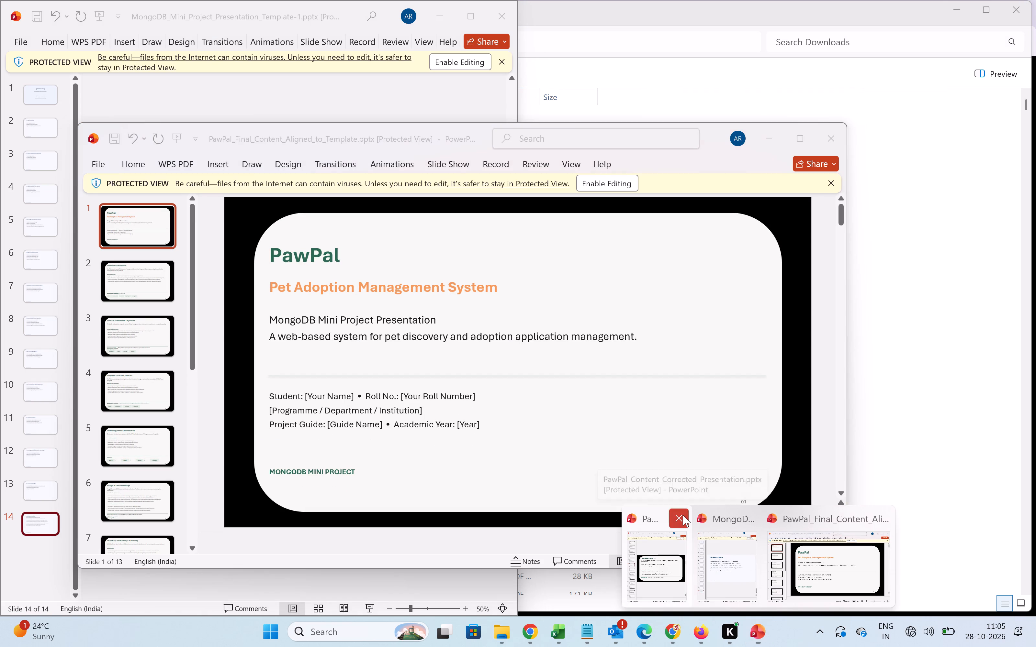
left_click(717, 523)
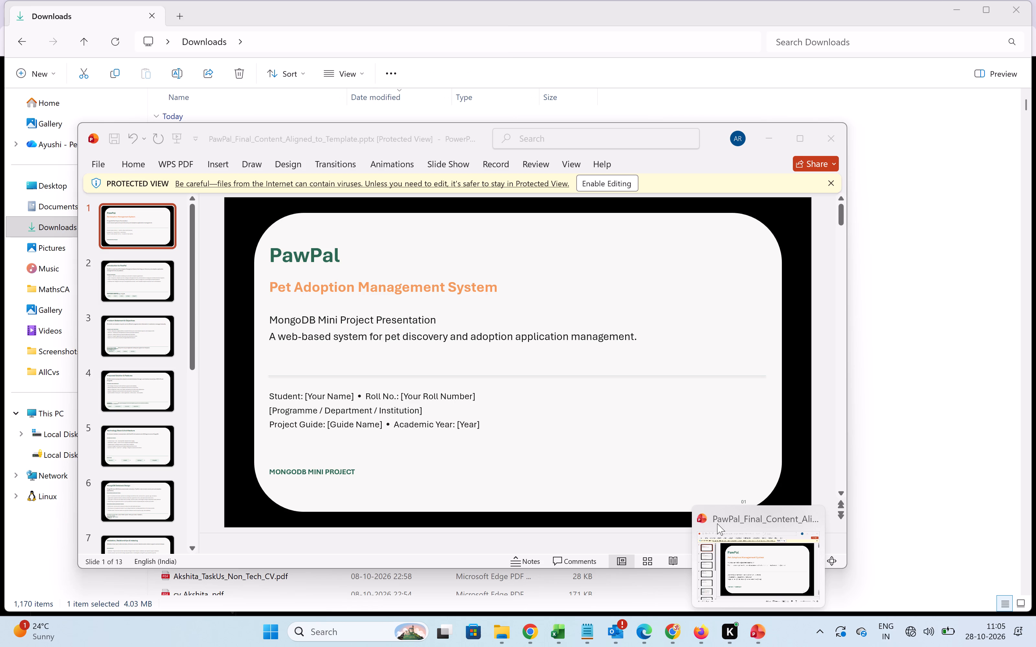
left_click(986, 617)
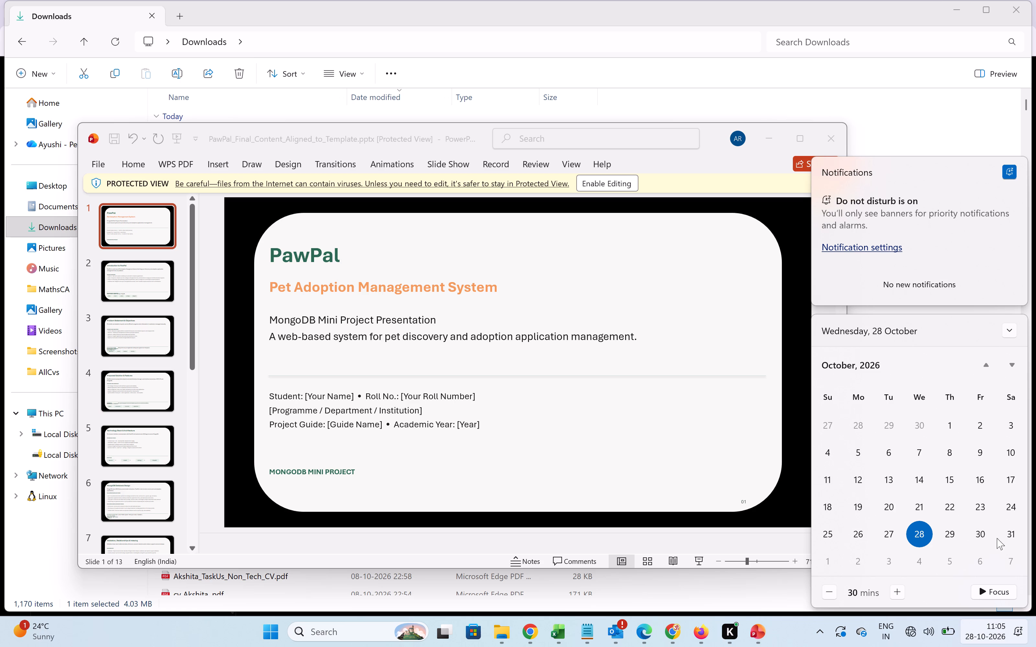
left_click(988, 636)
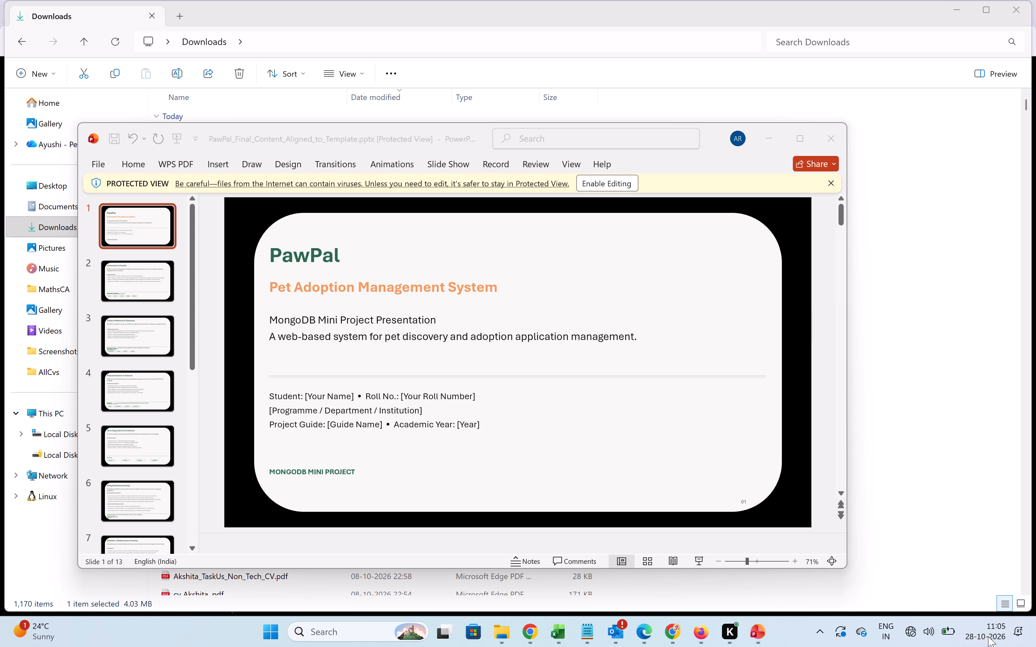
Maximize the PawPal_Final_Content_Aligned_to_Template.pptx window and enable editing of the protected file.
left_click(792, 127)
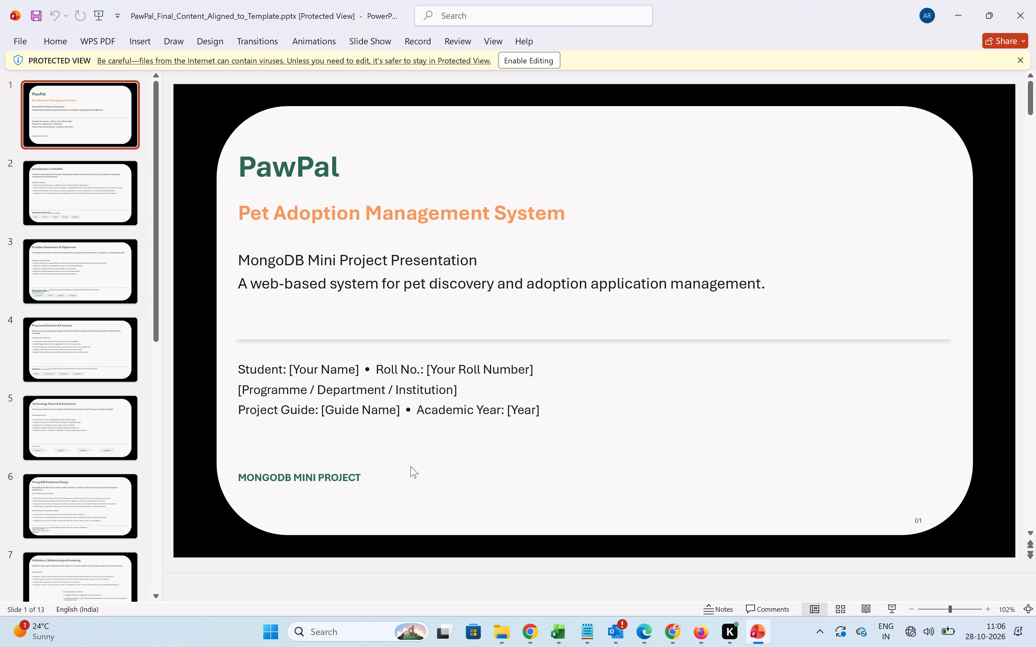
left_click(408, 466)
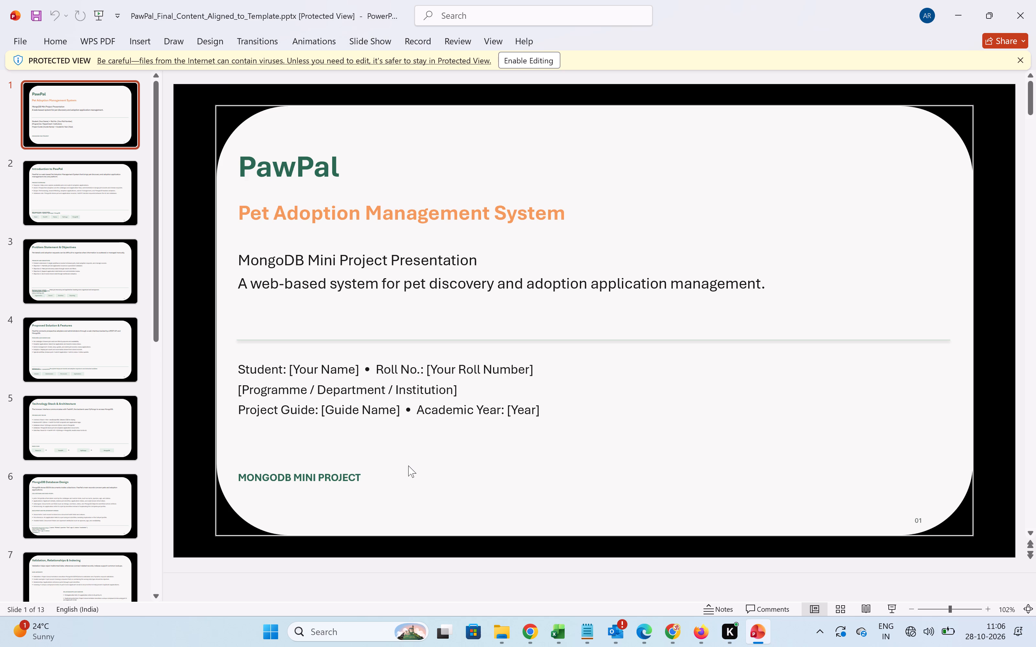
double_click(244, 515)
left_click(478, 195)
left_click(524, 58)
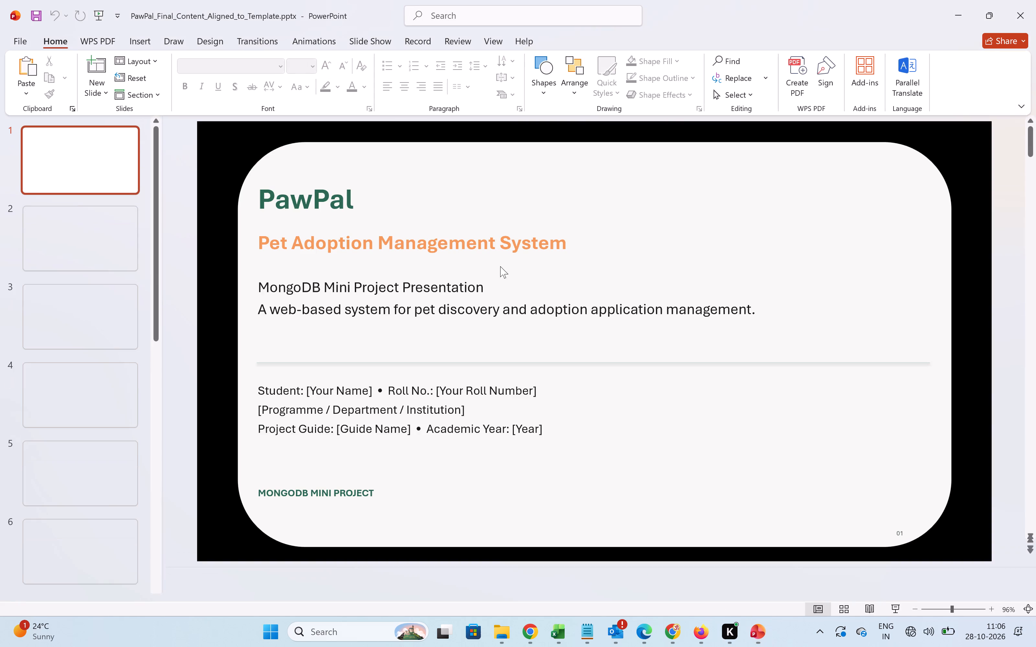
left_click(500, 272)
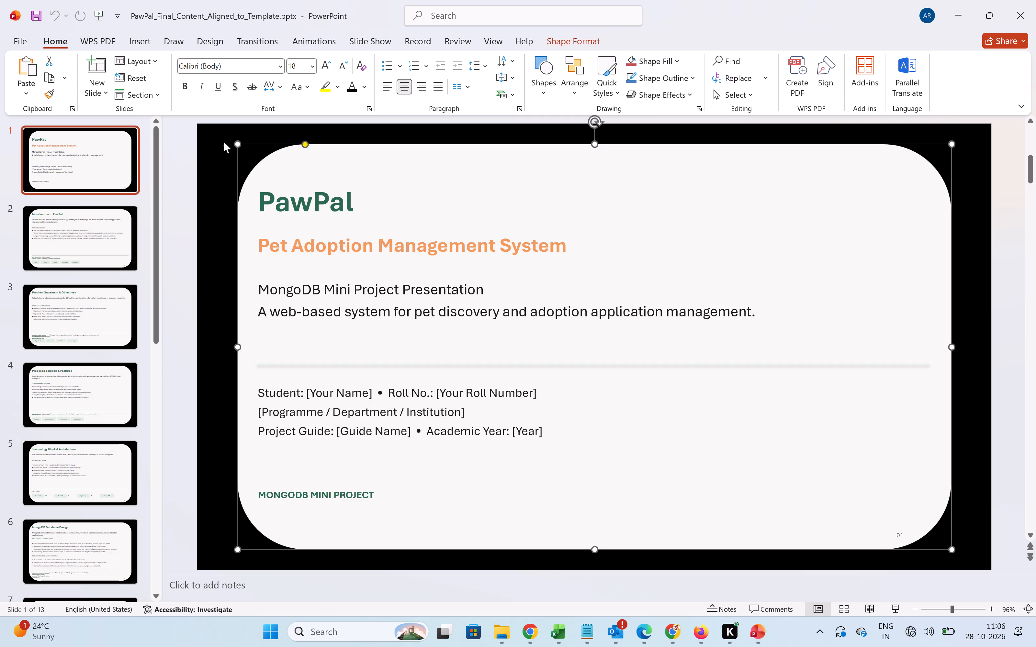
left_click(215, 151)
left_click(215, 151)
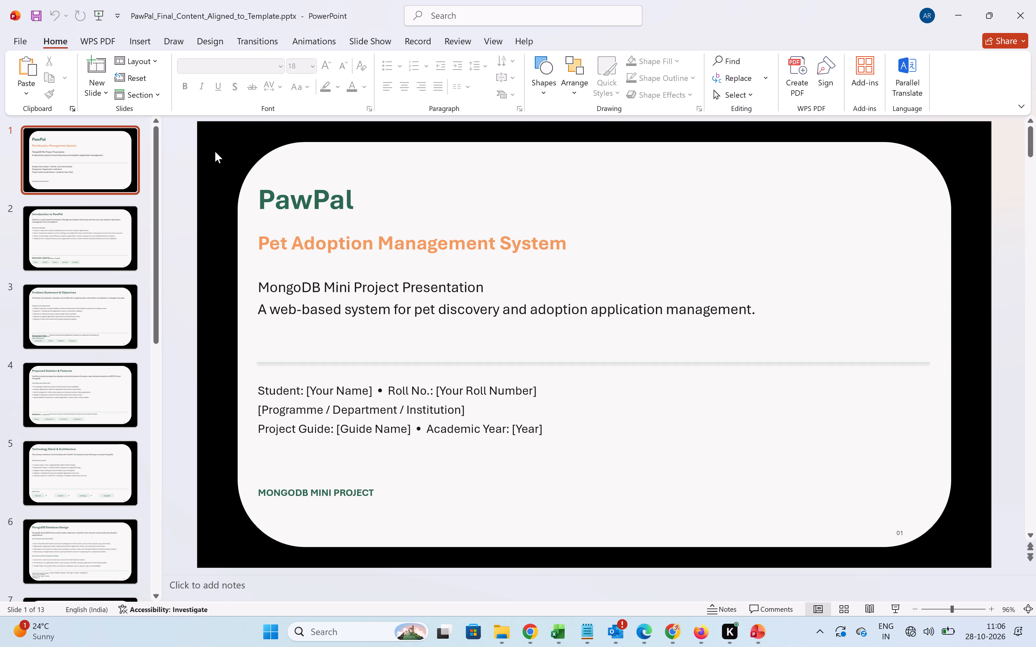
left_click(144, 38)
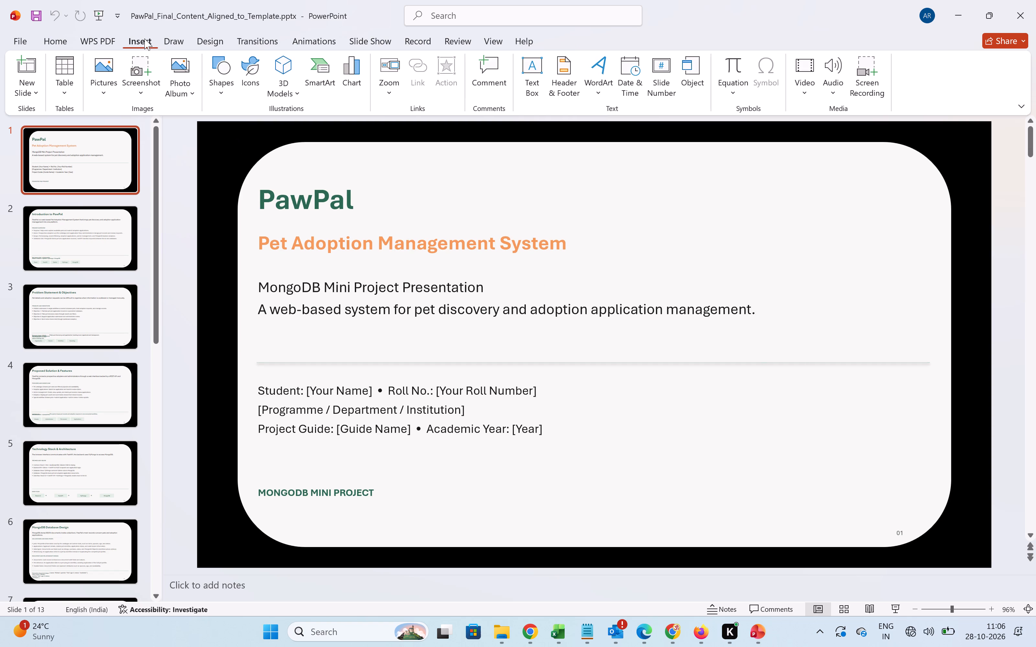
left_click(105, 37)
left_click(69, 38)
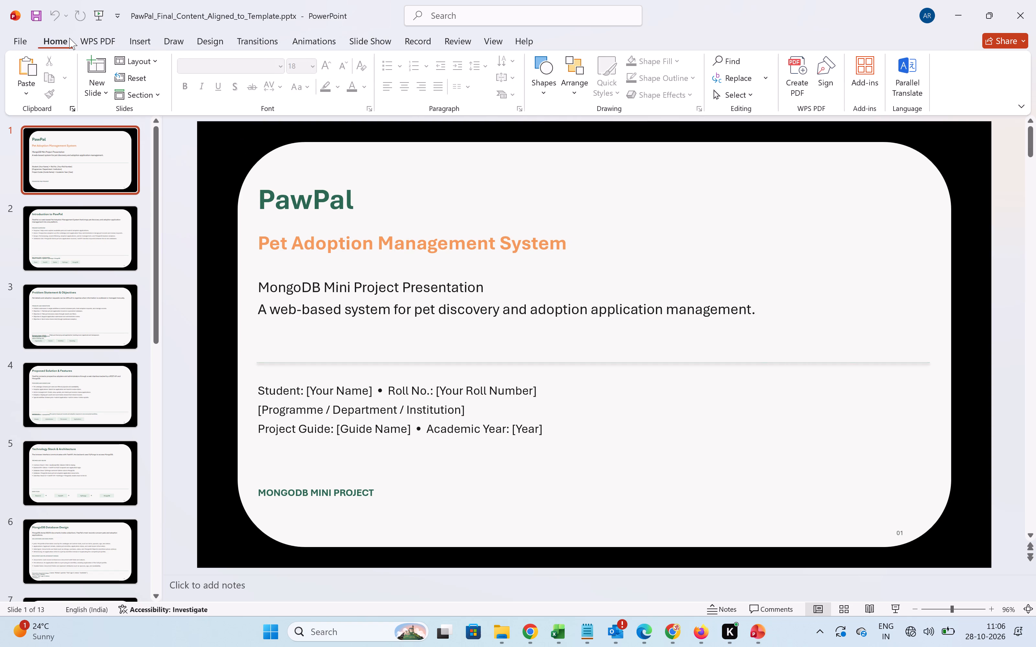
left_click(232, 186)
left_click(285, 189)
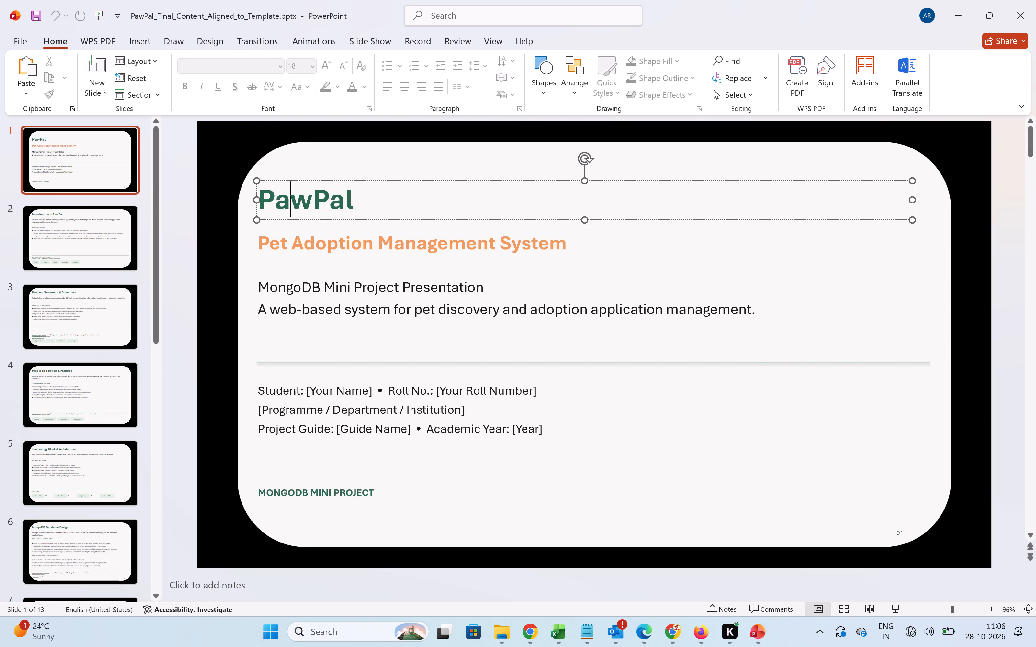
Enlarge the white rounded panel on slide 1 from its corner and move it so it covers nearly the whole black background.
left_click(295, 157)
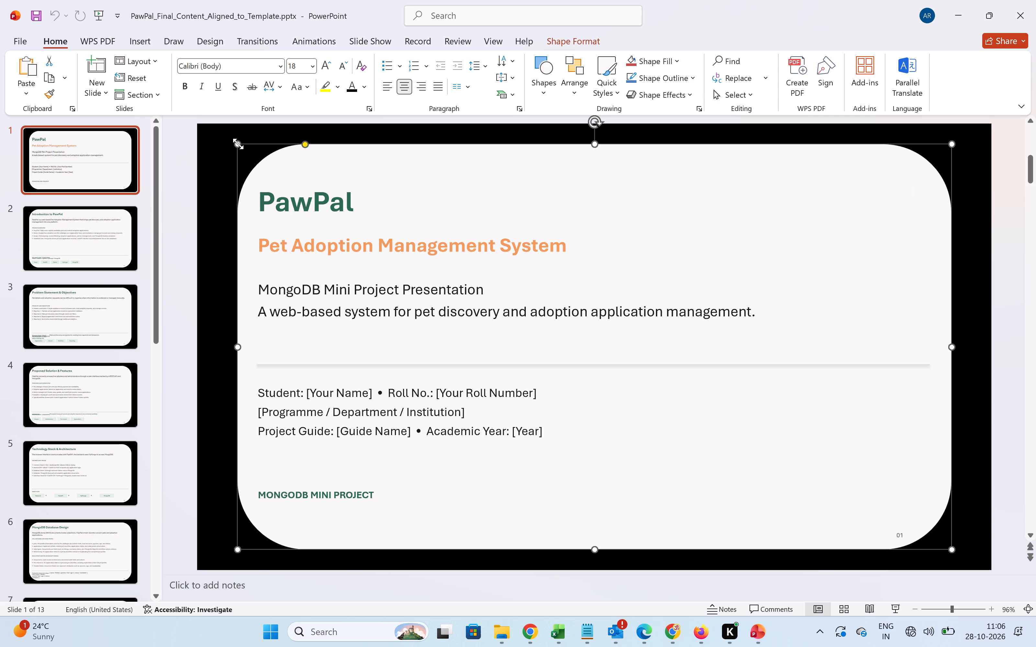
left_click_drag(238, 143, 175, 113)
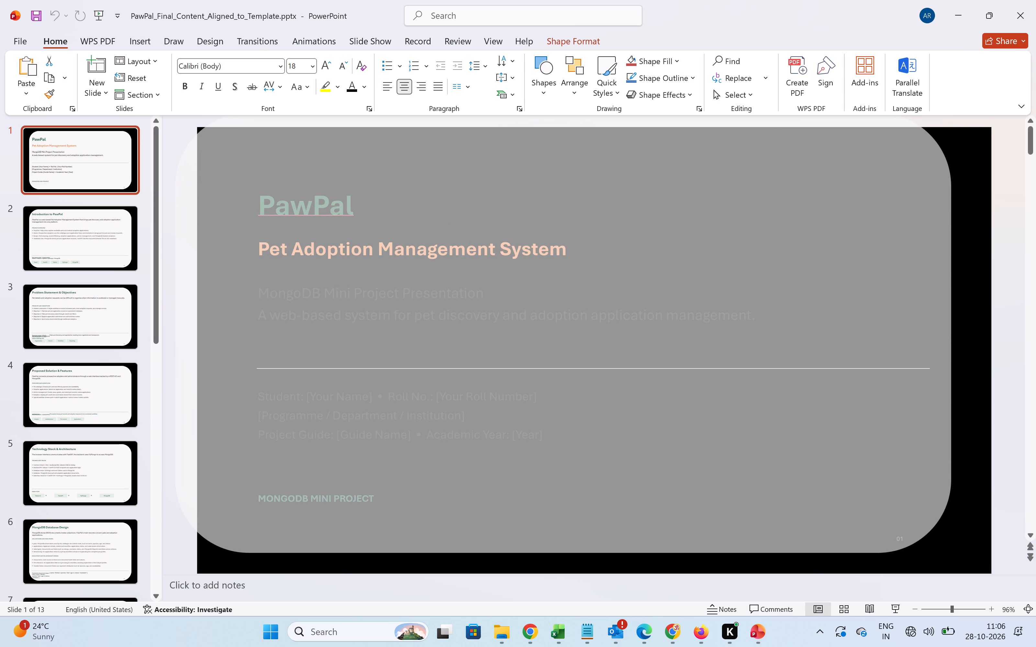
left_click_drag(175, 113, 165, 106)
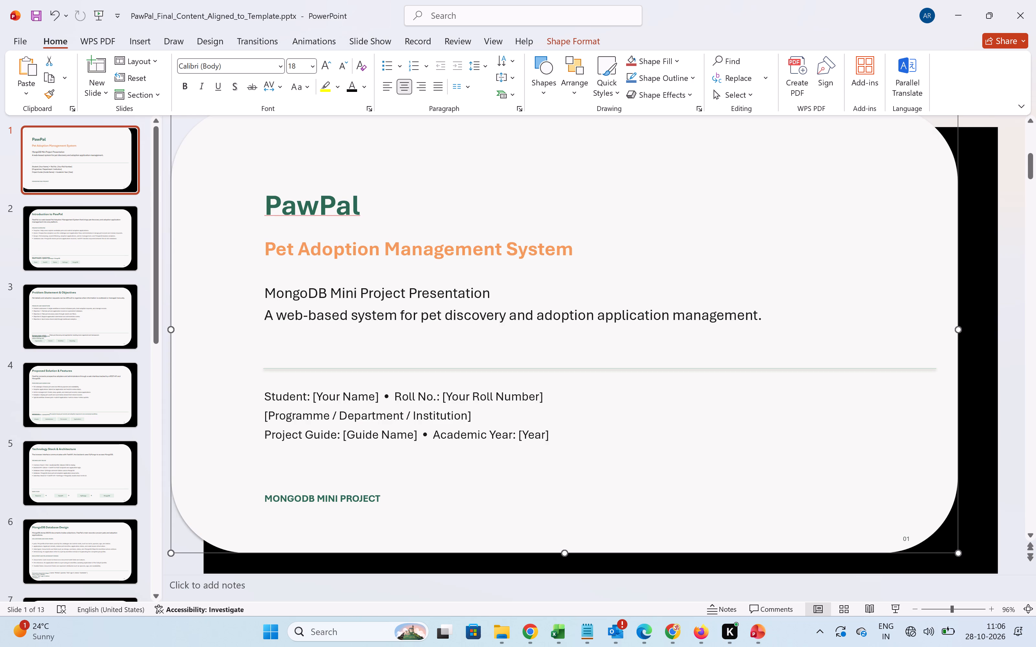
left_click(415, 506)
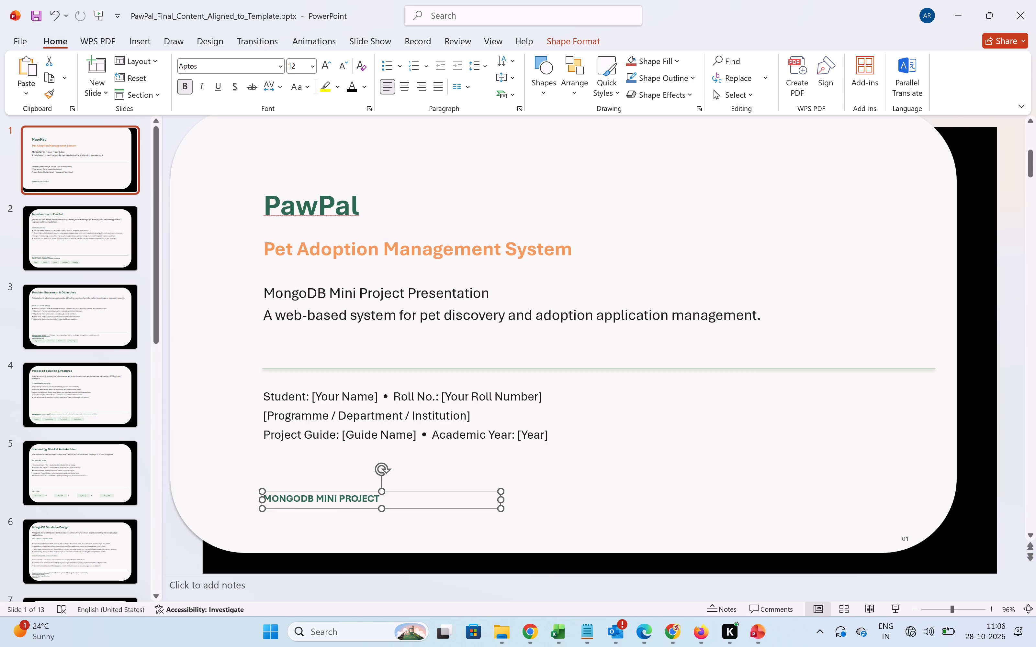
left_click(599, 489)
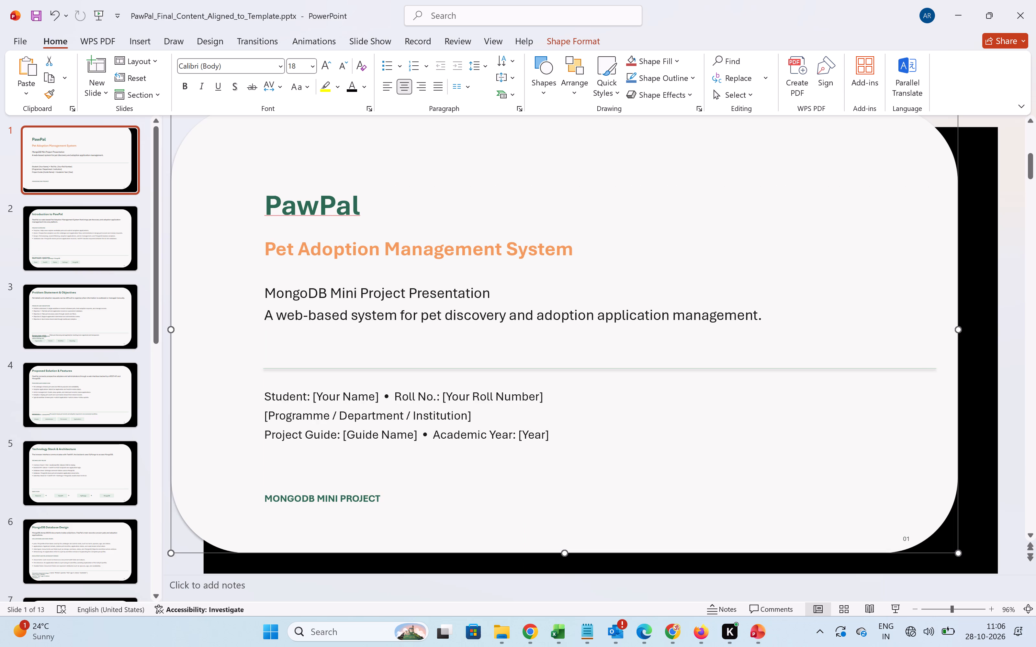
left_click_drag(651, 508, 686, 531)
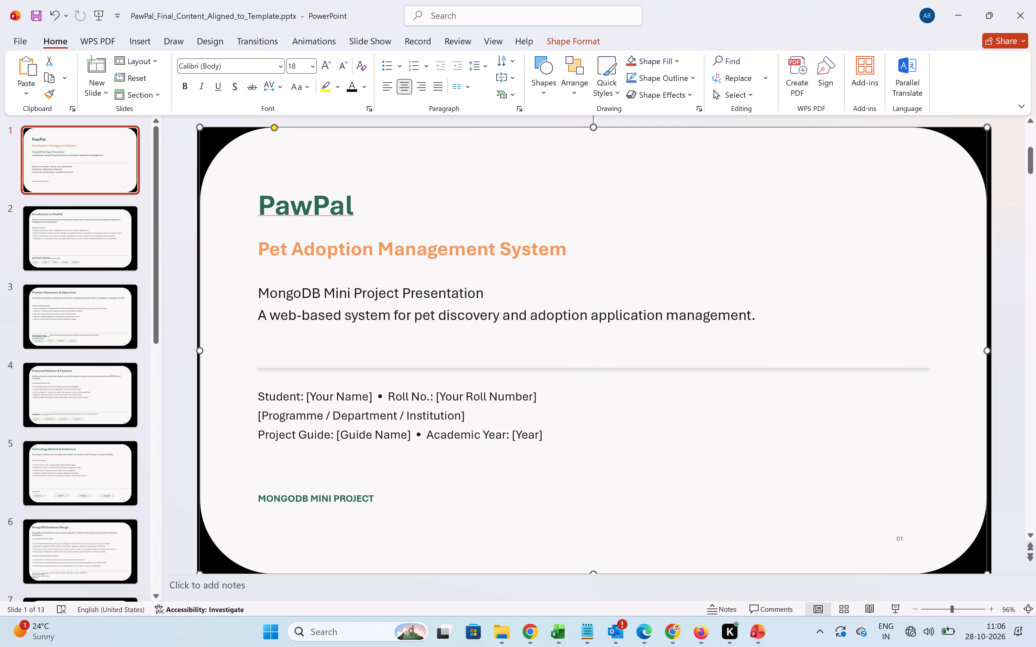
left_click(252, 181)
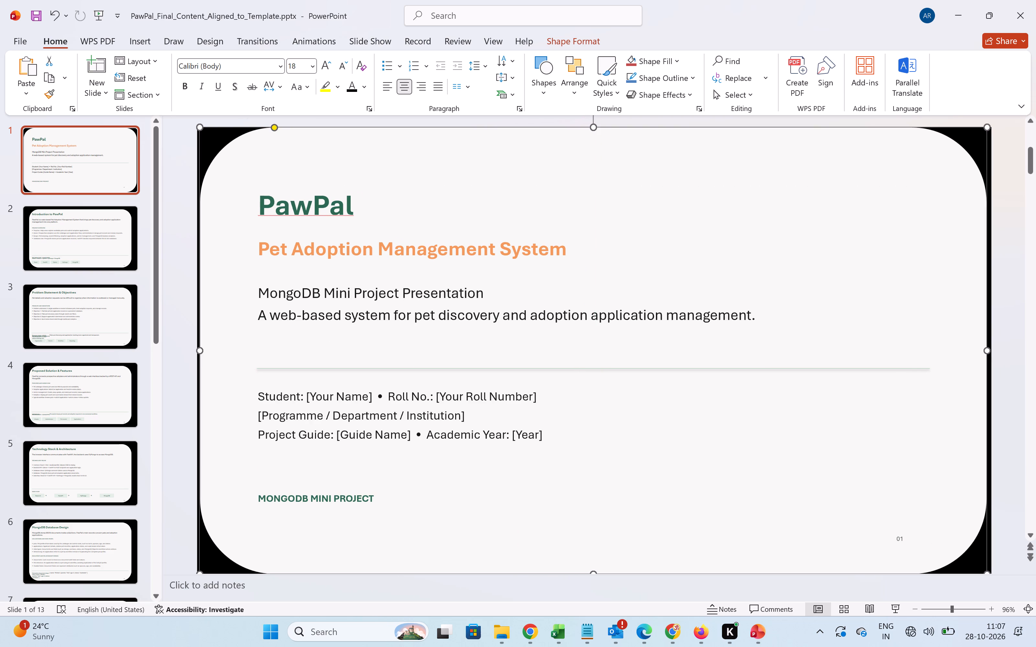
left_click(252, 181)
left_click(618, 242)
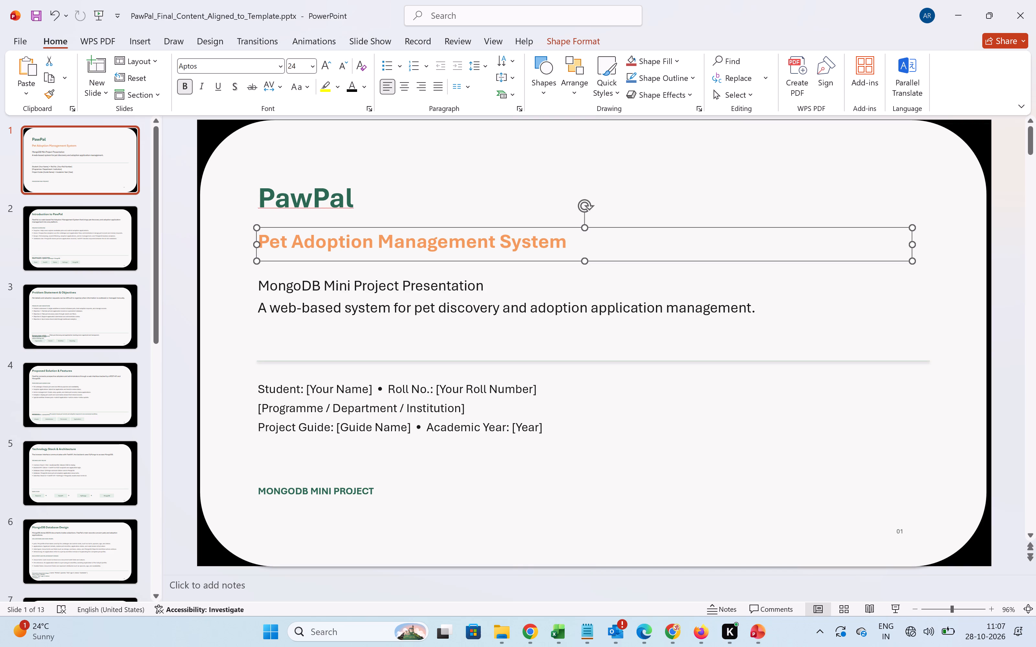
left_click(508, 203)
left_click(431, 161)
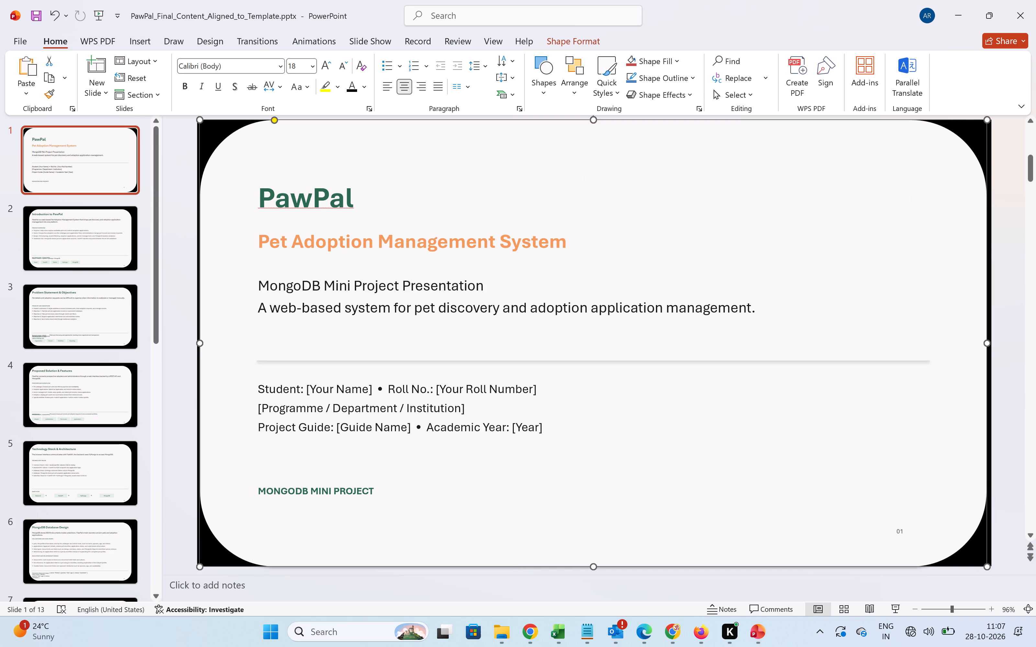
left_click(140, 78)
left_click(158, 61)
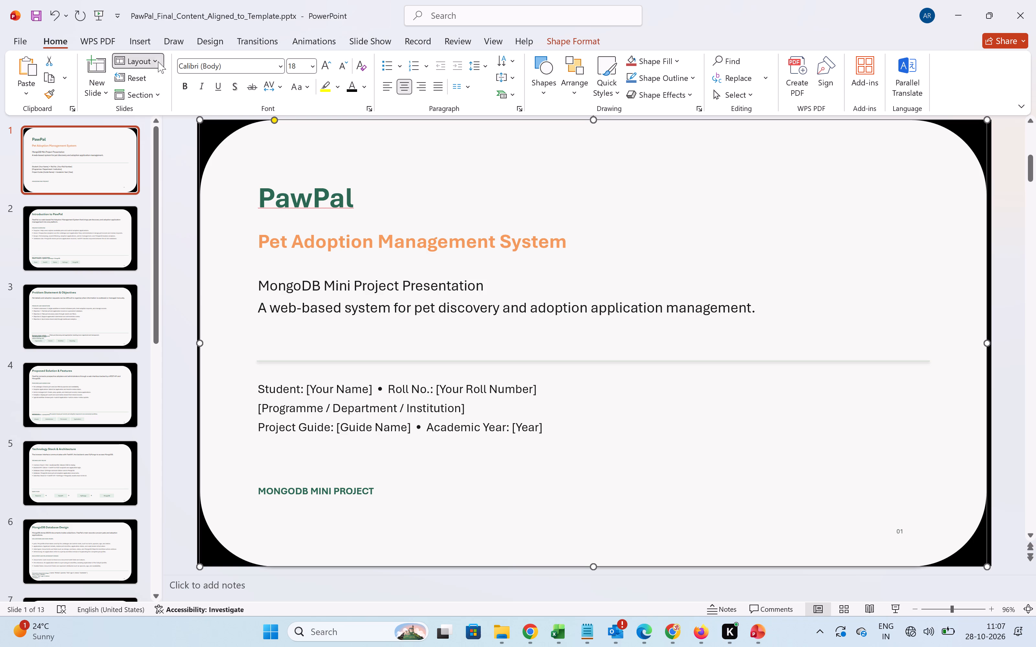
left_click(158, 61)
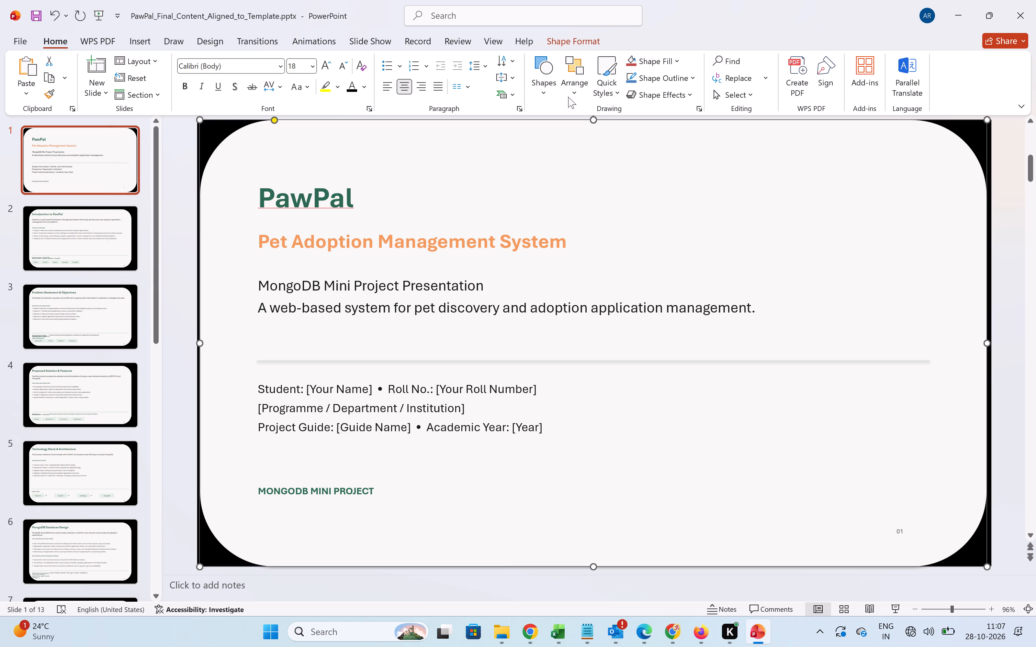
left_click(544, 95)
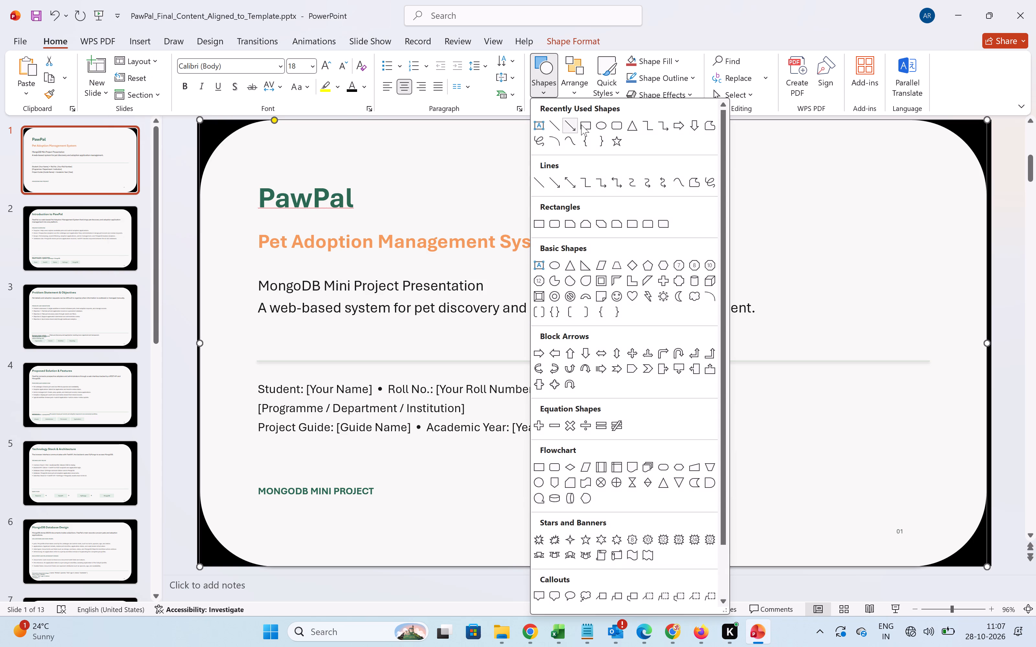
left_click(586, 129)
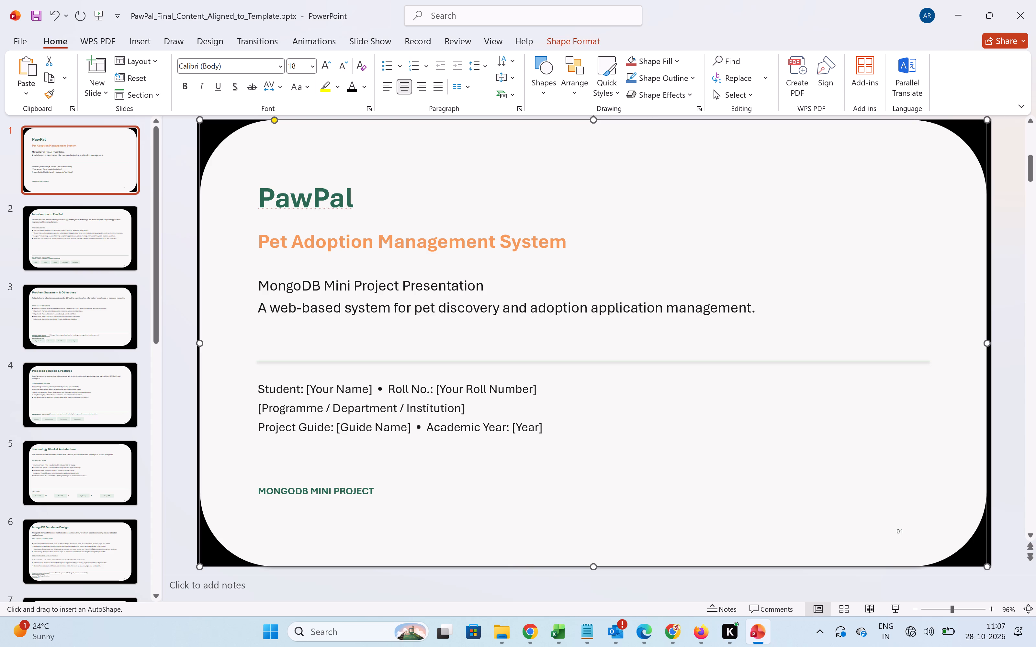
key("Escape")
Nudge the enlarged white panel on slide 1 so it is centred on the slide and flush with its top edge.
left_click(229, 141)
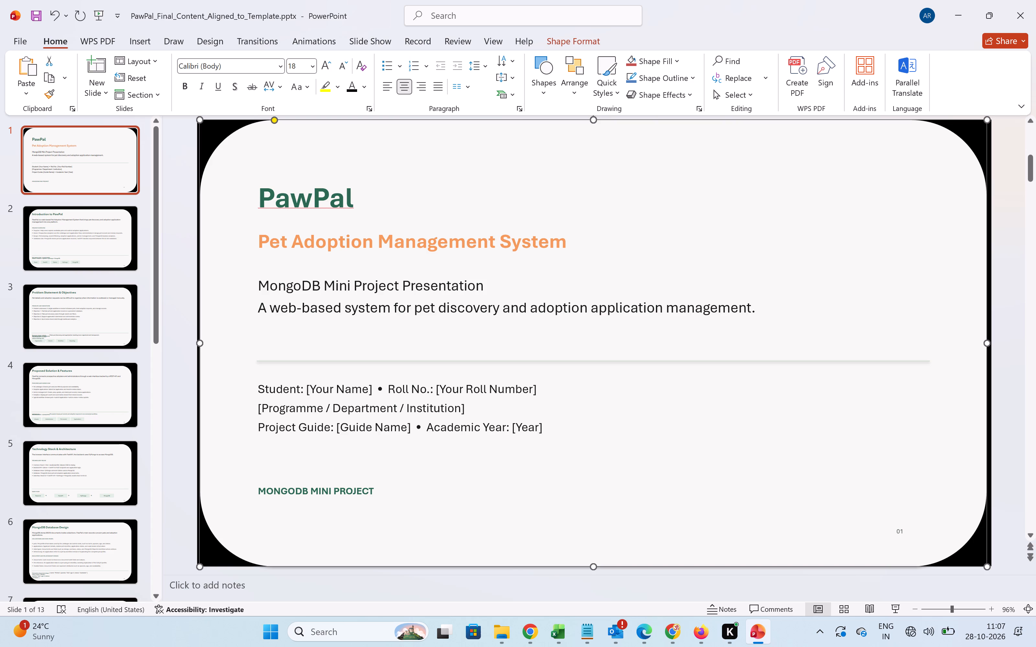
double_click(271, 166)
left_click_drag(202, 125, 203, 132)
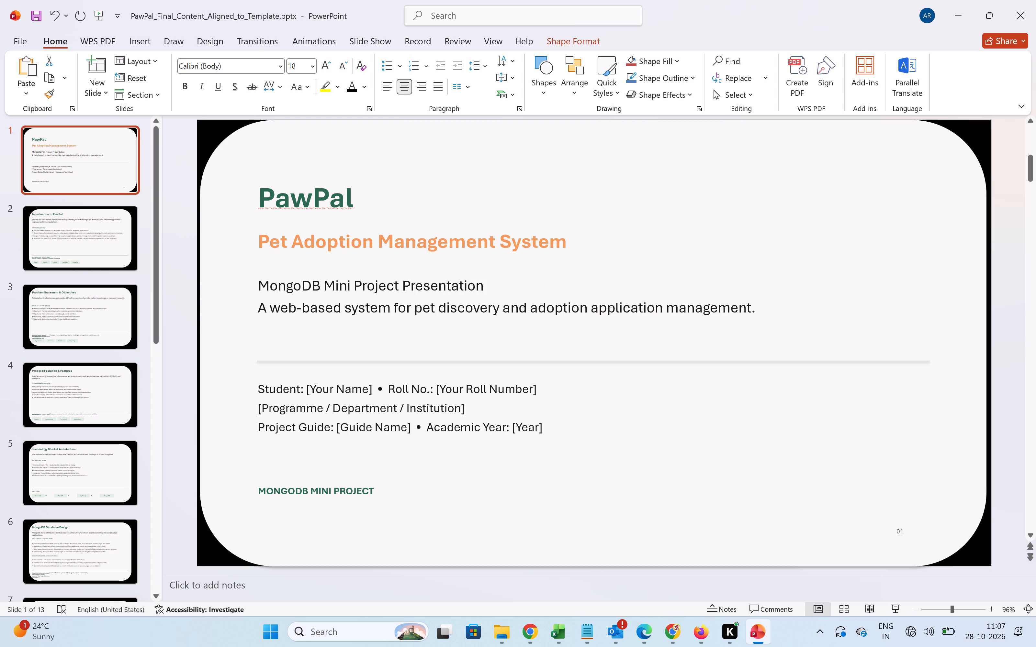
left_click_drag(203, 132, 201, 133)
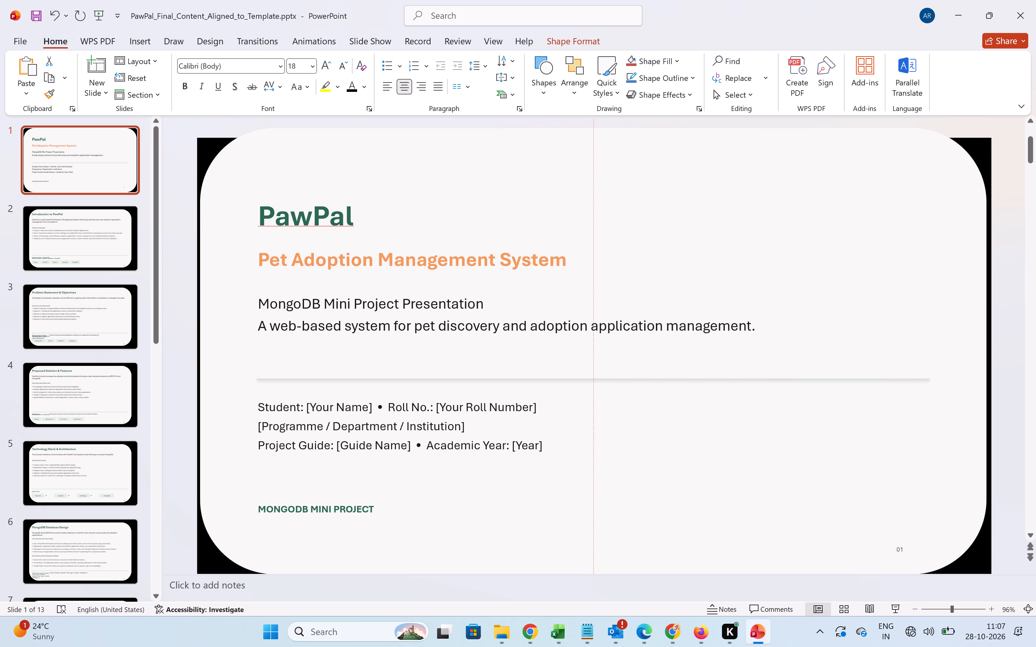
left_click_drag(201, 133, 203, 144)
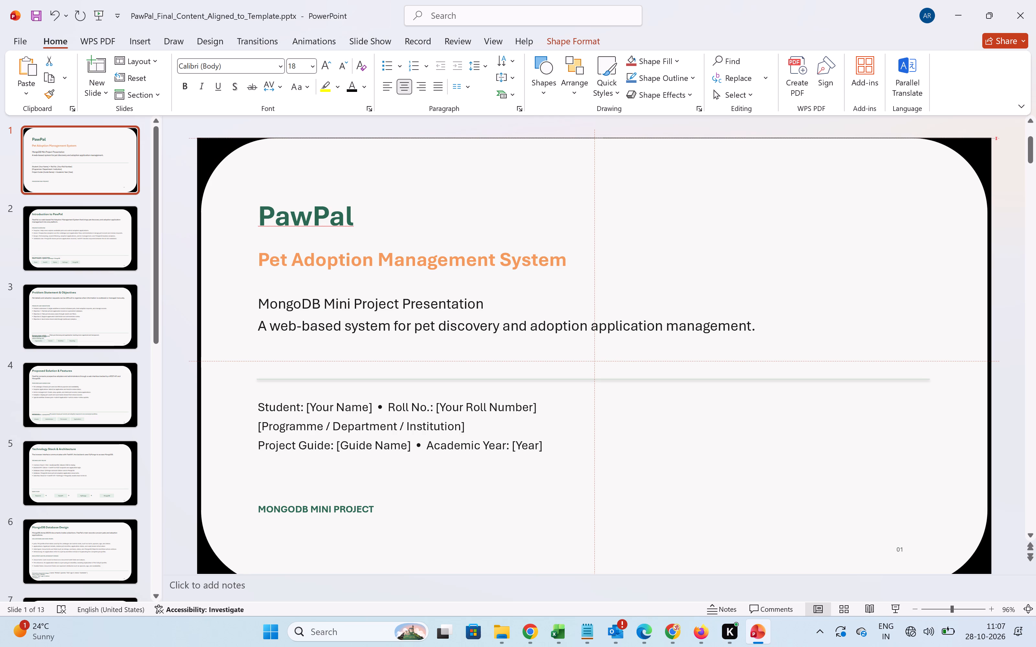
left_click_drag(203, 144, 203, 143)
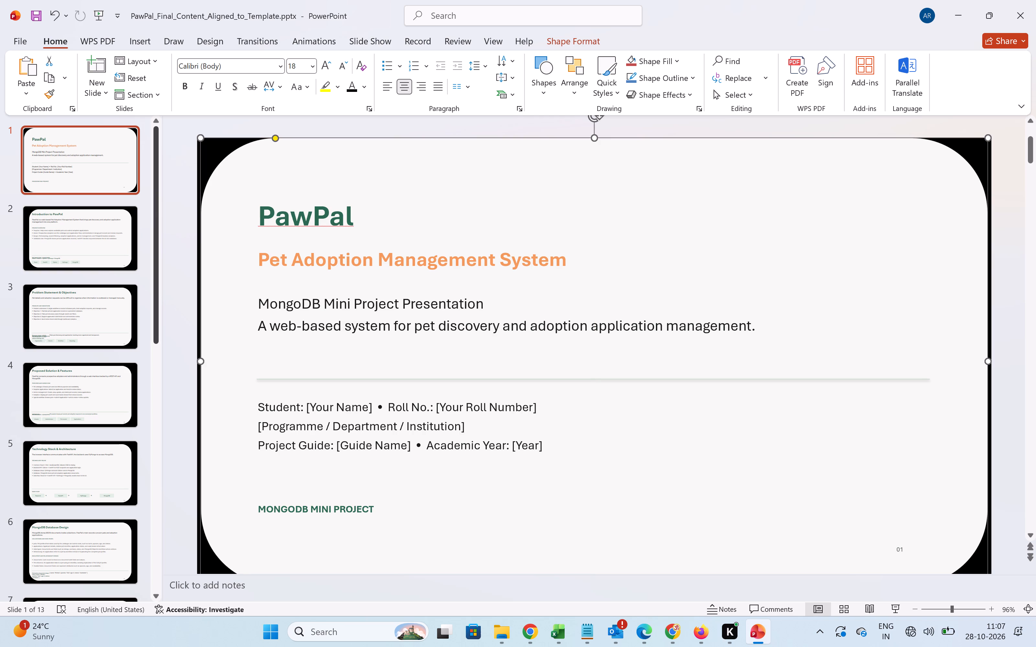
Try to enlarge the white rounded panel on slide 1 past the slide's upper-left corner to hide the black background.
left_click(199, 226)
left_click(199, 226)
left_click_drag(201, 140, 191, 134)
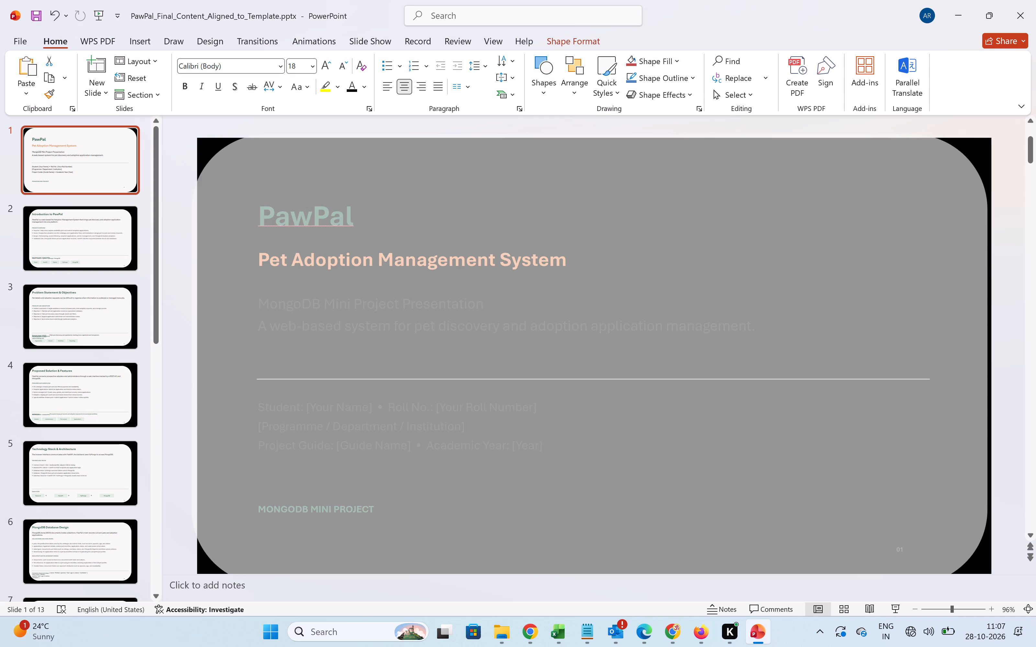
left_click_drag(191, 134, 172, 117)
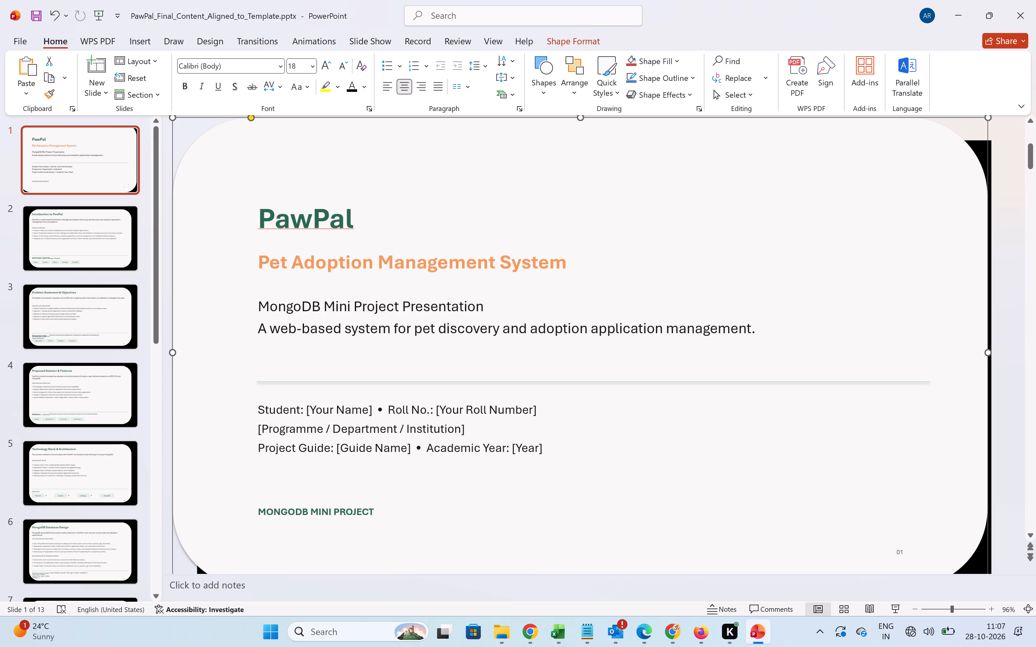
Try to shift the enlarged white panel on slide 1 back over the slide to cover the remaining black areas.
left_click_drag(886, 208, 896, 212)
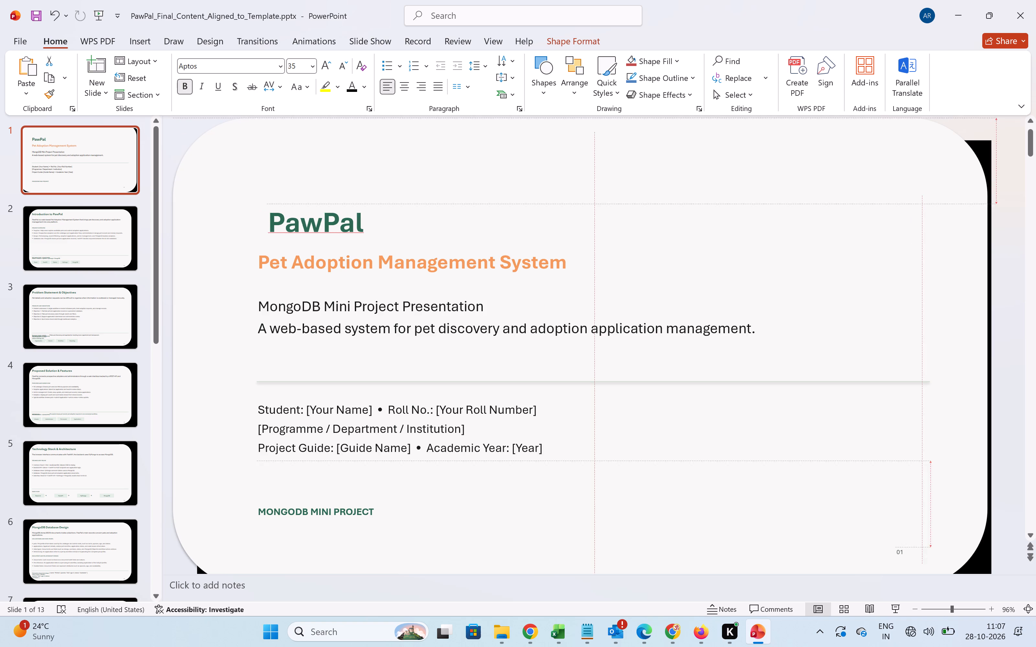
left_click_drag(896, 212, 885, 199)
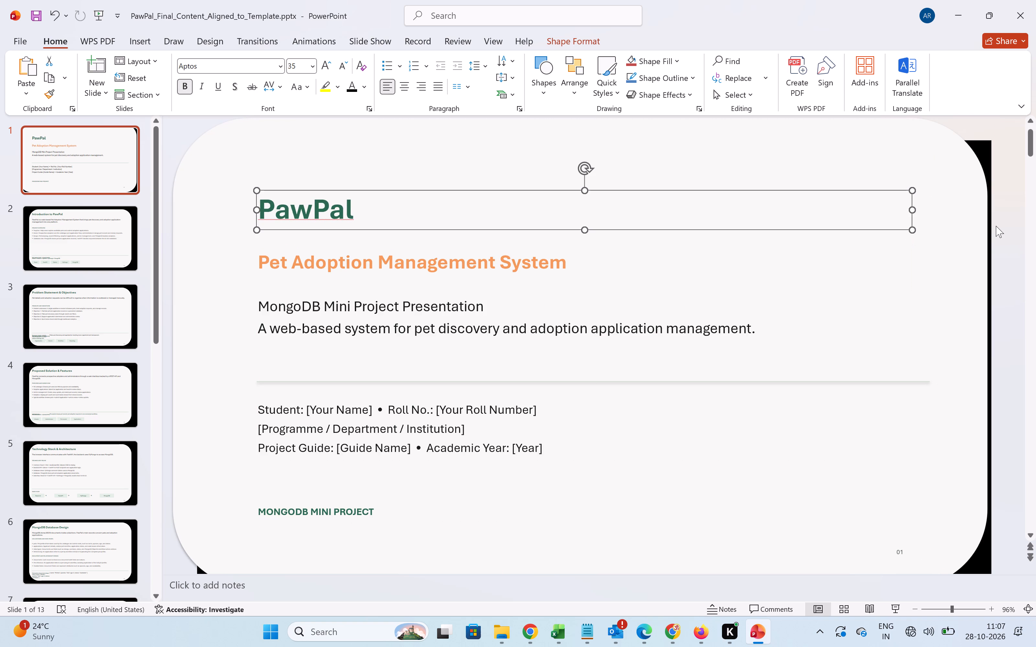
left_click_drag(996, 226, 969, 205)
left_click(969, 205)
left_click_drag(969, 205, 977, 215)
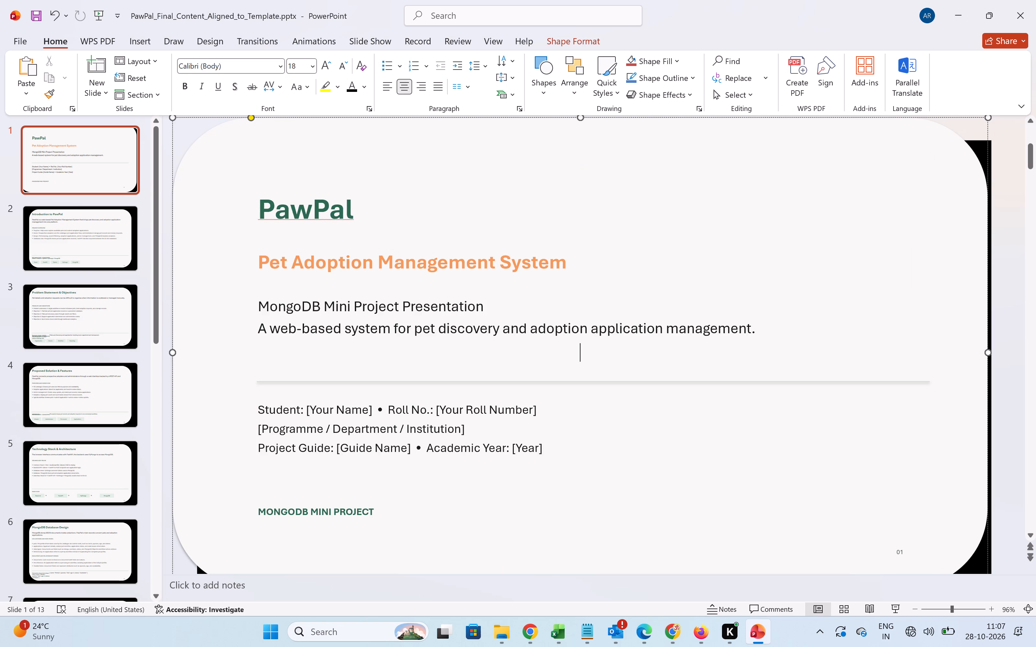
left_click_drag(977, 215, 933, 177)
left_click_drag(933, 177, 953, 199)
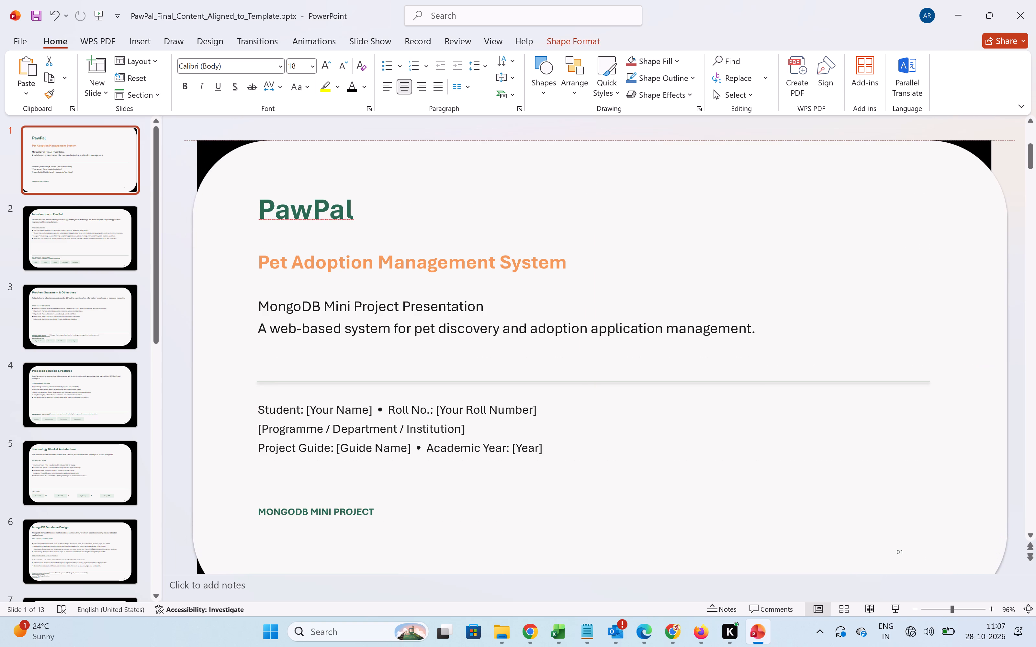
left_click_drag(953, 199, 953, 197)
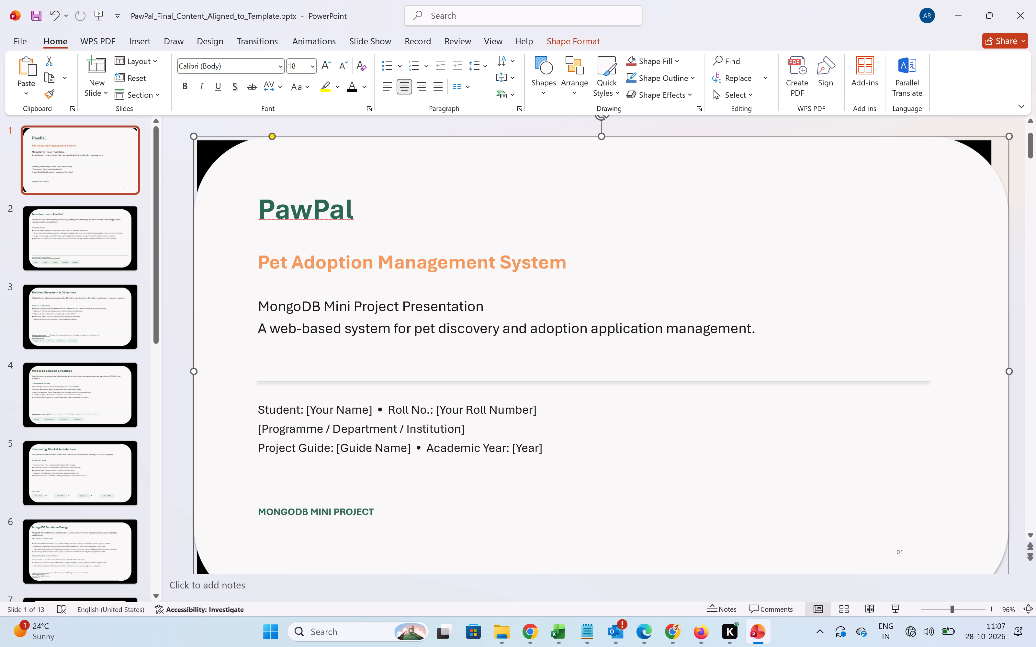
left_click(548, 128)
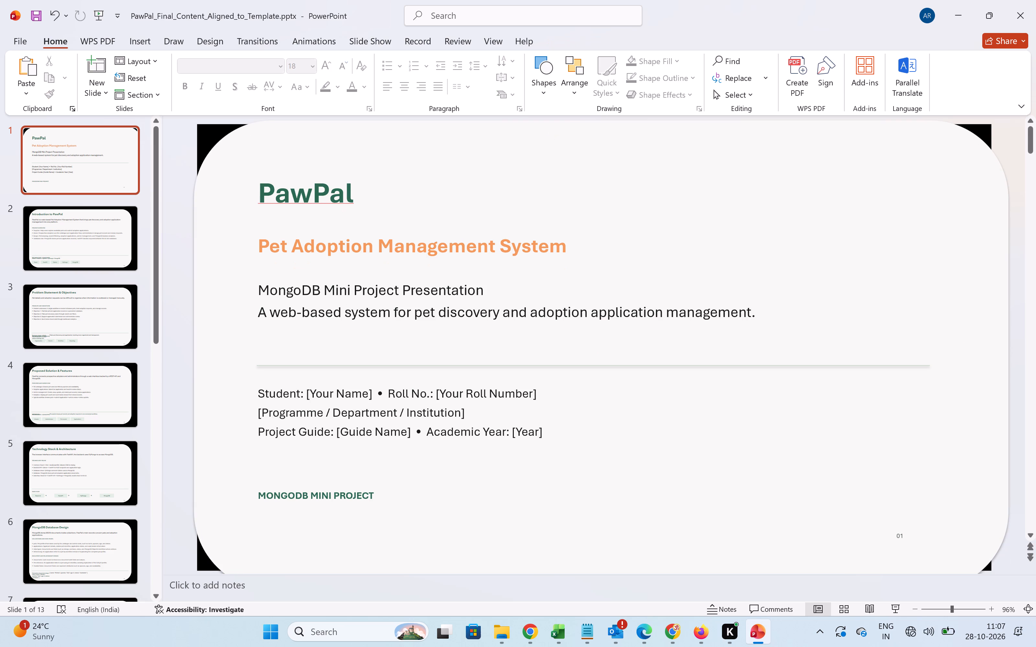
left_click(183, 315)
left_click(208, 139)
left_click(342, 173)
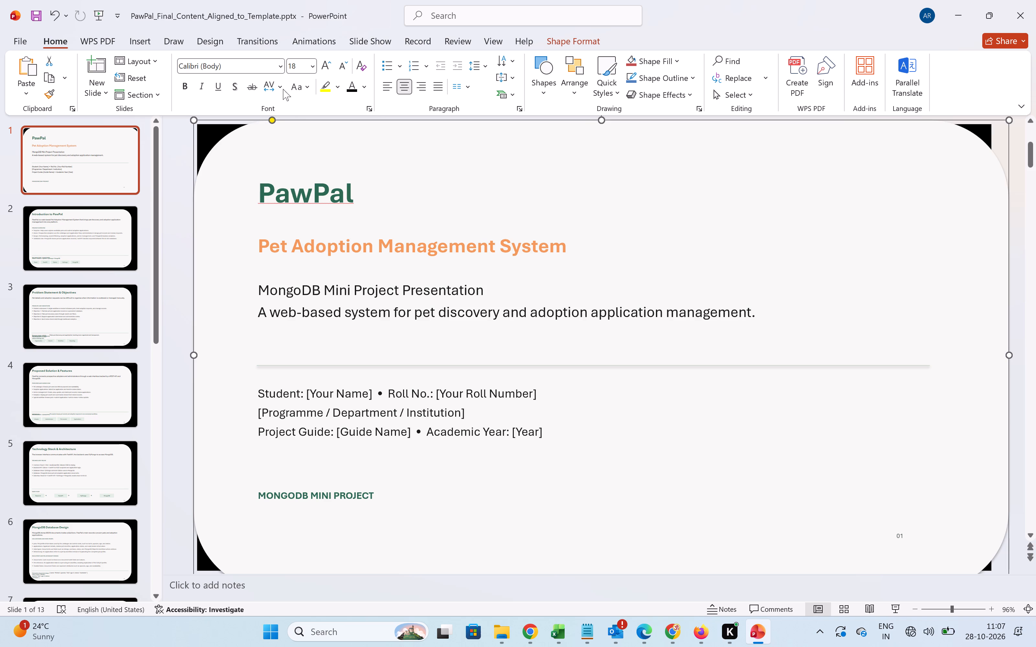
left_click(682, 631)
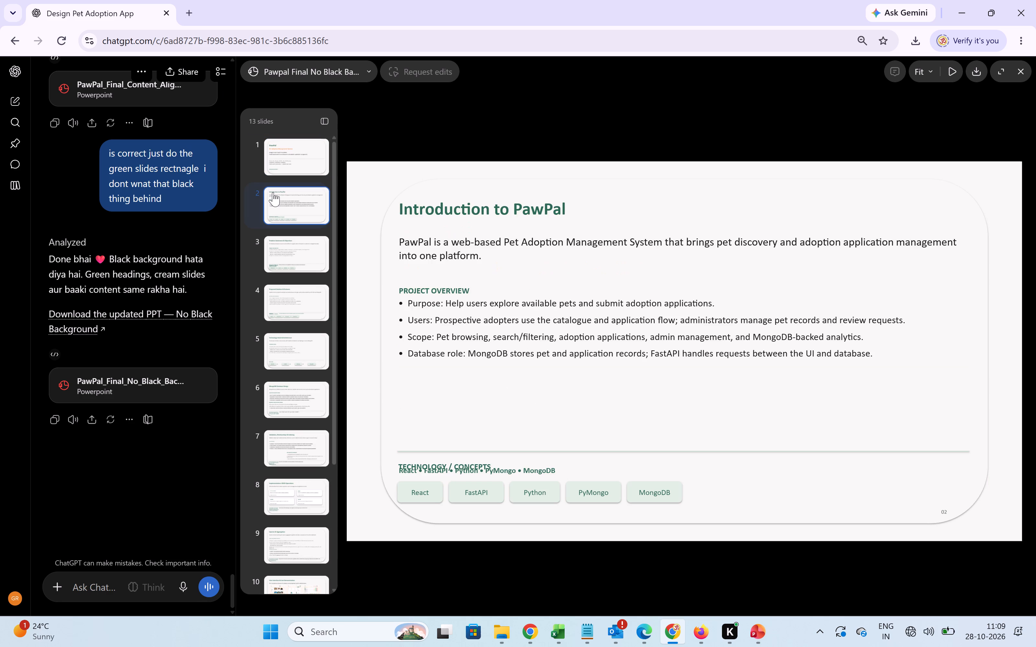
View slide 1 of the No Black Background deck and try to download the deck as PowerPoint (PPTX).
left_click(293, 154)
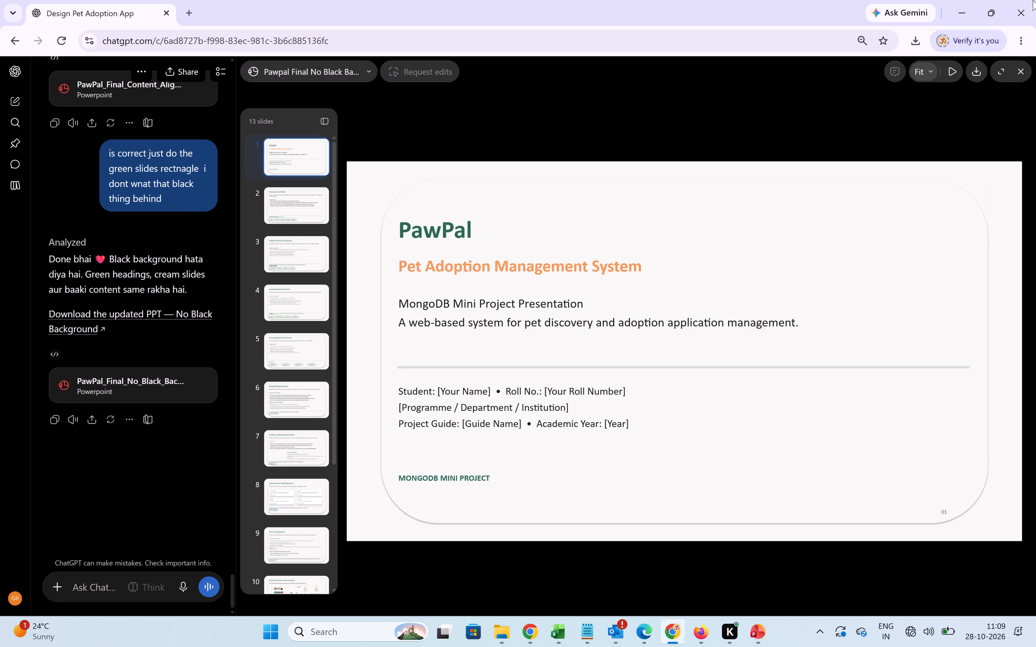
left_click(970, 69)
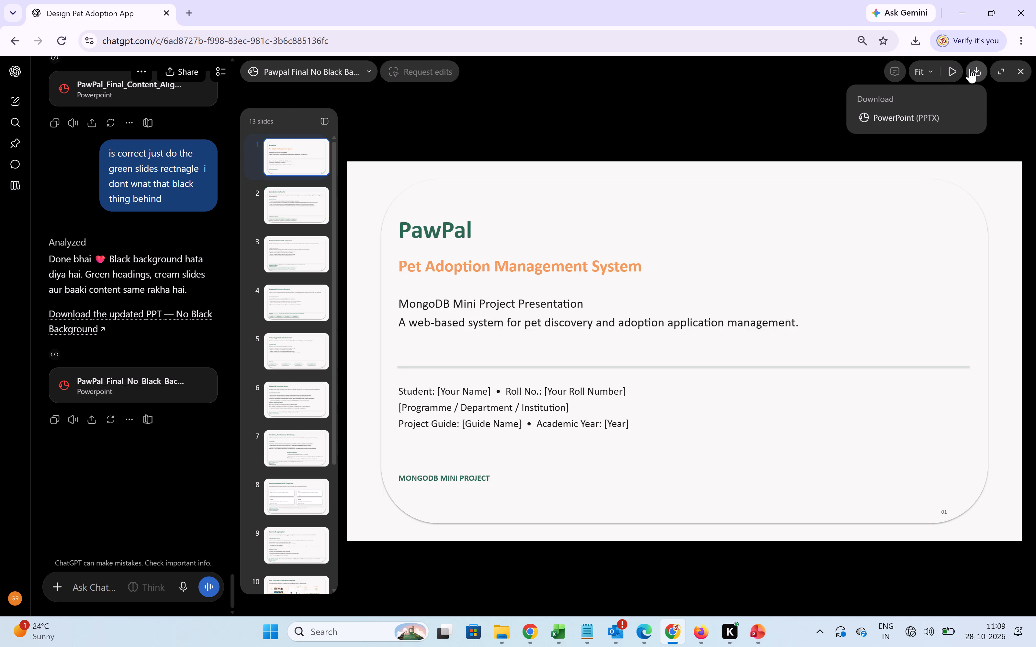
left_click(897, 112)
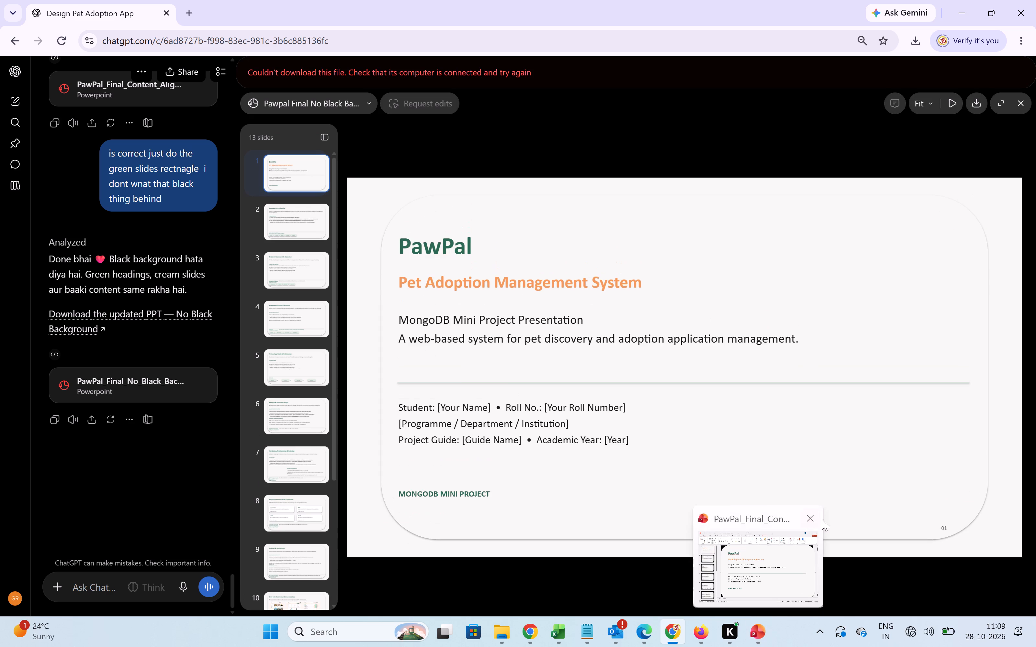
Close the earlier PawPal_Final_Con... deck that is open in PowerPoint.
left_click(812, 518)
Check the Wi-Fi connection status of the realme 9i 5G network.
left_click(925, 643)
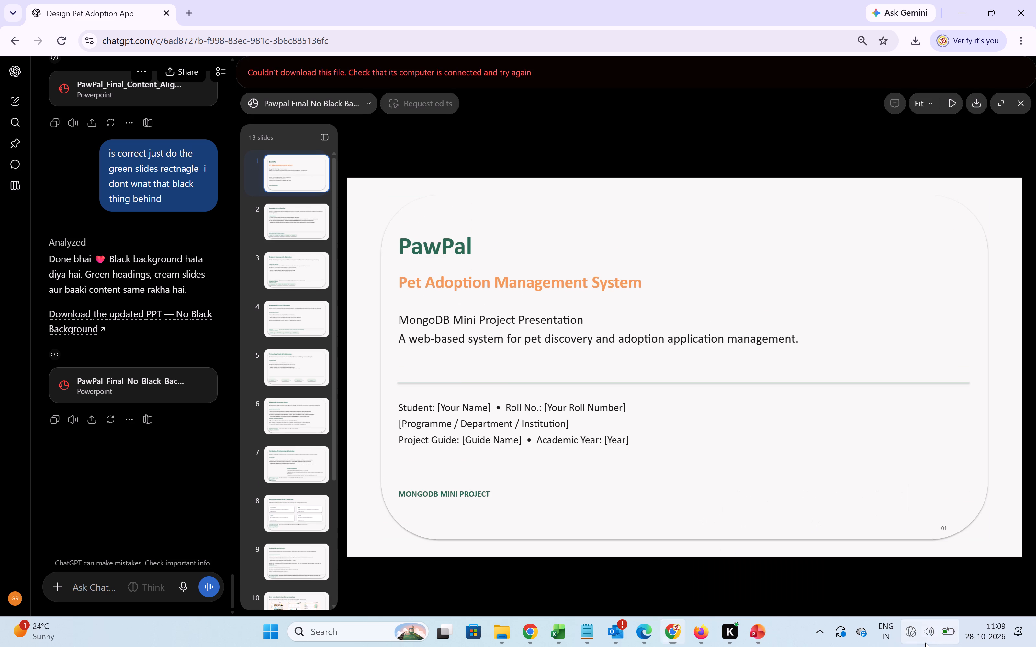
left_click(857, 392)
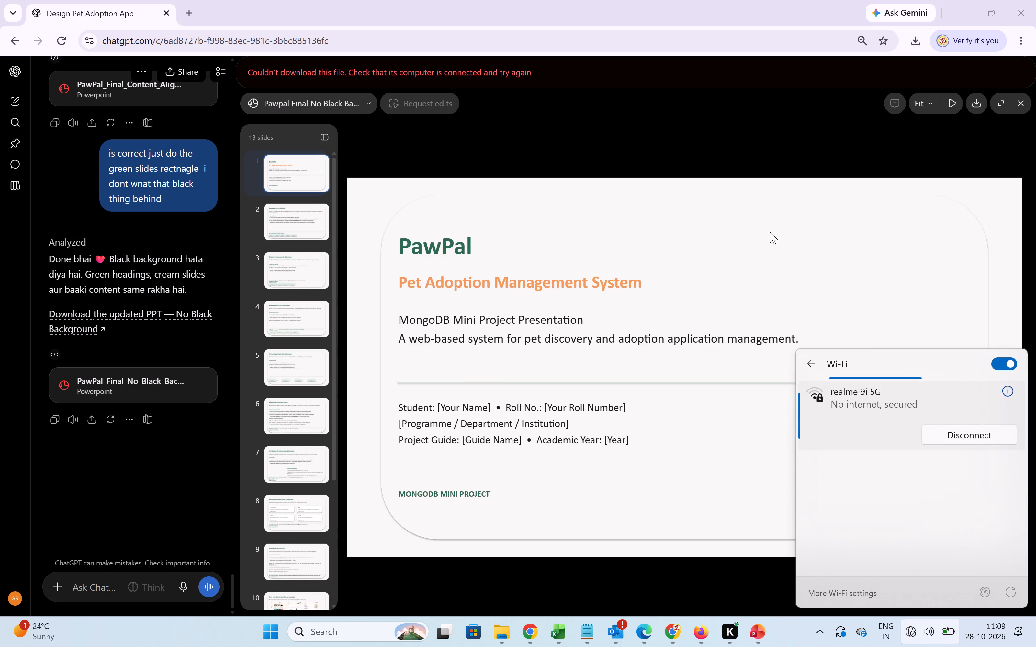
left_click(741, 154)
Download the PawPal No Black Background deck from the ChatGPT preview as PowerPoint (PPTX).
left_click(973, 105)
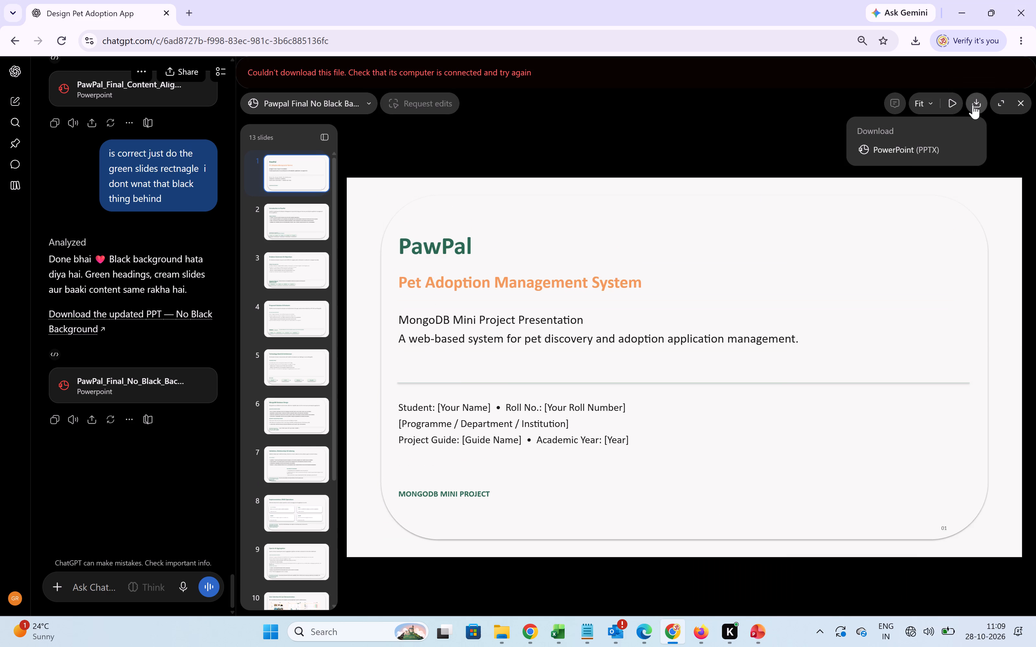
left_click(906, 152)
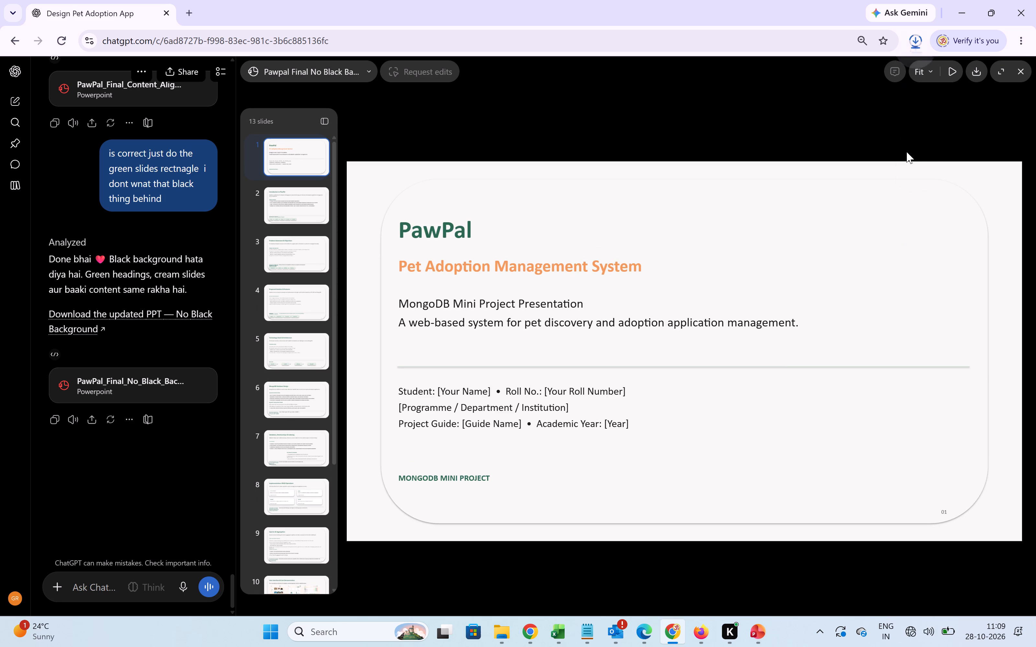
left_click(509, 643)
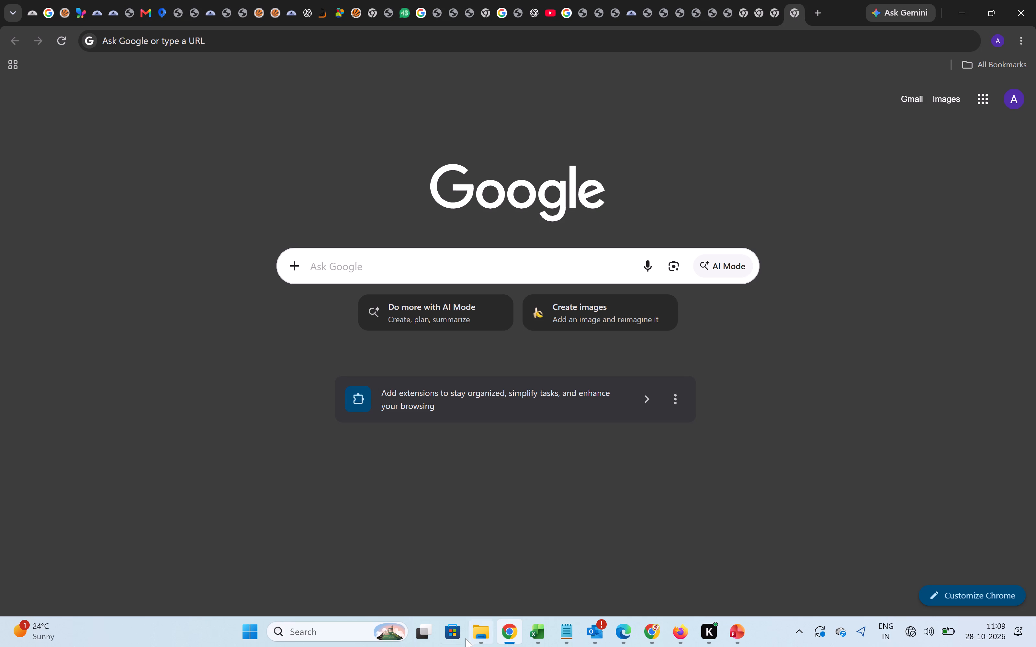
Open PawPal_Final_No_Black_Background.pptx from the Downloads folder in PowerPoint.
left_click(466, 637)
left_click(483, 639)
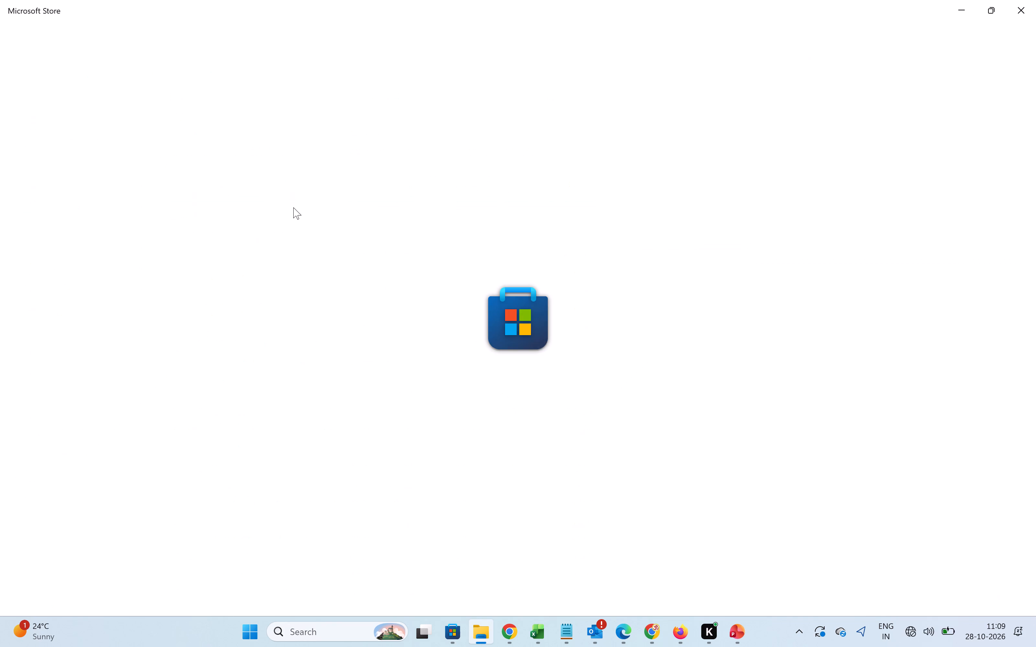
left_click(1032, 4)
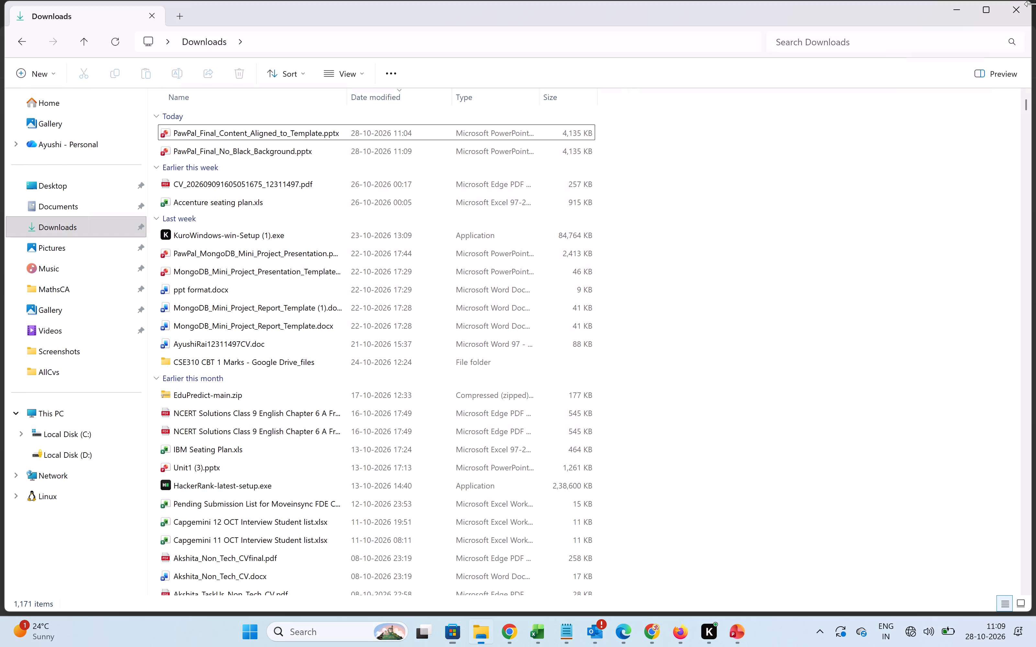
double_click(305, 149)
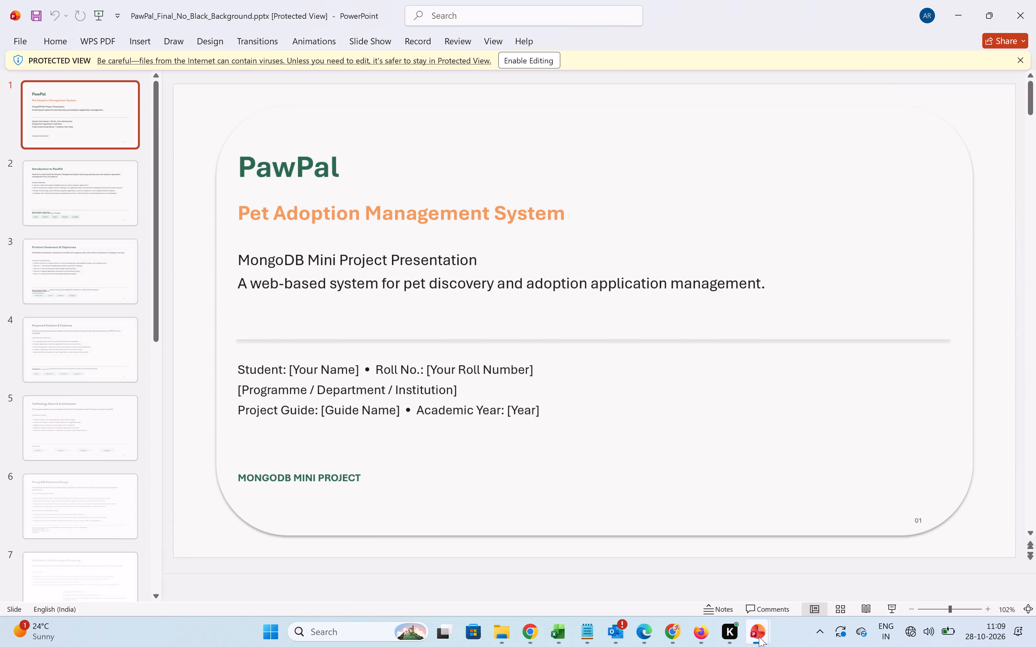
Close the PawPal_Final_Content_Aligned_to_Template.pptx window without saving its changes.
left_click(753, 522)
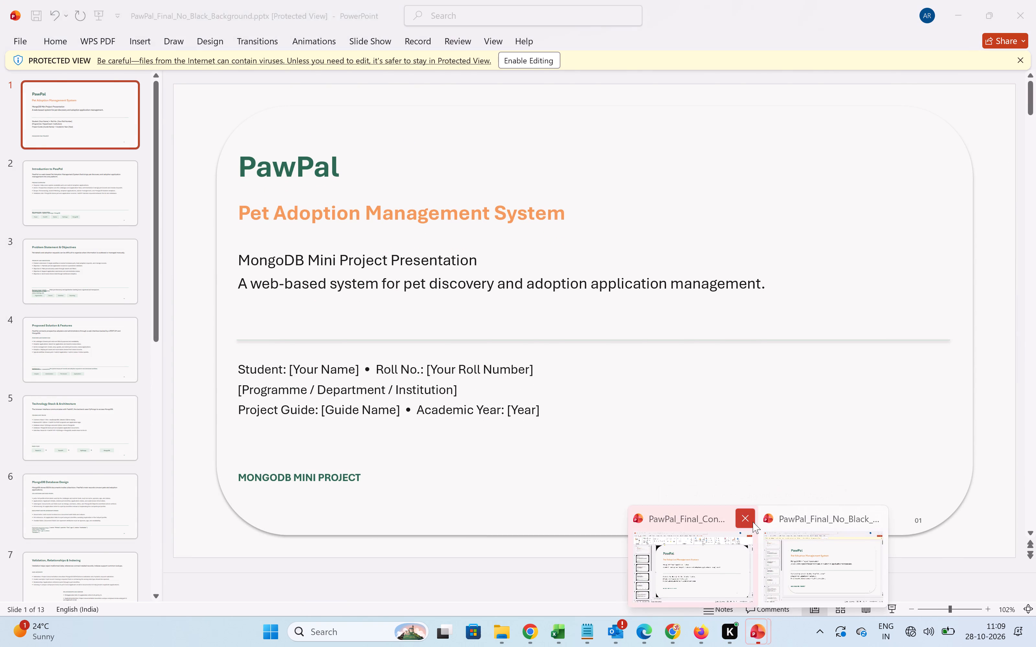
left_click(544, 411)
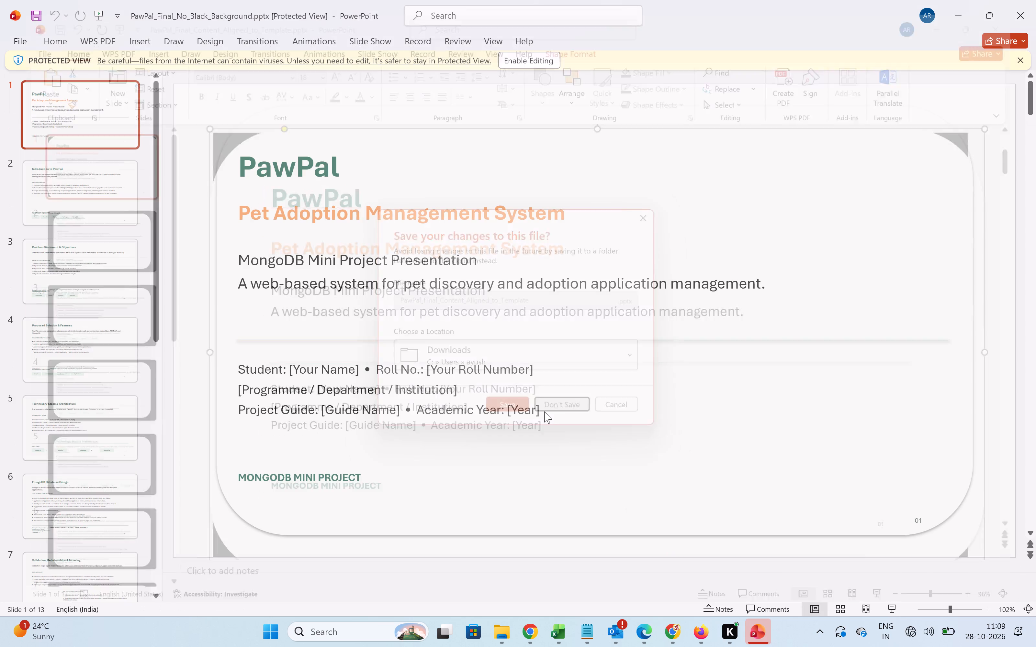
Enable editing of the protected PawPal_Final_No_Black_Background.pptx.
left_click(209, 568)
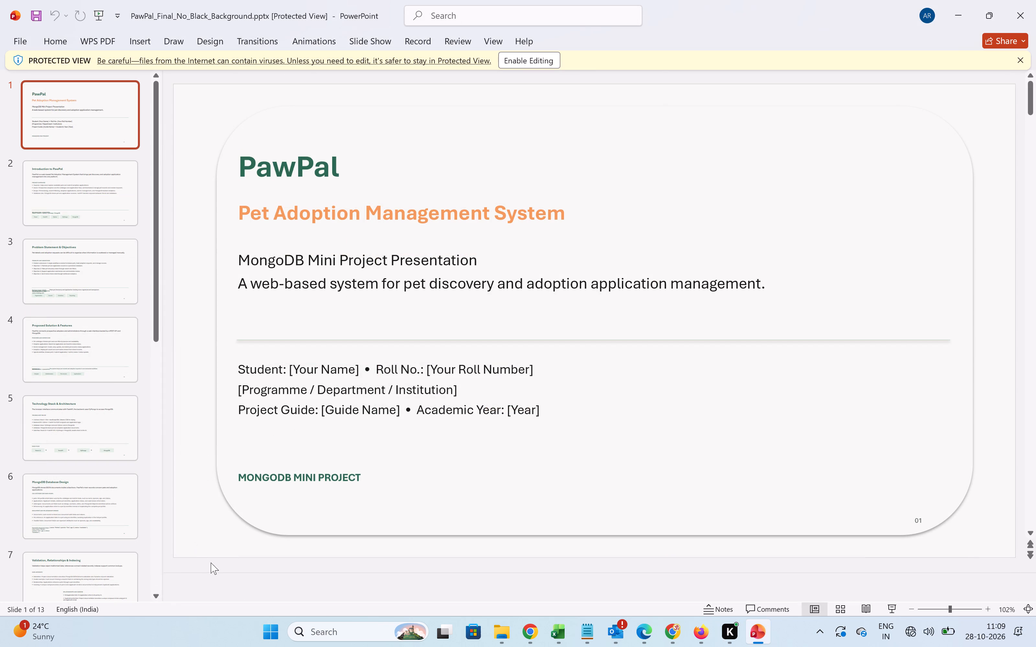
left_click(245, 515)
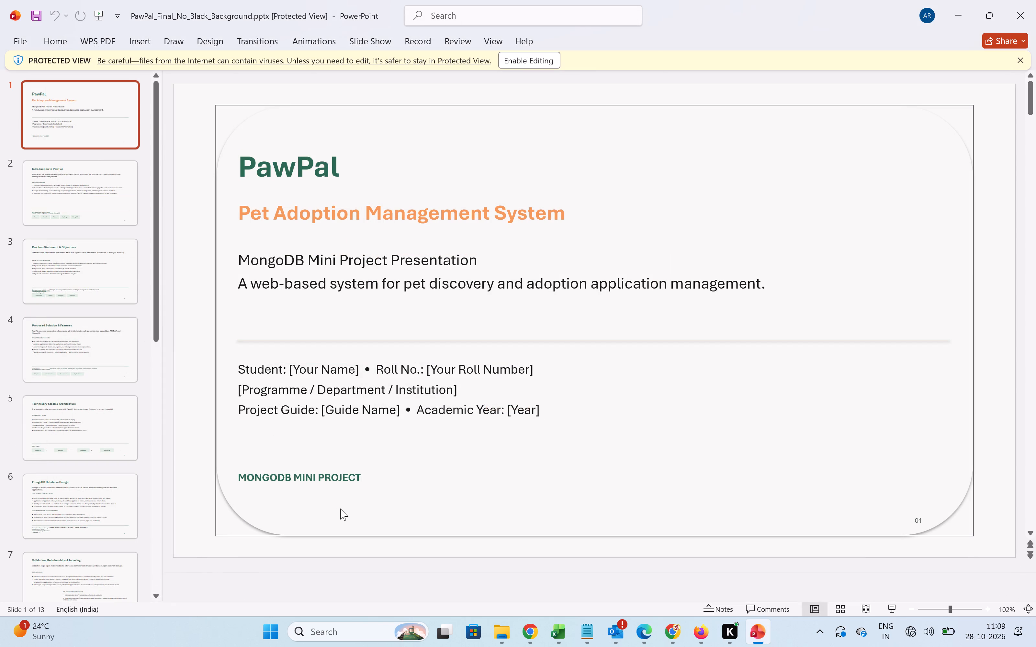
left_click(340, 509)
left_click(514, 53)
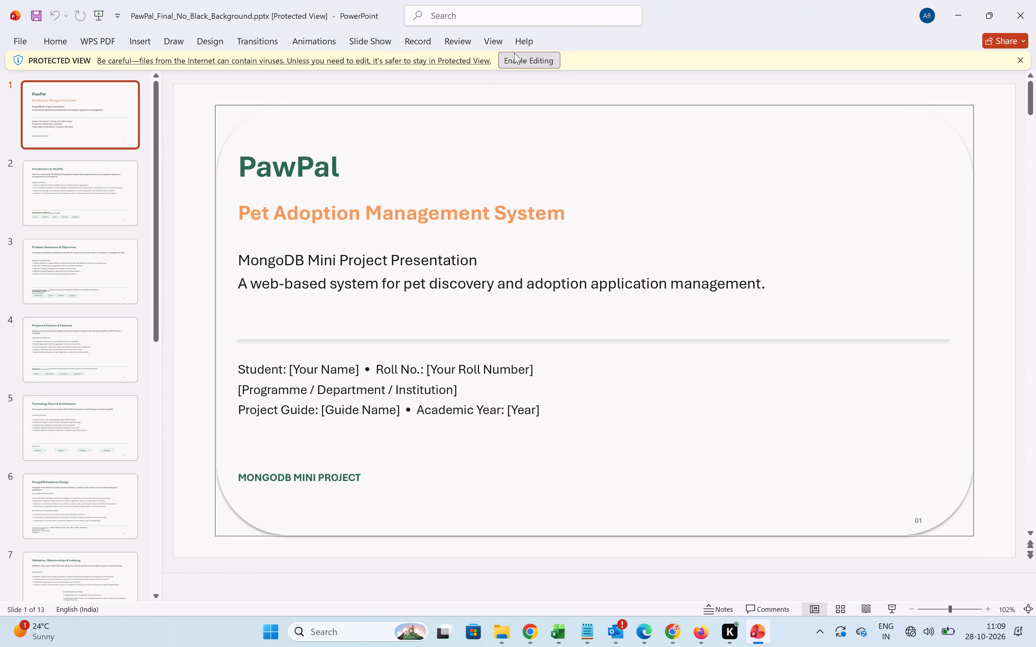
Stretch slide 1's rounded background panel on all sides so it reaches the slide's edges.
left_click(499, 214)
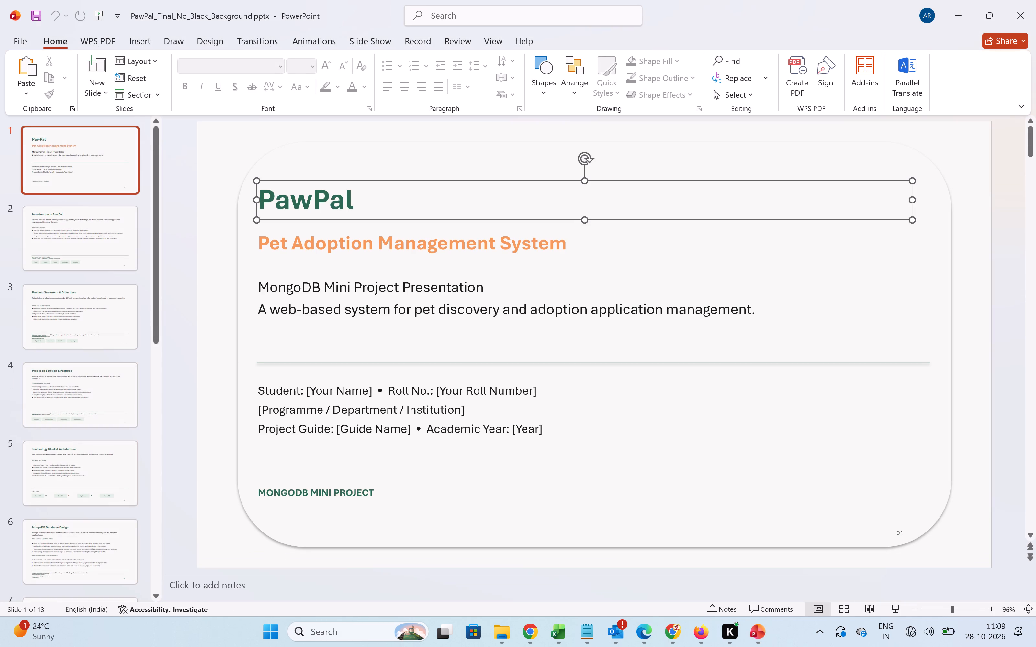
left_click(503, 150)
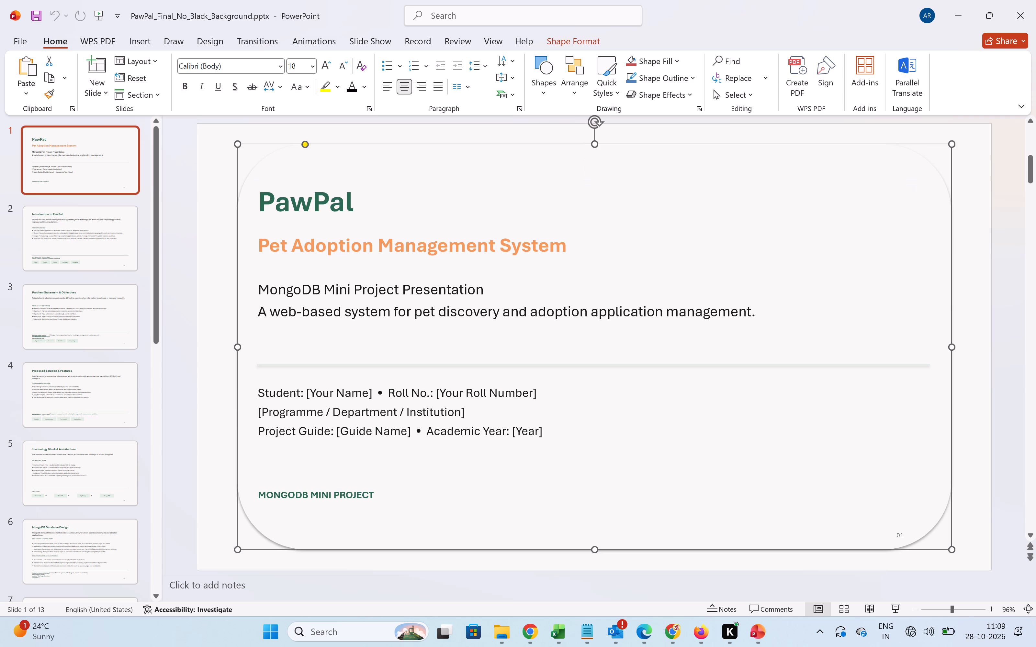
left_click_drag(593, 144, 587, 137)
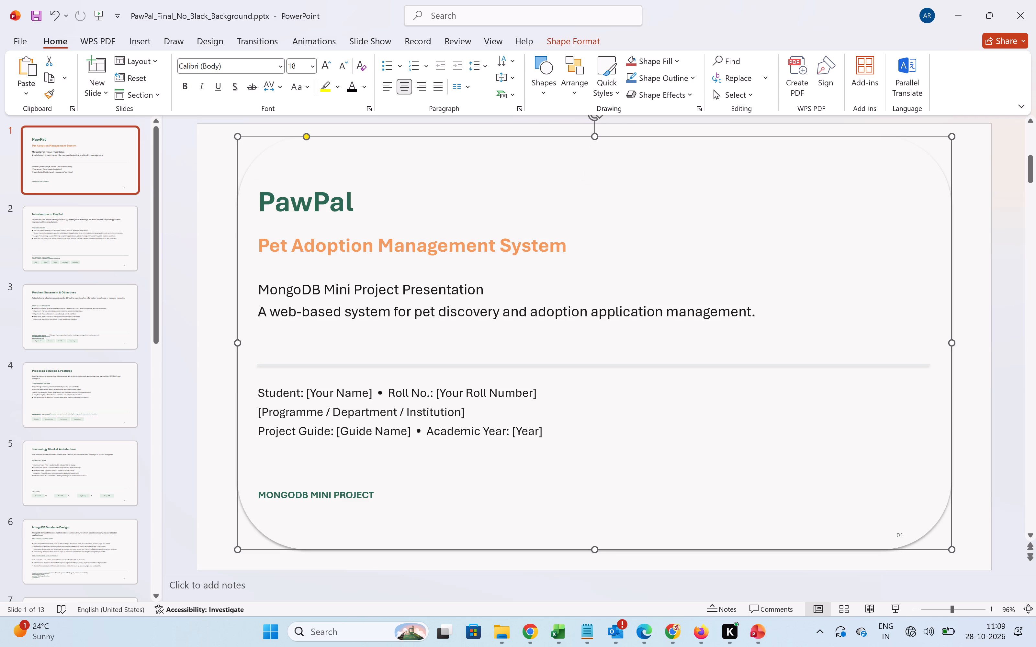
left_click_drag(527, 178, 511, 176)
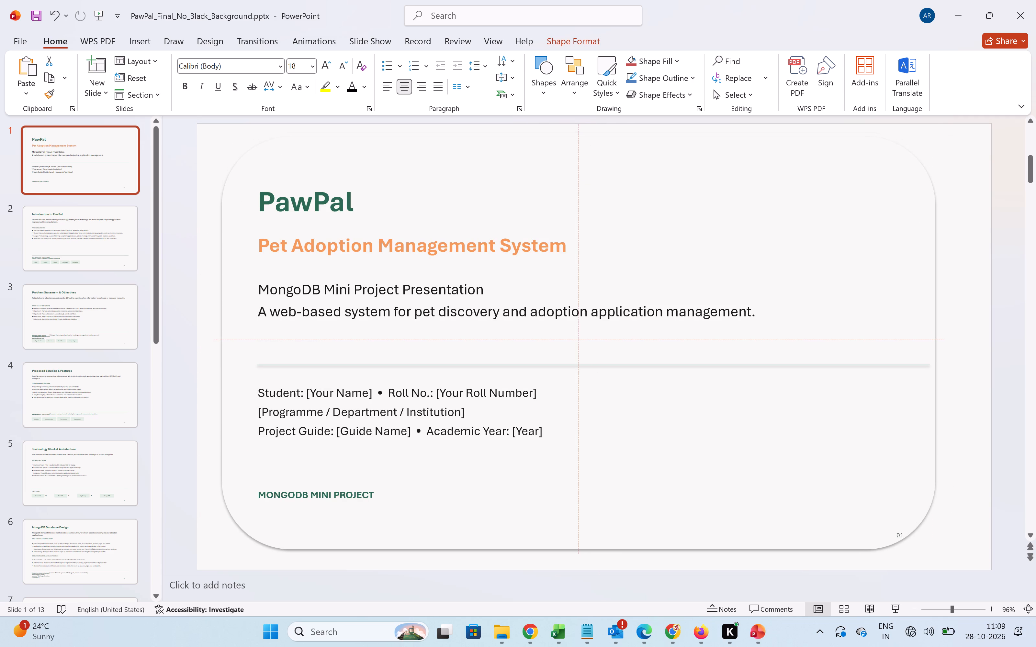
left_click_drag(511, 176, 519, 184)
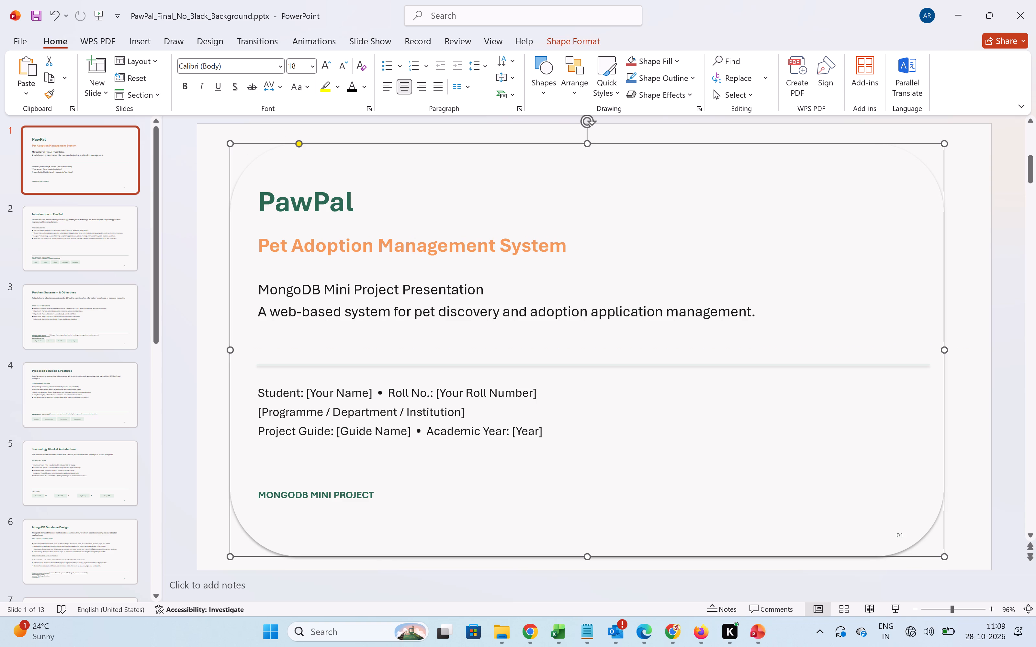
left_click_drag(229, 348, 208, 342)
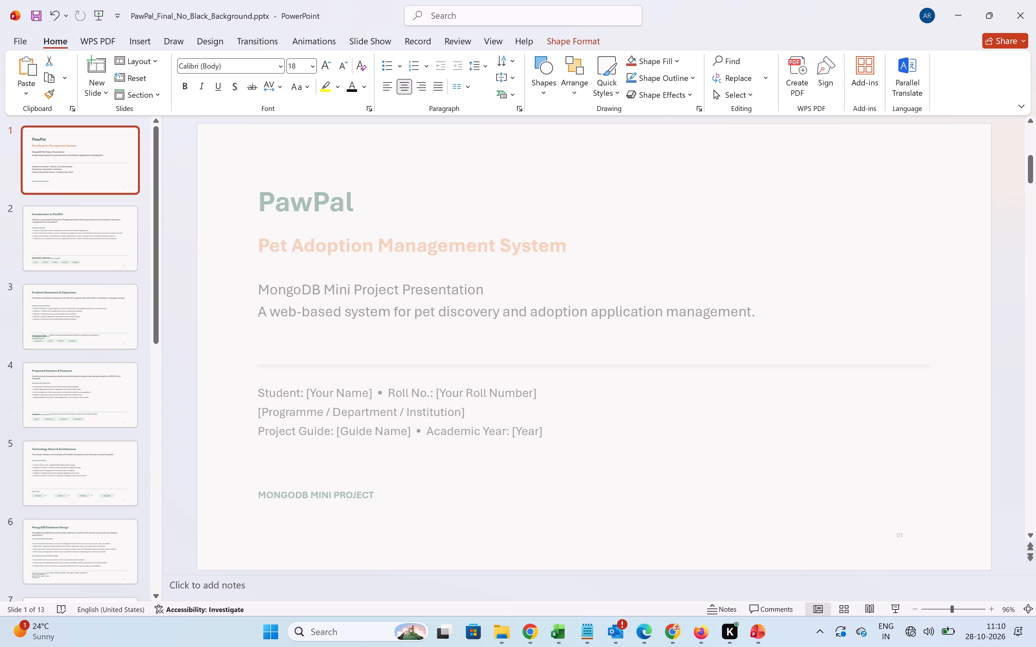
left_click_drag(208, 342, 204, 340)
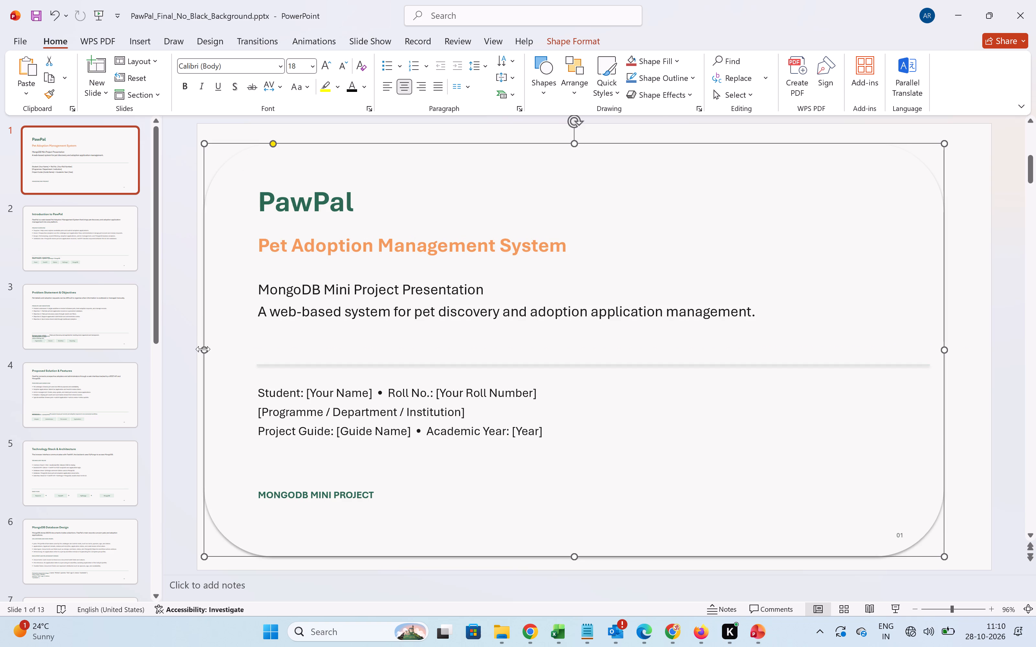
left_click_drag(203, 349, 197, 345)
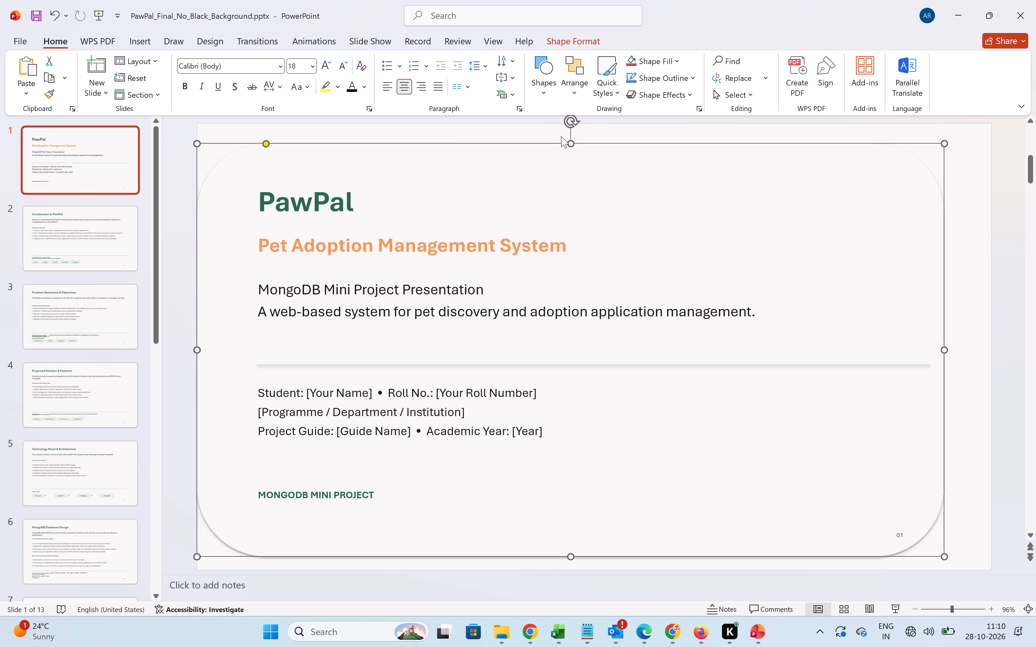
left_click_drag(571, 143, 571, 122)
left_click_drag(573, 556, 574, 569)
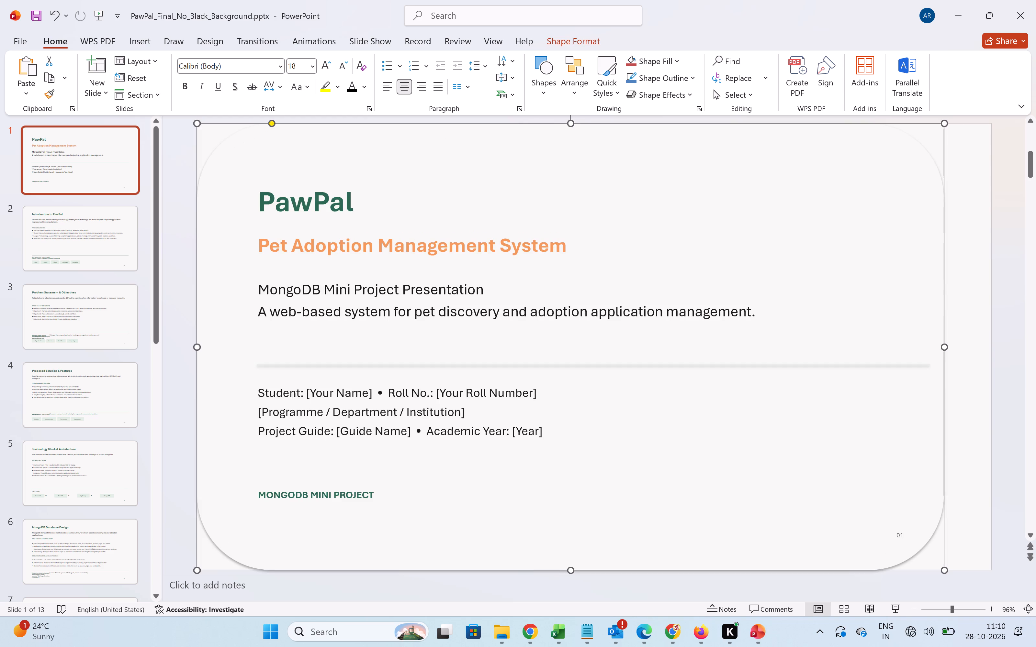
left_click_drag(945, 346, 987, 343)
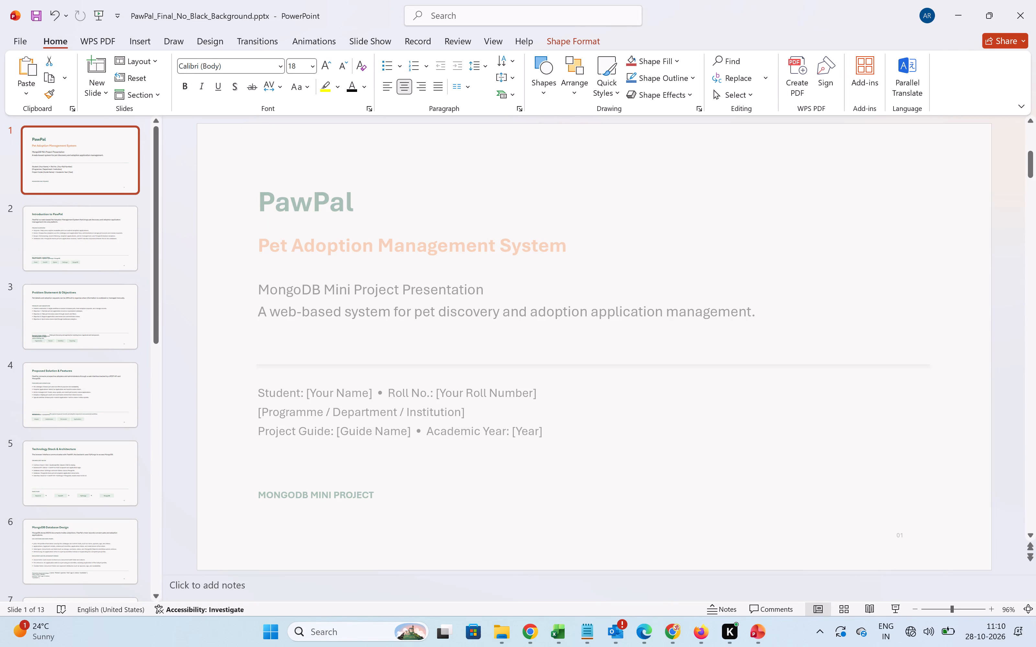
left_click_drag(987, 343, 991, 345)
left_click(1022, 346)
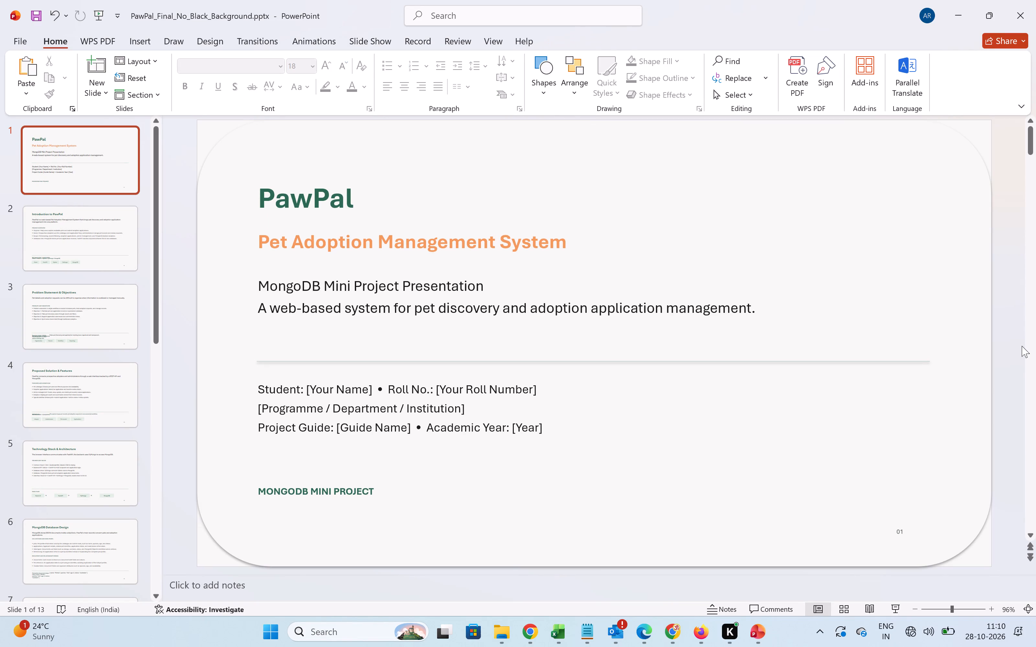
Shrink slide 1's rounded panel on all four sides to leave a narrow margin inside the slide's edges.
left_click(626, 564)
left_click_drag(595, 566, 595, 557)
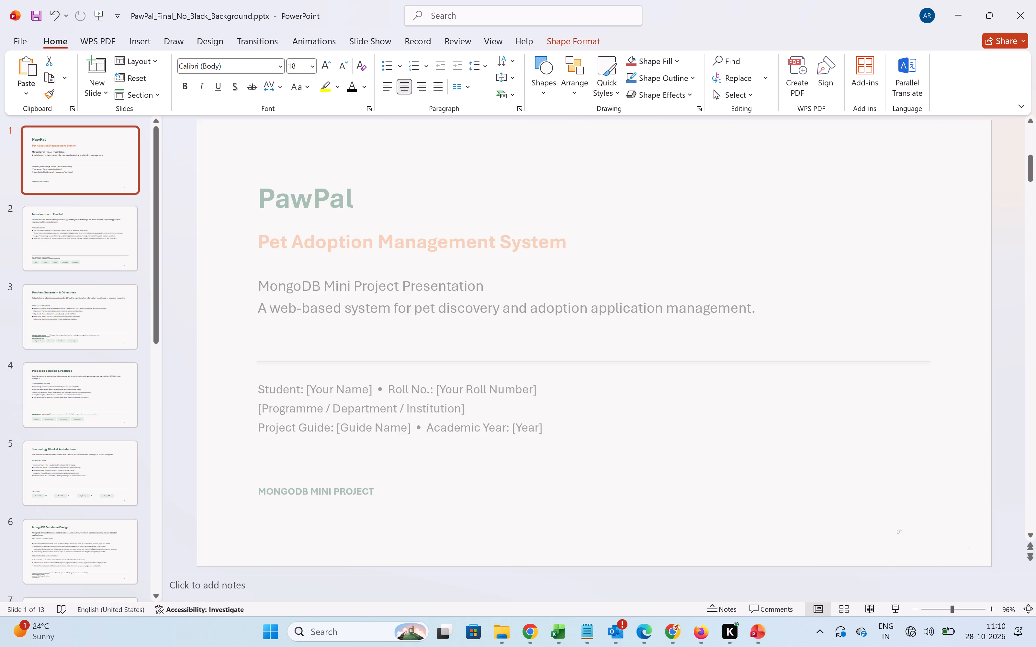
left_click_drag(595, 557, 600, 549)
left_click(573, 576)
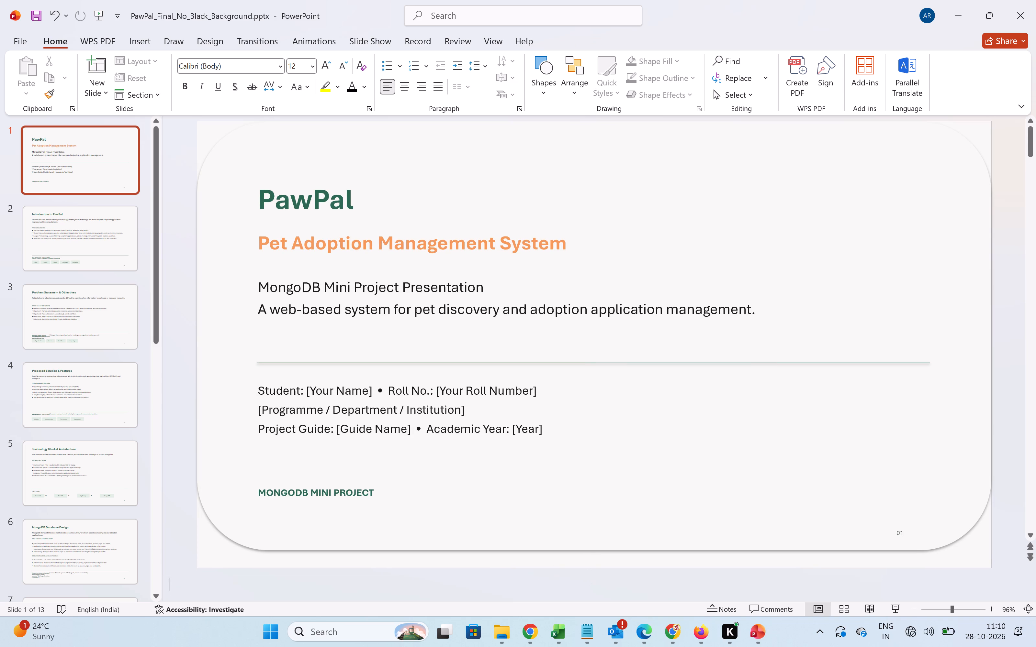
left_click(212, 379)
left_click_drag(198, 340, 221, 339)
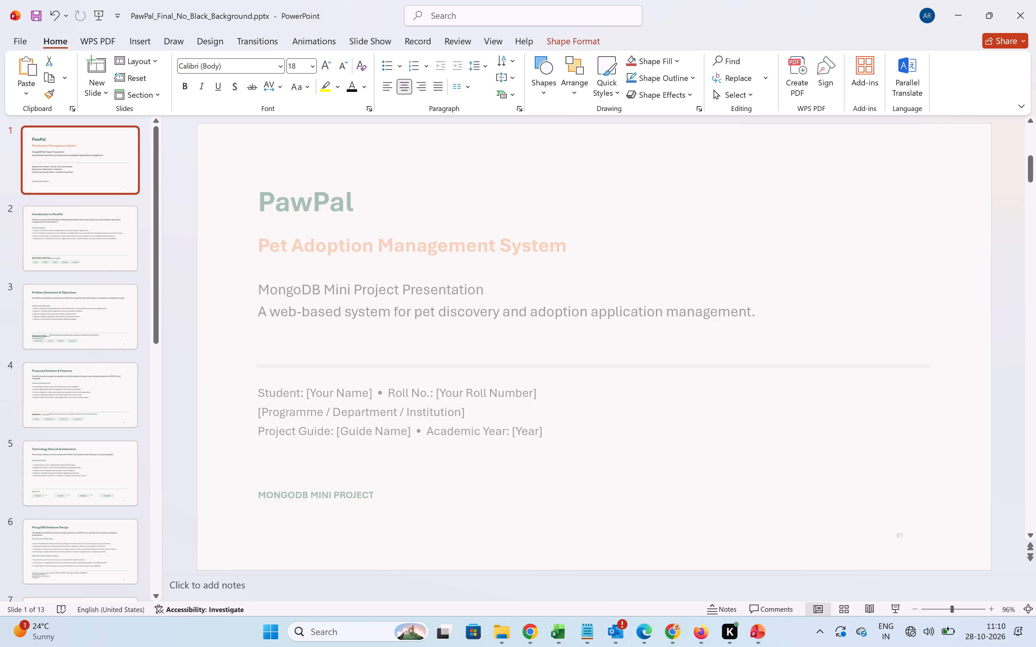
left_click_drag(221, 339, 227, 341)
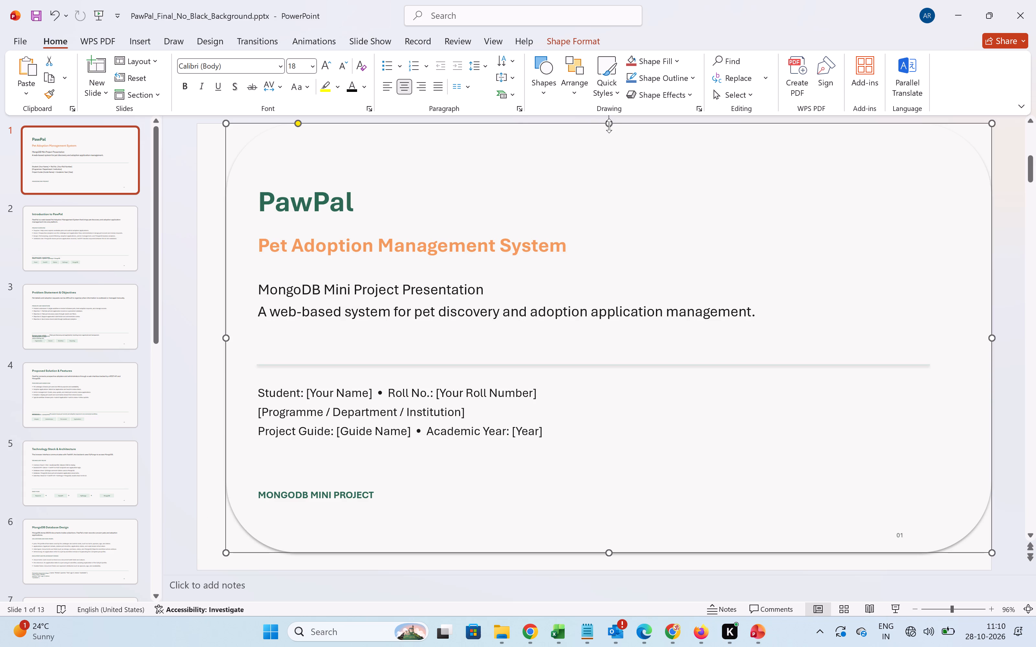
left_click_drag(609, 126, 604, 140)
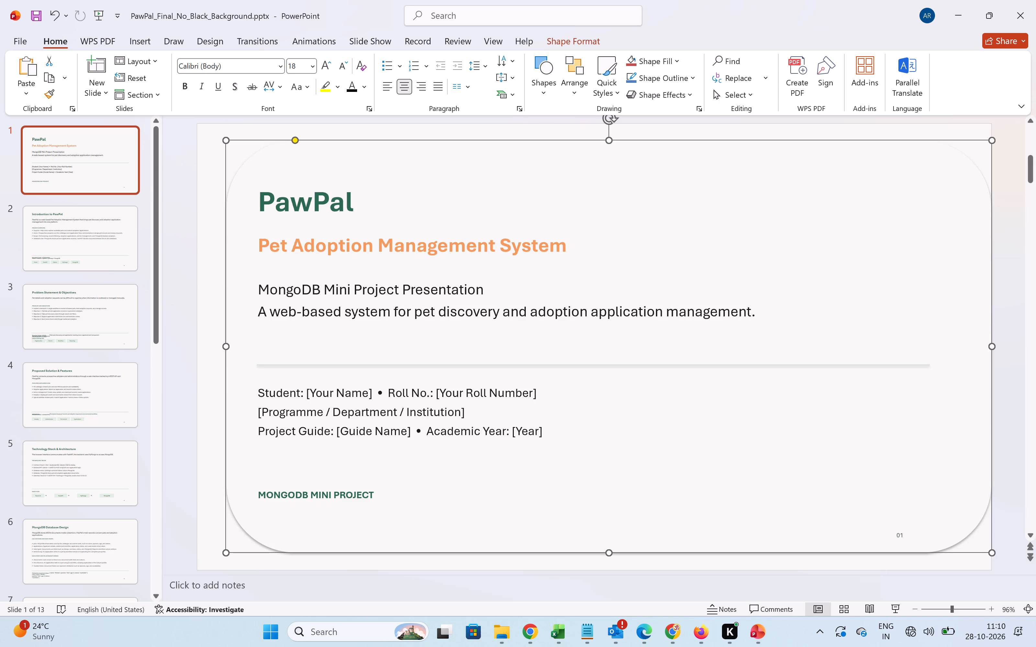
left_click_drag(992, 347, 956, 344)
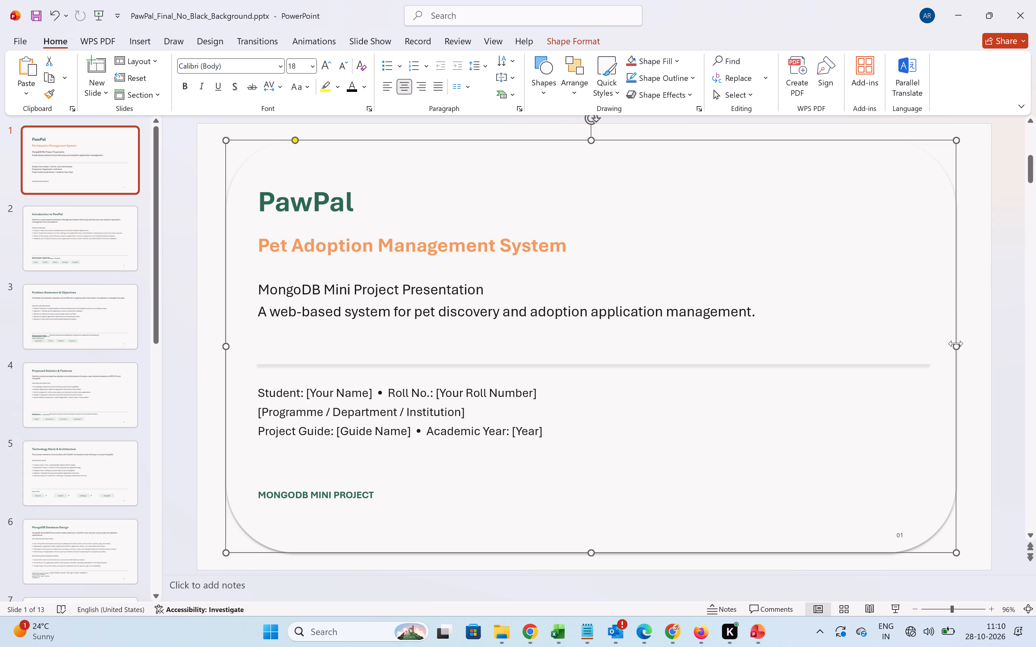
left_click(1005, 360)
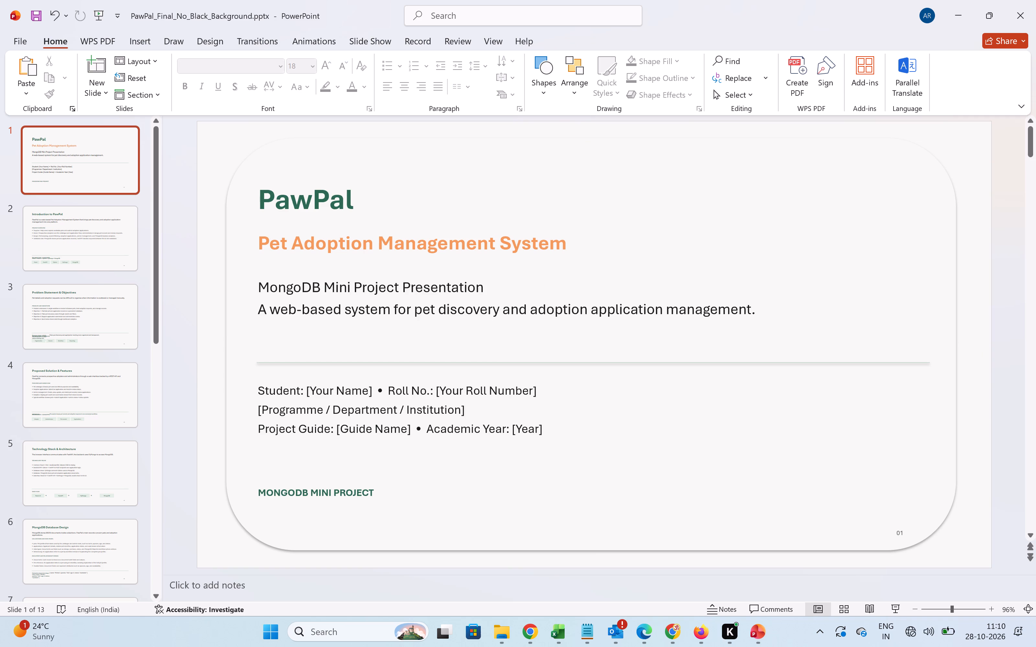
Open slide 2, Introduction to PawPal, and select its rounded background panel.
left_click(91, 260)
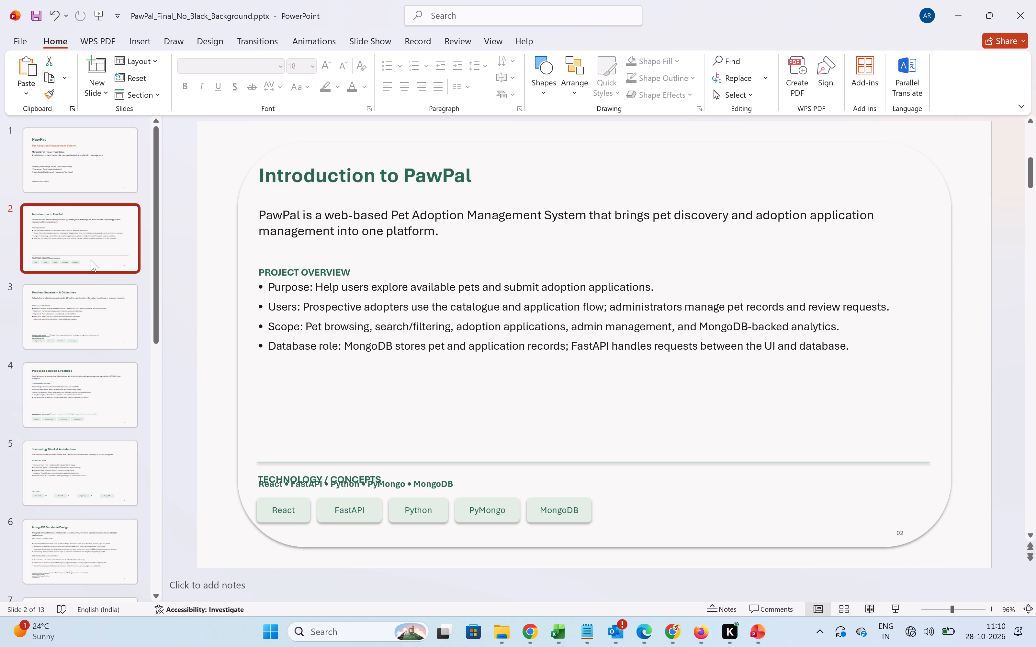
left_click(347, 441)
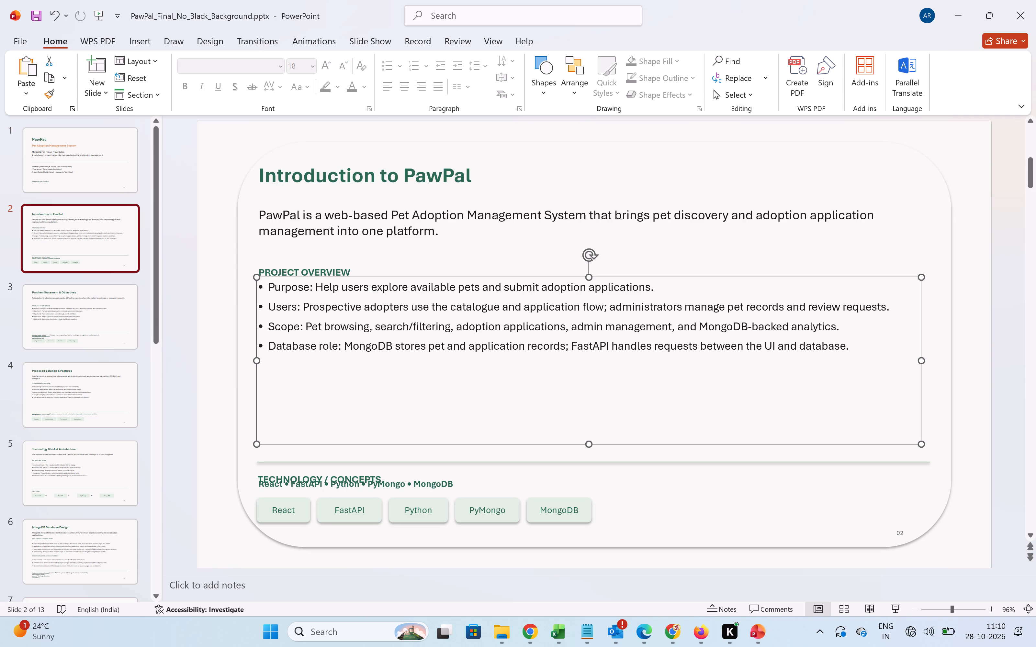
left_click(239, 428)
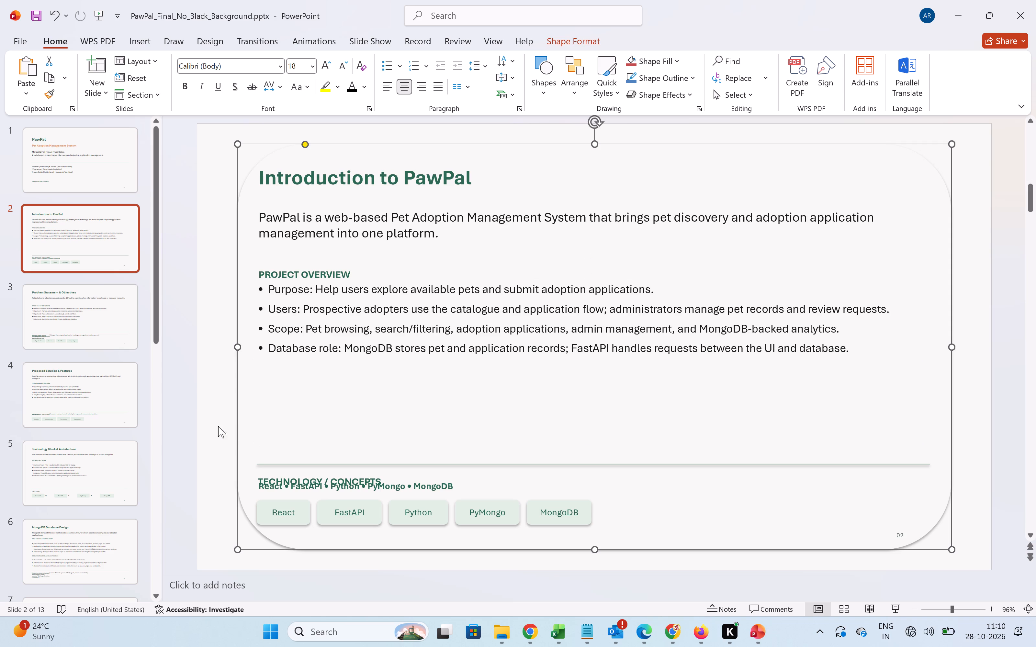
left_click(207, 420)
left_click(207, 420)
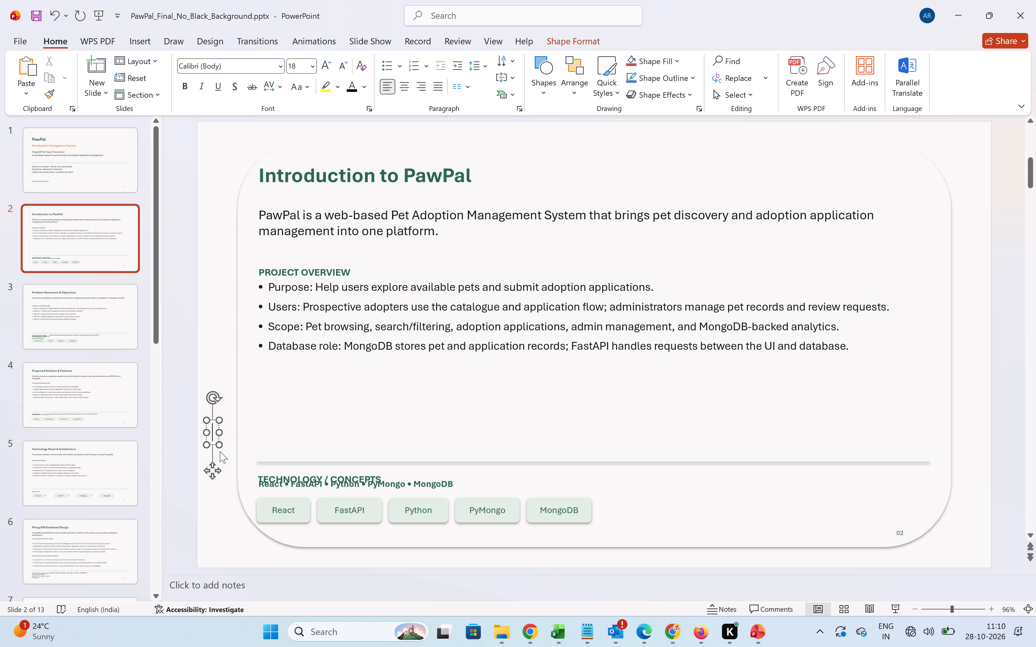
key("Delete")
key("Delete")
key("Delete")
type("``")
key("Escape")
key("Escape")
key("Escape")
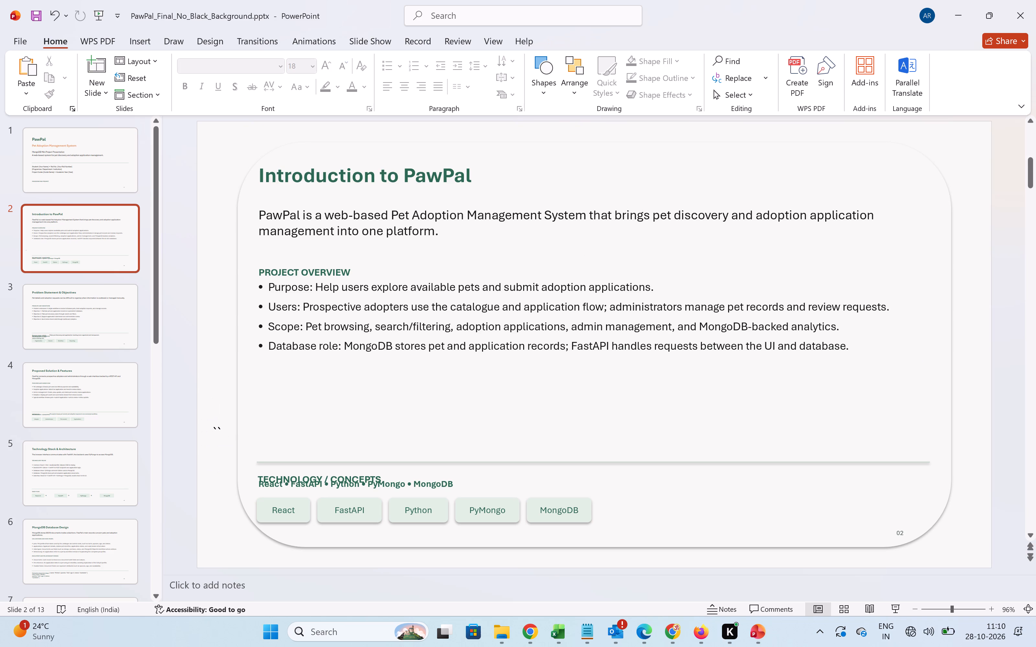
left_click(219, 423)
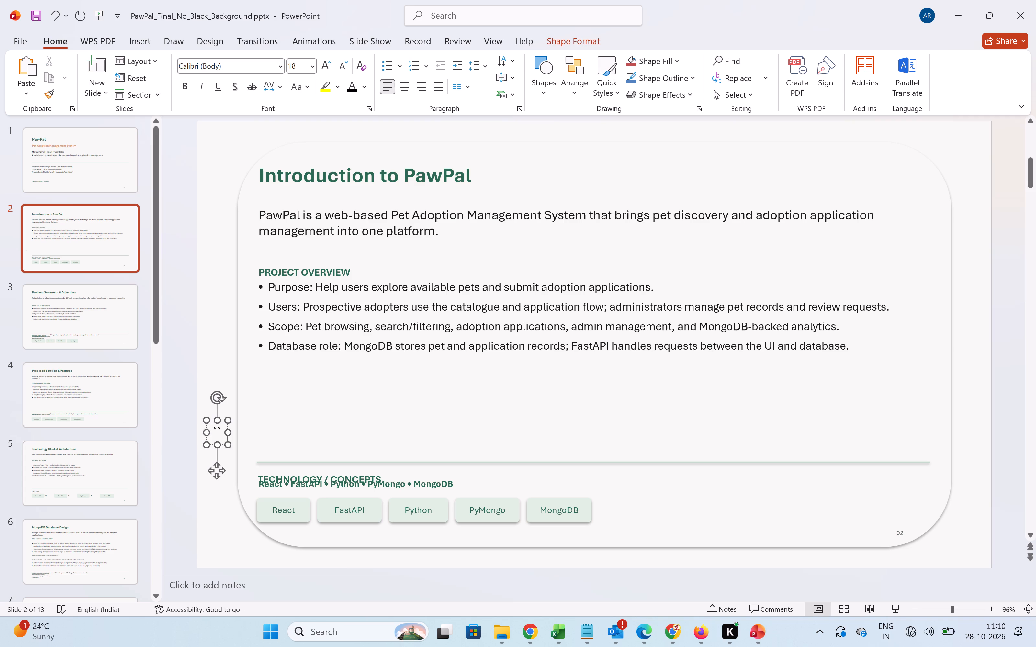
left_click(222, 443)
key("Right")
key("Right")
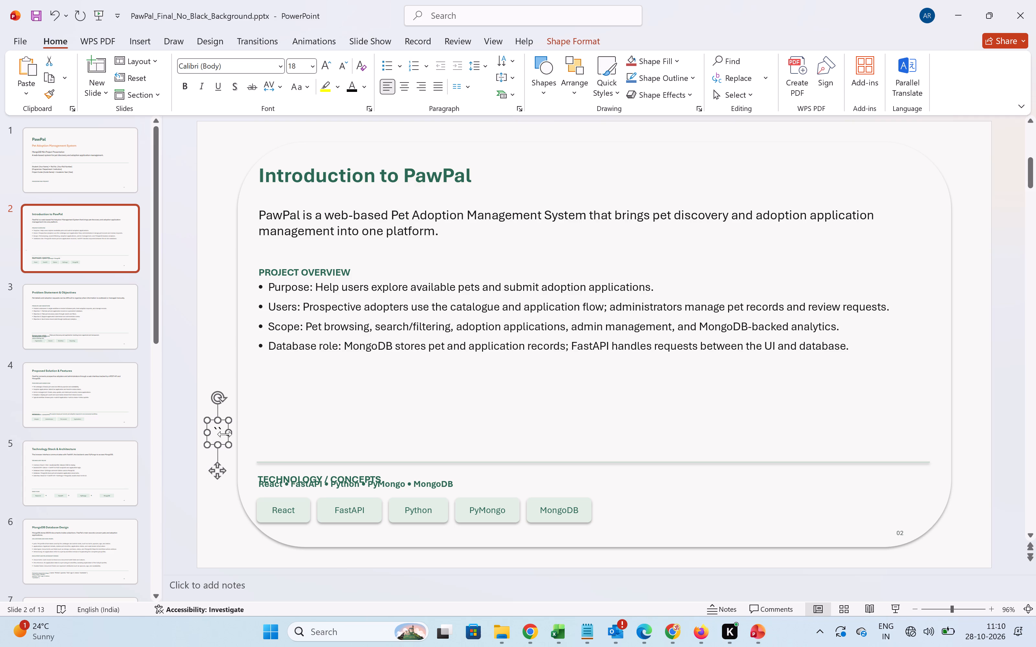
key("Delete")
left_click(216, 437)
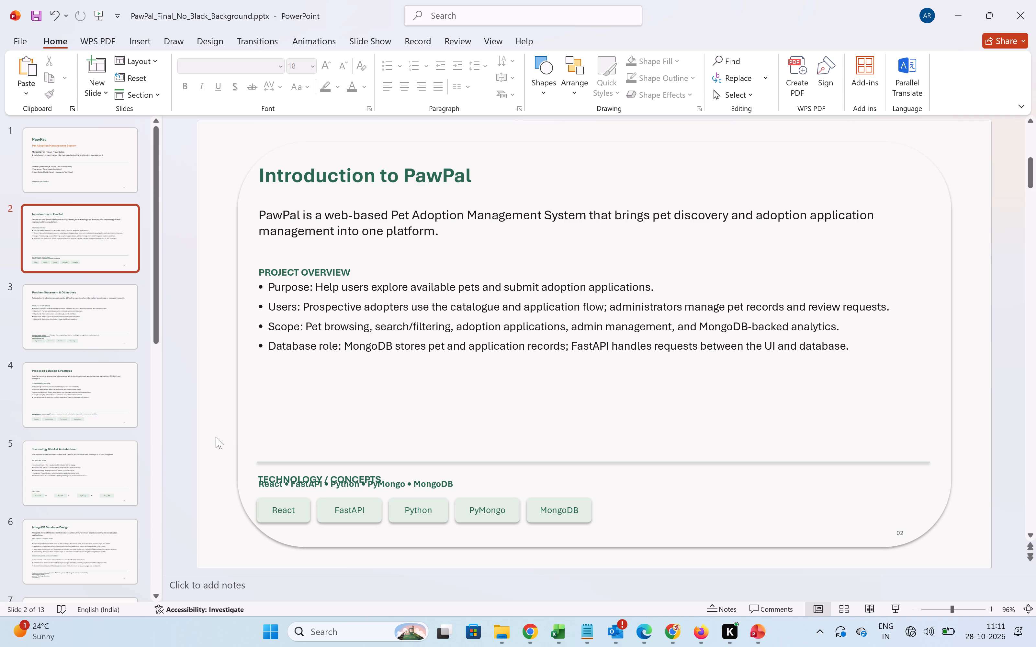
Remove the letters NC from the word CONCEPTS in slide 2's TECHNOLOGY / CONCEPTS heading.
left_click(343, 484)
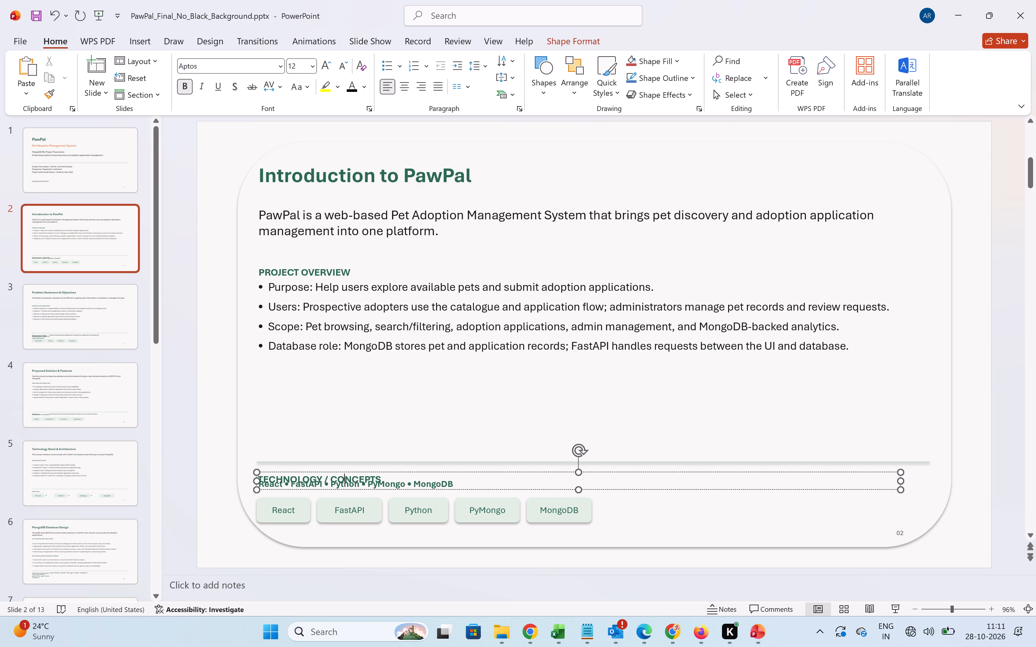
key("Delete")
key("Delete")
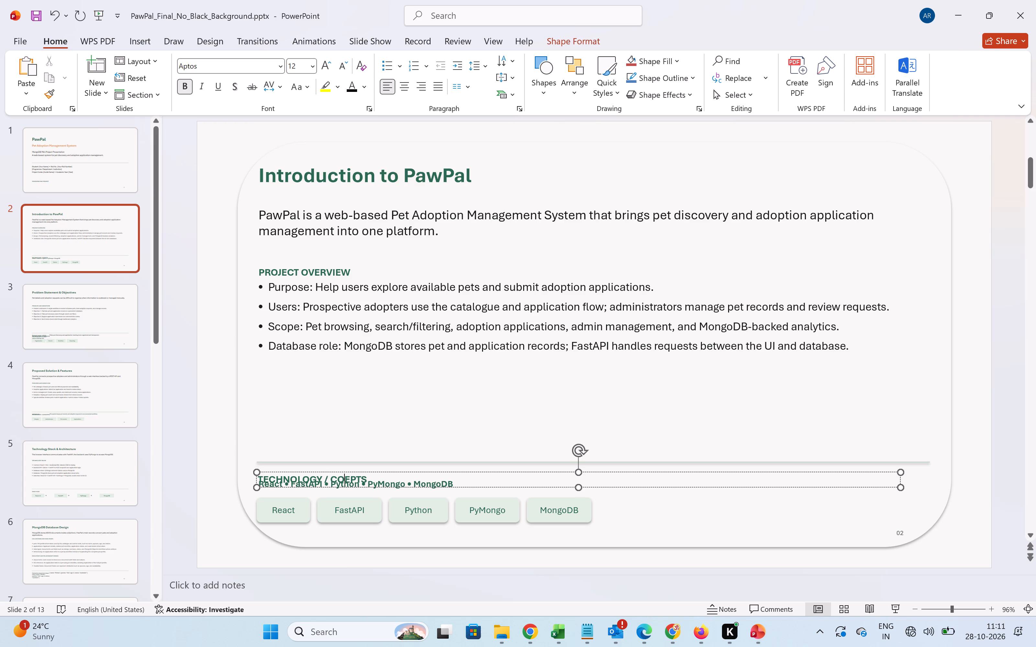
Move slide 2's technology heading off the overlapping list of technologies to just above the divider line.
left_click(467, 483)
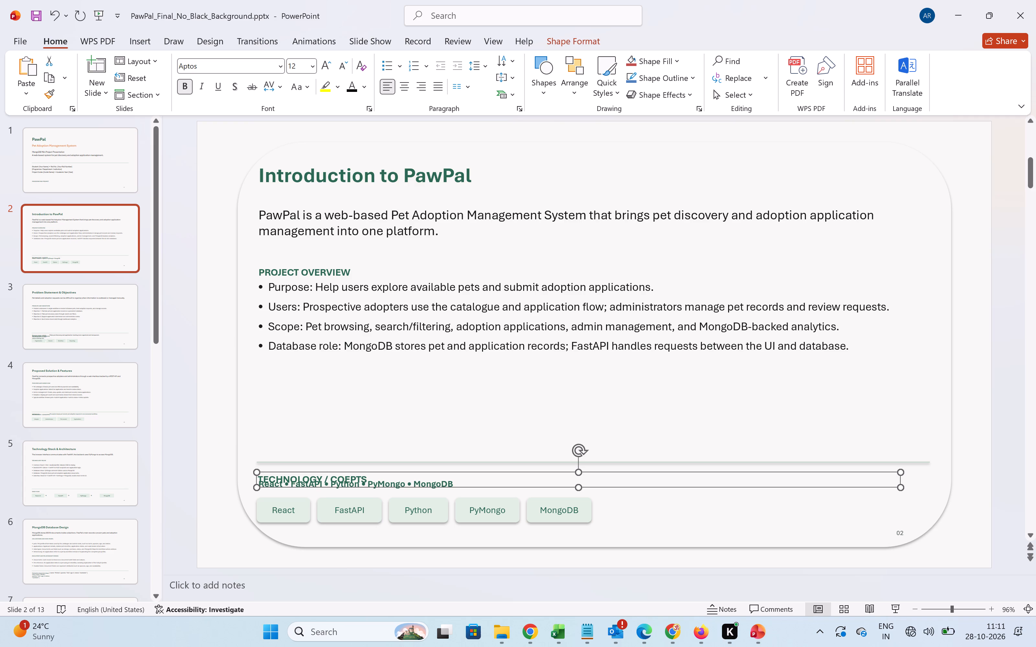
left_click_drag(467, 483, 457, 486)
left_click_drag(462, 484, 471, 457)
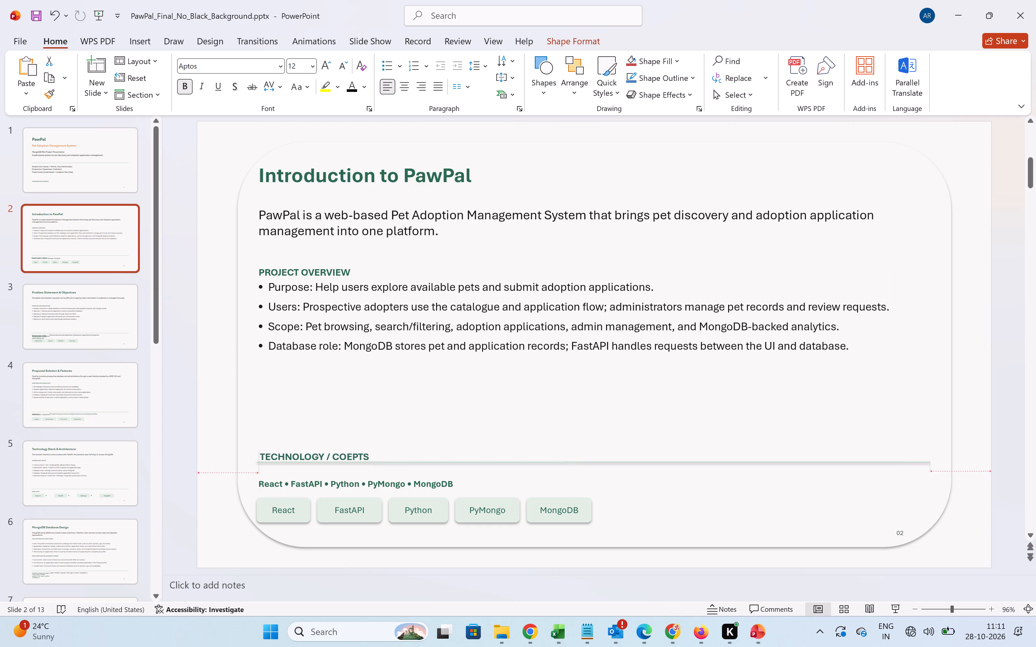
left_click_drag(471, 457, 471, 449)
Delete the text line listing React, FastAPI, Python, PyMongo and MongoDB above the technology tags on slide 2.
left_click(463, 484)
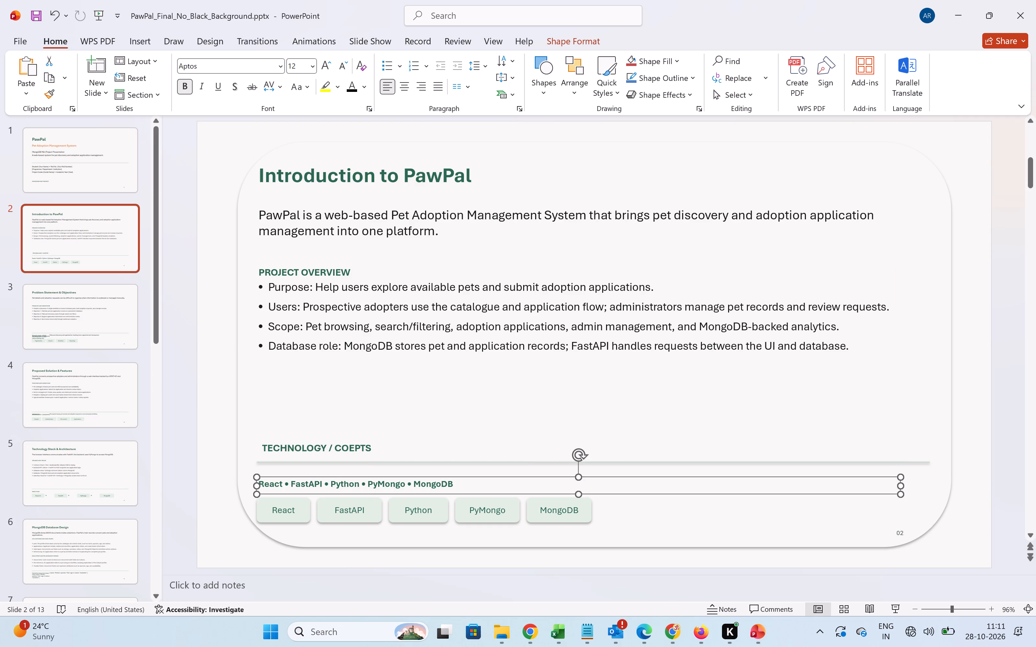
double_click(463, 484)
key("BackSpace")
key("BackSpace")
key("BackSpace")
key("BackSpace")
key("BackSpace")
key("BackSpace")
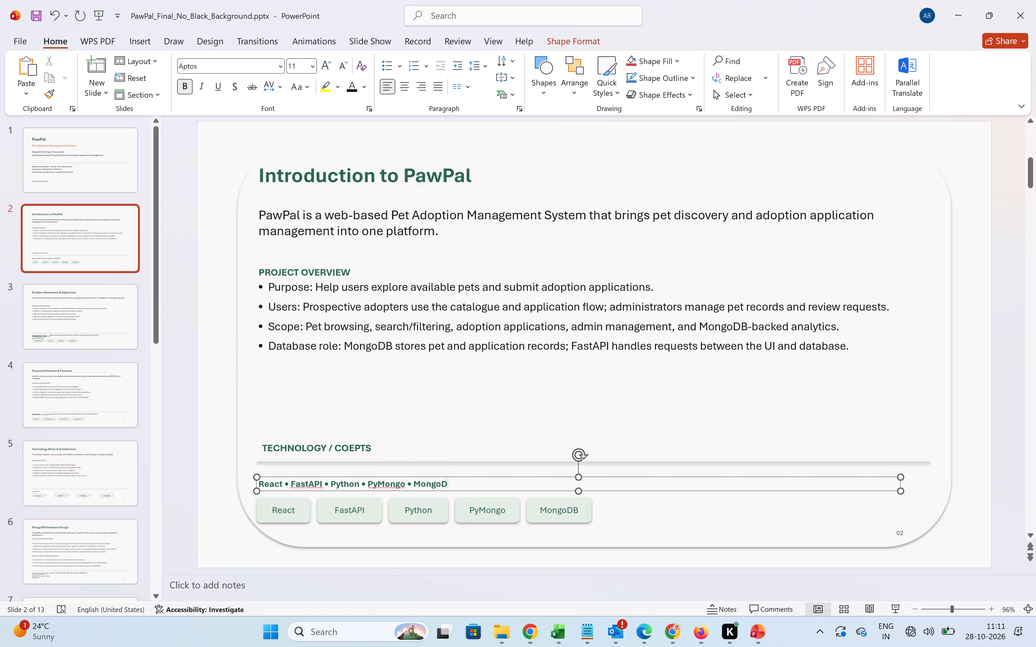
key("Delete")
key("Delete")
key("Delete")
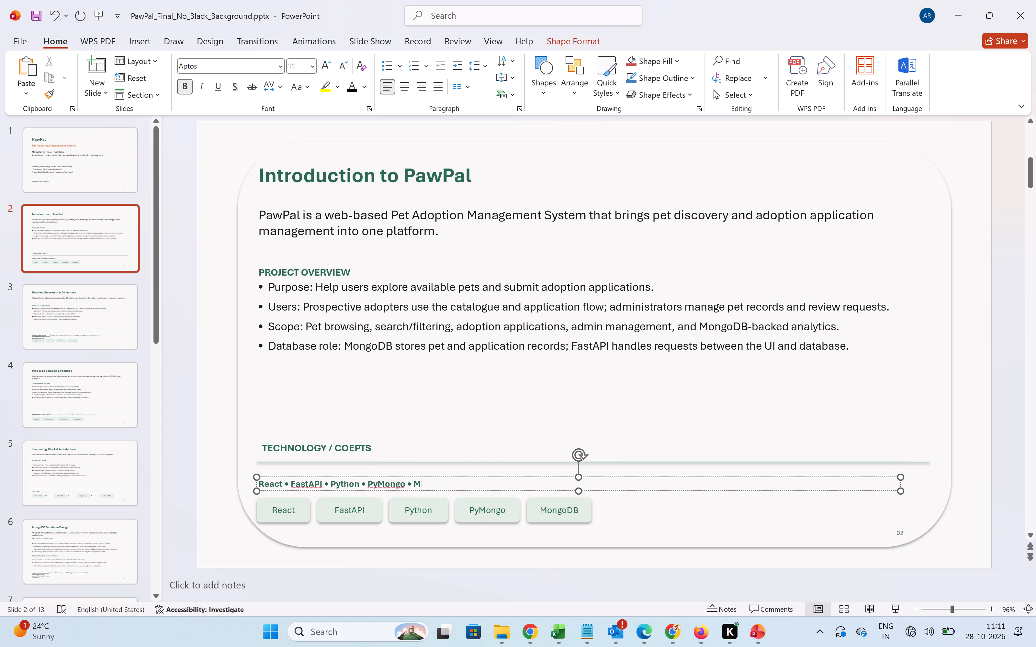
double_click(464, 483)
key("Delete")
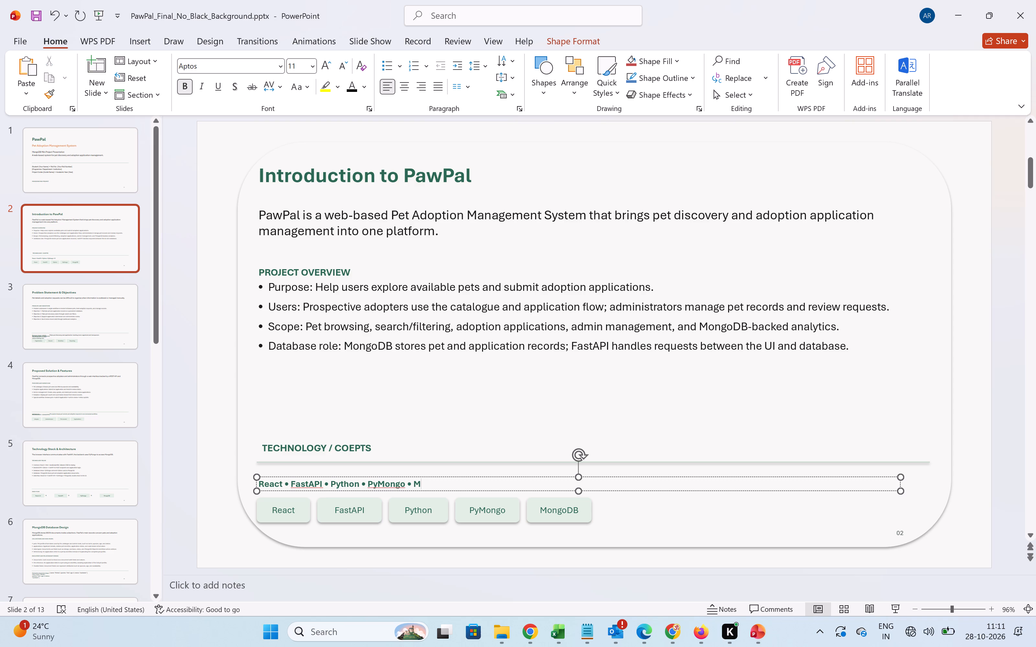
double_click(464, 483)
left_click(464, 483)
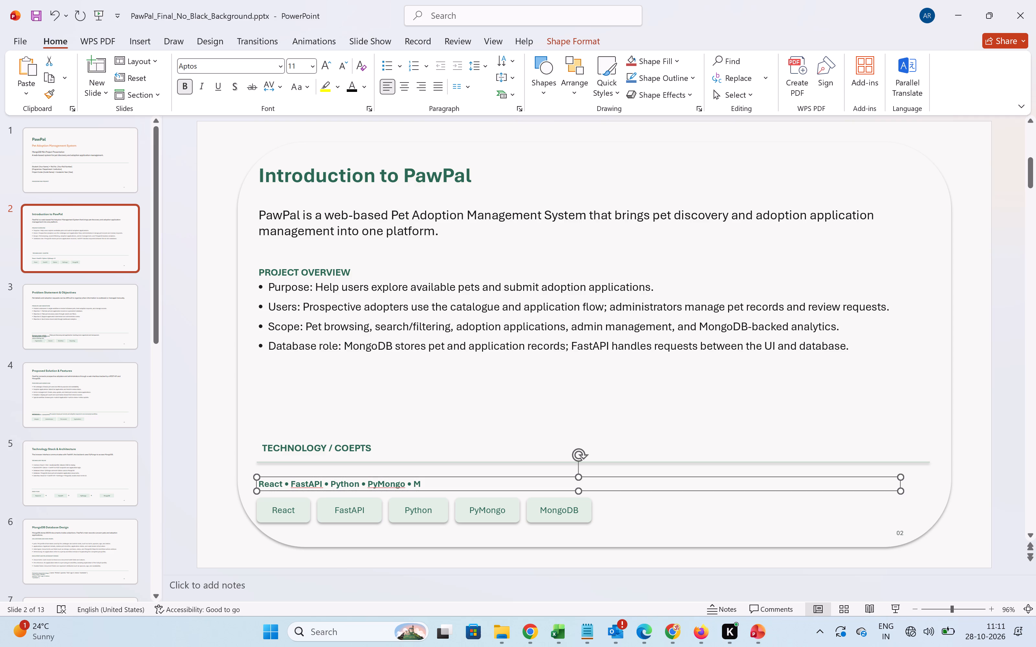
key("Delete")
Insert NC into slide 2's technology heading so that it reads TECHNOLOGY / CONCEPTS.
double_click(355, 444)
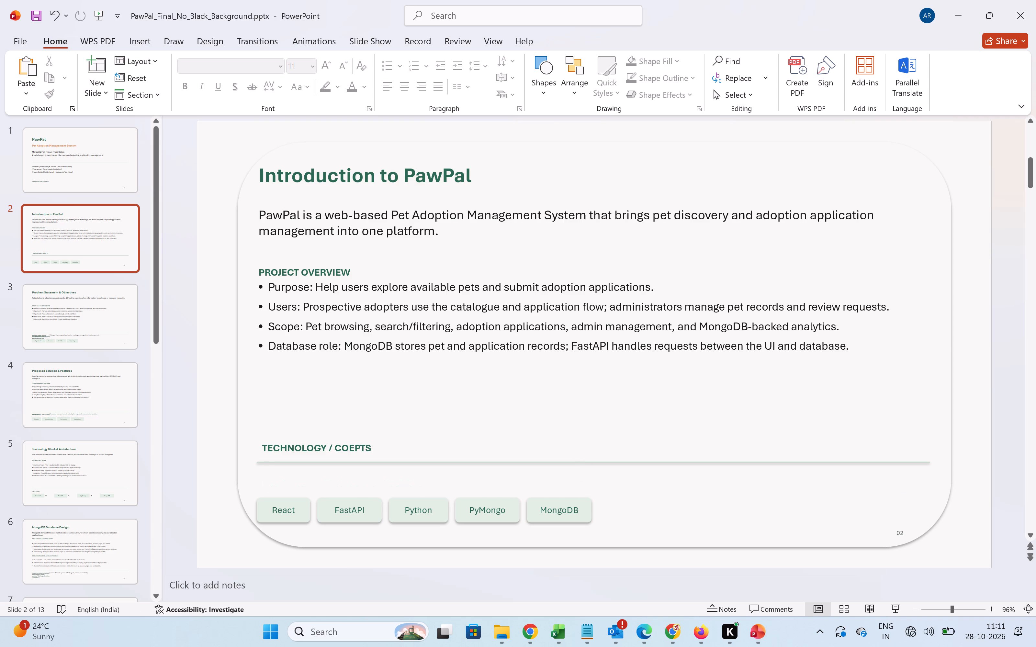
left_click(361, 446)
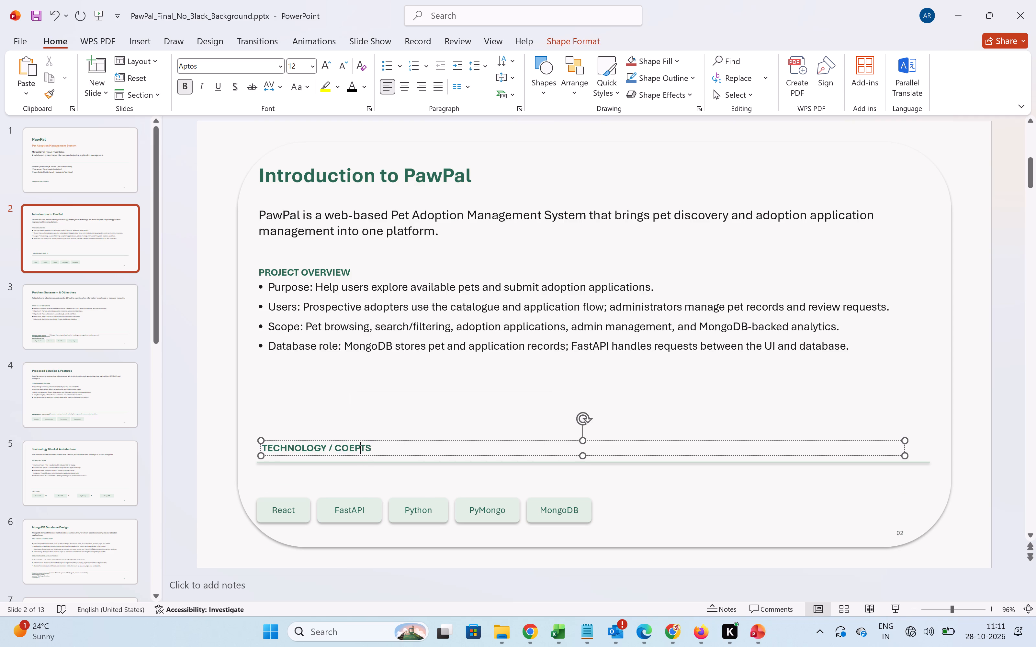
left_click(349, 448)
type("mc")
key("BackSpace")
key("BackSpace")
type("NC")
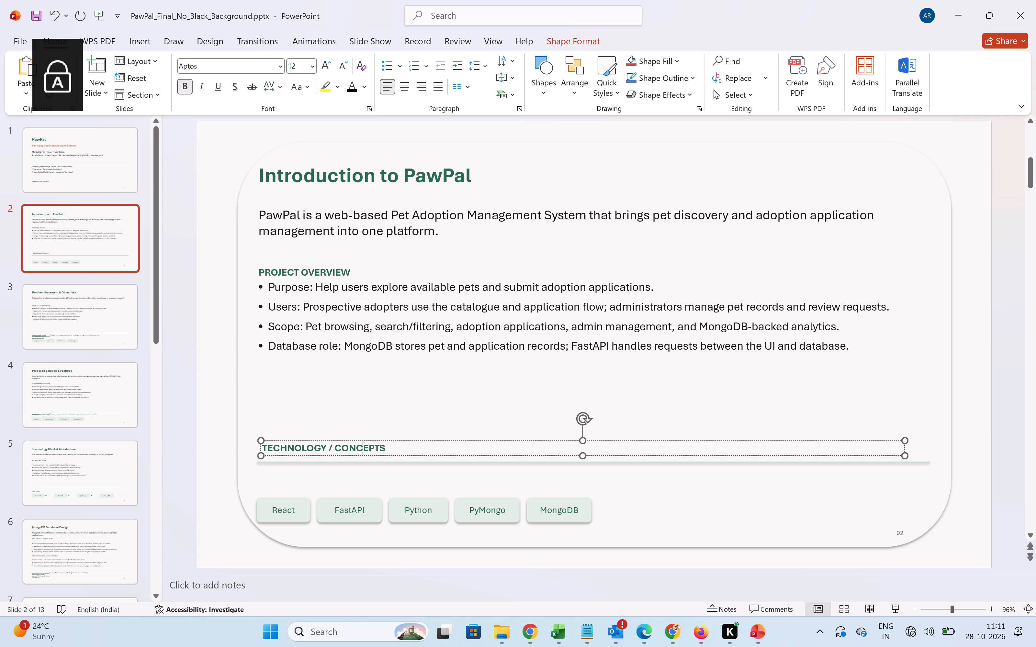
Move the TECHNOLOGY / CONCEPTS heading below the divider line, just above the row of technology tags.
left_click_drag(542, 449, 540, 469)
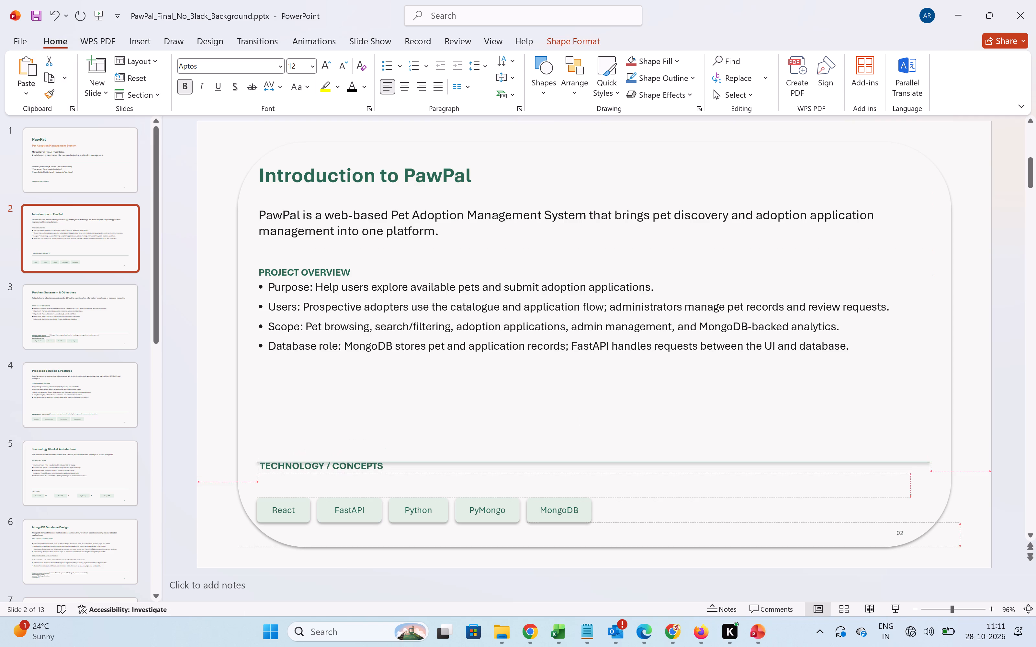
left_click_drag(540, 469, 541, 479)
left_click(433, 393)
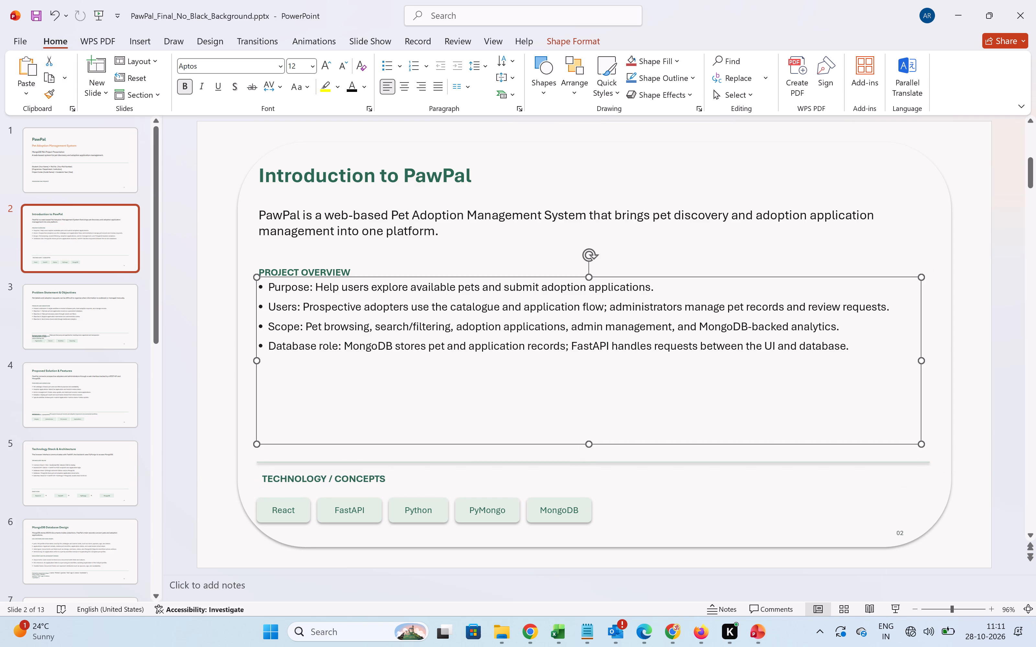
left_click(221, 391)
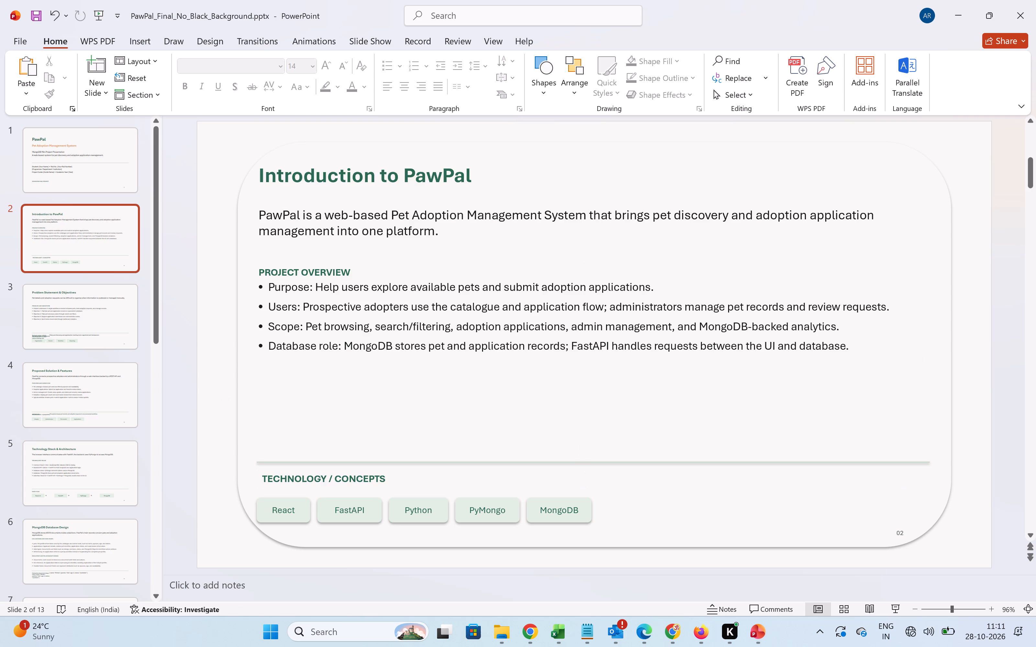
Move slide 2's bulleted list down slightly to leave a gap beneath the PROJECT OVERVIEW heading.
left_click(426, 338)
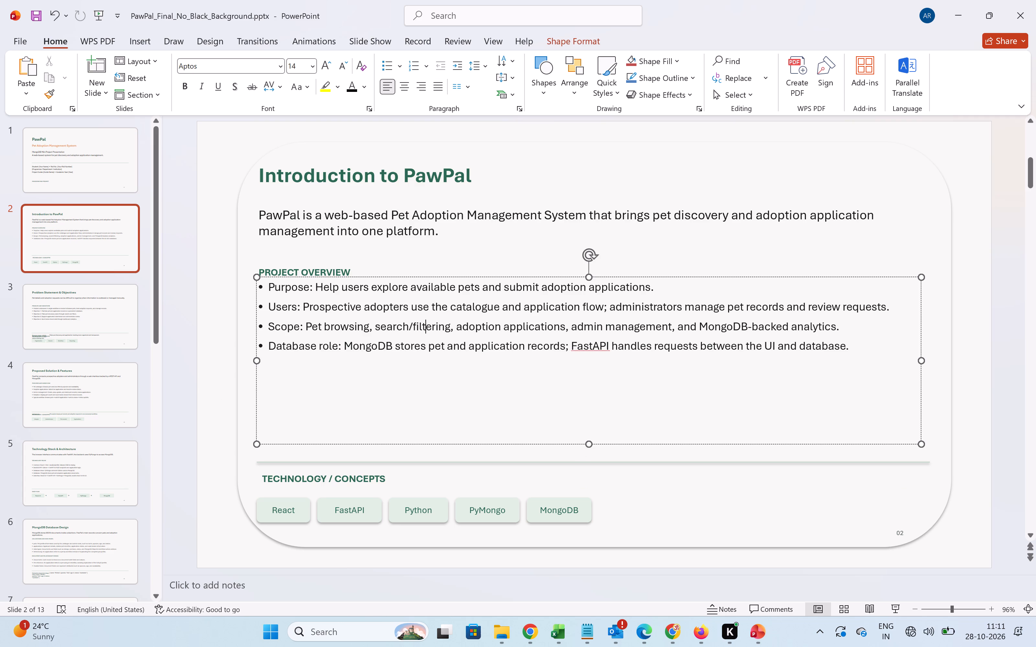
left_click_drag(688, 276, 686, 288)
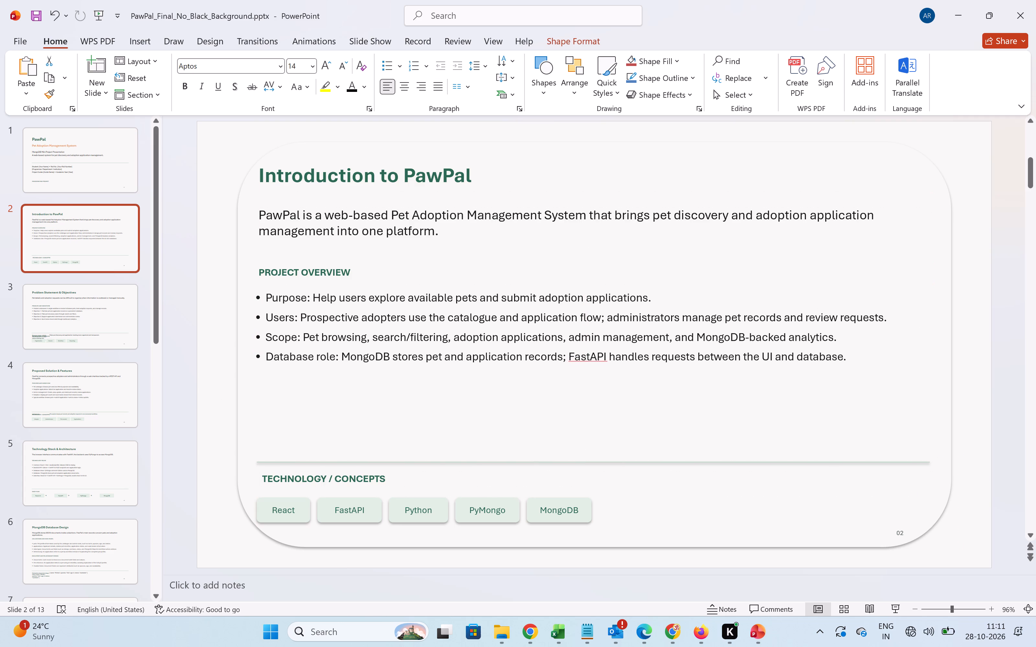
left_click_drag(686, 288, 685, 289)
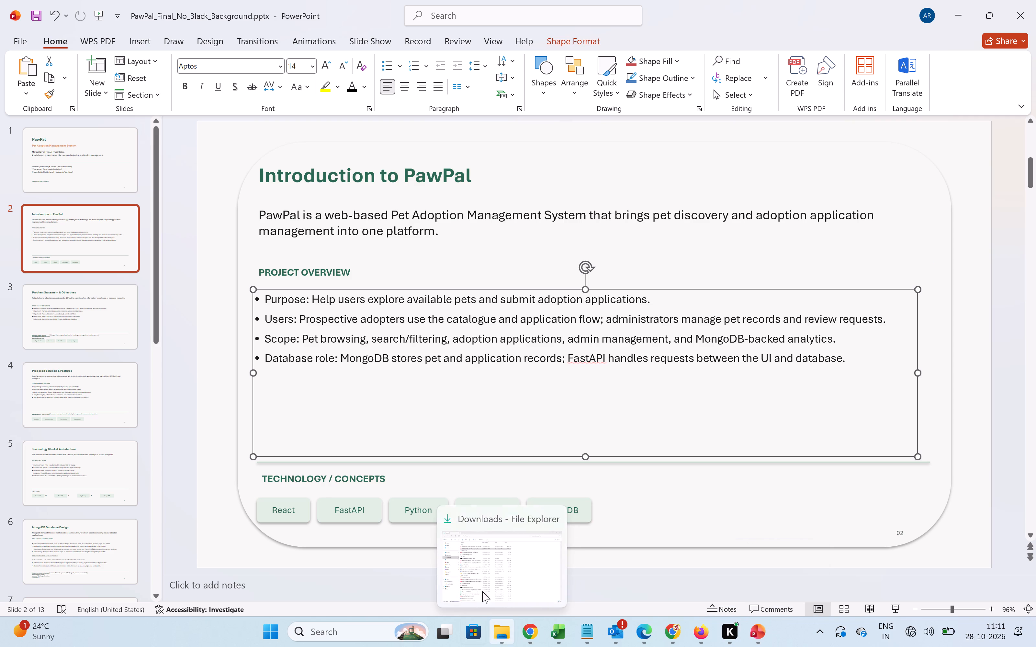
Open the MongoDB_Mini_Project_Presentation_Template file from the Downloads folder in File Explorer and show its Project Overview slide.
left_click(501, 632)
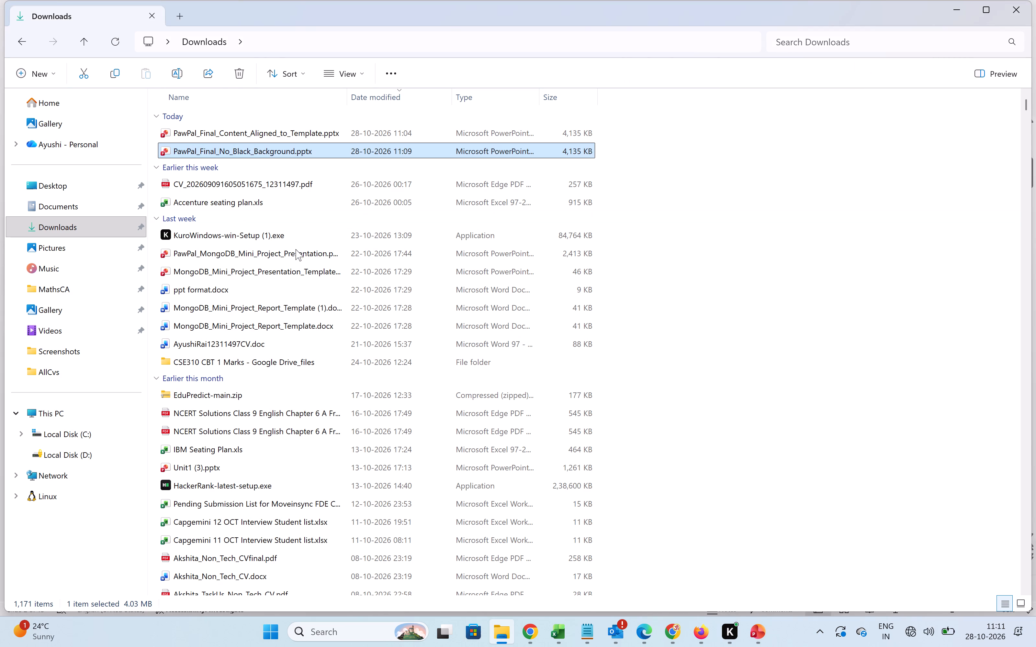
double_click(295, 269)
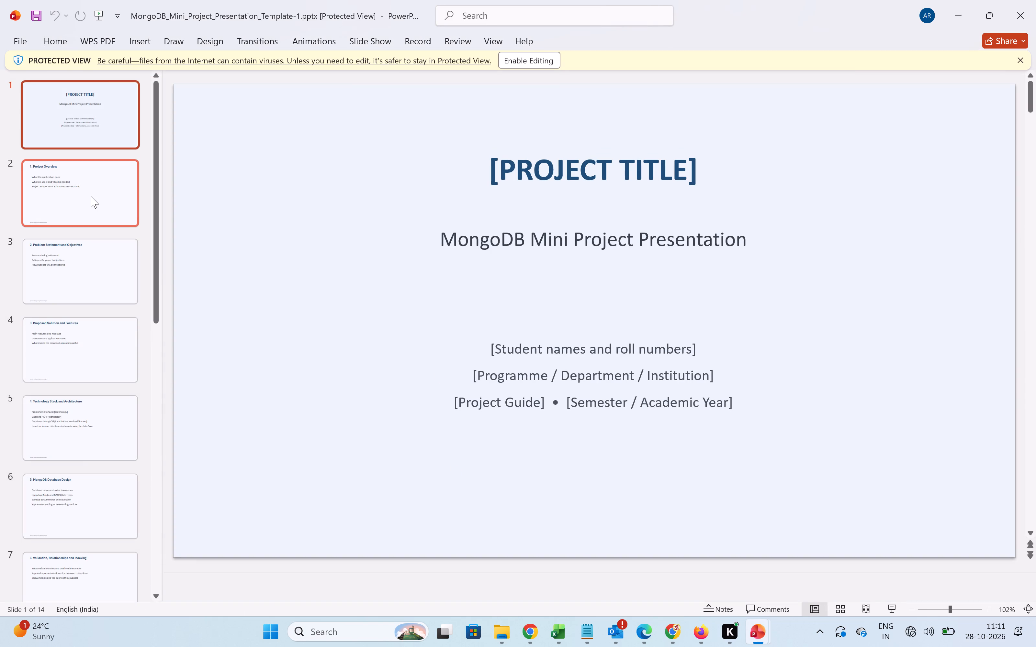
left_click(91, 196)
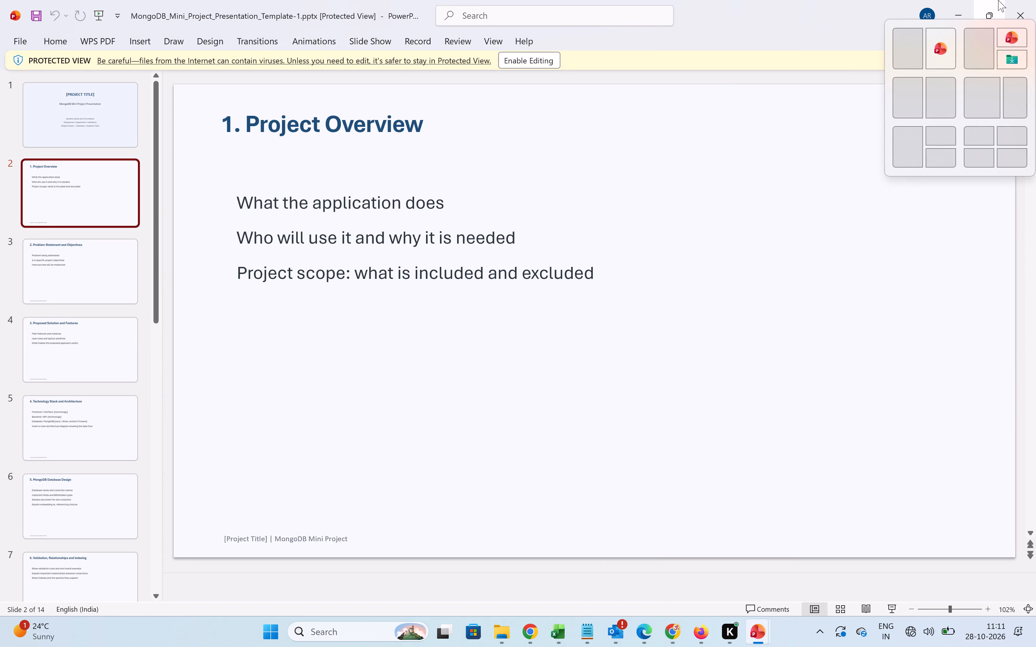
Arrange the template and the PawPal presentation side by side, with the template in the left half.
left_click(928, 51)
left_click(914, 55)
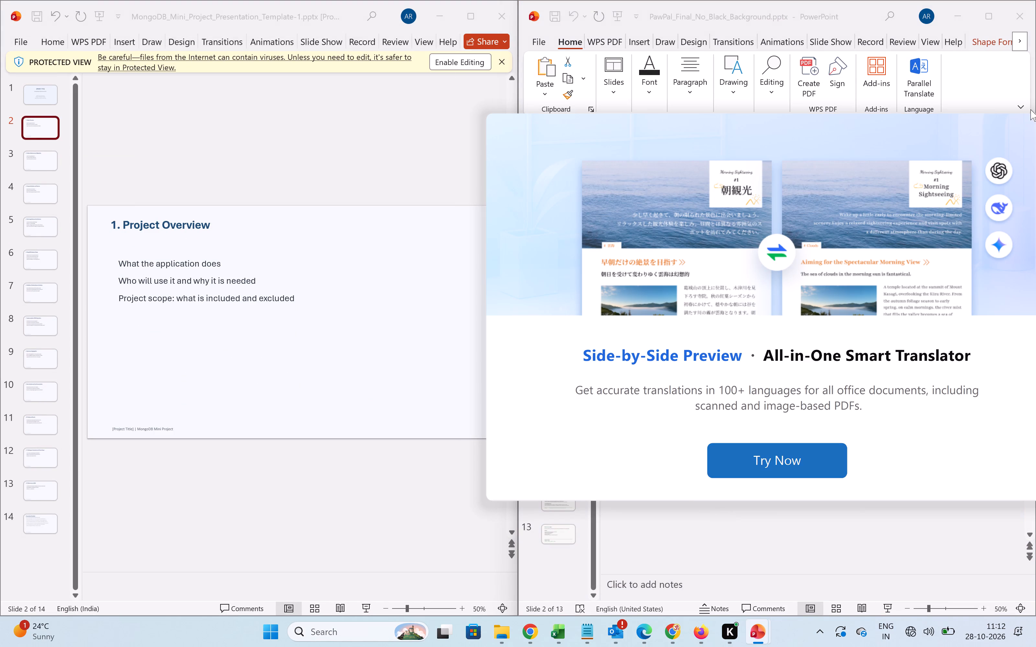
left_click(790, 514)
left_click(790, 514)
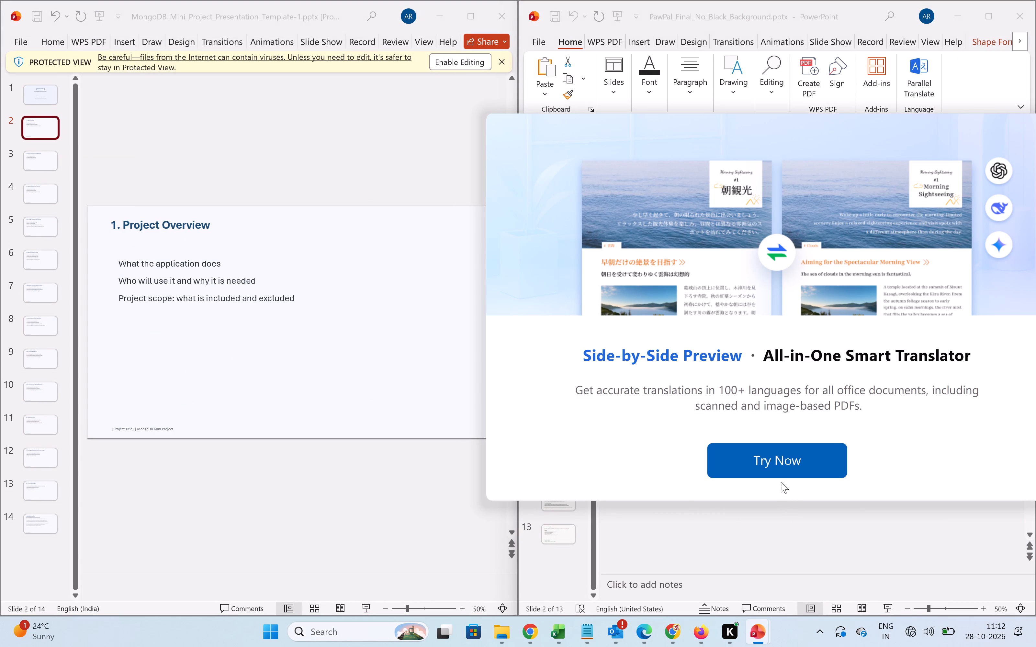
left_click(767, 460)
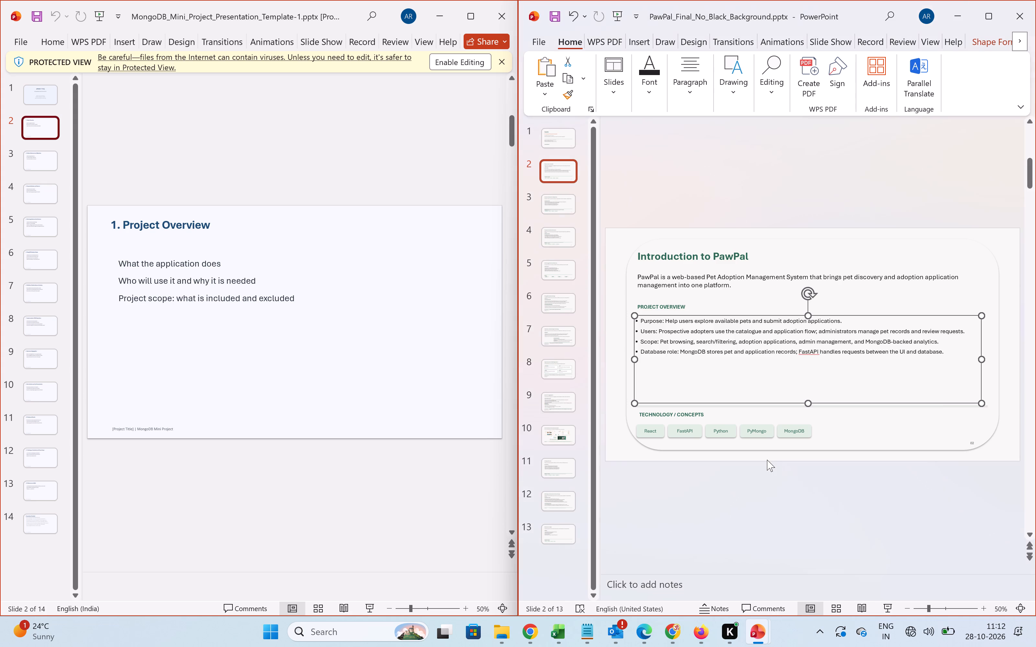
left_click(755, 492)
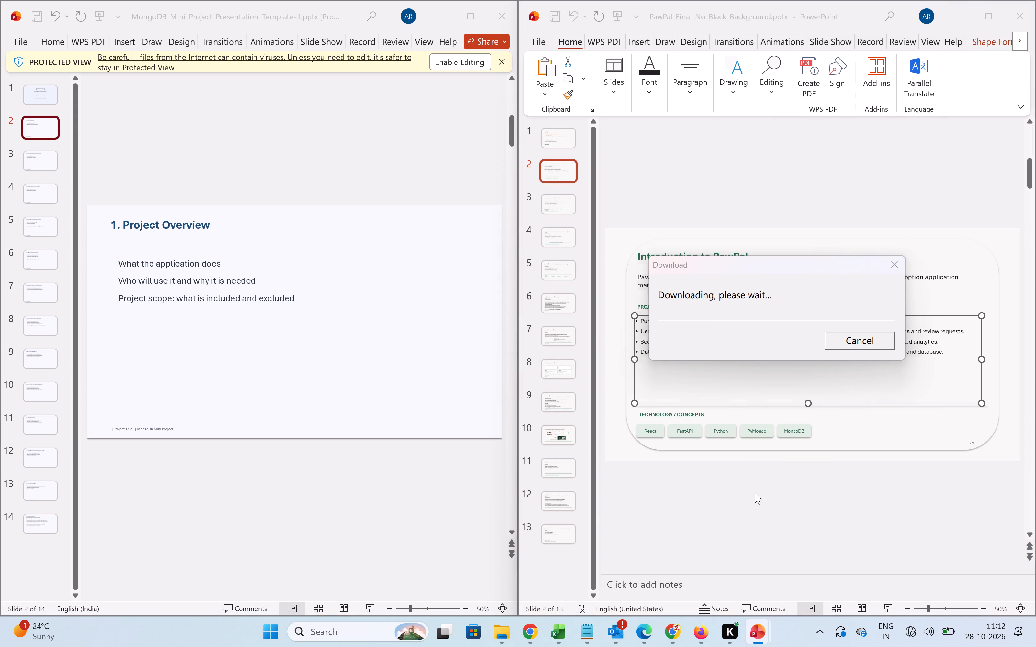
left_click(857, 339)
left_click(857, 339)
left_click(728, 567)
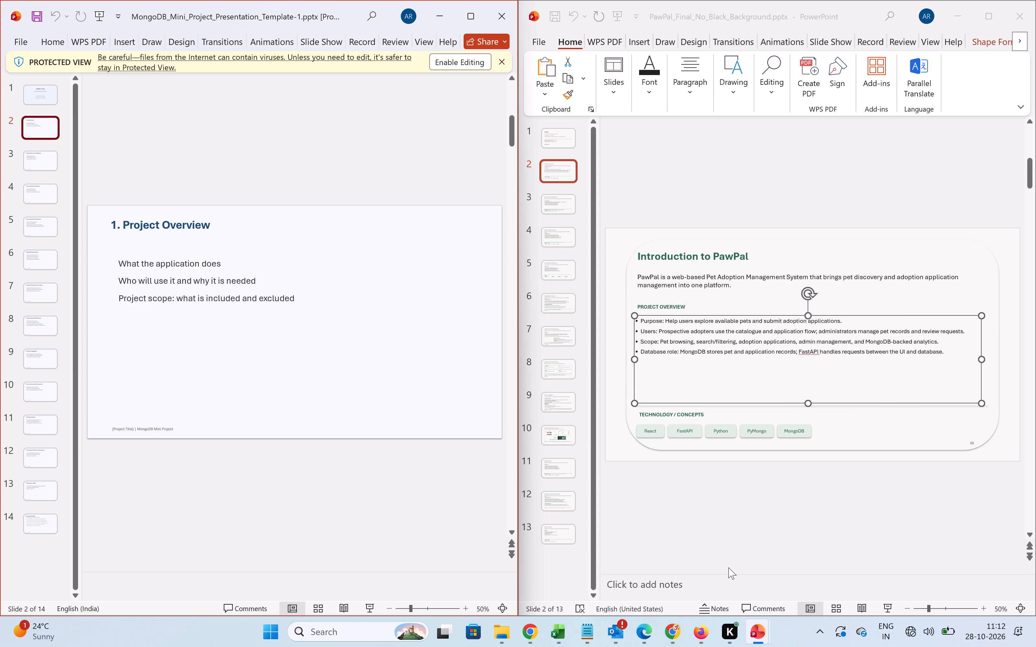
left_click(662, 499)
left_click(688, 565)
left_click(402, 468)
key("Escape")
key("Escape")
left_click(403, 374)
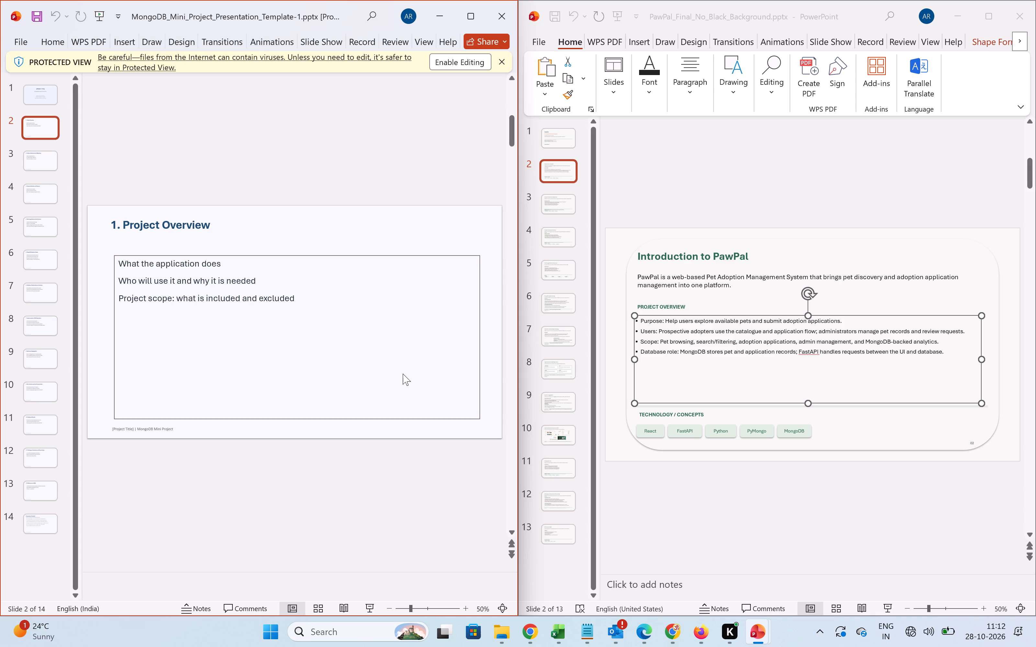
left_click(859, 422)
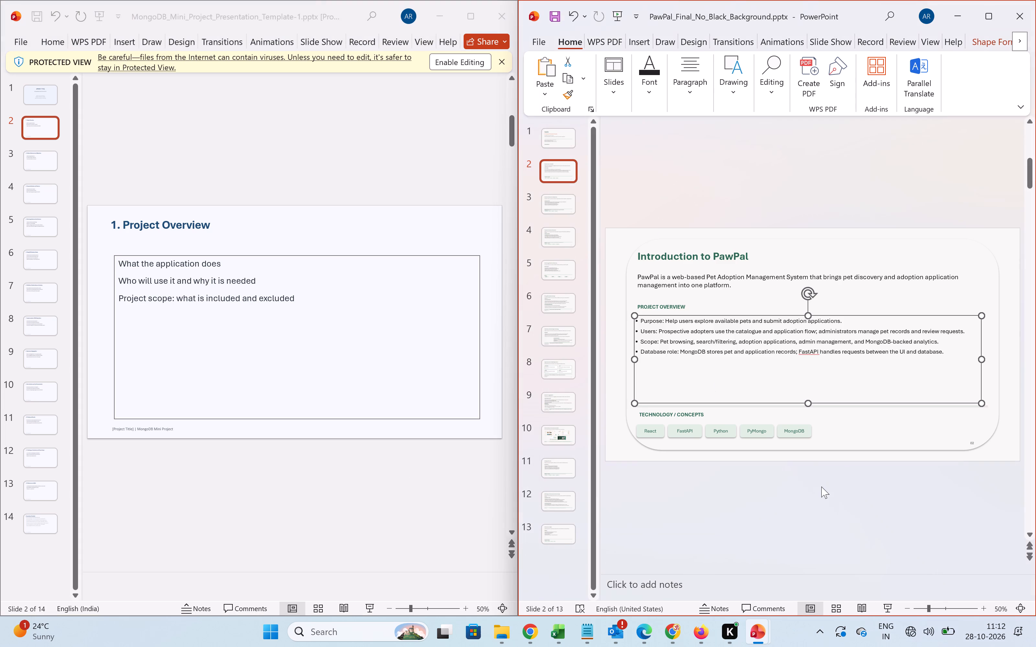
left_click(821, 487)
Enable editing of the protected template and place its window beside the PawPal presentation again.
left_click(365, 297)
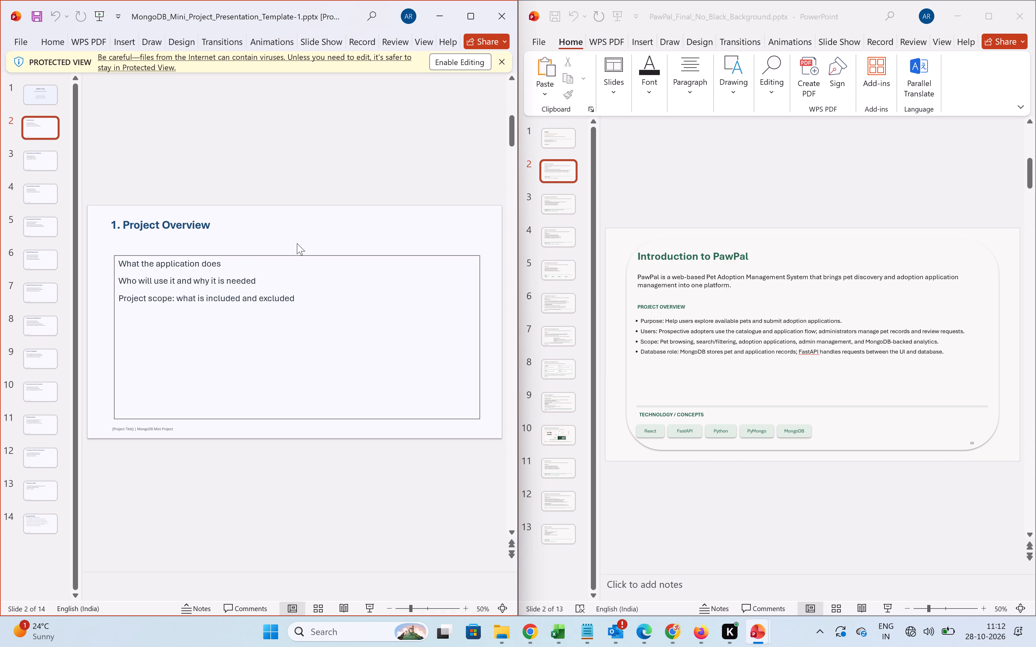
left_click(299, 298)
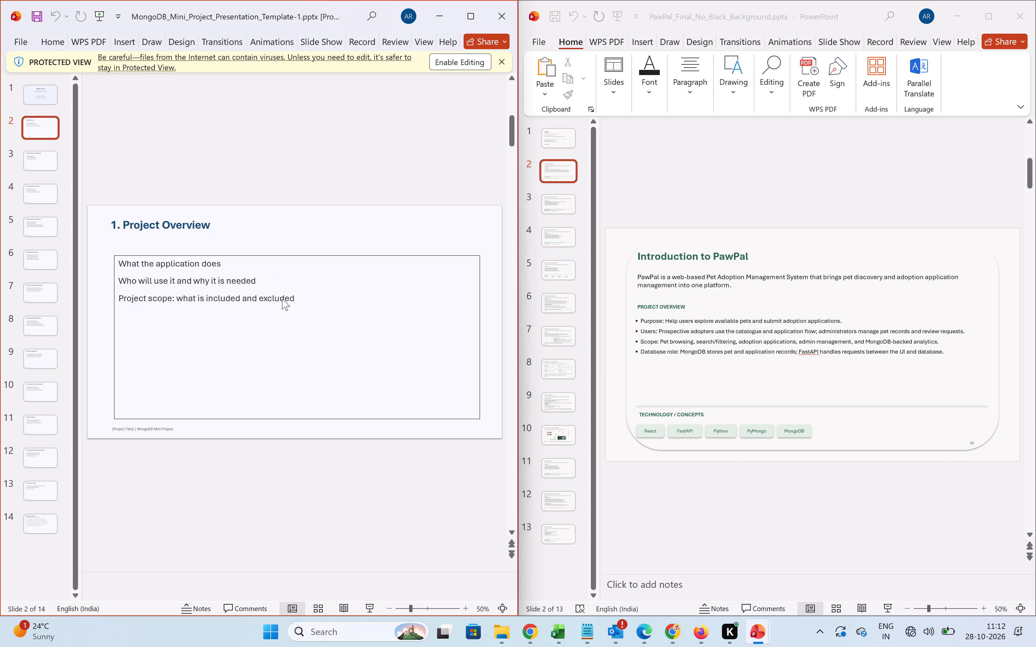
left_click(282, 299)
left_click(309, 299)
left_click_drag(287, 299, 296, 298)
left_click(296, 298)
left_click(296, 298)
left_click(448, 62)
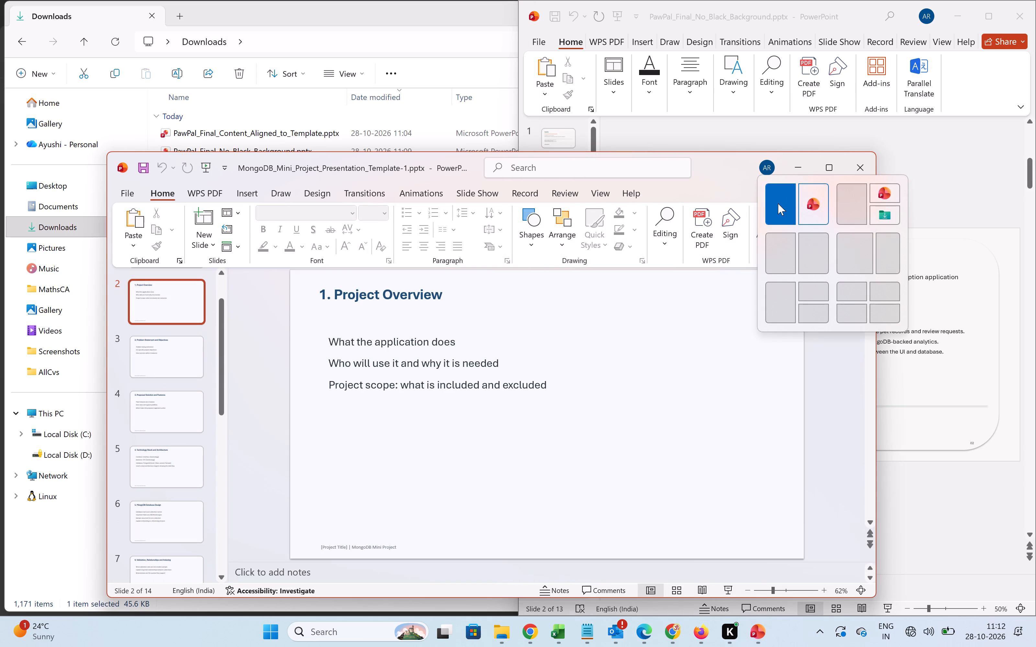
left_click(778, 203)
Shift the text box with the three prompts on the template's Project Overview slide slightly to the right.
left_click(287, 324)
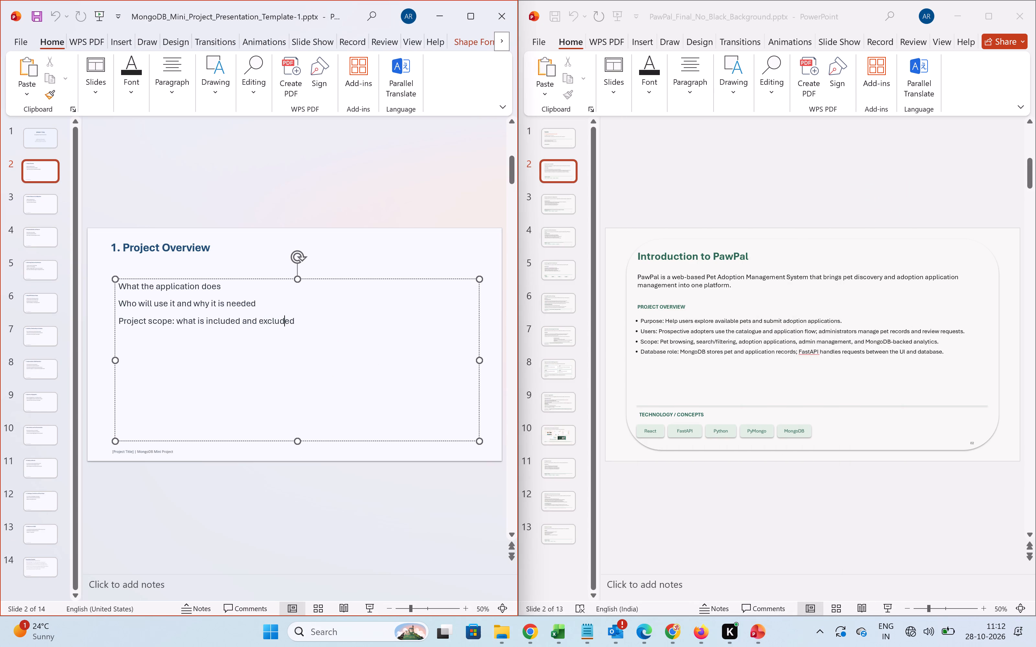
left_click_drag(297, 323, 307, 325)
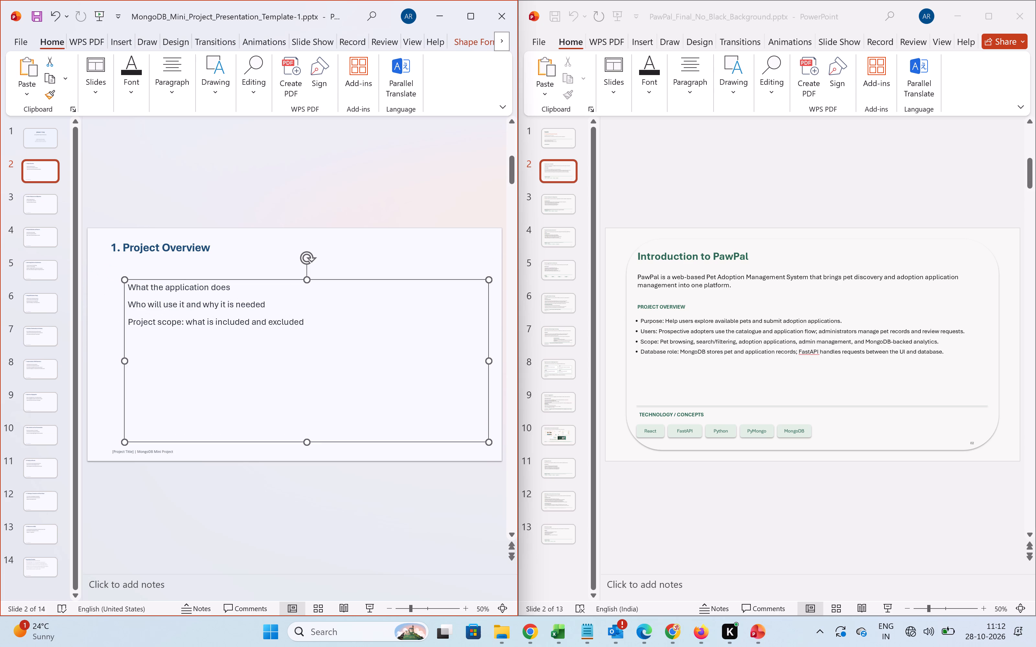
Delete the three prompt lines from the text box on the template's Project Overview slide.
left_click(308, 322)
left_click(302, 323)
key("BackSpace")
key("BackSpace")
key("BackSpace")
key("BackSpace")
key("BackSpace")
key("BackSpace")
key("BackSpace")
key("BackSpace")
key("BackSpace")
key("BackSpace")
key("BackSpace")
key("BackSpace")
key("BackSpace")
key("BackSpace")
key("BackSpace")
key("BackSpace")
key("BackSpace")
key("BackSpace")
key("BackSpace")
key("BackSpace")
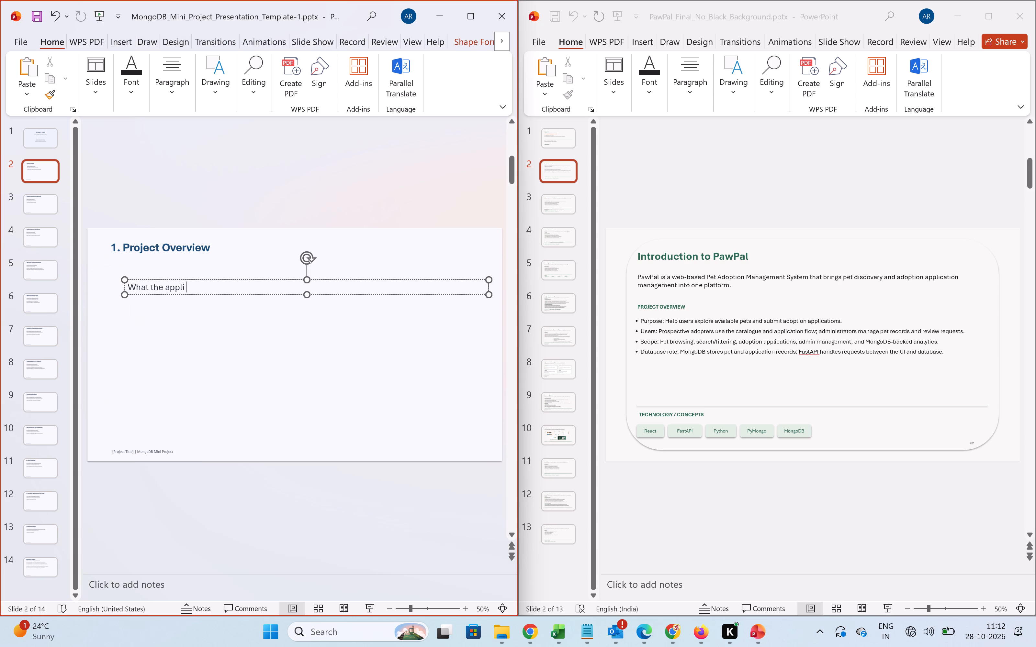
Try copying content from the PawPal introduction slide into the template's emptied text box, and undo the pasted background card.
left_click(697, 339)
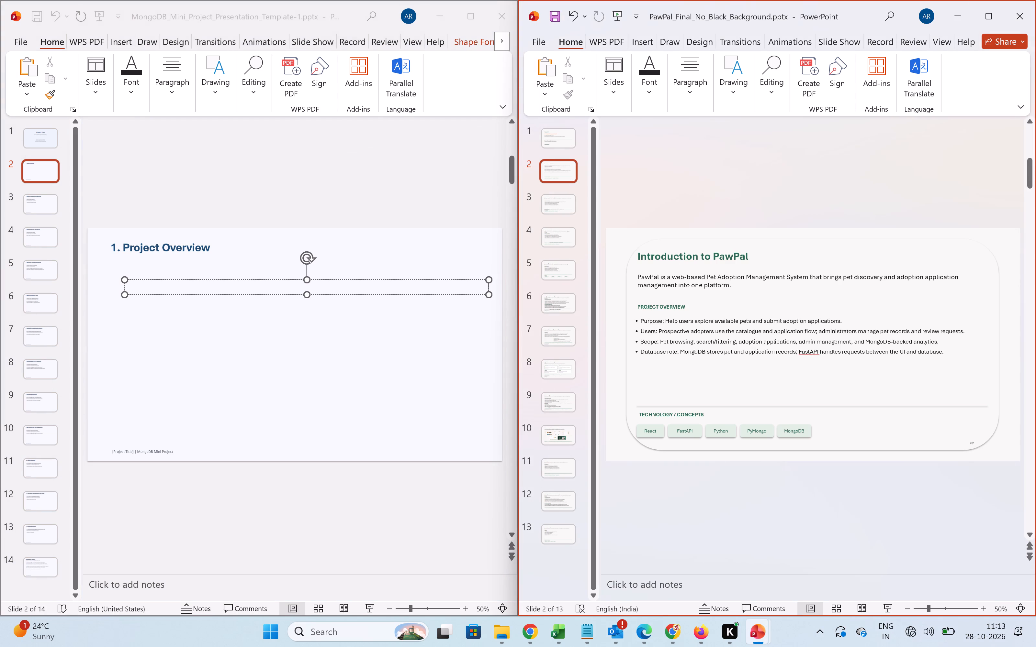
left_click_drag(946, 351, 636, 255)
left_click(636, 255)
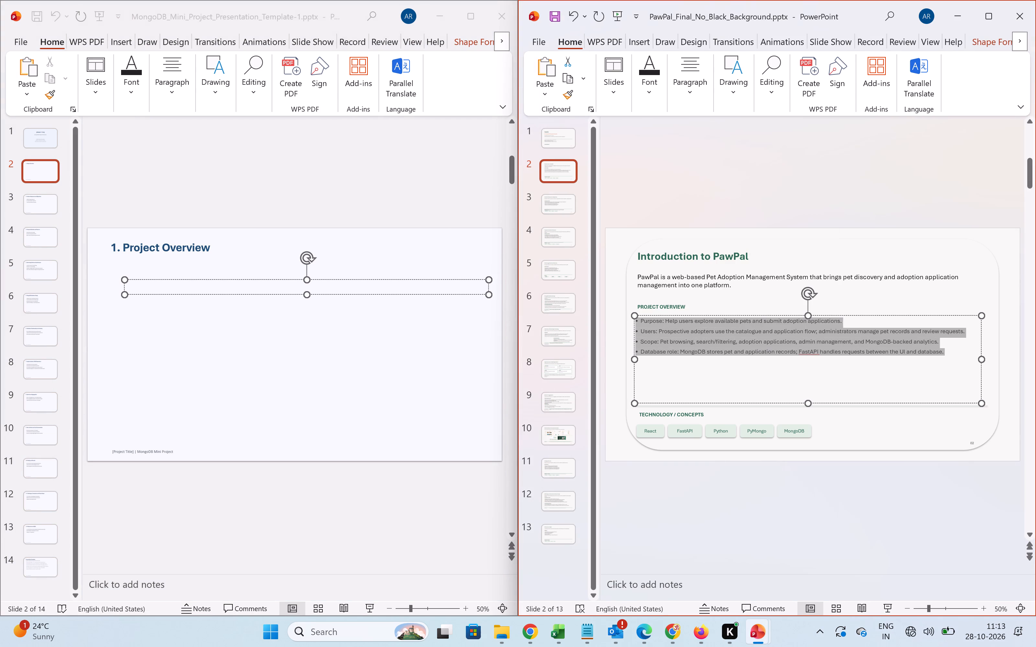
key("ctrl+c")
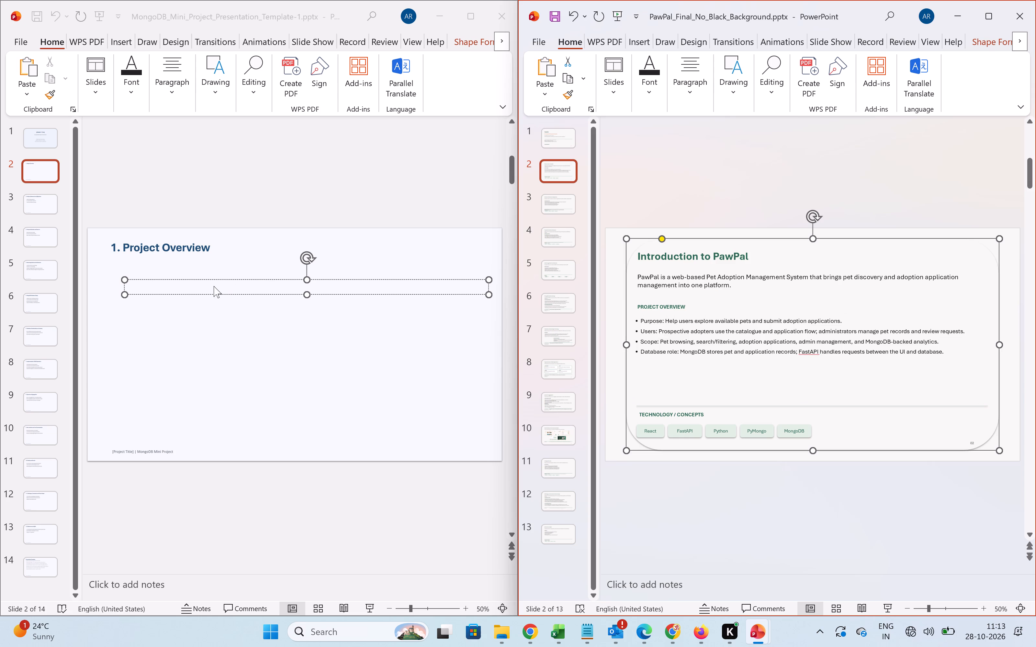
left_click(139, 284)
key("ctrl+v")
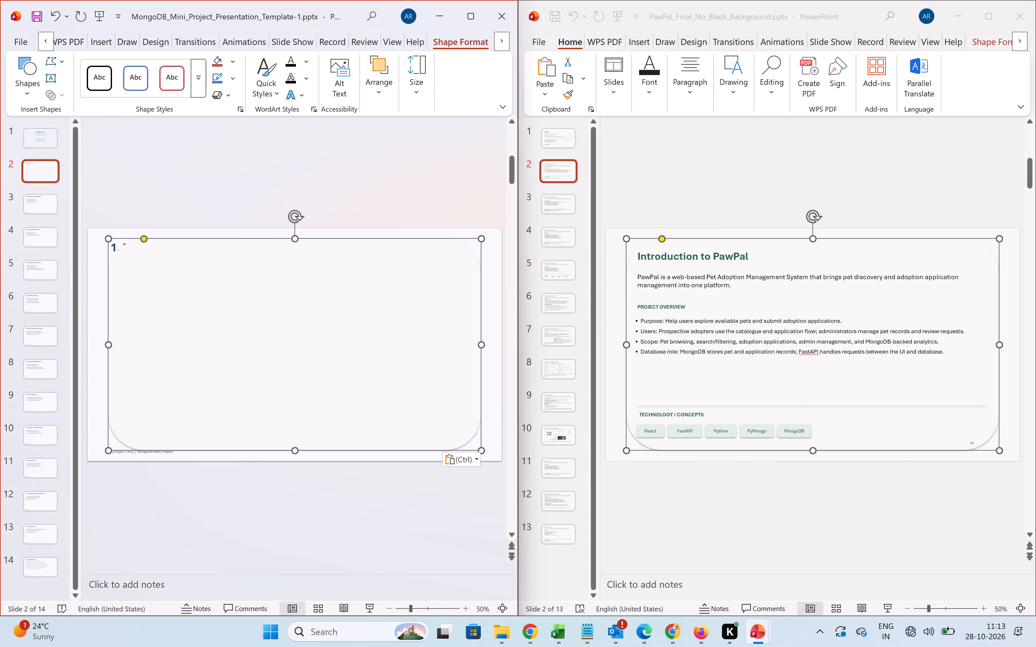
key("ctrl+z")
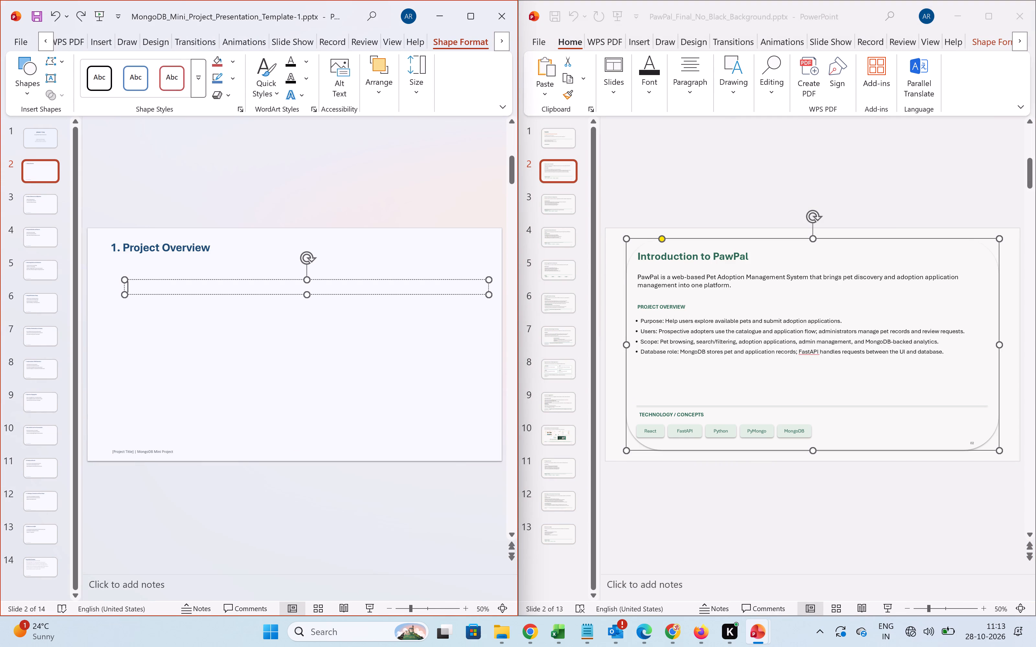
Copy the introductory paragraph describing PawPal into the empty text box on the template's Project Overview slide.
left_click(699, 293)
left_click_drag(731, 286, 730, 285)
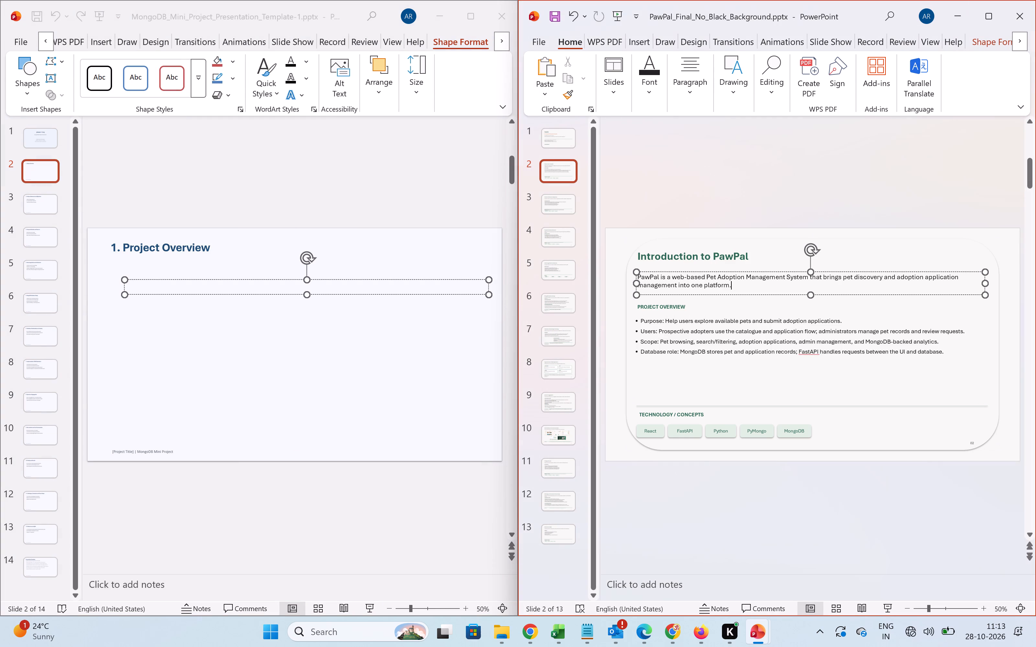
left_click_drag(730, 285, 644, 278)
key("ctrl+c")
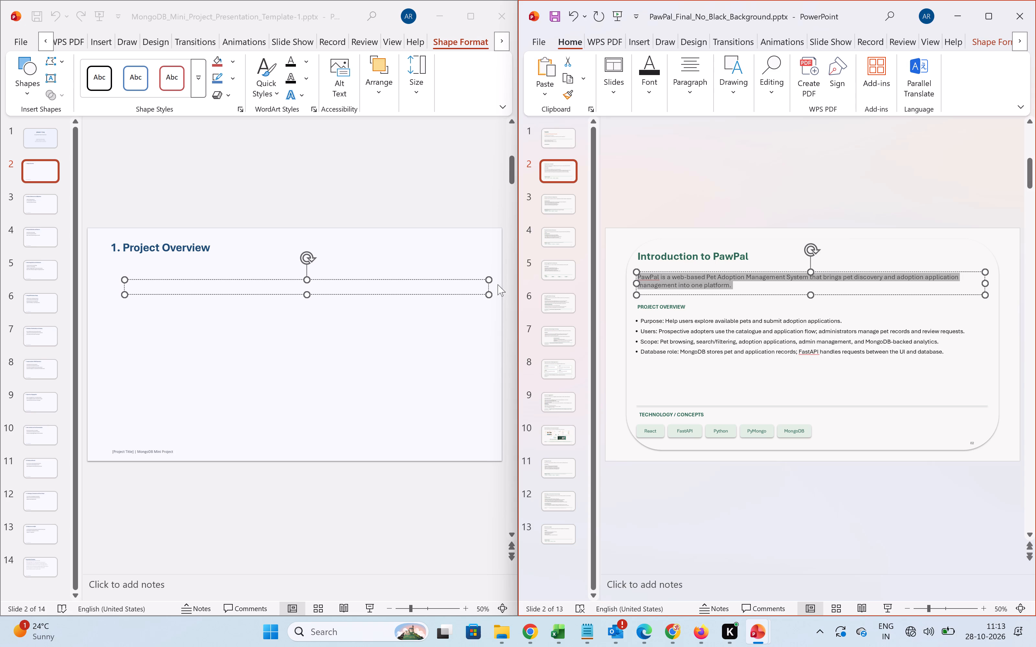
left_click(196, 288)
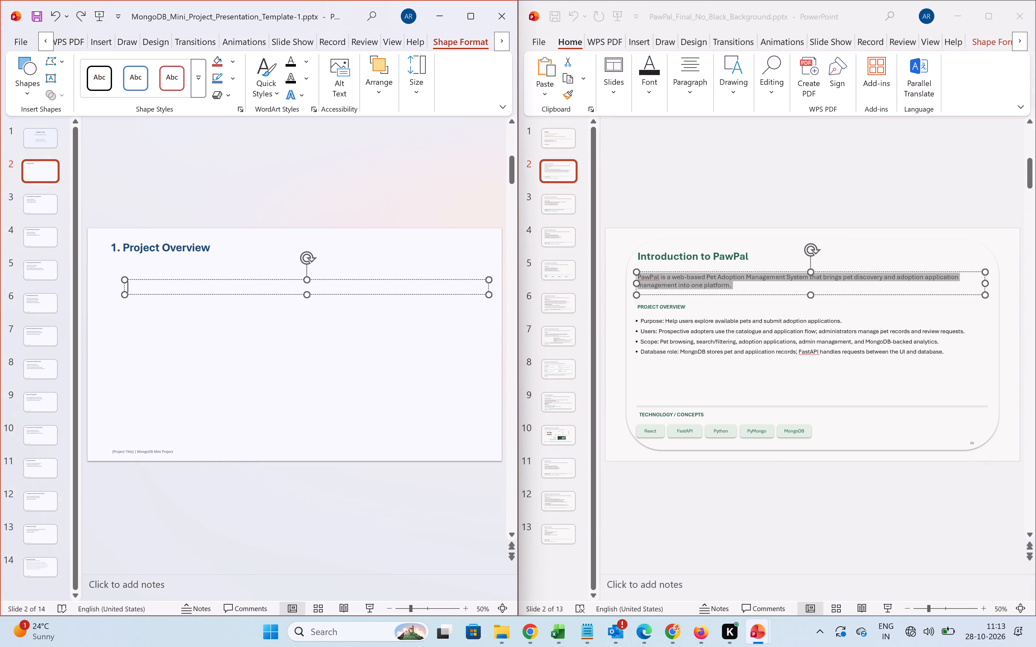
key("ctrl+v")
Copy the PROJECT OVERVIEW subheading from the PawPal slide onto its own line below the template's introductory paragraph.
left_click(717, 315)
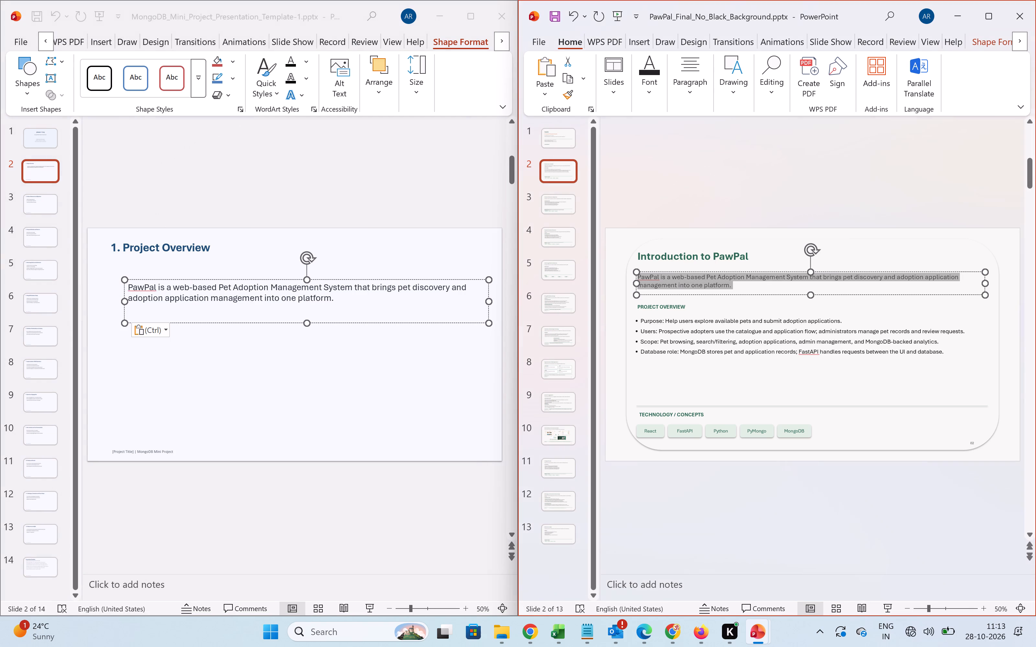
left_click(645, 313)
left_click_drag(638, 306, 693, 307)
key("ctrl+c")
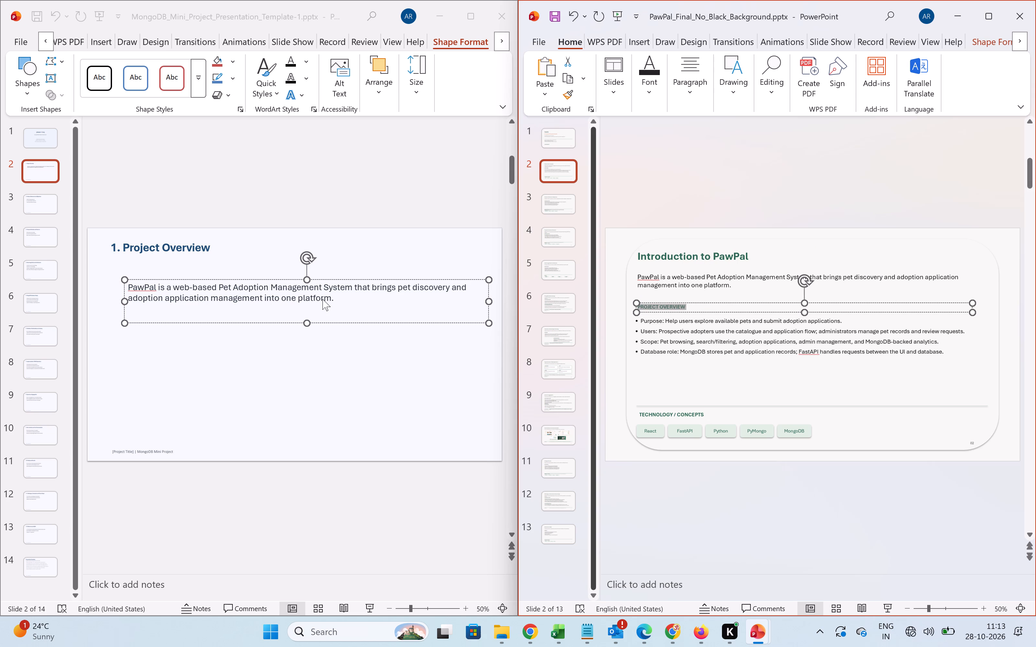
left_click(275, 307)
key("Return")
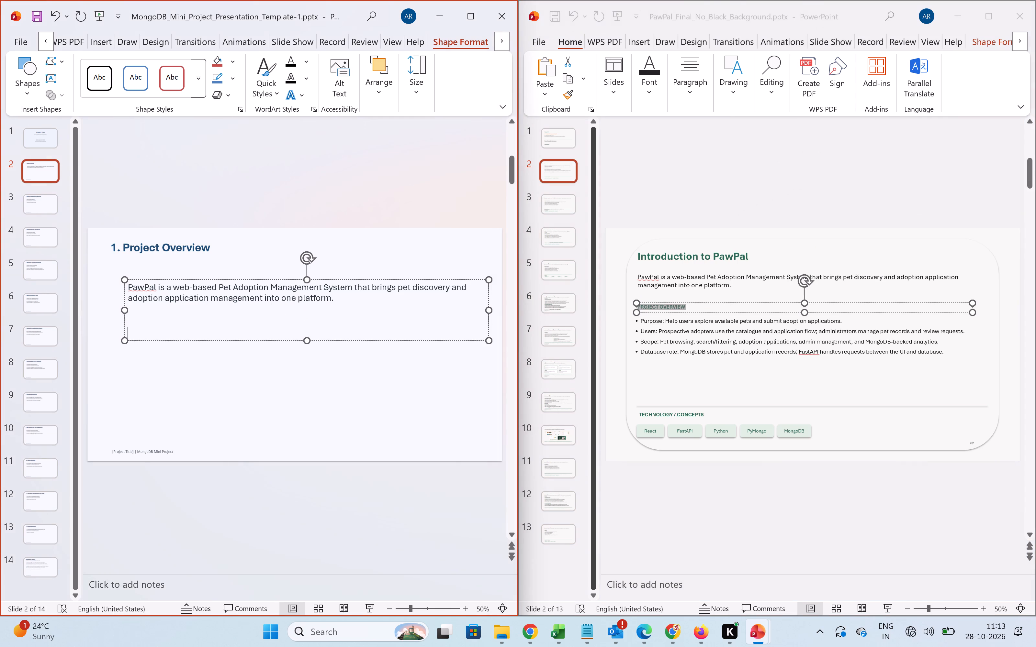
key("ctrl+v")
Copy the Purpose, Users, Scope and Database role bullets from the PawPal slide beneath the template's PROJECT OVERVIEW subheading.
left_click(728, 368)
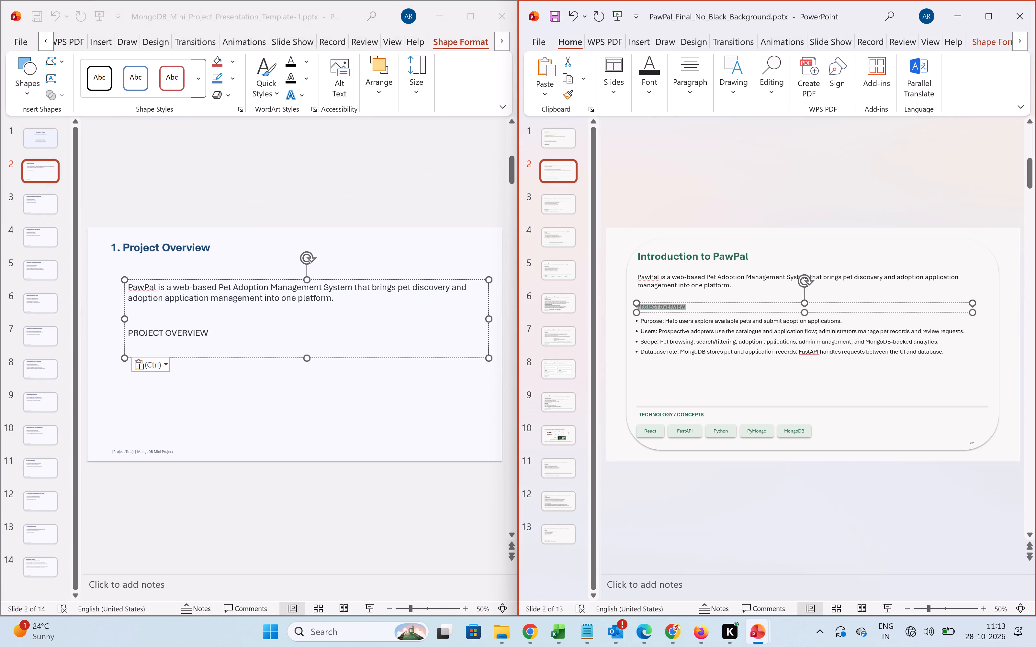
left_click_drag(944, 353, 654, 313)
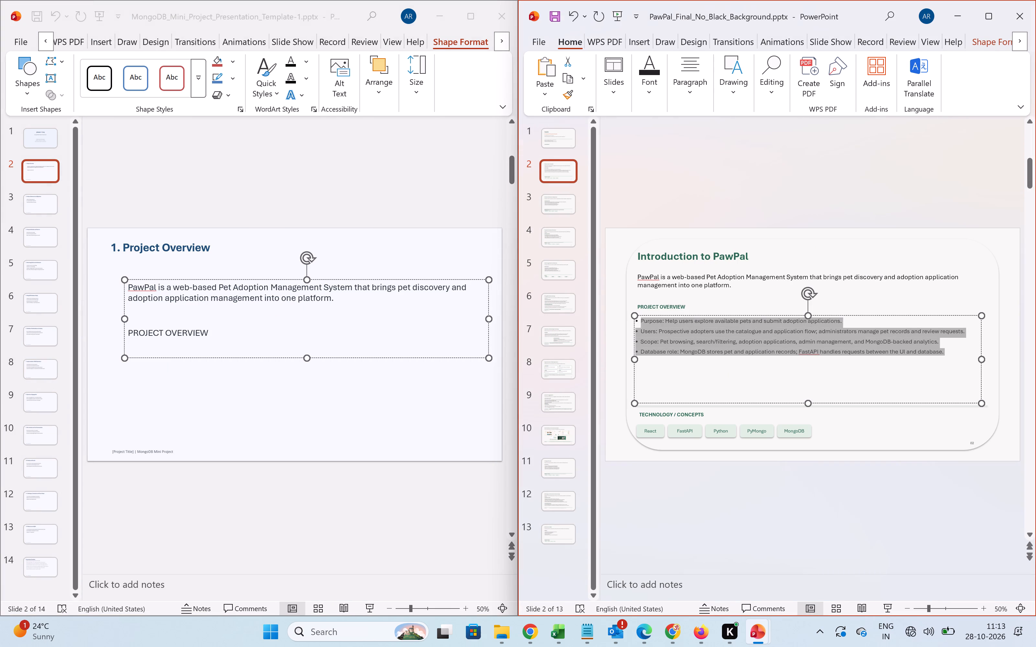
left_click_drag(654, 313, 639, 317)
key("ctrl+c")
left_click(231, 328)
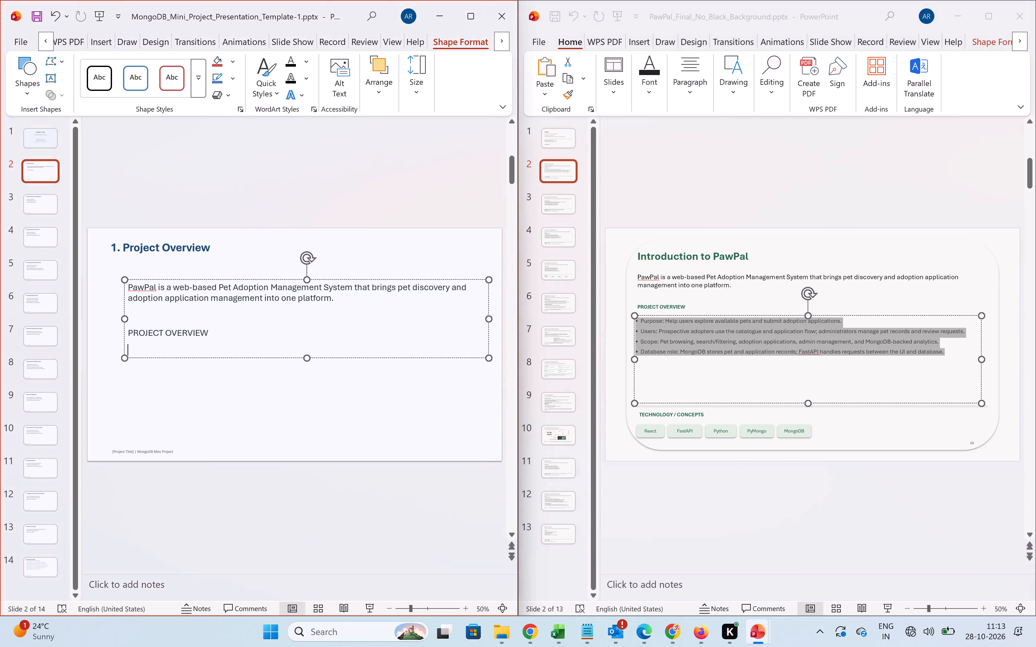
left_click(231, 328)
key("Return")
key("ctrl+v")
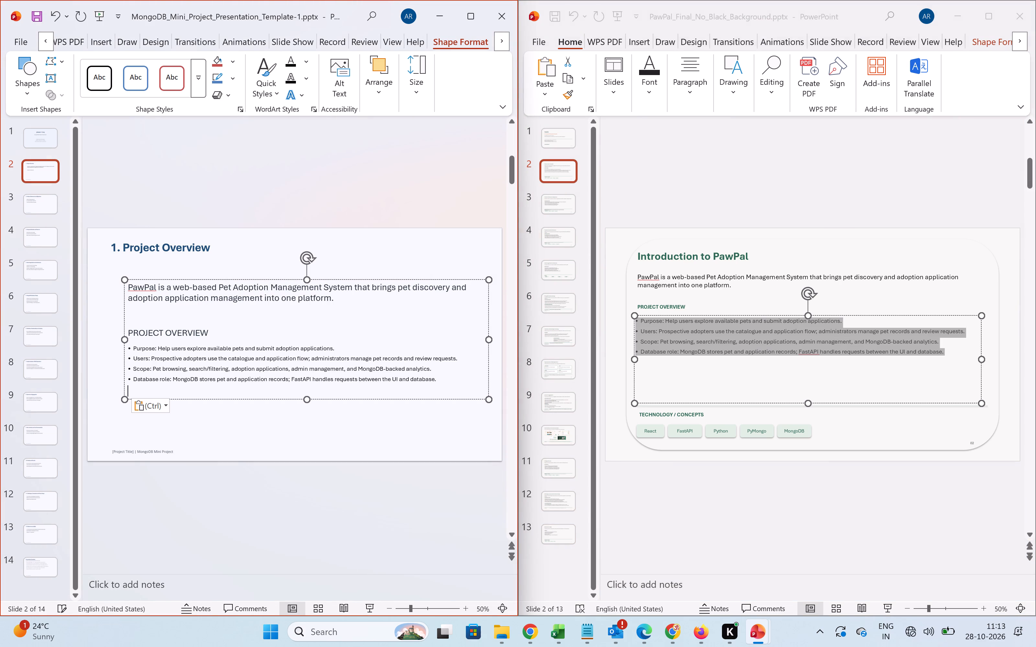
Copy the TECHNOLOGY / CONCEPTS heading box from the PawPal slide onto the template slide below the bullets.
left_click(707, 430)
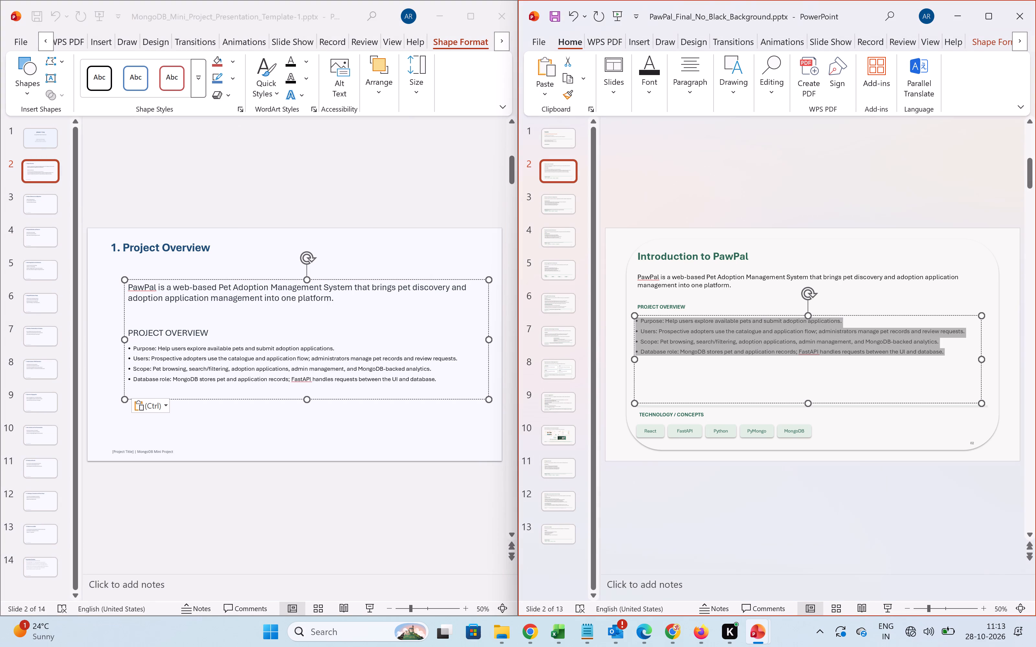
left_click(707, 417)
key("ctrl+c")
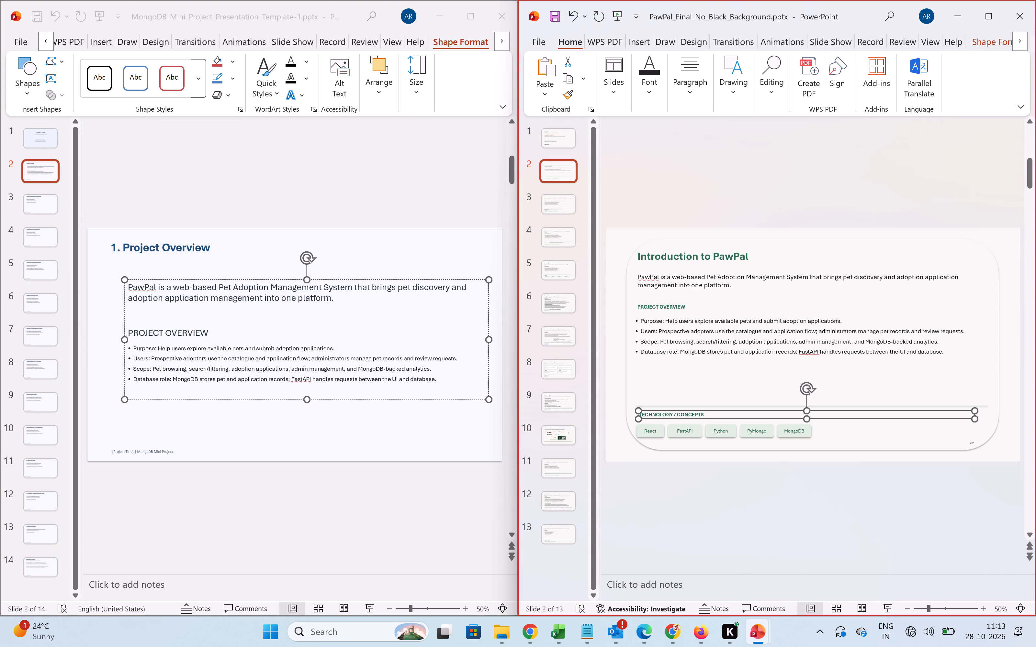
left_click(159, 410)
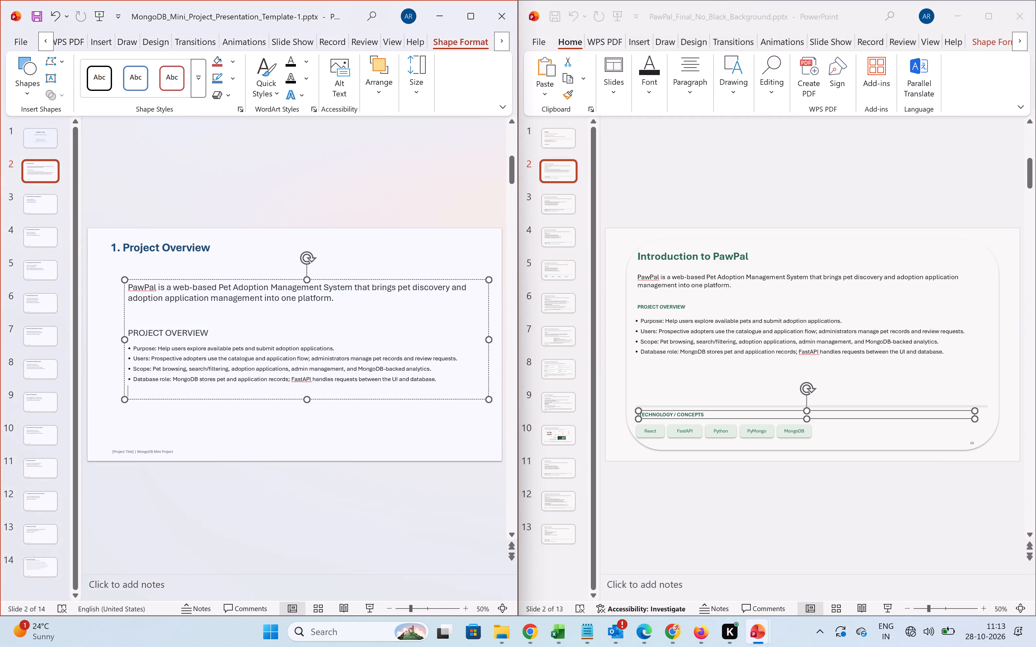
key("Return")
key("ctrl+v")
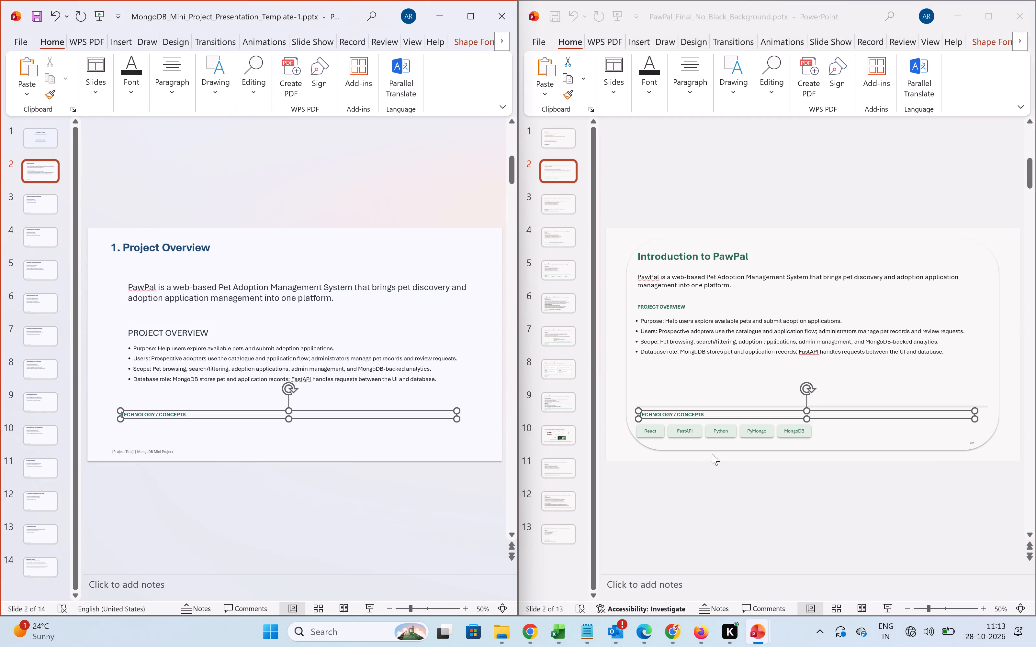
Add two blank lines after the template's TECHNOLOGY / CONCEPTS heading and copy the React tag from the PawPal slide beneath it.
left_click(711, 426)
left_click(857, 432)
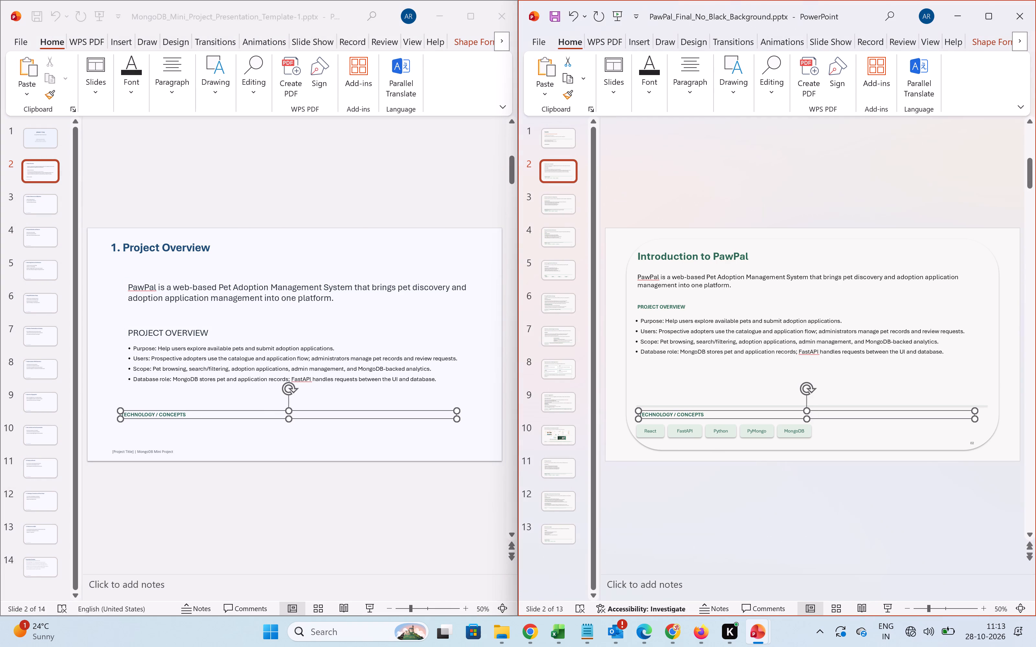
left_click(845, 432)
left_click(655, 429)
left_click(691, 432)
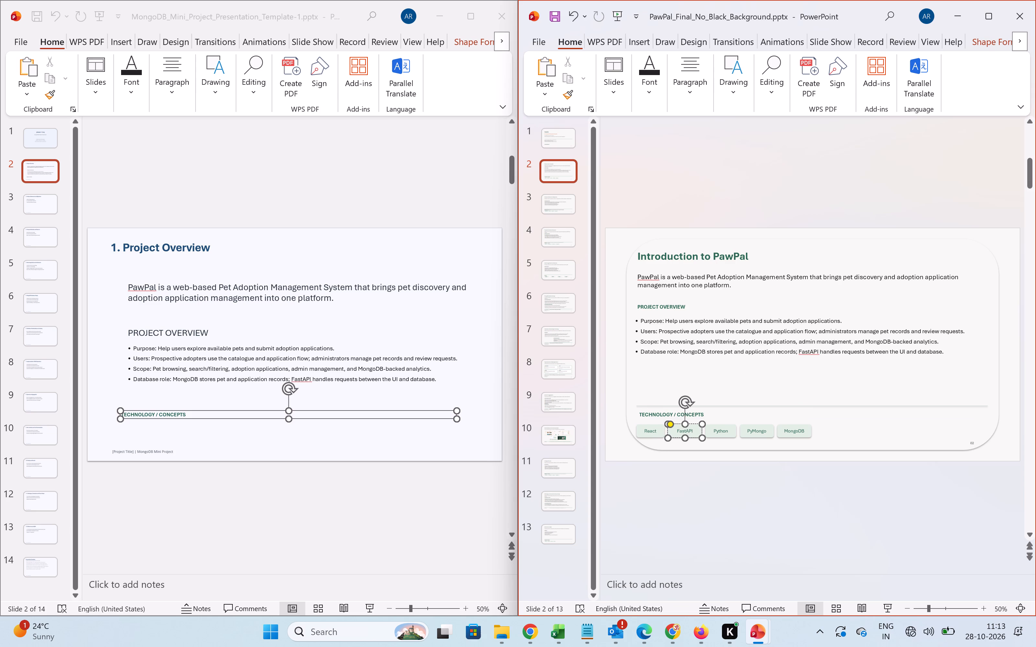
left_click(639, 433)
key("ctrl+c")
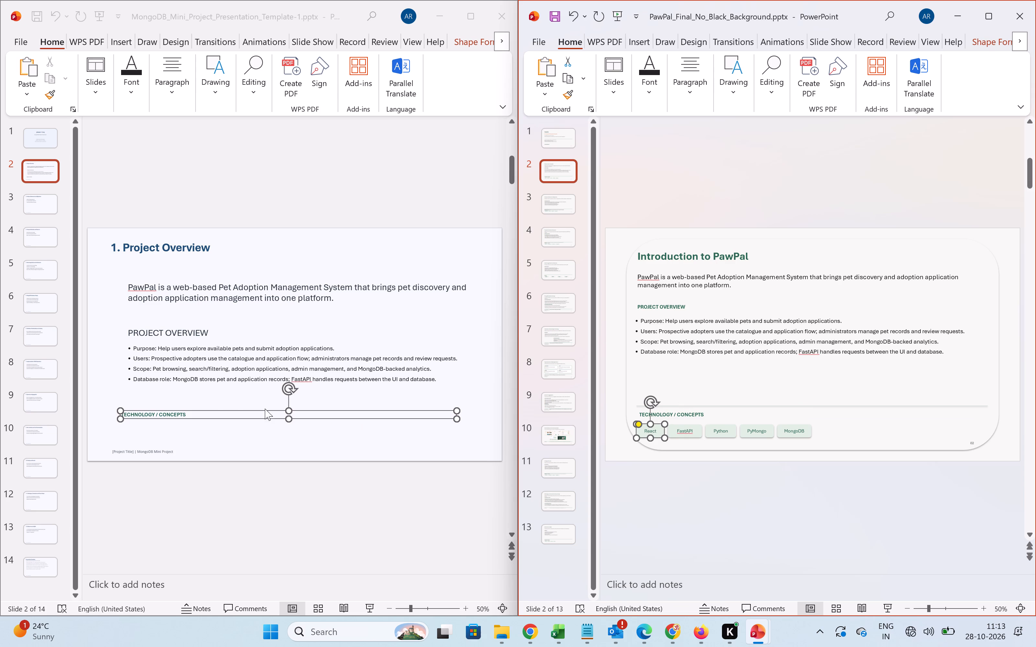
left_click(192, 412)
left_click(180, 424)
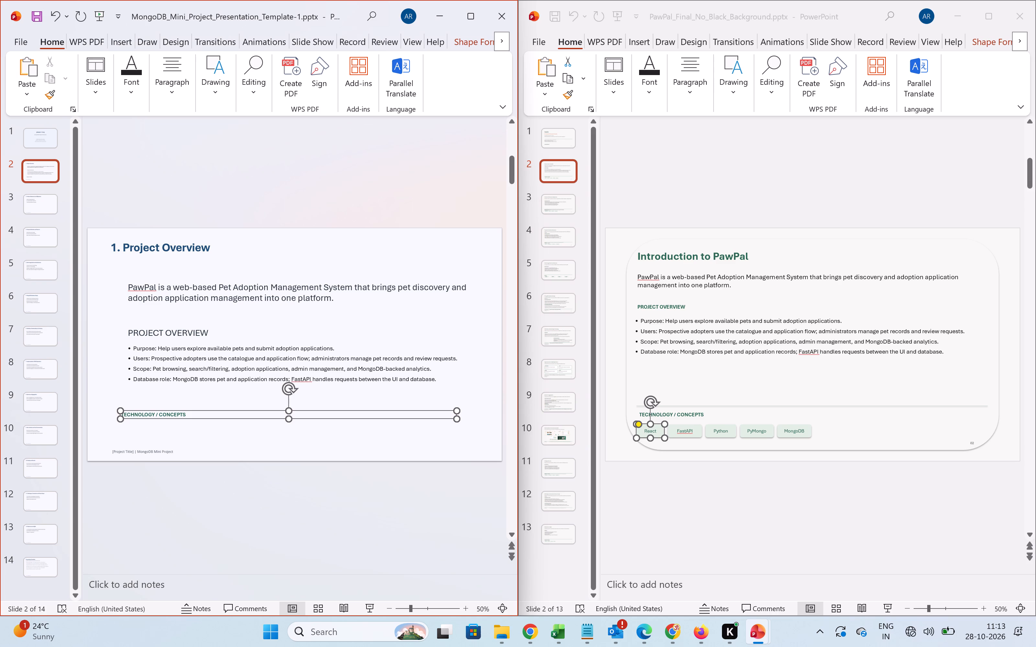
left_click(191, 418)
left_click(189, 415)
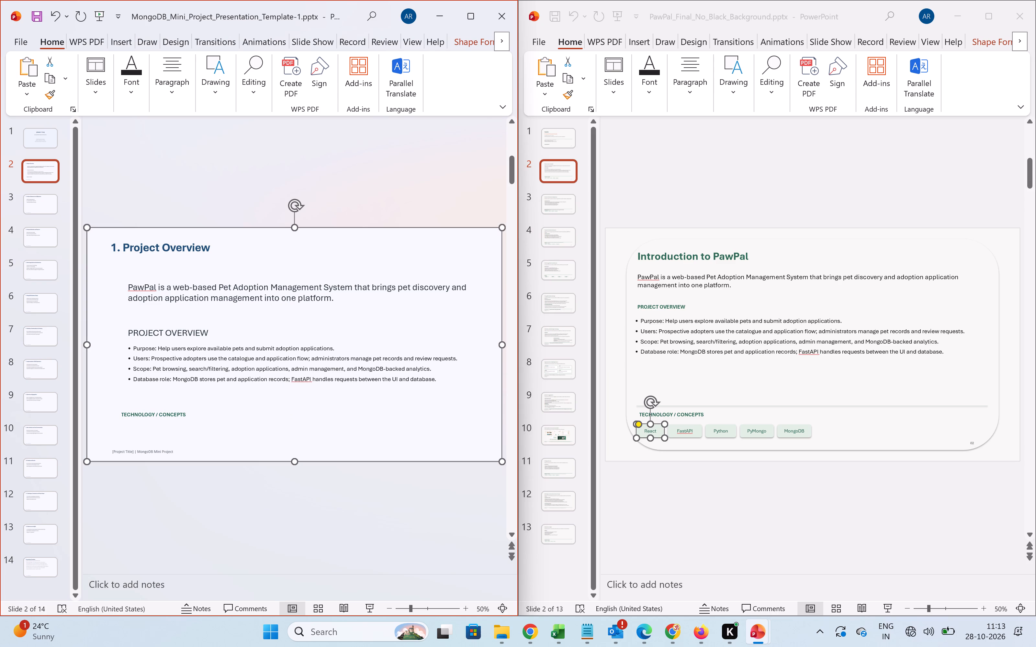
double_click(197, 412)
key("Return")
key("Return")
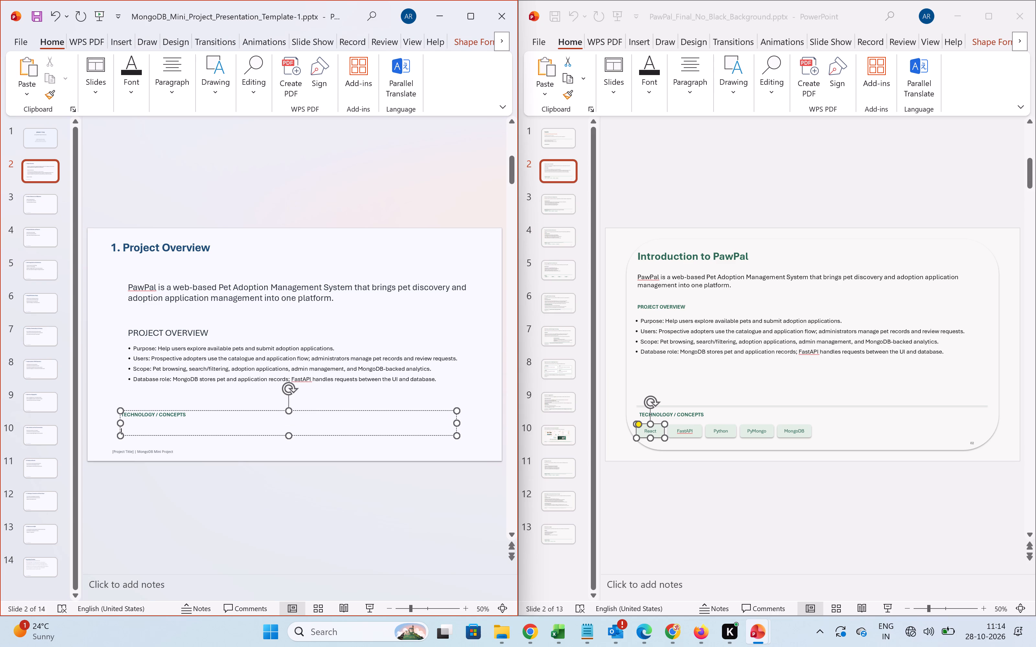
key("ctrl+v")
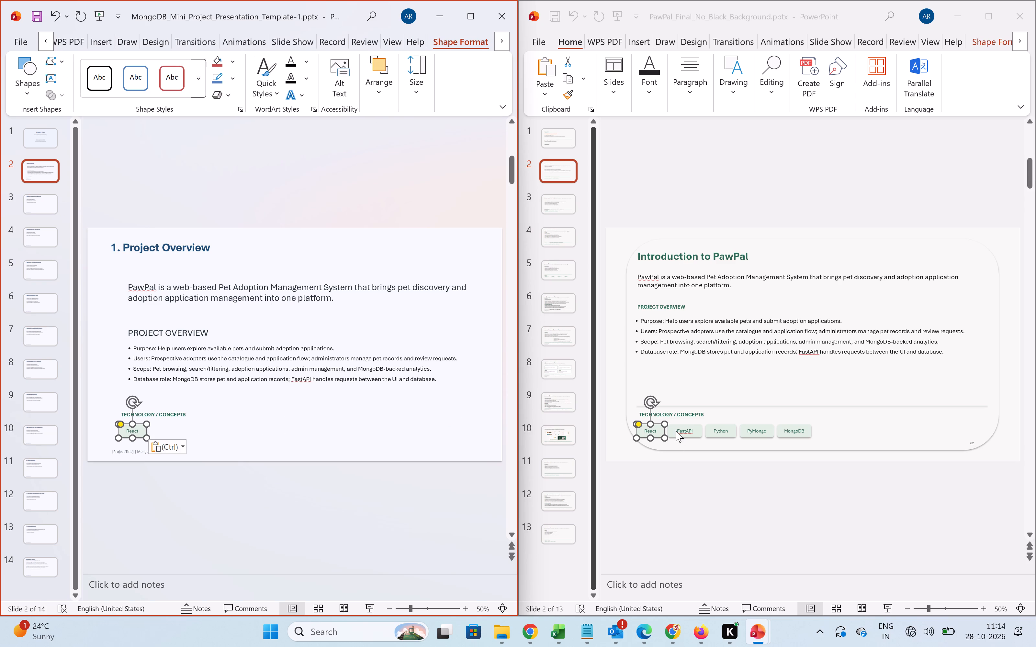
Copy the FastAPI tag from the PawPal slide onto the template slide beside the React tag.
left_click(676, 431)
left_click(691, 430)
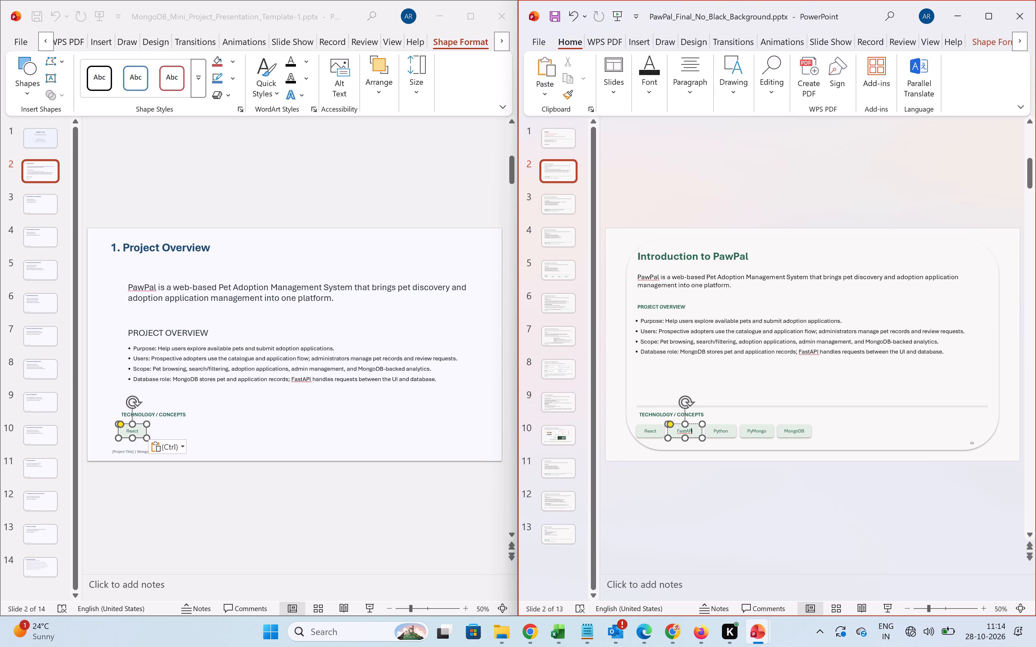
left_click(673, 429)
key("ctrl+c")
left_click(172, 424)
left_click(161, 430)
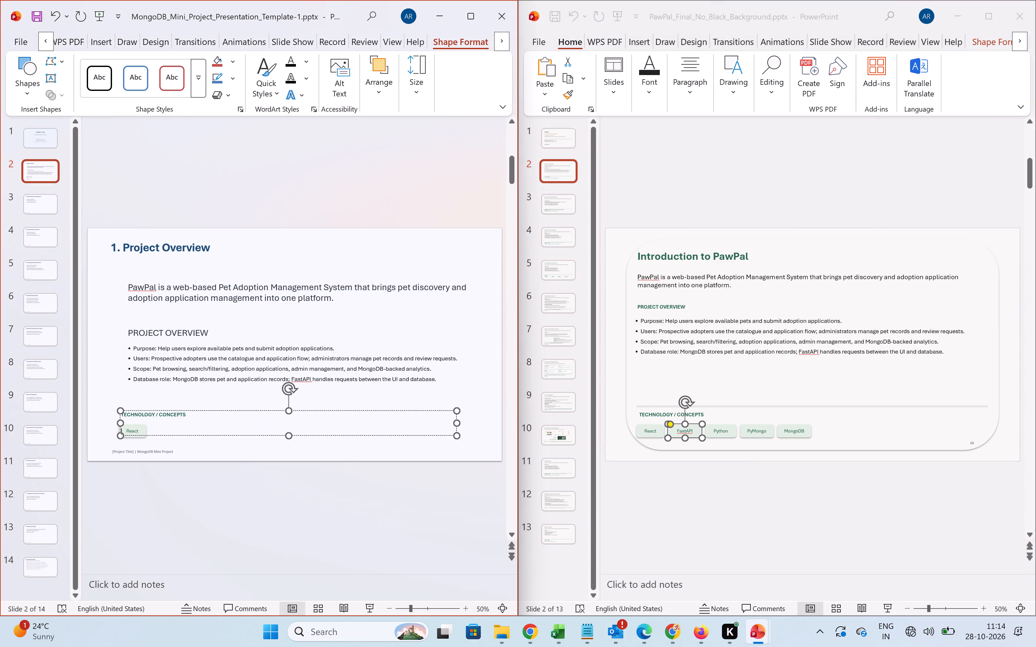
left_click(159, 429)
key("ctrl+v")
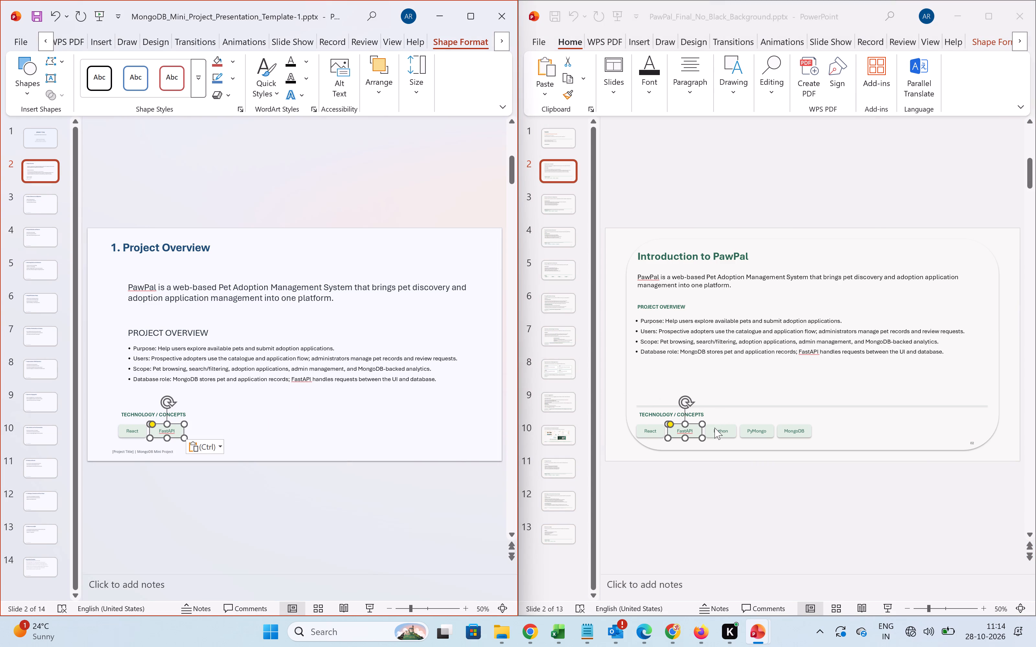
Copy the Python tag from the PawPal slide onto the template slide beside the FastAPI tag.
left_click(708, 430)
left_click(708, 430)
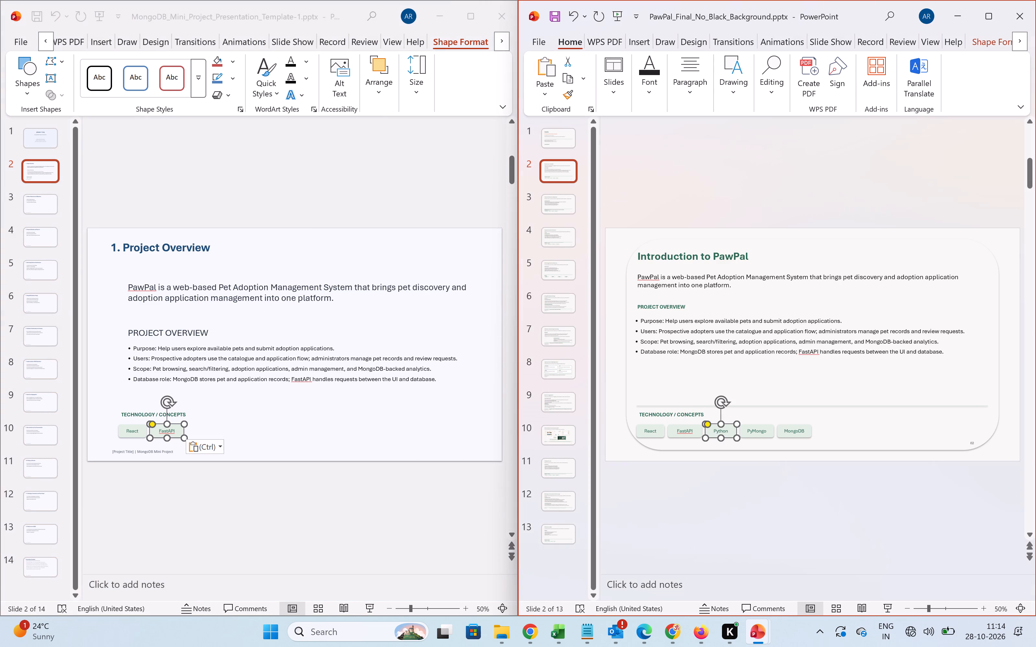
key("ctrl+c")
left_click(204, 429)
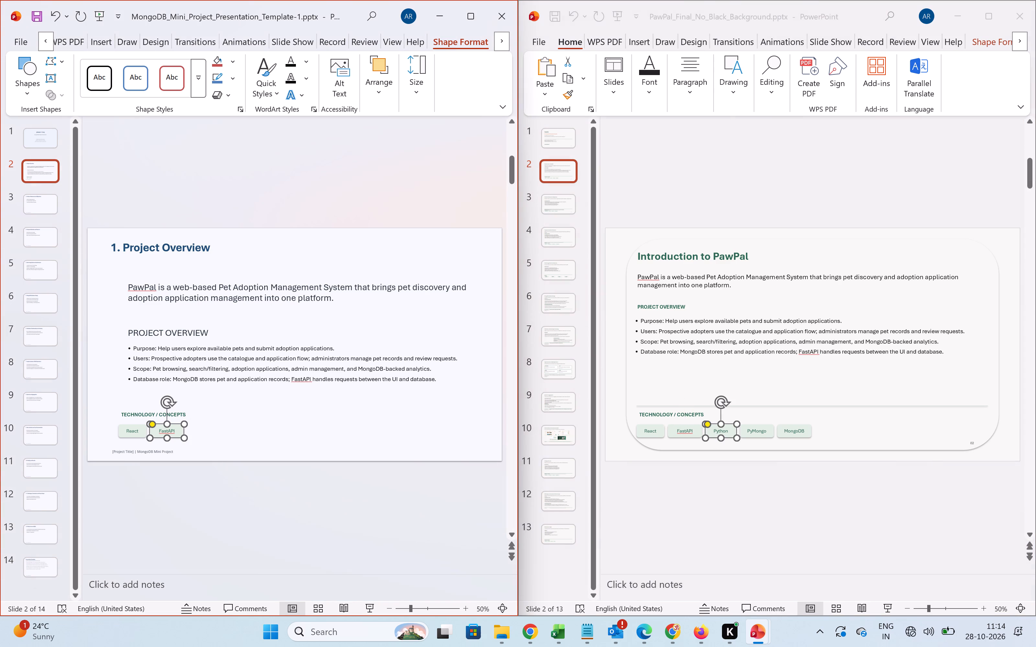
key("ctrl+v")
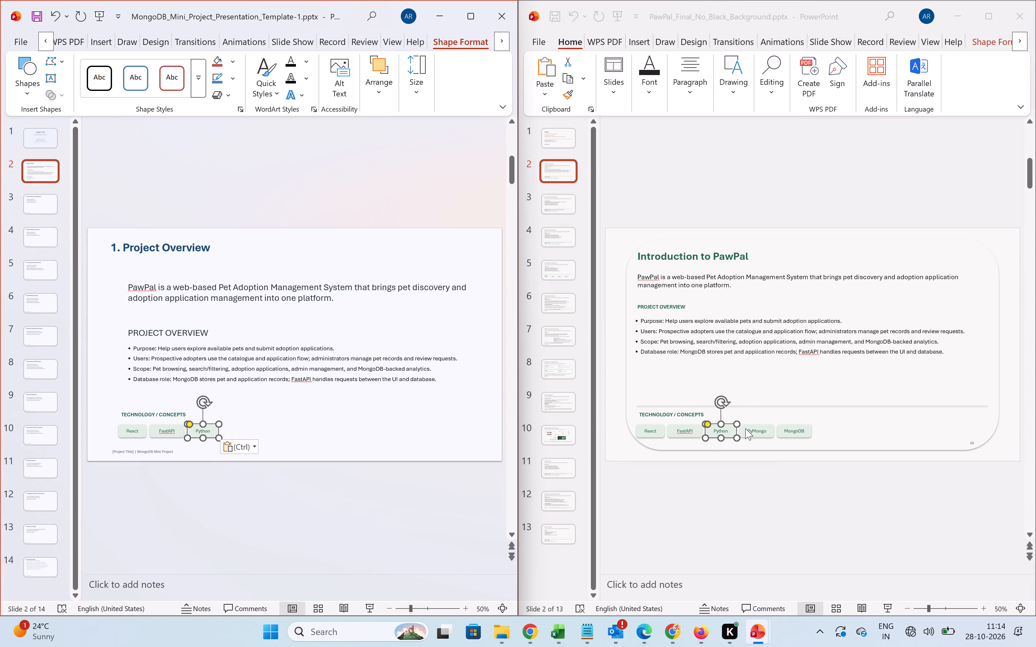
Paste a second Python tag onto the template slide and align it in the tag row after the first Python tag.
left_click(751, 431)
left_click(745, 431)
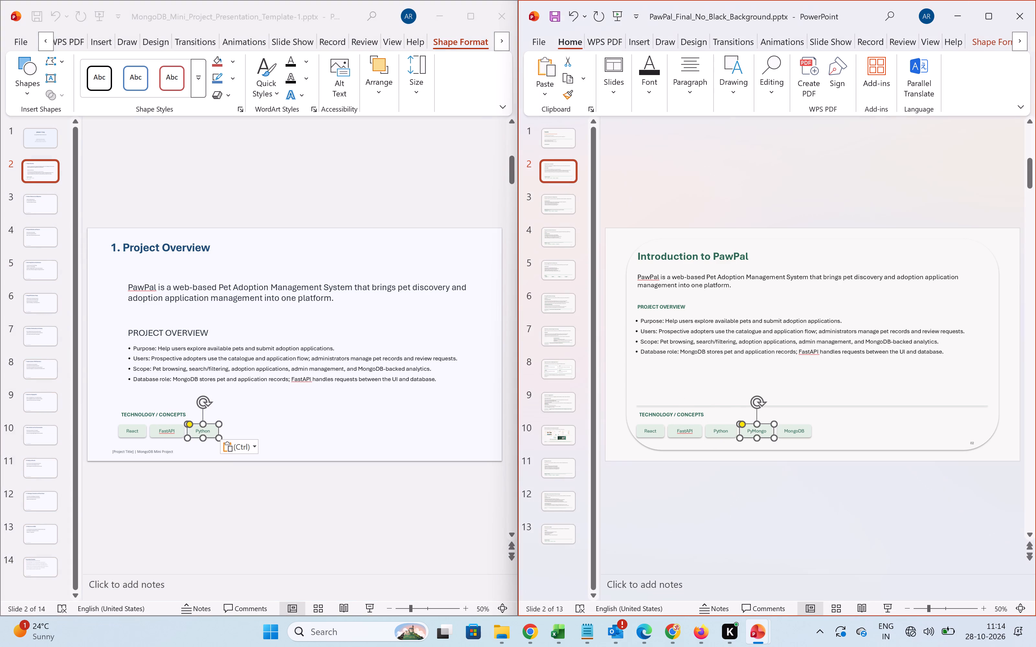
left_click(277, 422)
key("ctrl+v")
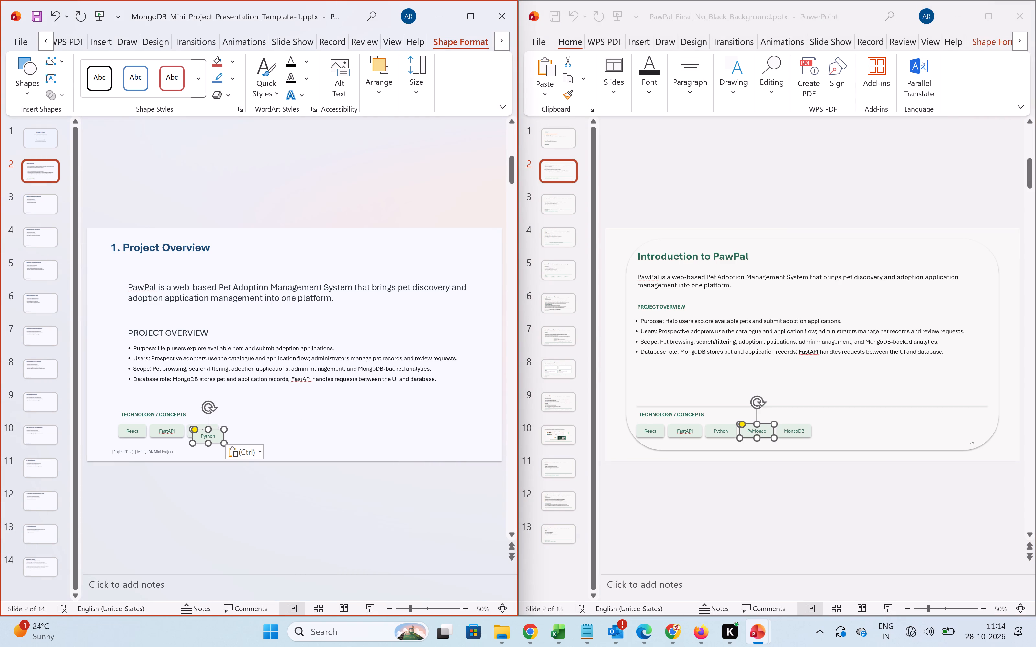
left_click_drag(199, 436, 229, 431)
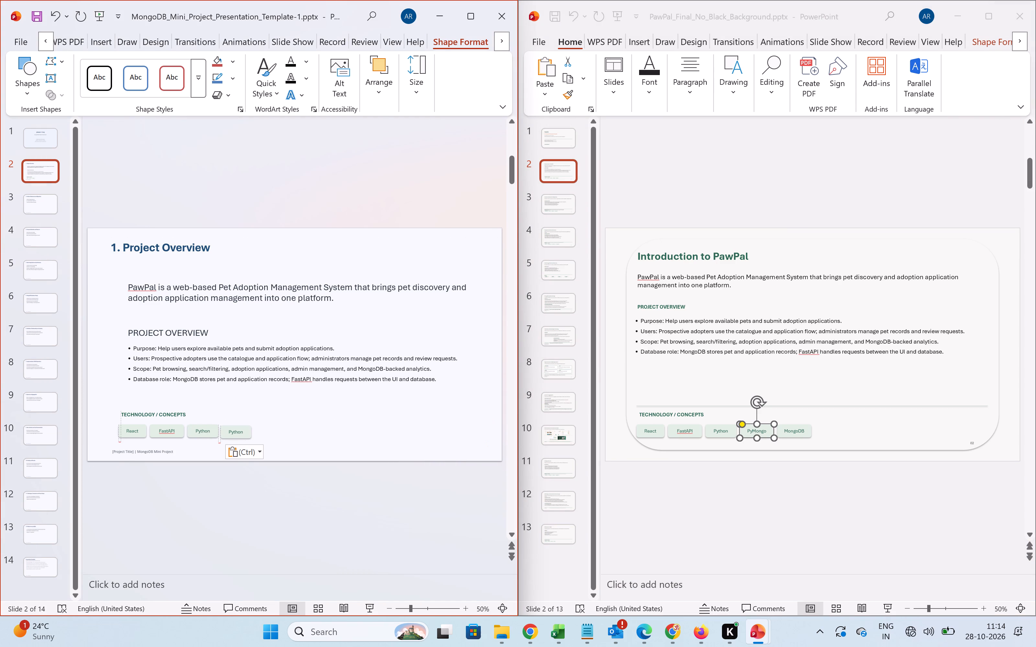
left_click_drag(229, 431, 232, 430)
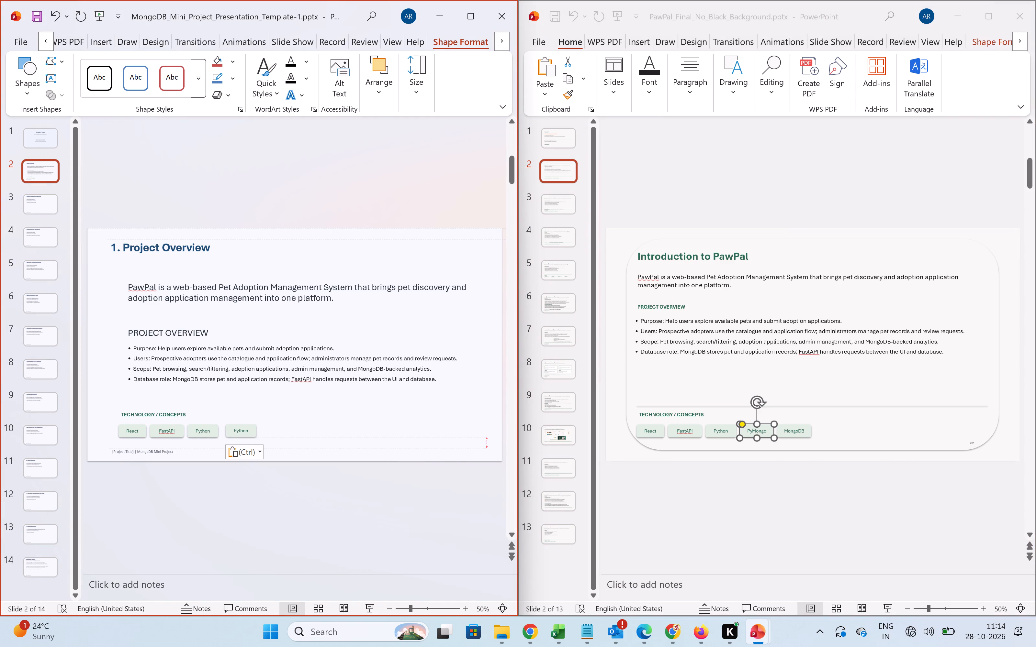
left_click_drag(232, 430, 231, 432)
left_click(231, 432)
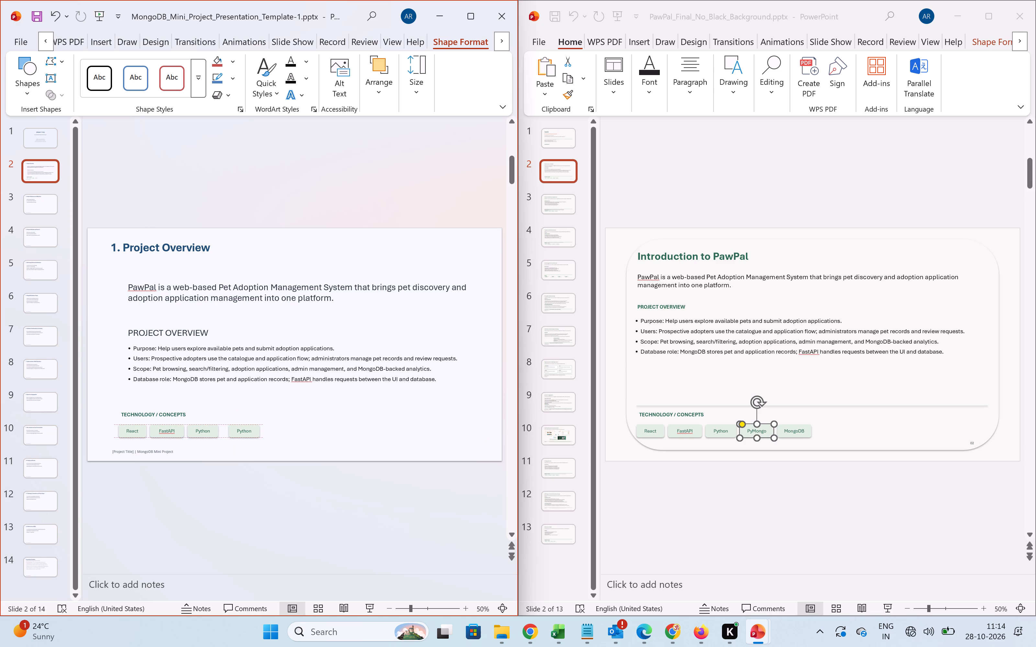
Copy the MongoDB tag from the PawPal slide to the end of the template's tag row and shift the second Python tag to even the spacing.
left_click(790, 428)
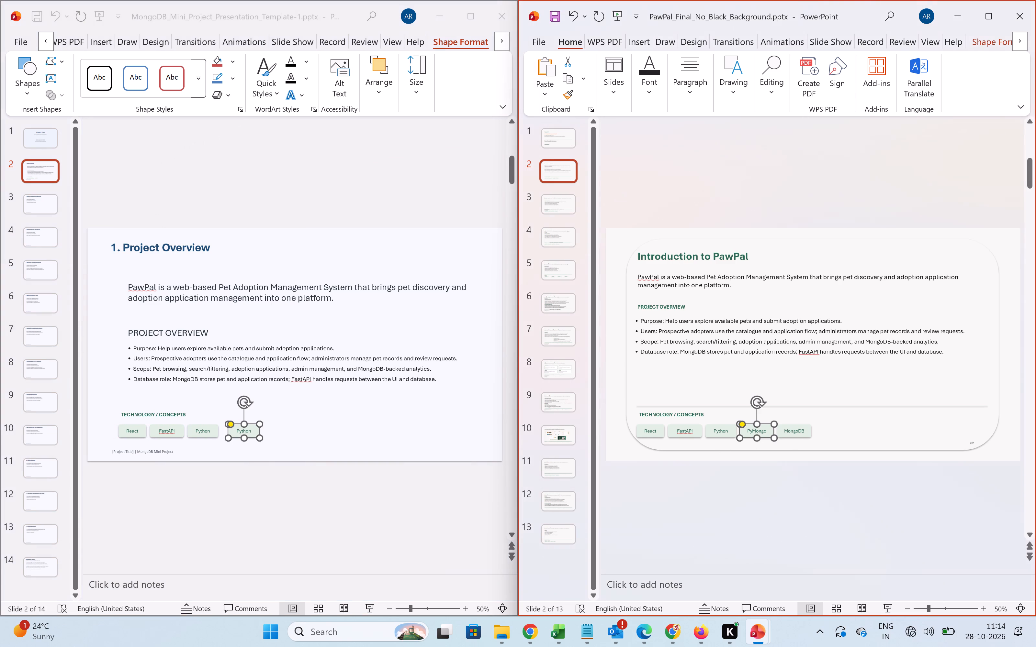
left_click(812, 429)
left_click(805, 432)
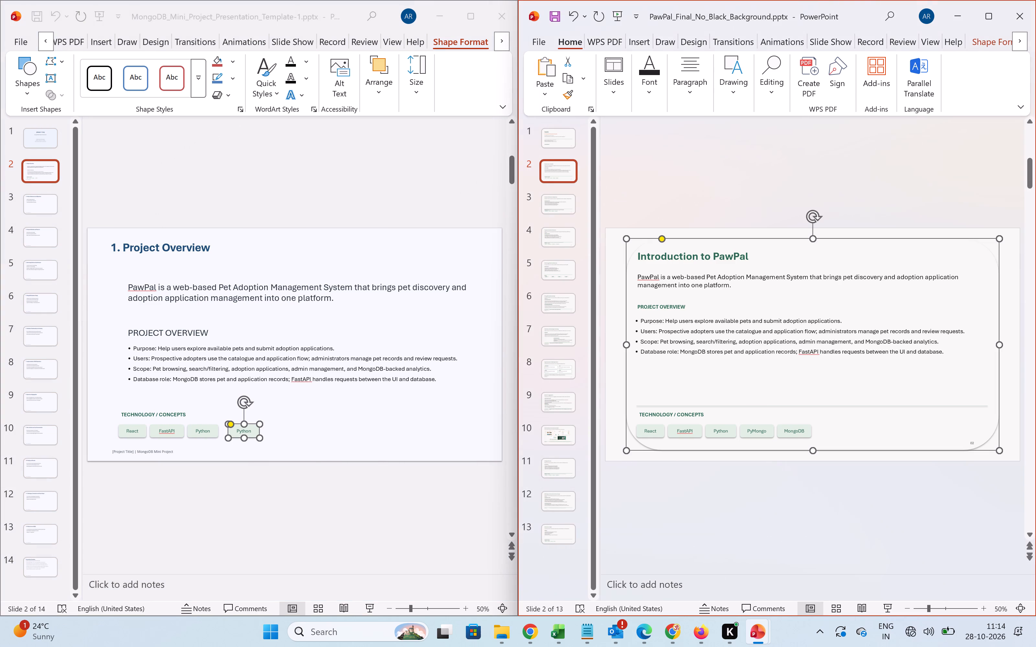
key("ctrl+c")
left_click(302, 414)
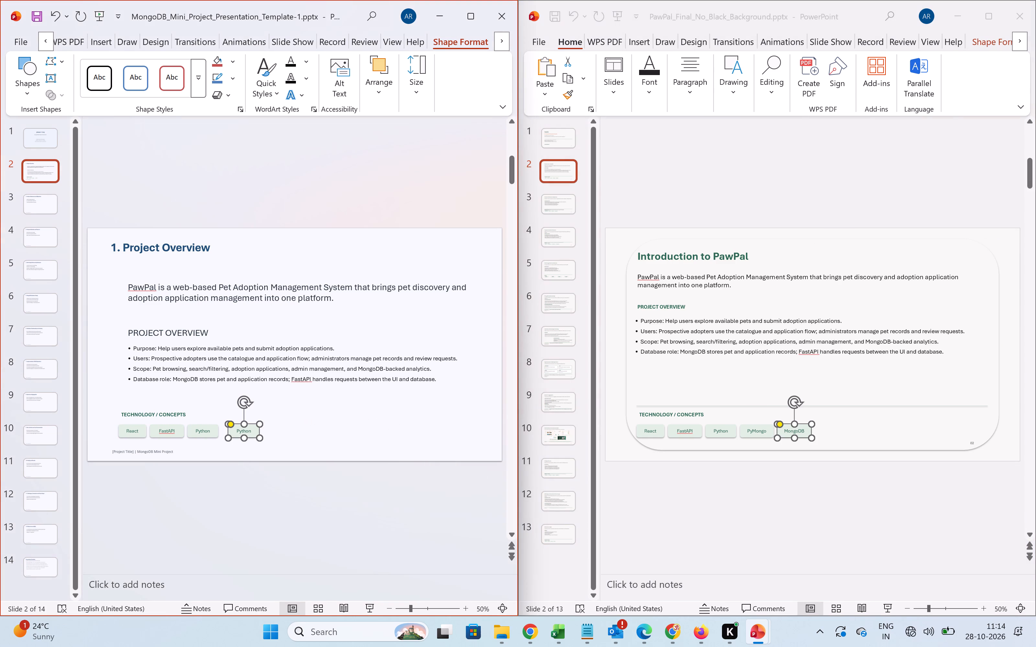
left_click(268, 430)
key("ctrl+v")
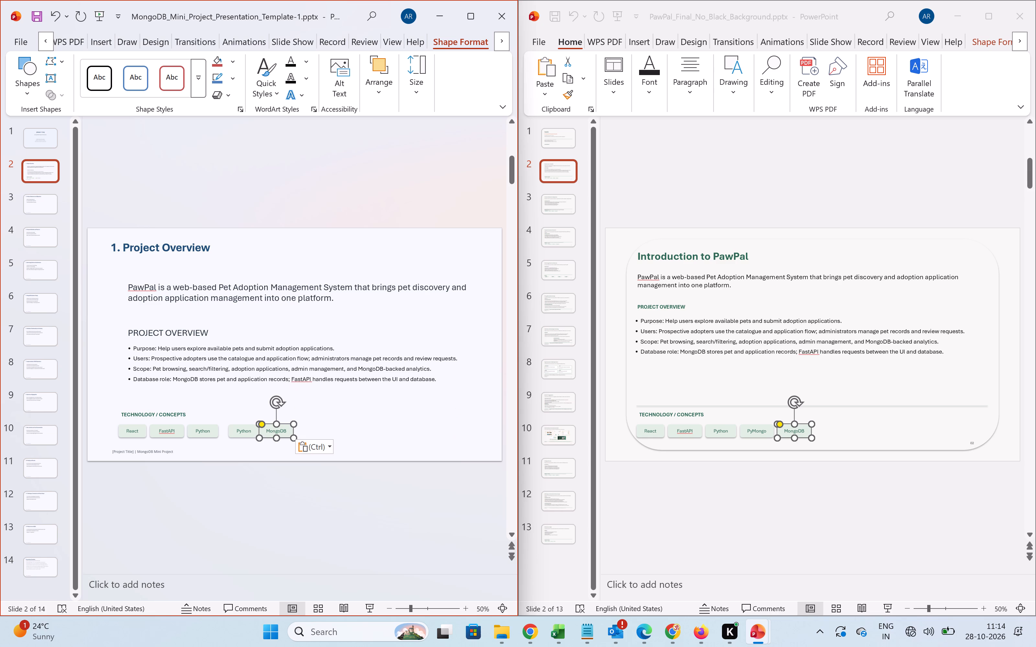
left_click_drag(240, 434, 235, 434)
left_click(281, 433)
left_click(360, 437)
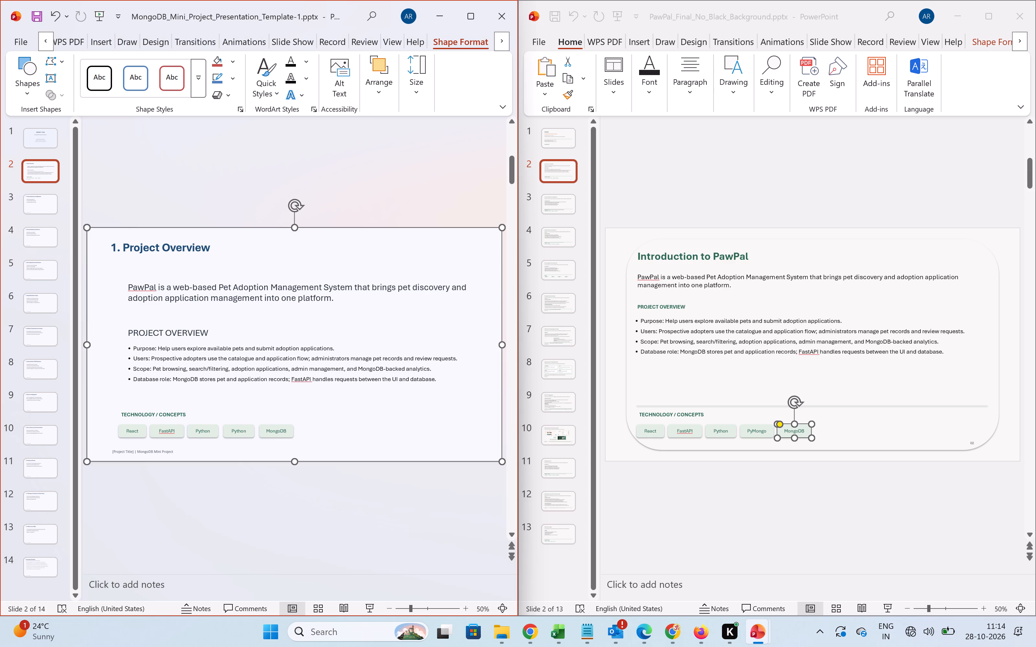
left_click(179, 506)
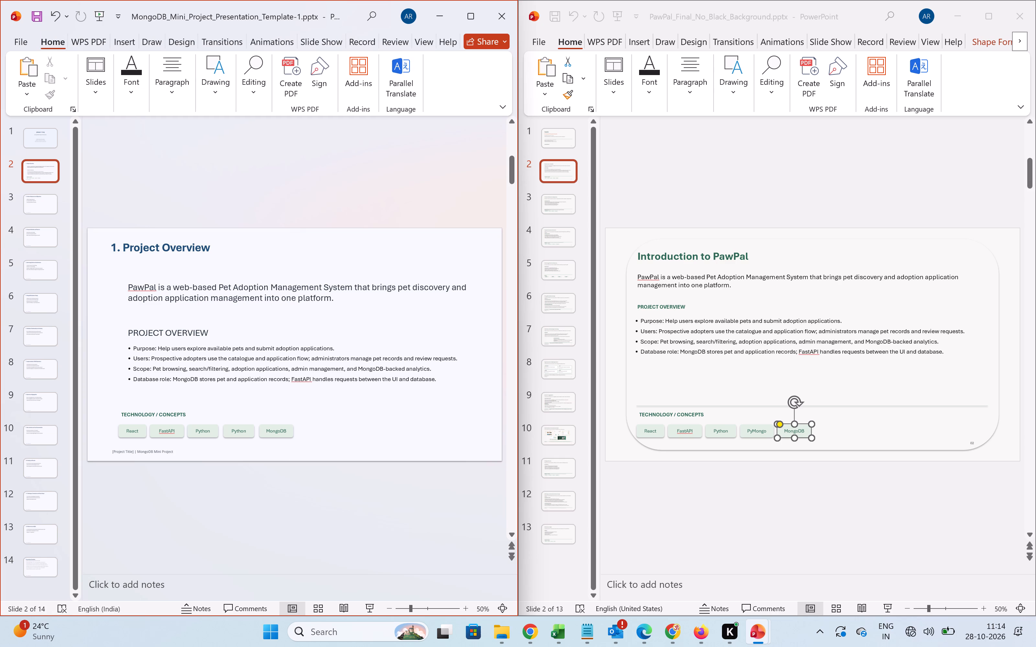
Open slide 3, the problem statement and objectives slide, in both the PawPal presentation and the template.
left_click(695, 482)
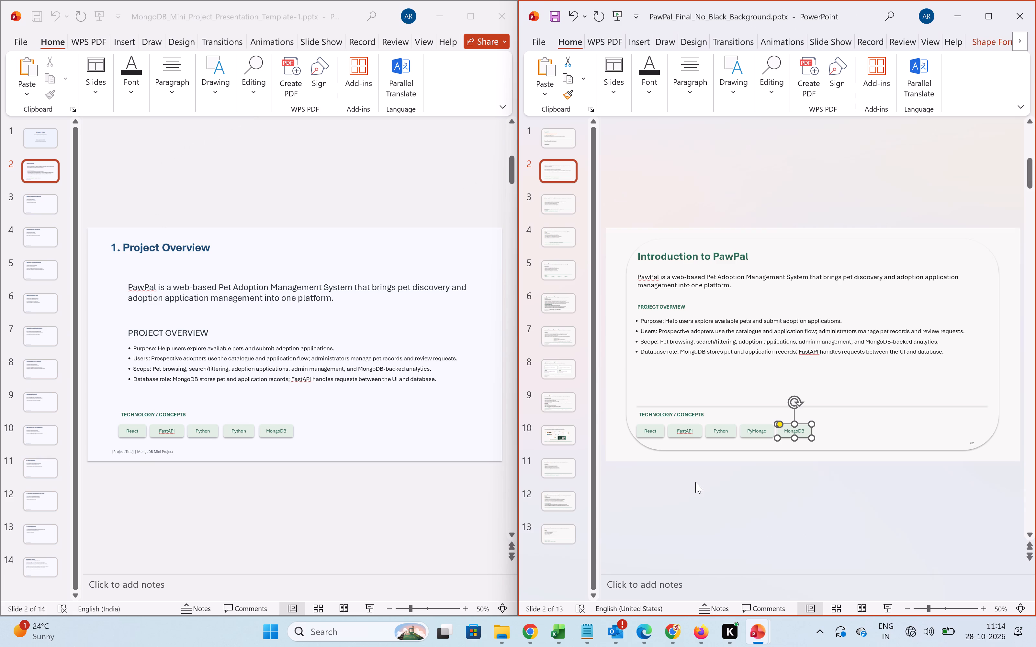
left_click(550, 205)
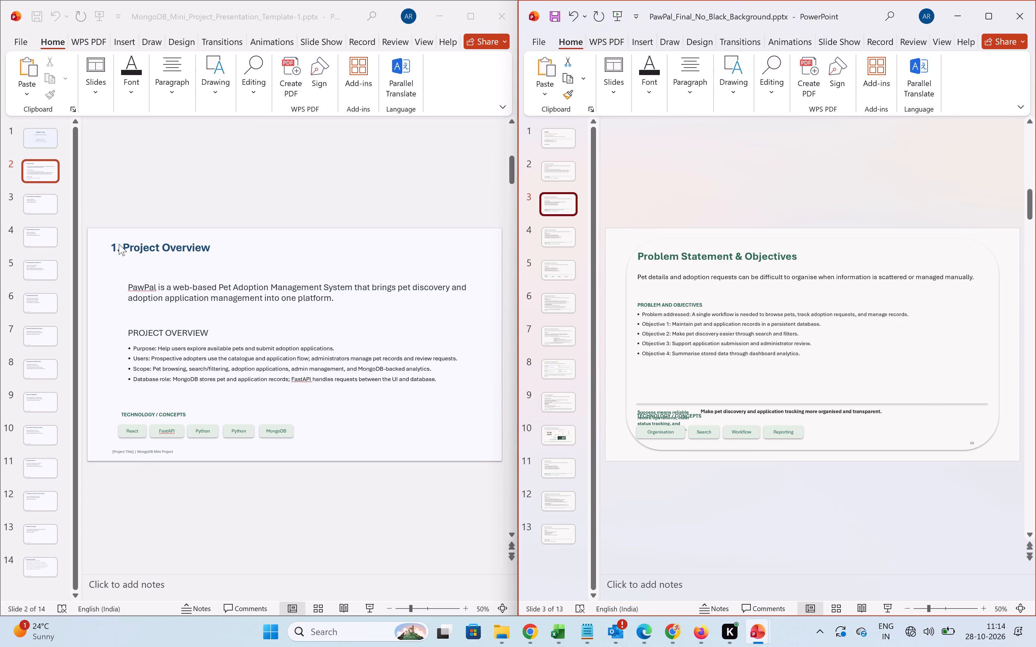
left_click(39, 213)
left_click(39, 209)
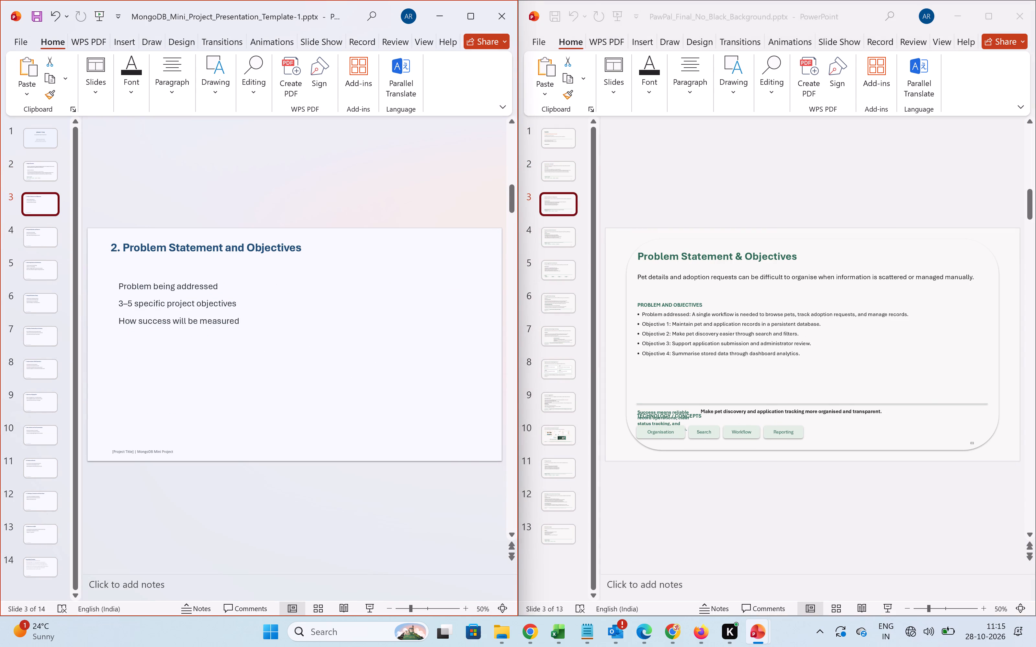
Replace the template's three placeholder lines with the PawPal sentence beginning "Pet details and adoption requests" and add a blank line after it.
left_click(759, 274)
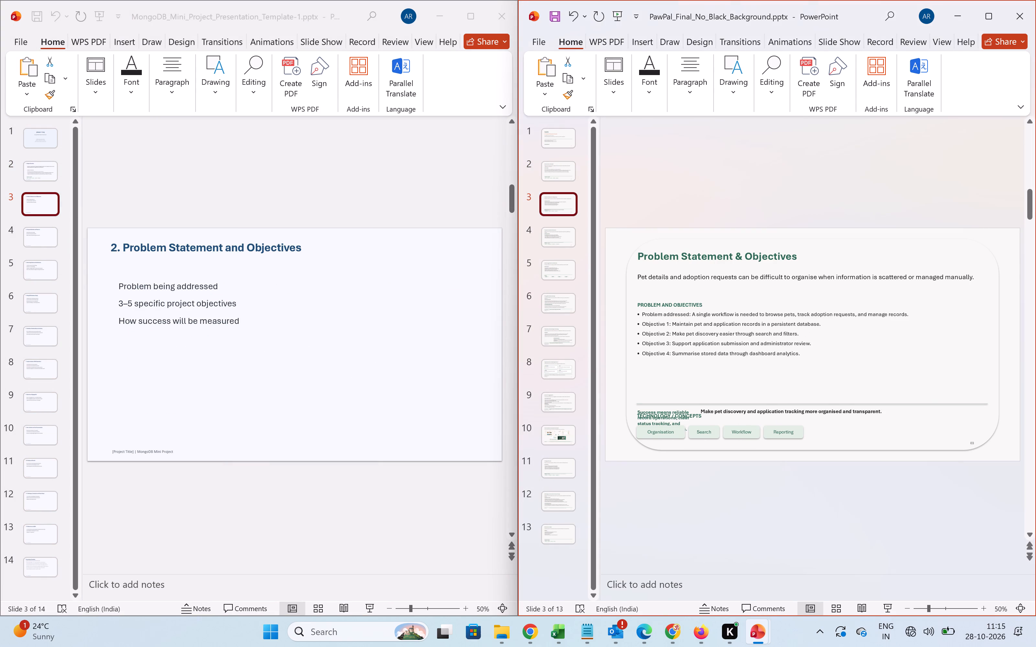
left_click(971, 280)
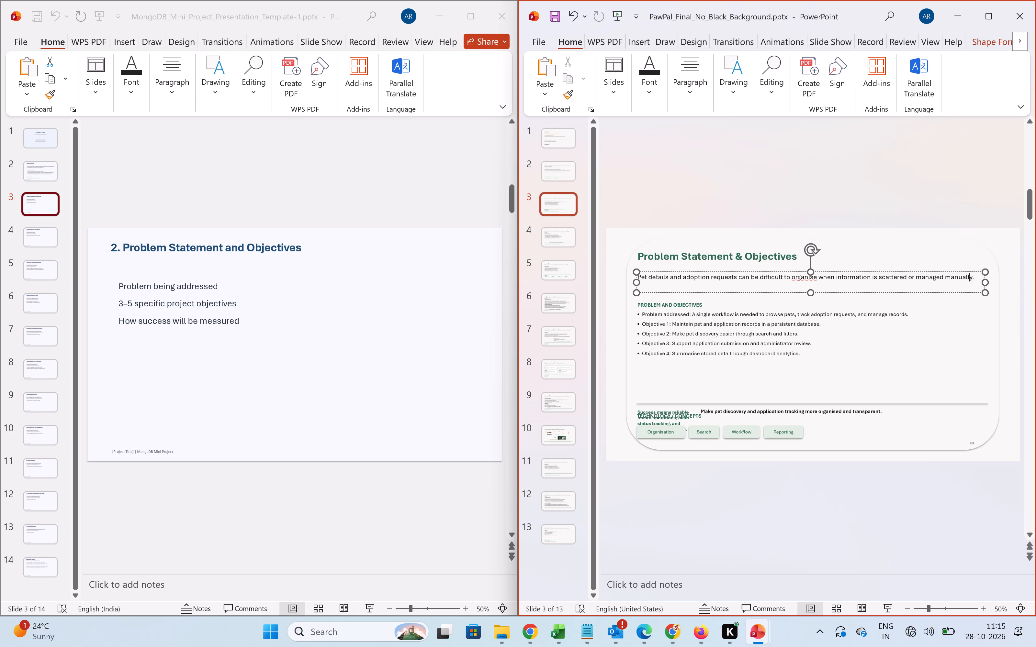
key("ctrl+c")
left_click(664, 272)
left_click_drag(639, 278, 969, 278)
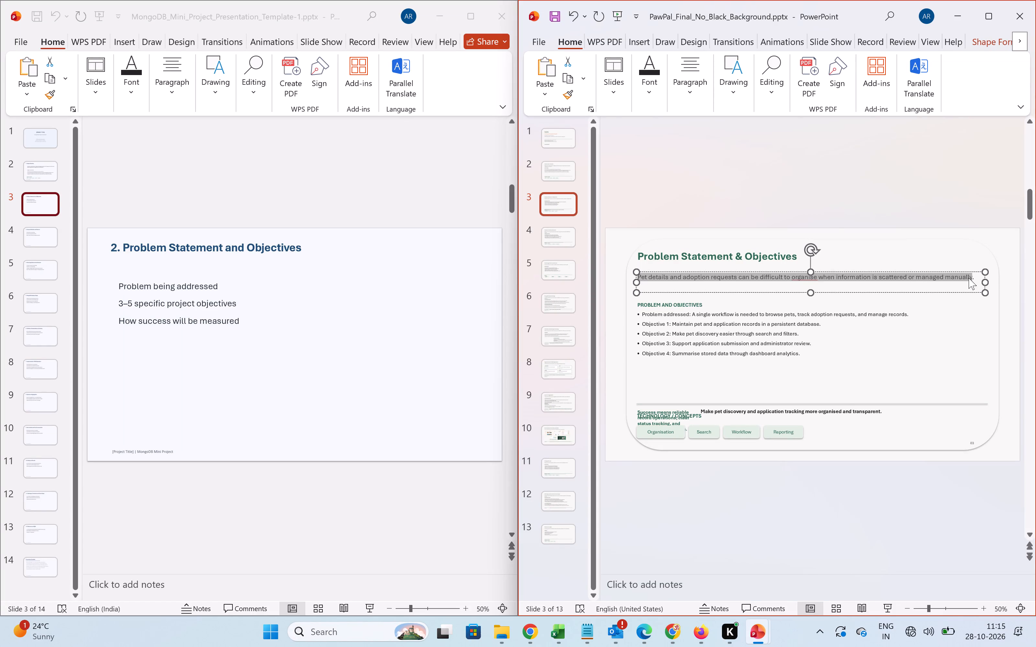
key("ctrl+c")
left_click(224, 279)
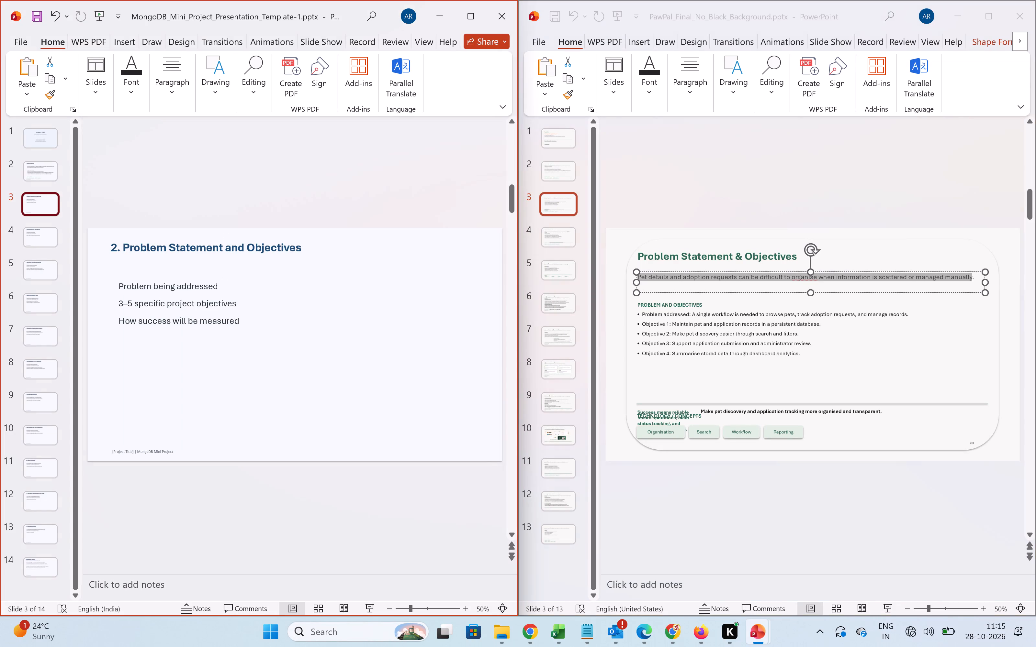
left_click(225, 297)
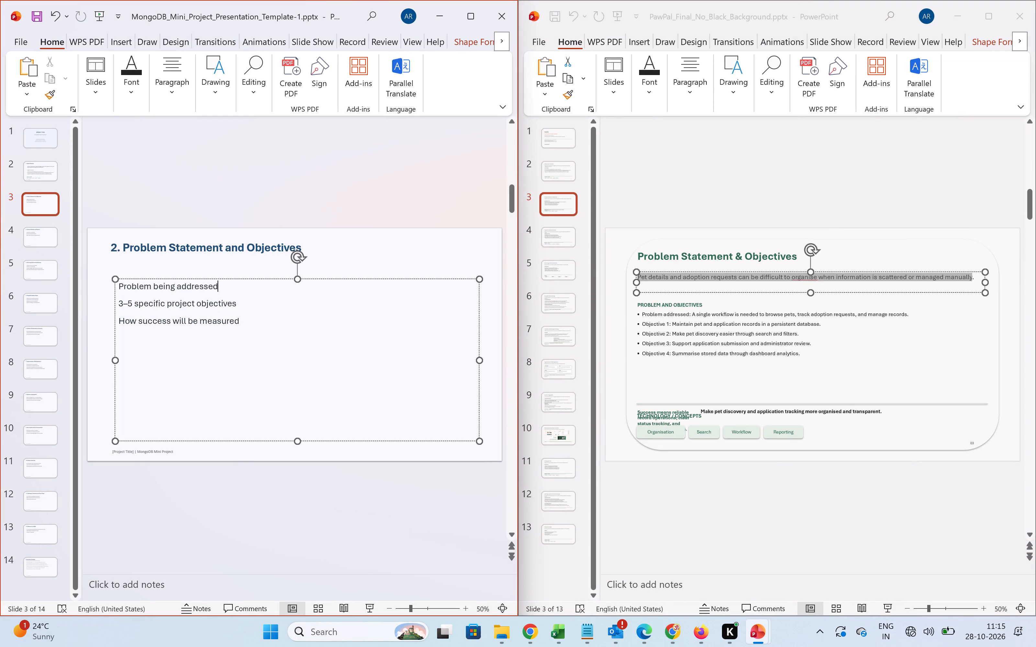
left_click_drag(245, 321, 244, 318)
left_click(252, 325)
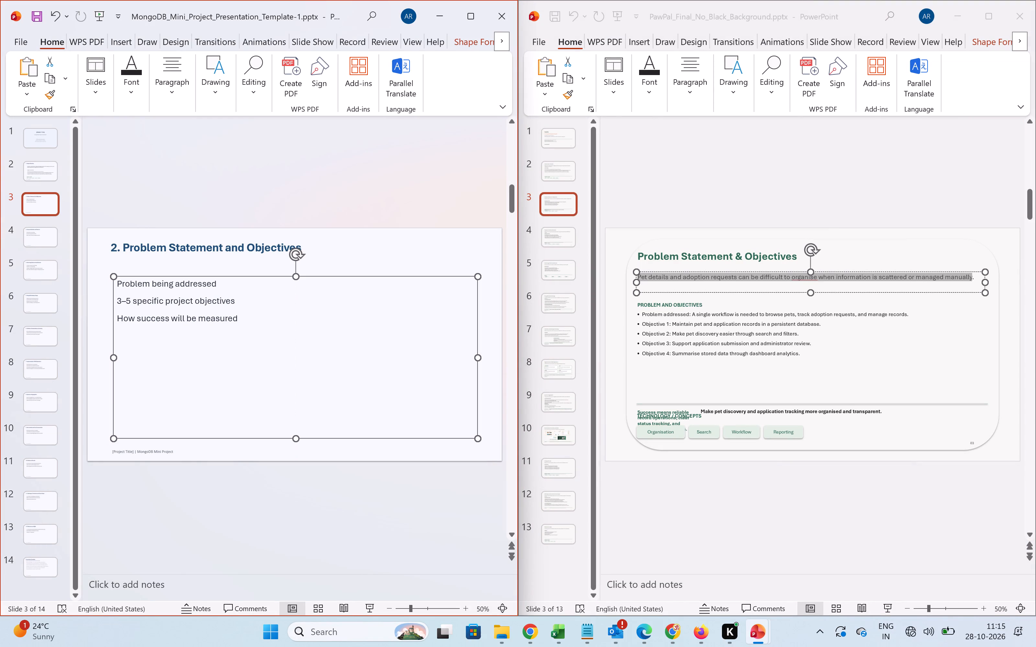
left_click(241, 320)
left_click(234, 318)
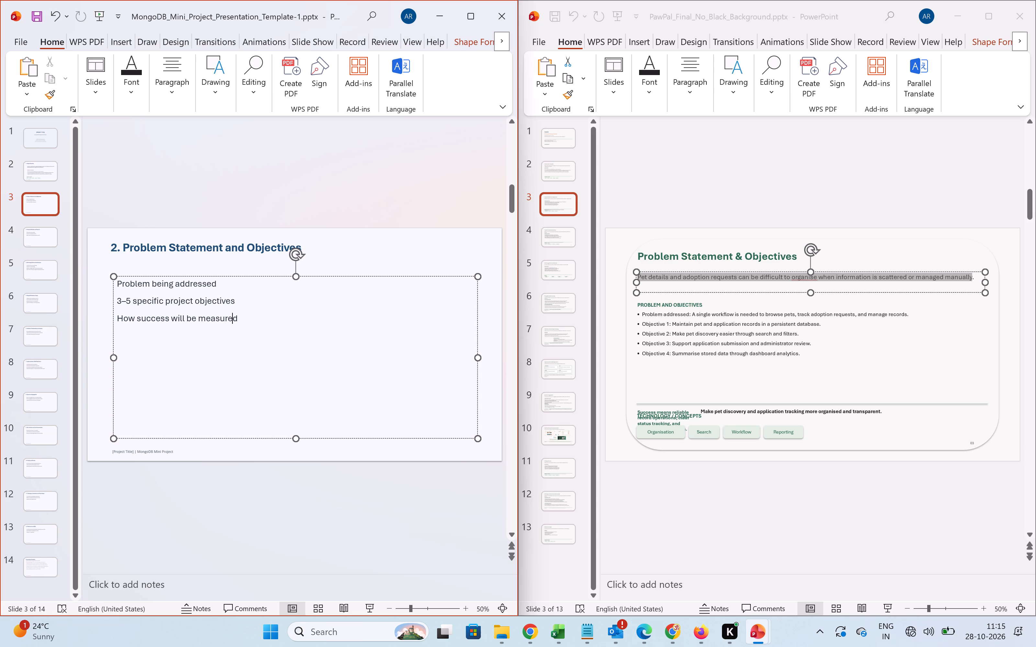
left_click(240, 319)
left_click_drag(237, 319, 121, 286)
key("BackSpace")
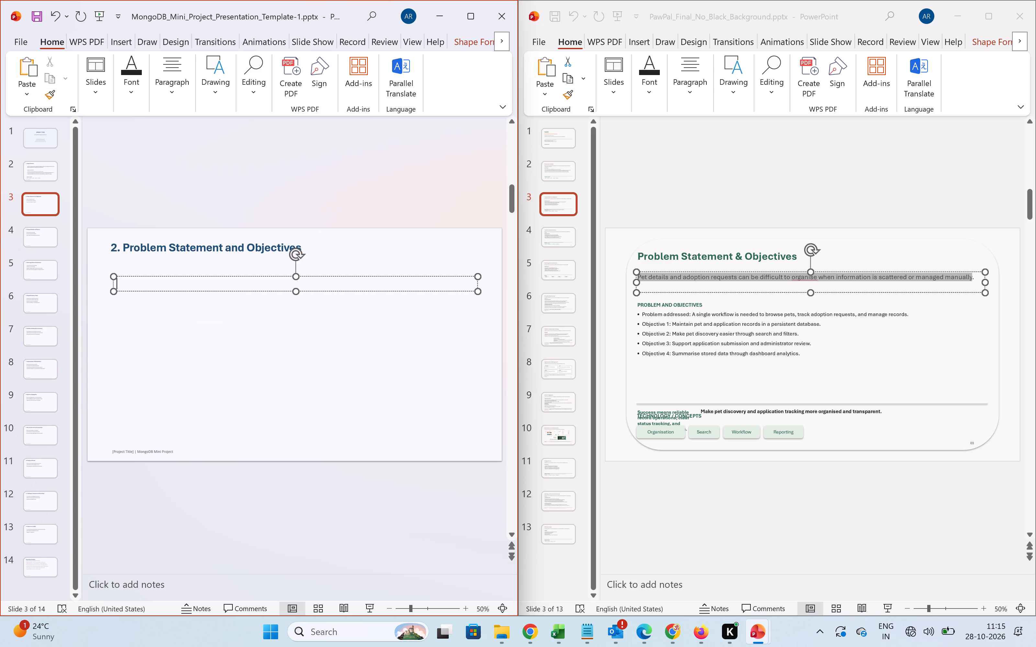
key("ctrl+v")
key("Return")
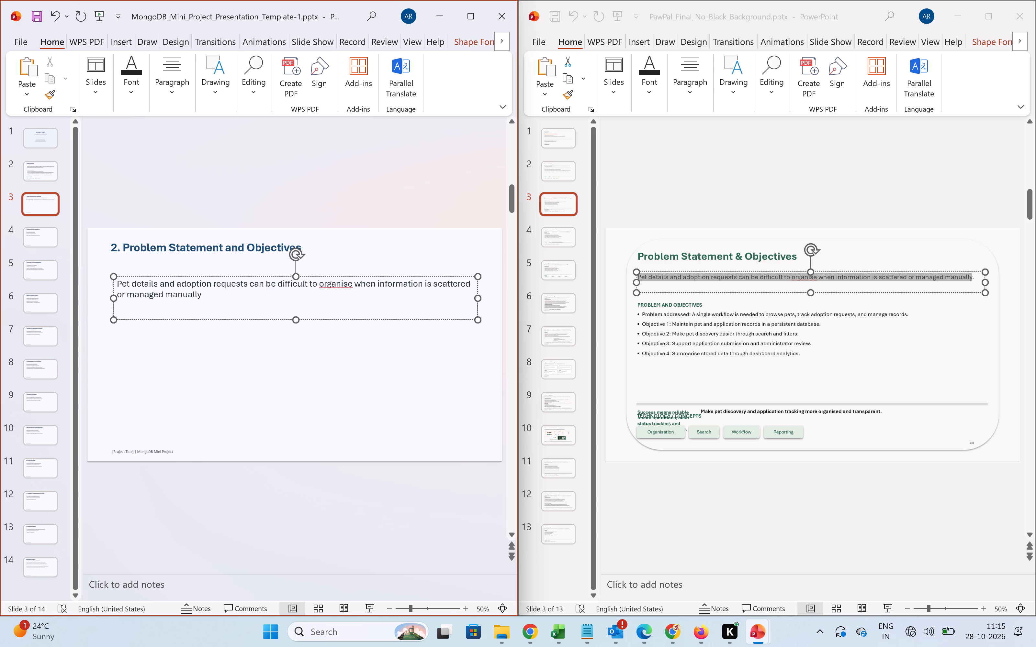
Copy the PROBLEM AND OBJECTIVES heading box from the PawPal slide and place it just beneath the sentence on the template slide.
left_click(659, 371)
left_click(672, 333)
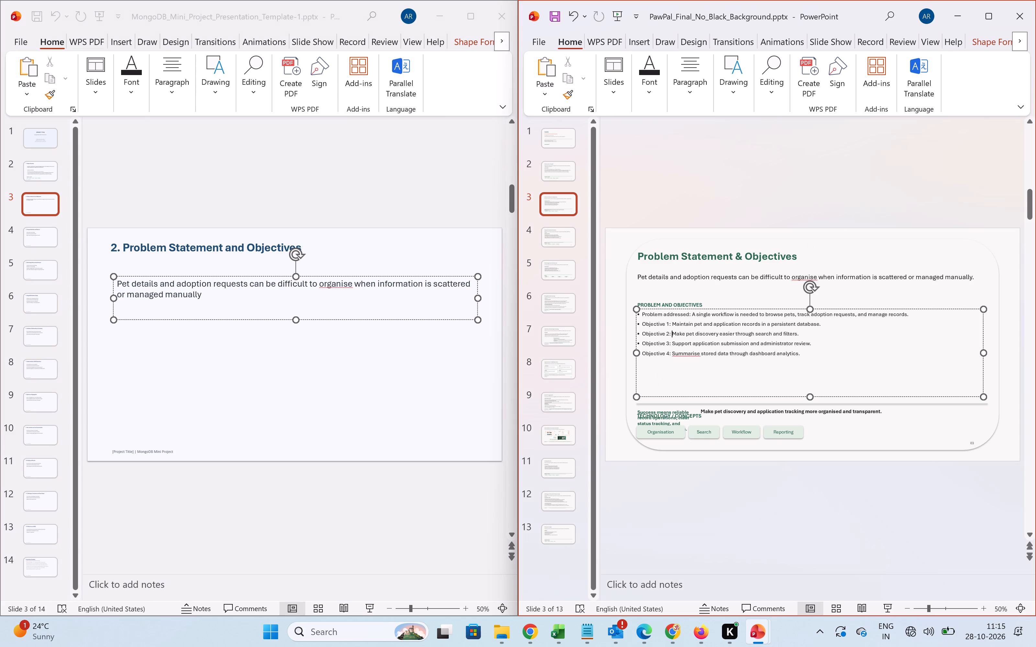
left_click(709, 303)
key("ctrl+c")
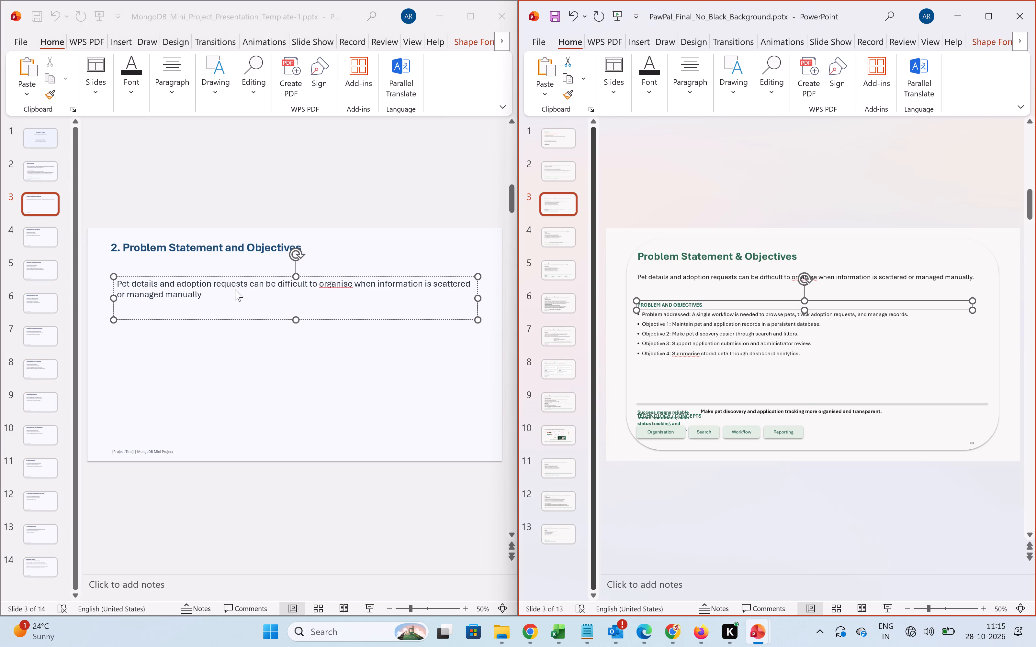
left_click(210, 303)
key("ctrl+v")
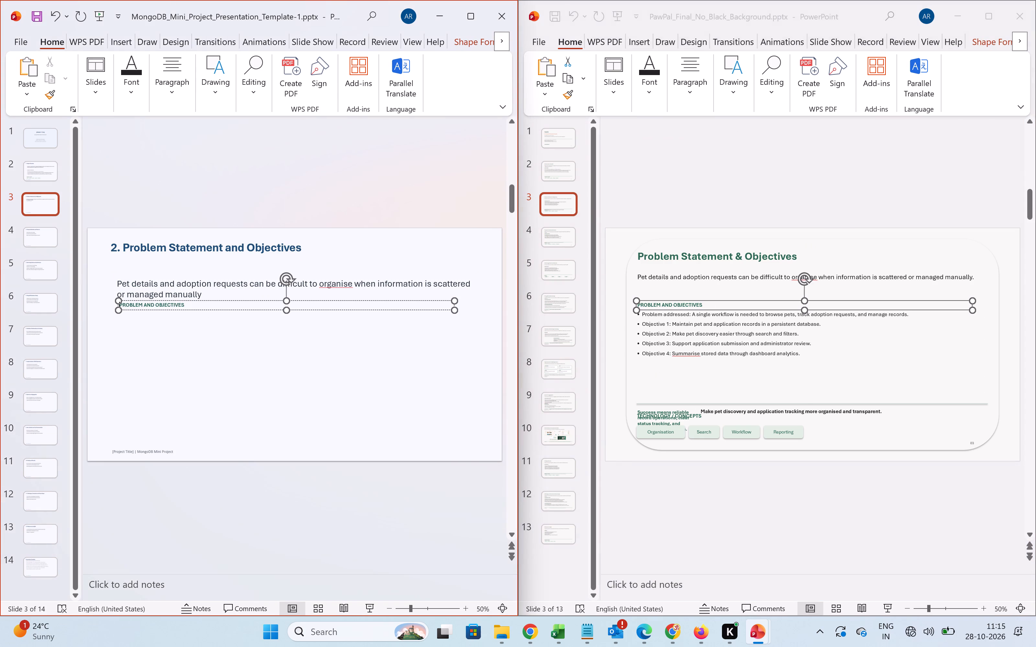
left_click(198, 308)
left_click_drag(198, 308, 195, 313)
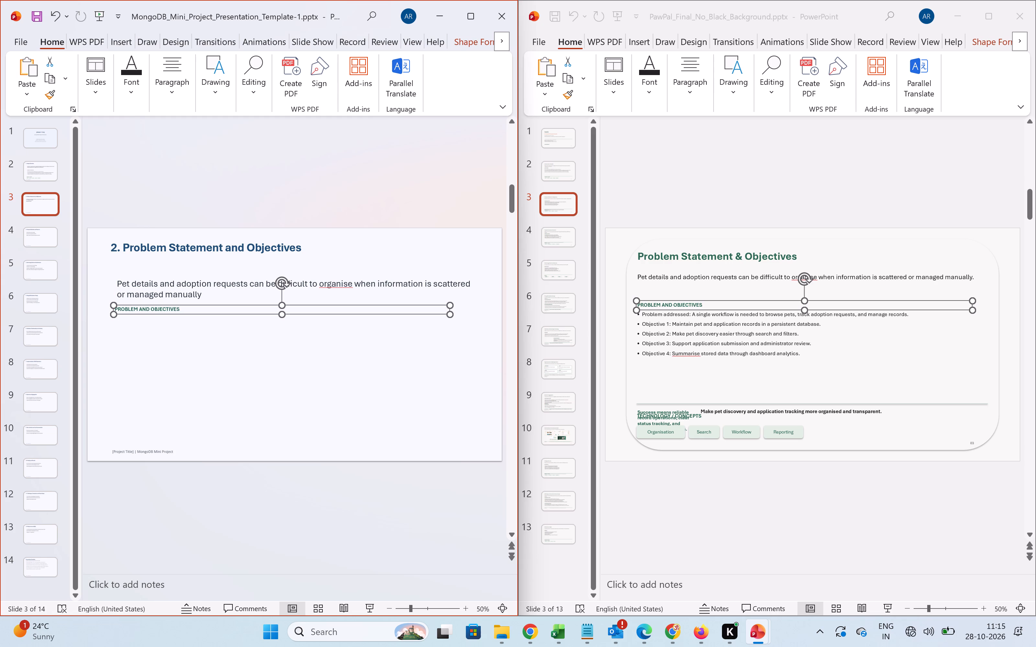
left_click(197, 327)
left_click(171, 340)
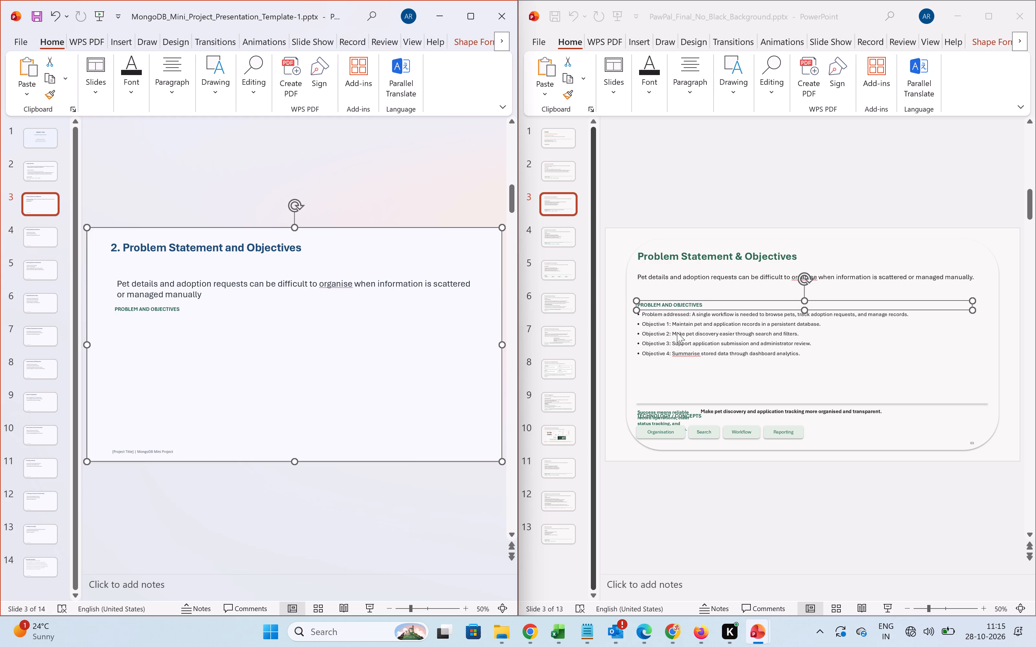
Copy the problem-addressed bullet and the four objective bullets from the PawPal slide into the template's text below the PROBLEM AND OBJECTIVES heading.
left_click(738, 341)
left_click(807, 363)
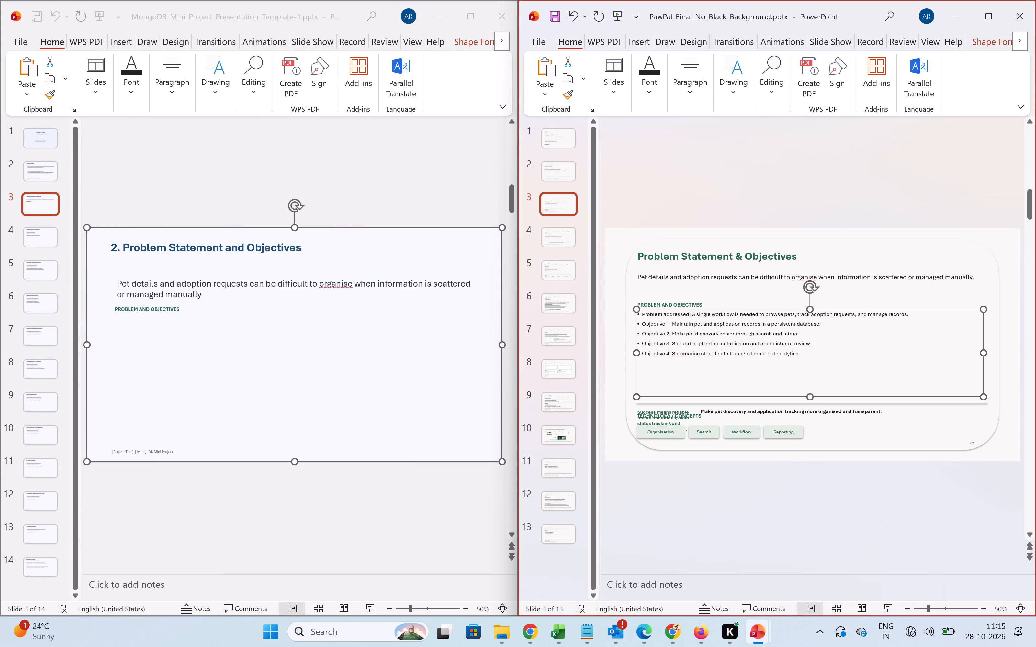
left_click_drag(800, 354, 681, 328)
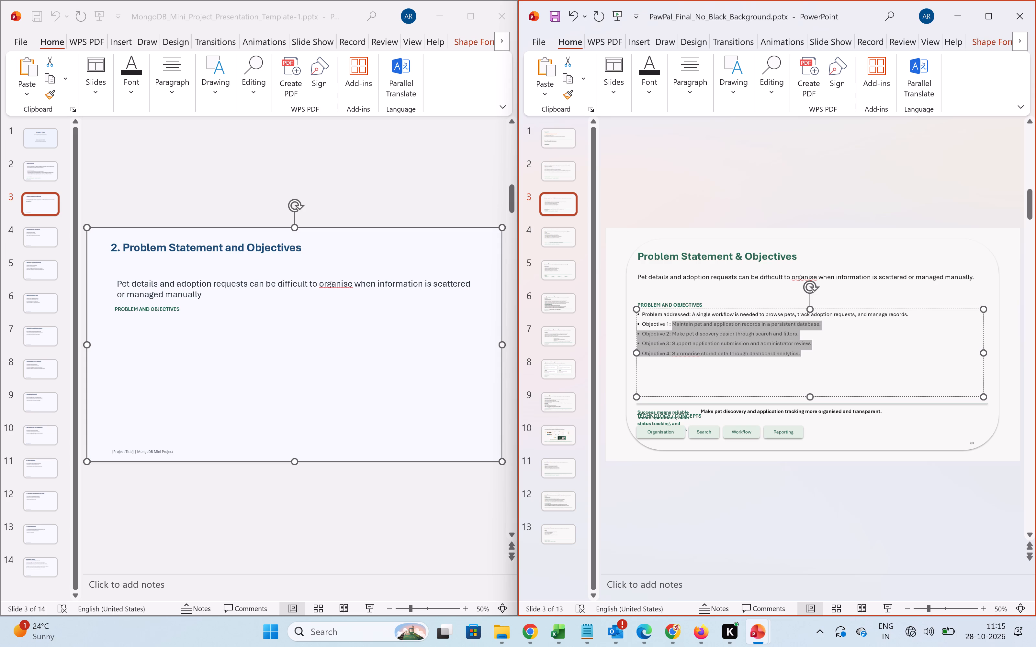
left_click_drag(681, 328, 641, 316)
key("ctrl+c")
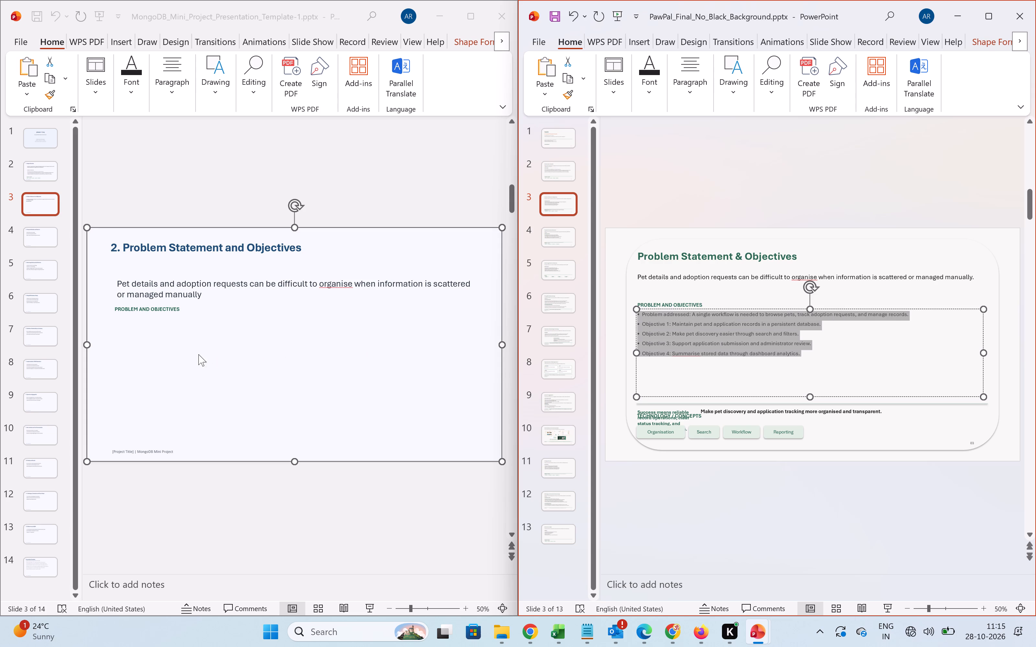
left_click(198, 354)
left_click(189, 314)
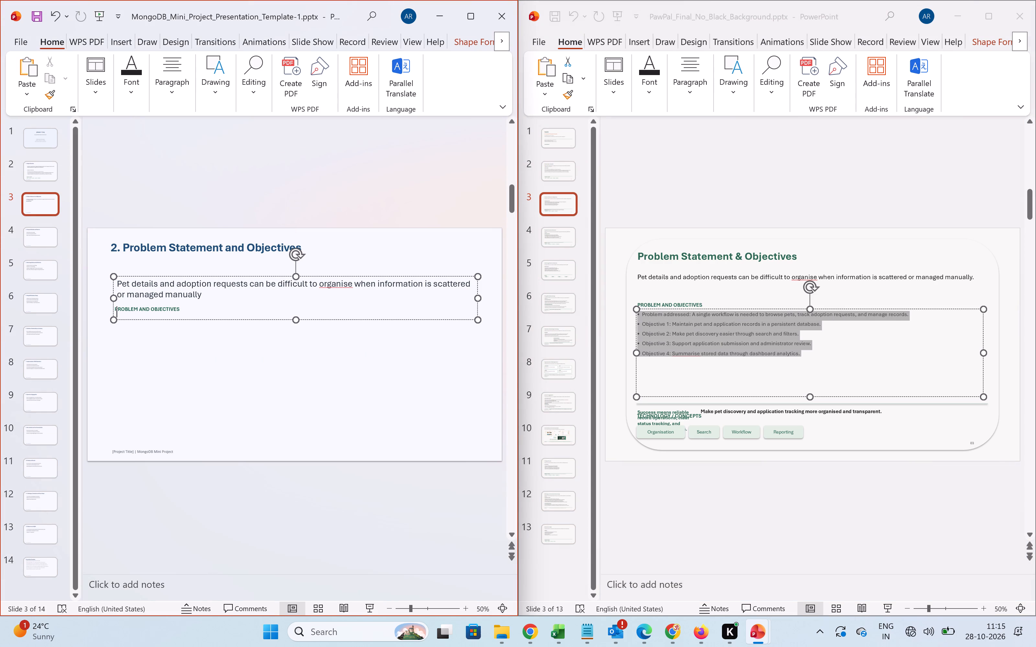
left_click(189, 309)
left_click(182, 324)
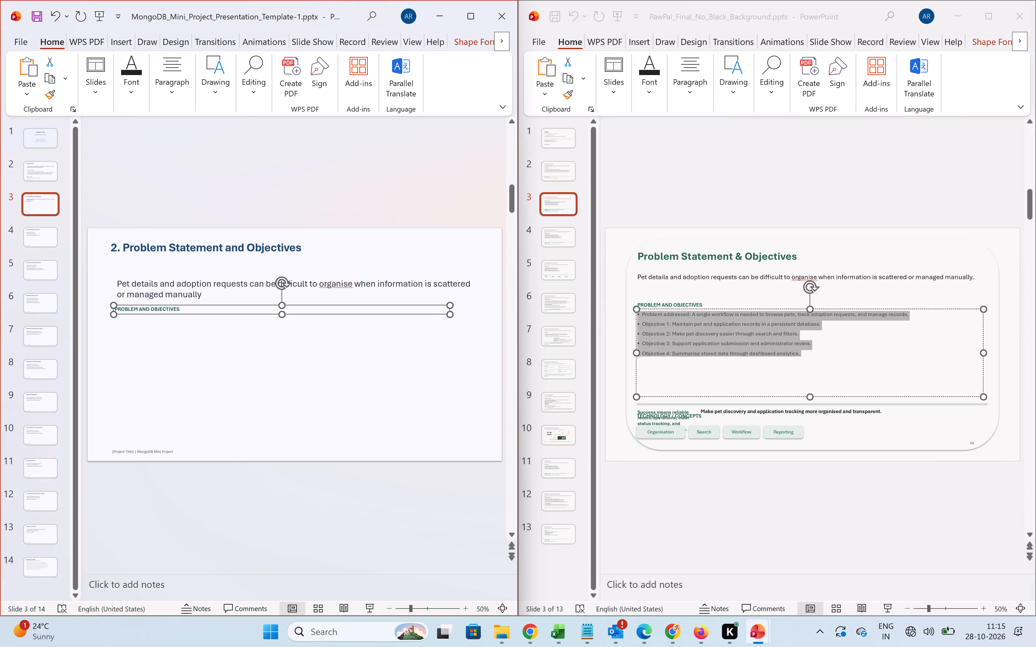
left_click(184, 307)
left_click(212, 298)
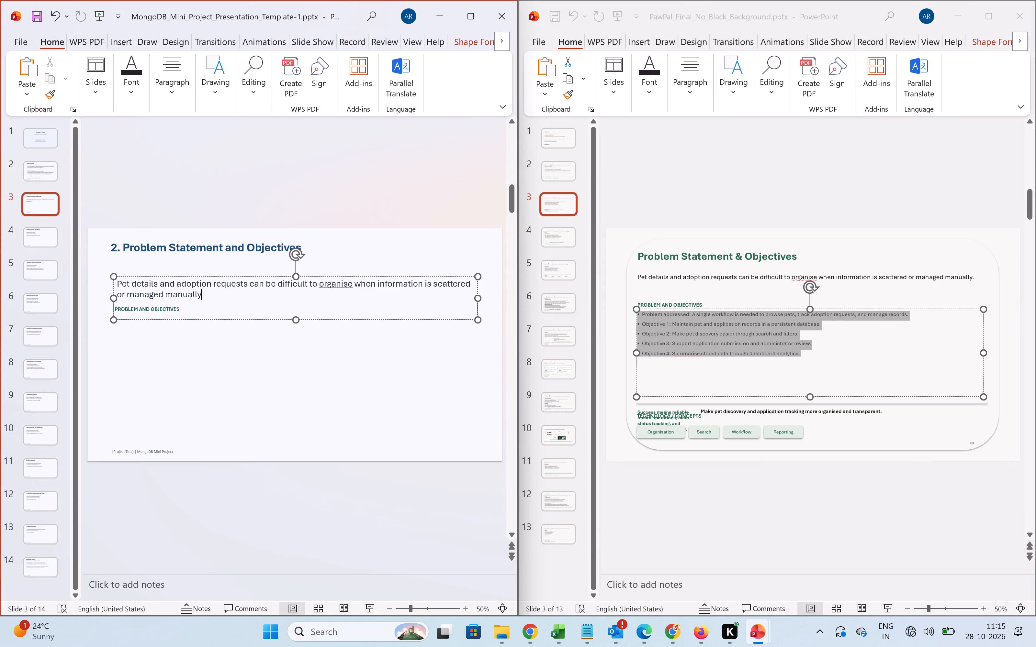
key("Down")
key("Return")
key("ctrl+v")
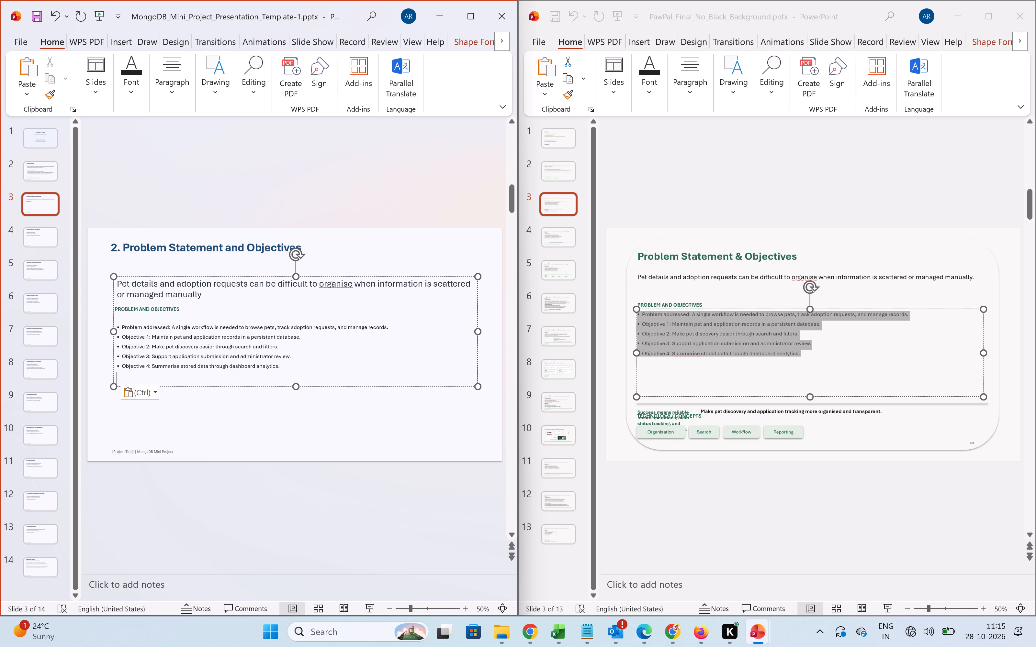
Delete the overlapping TECHNOLOGY / CONCEPTS heading box from the PawPal problem statement slide.
left_click(699, 390)
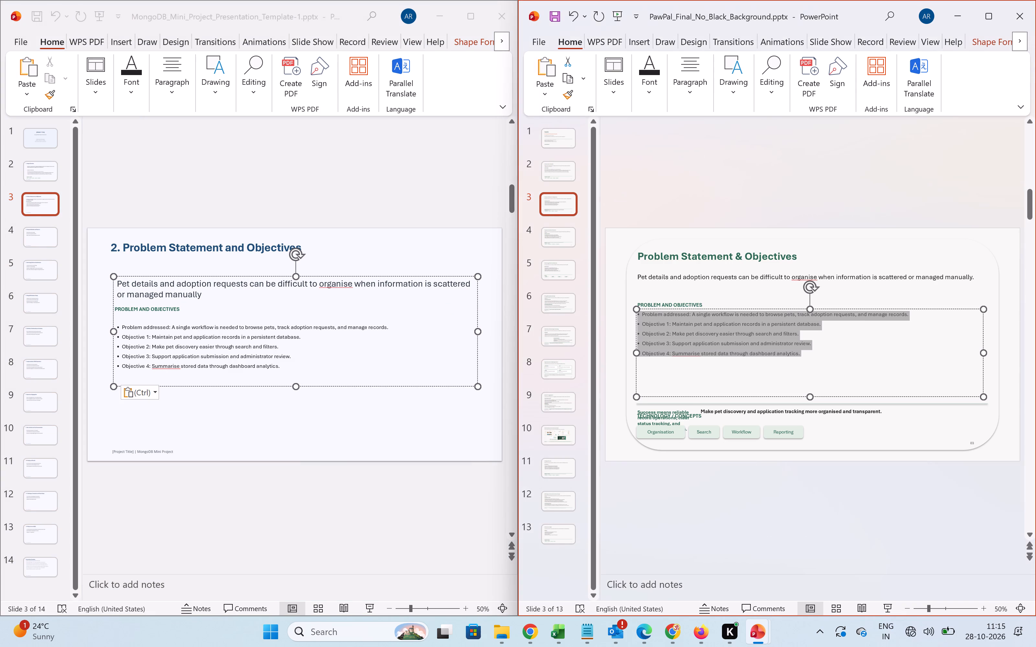
left_click(732, 511)
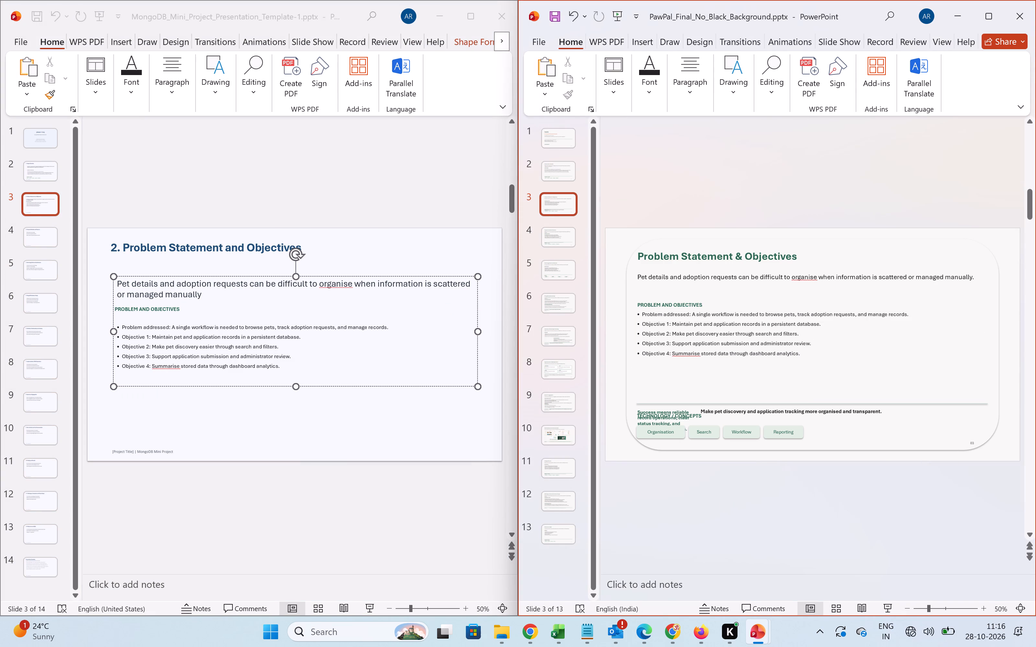
left_click(687, 416)
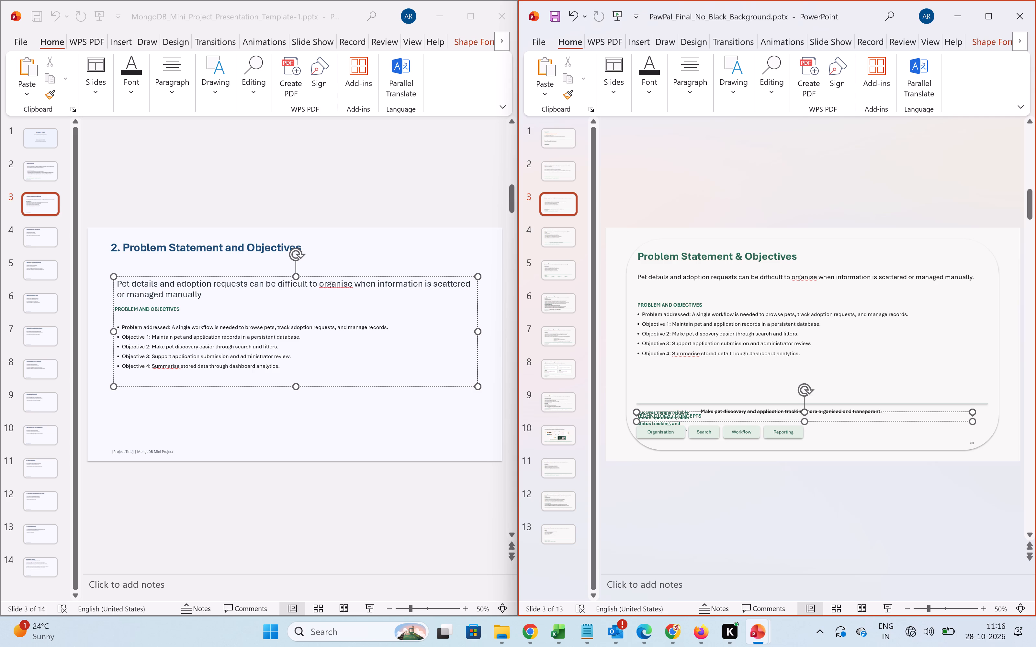
key("Delete")
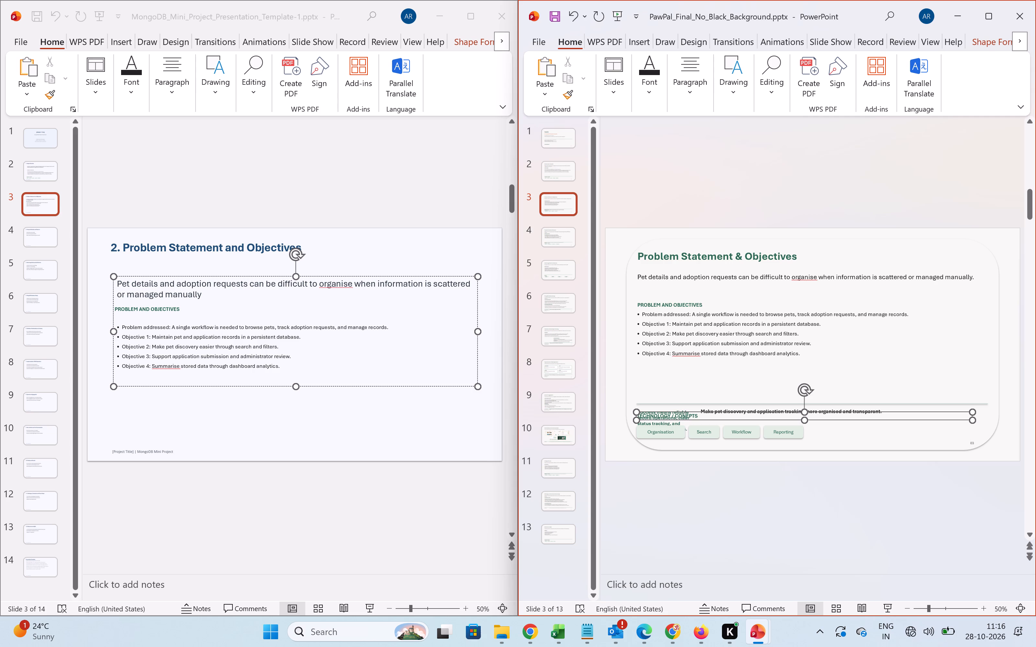
left_click(888, 415)
key("BackSpace")
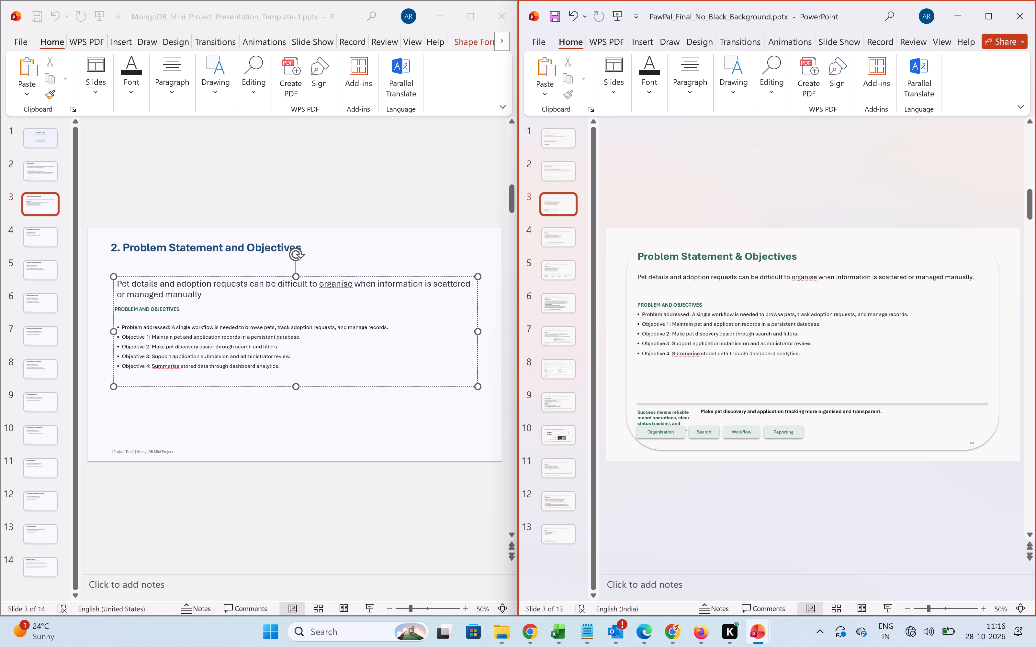
Copy the "Success means reliable record operations" text box to the template slide and widen it onto one line just beneath the objectives.
left_click(677, 421)
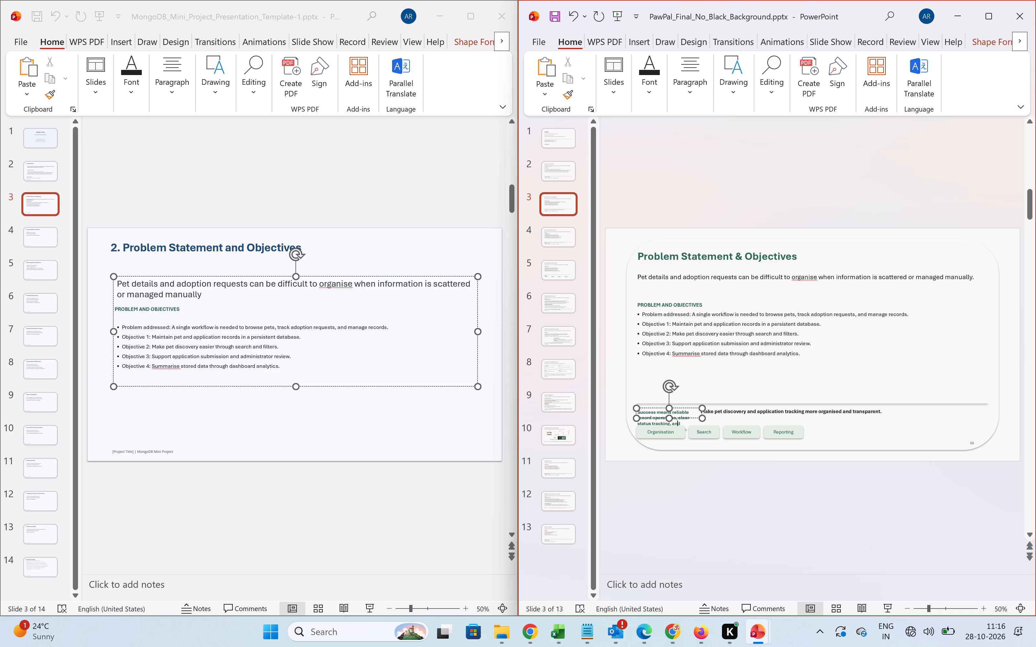
key("ctrl+c")
left_click(694, 412)
key("ctrl+c")
left_click(191, 375)
key("ctrl+v")
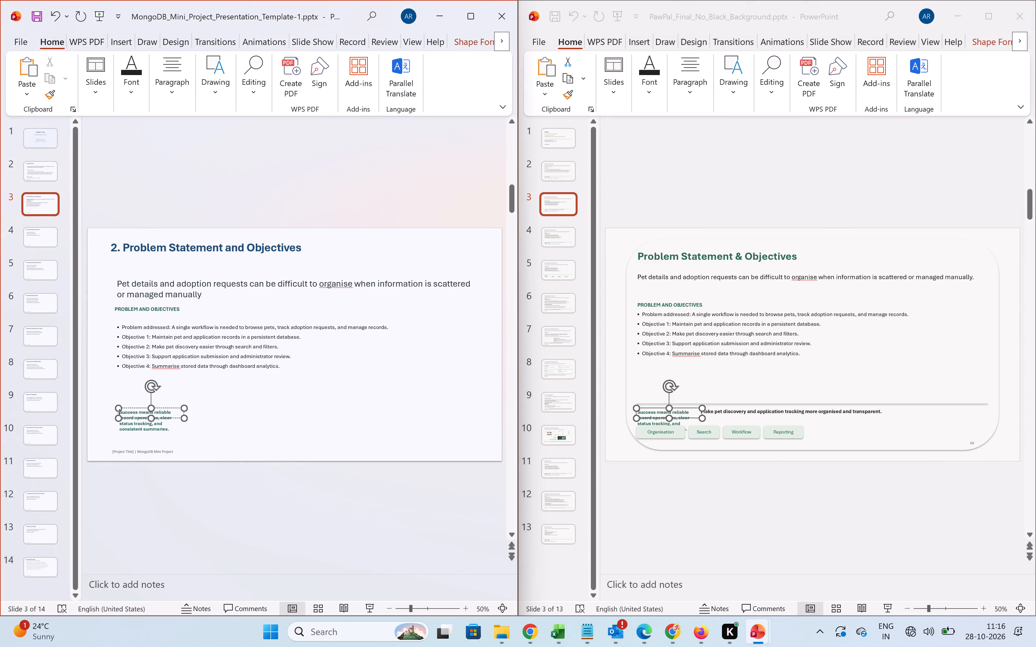
left_click(184, 413)
left_click_drag(185, 410, 366, 379)
left_click(243, 403)
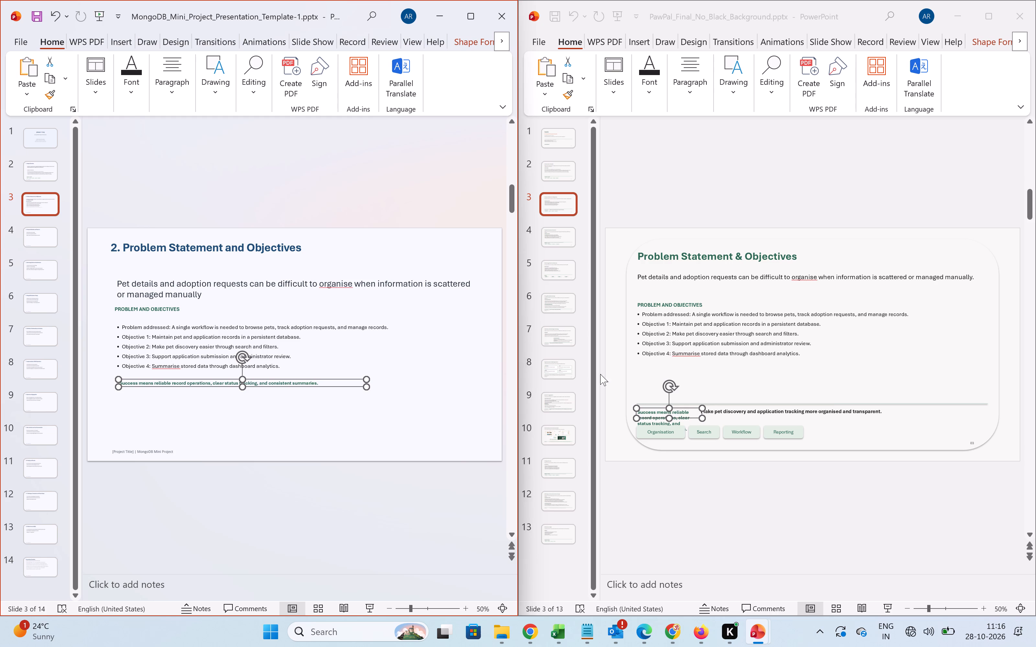
Copy the Organisation tag from the PawPal slide and place it beneath the success statement on the template slide.
left_click(671, 429)
left_click(656, 432)
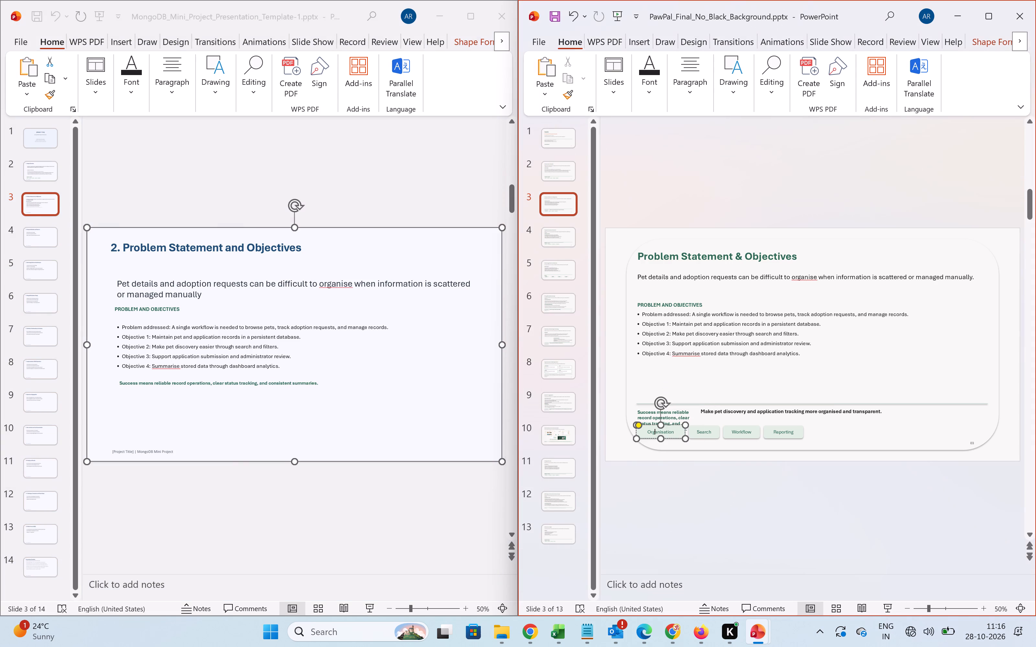
left_click(677, 432)
key("ctrl+c")
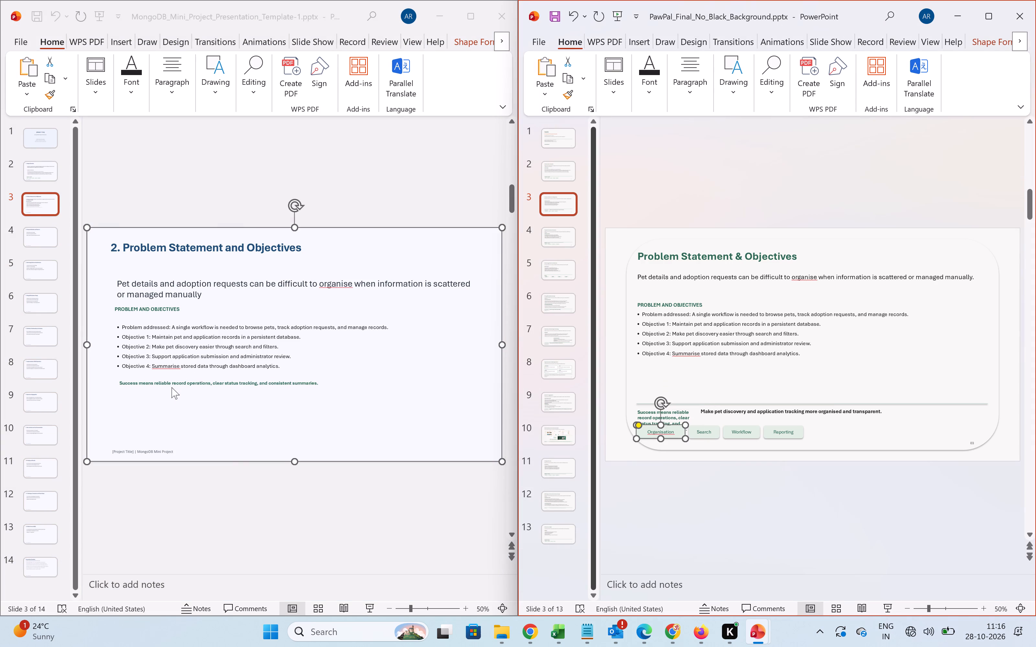
left_click(154, 404)
key("ctrl+v")
left_click(154, 404, "ctrl")
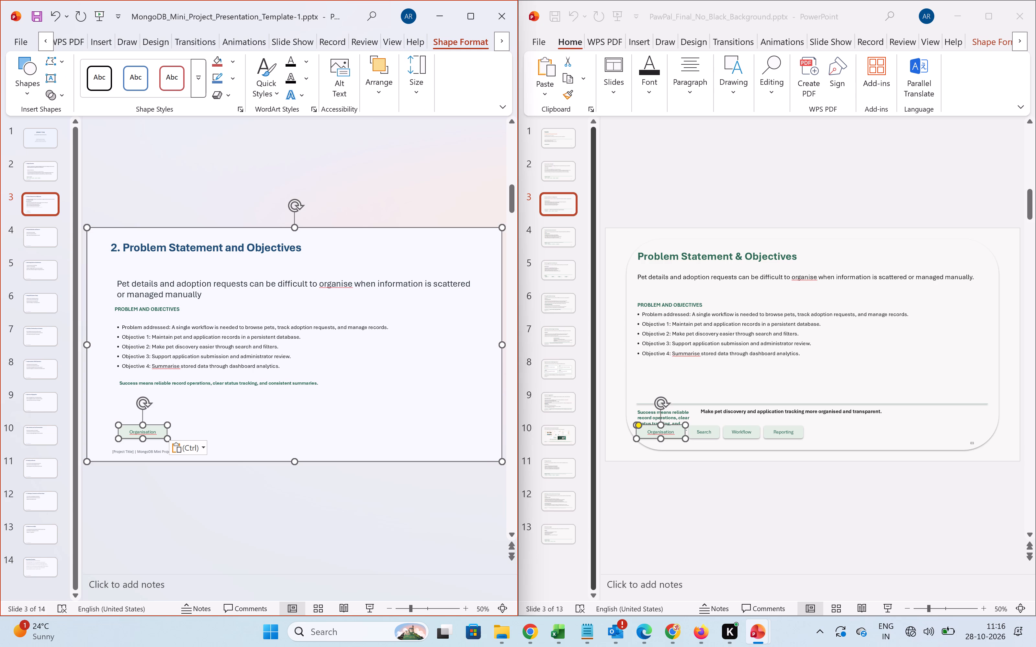
left_click(151, 430)
left_click_drag(151, 430, 163, 430)
left_click(163, 430)
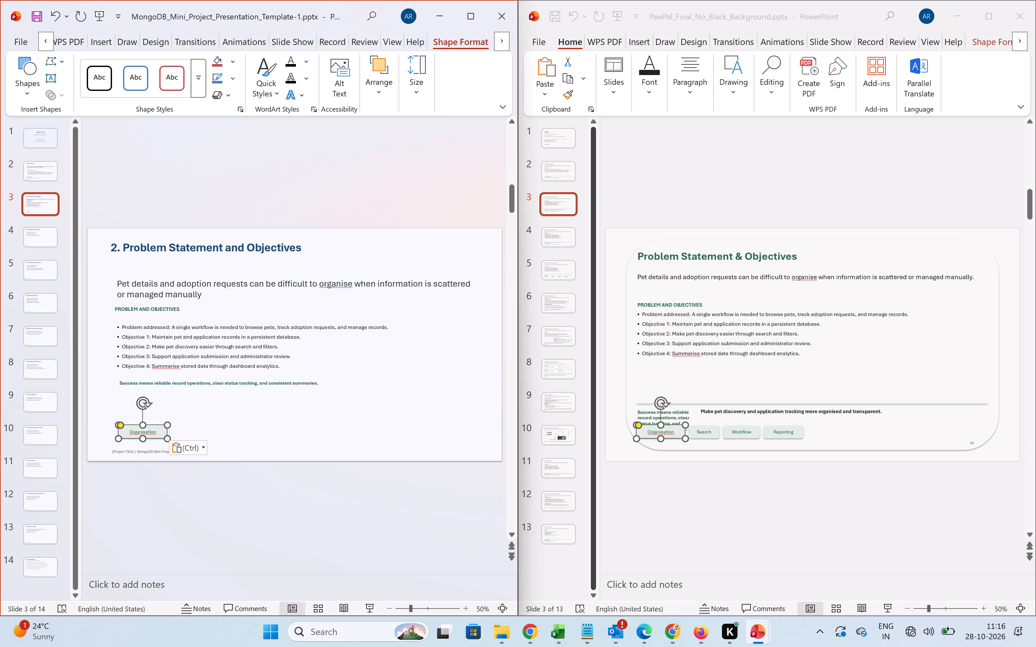
left_click_drag(163, 430, 164, 402)
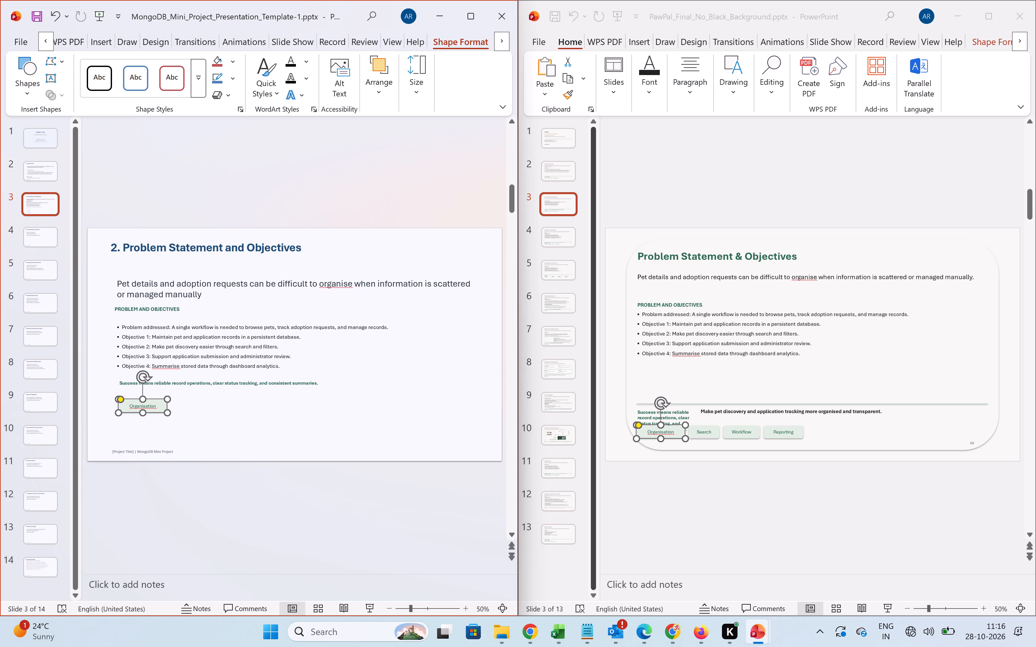
Copy the Search tag from the PawPal slide onto the template's problem statement slide.
left_click(699, 429)
left_click(692, 431)
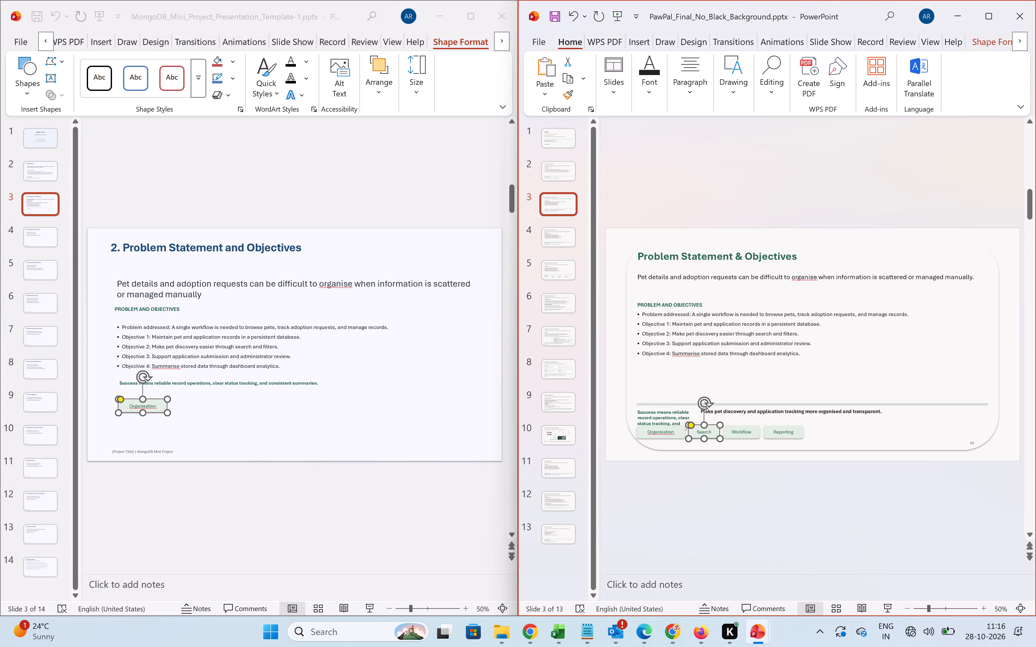
key("ctrl+c")
left_click(193, 397)
left_click(185, 408)
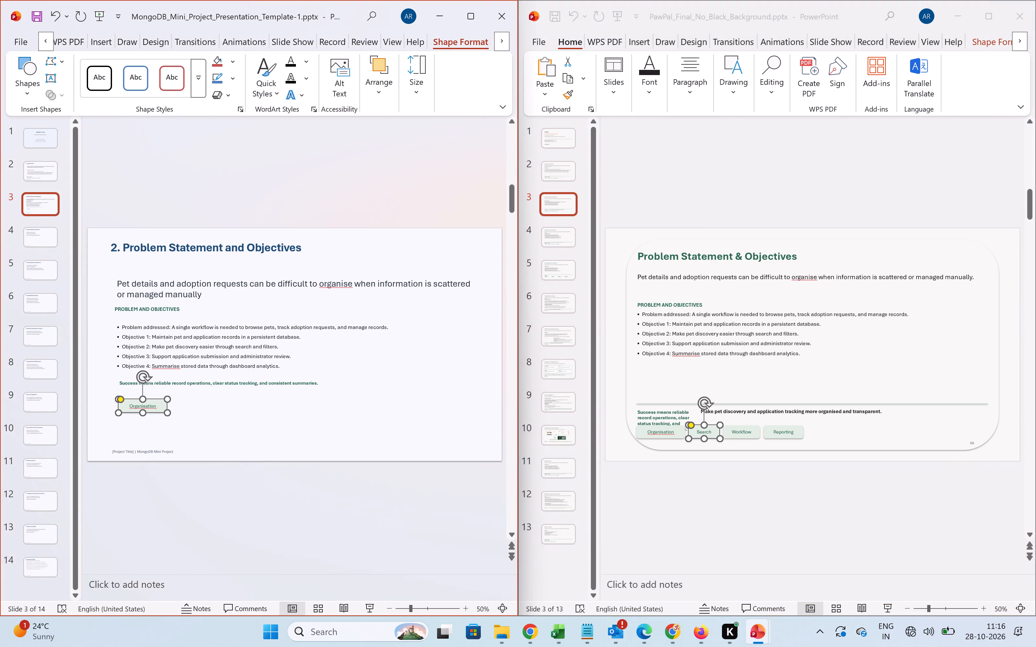
key("ctrl+v")
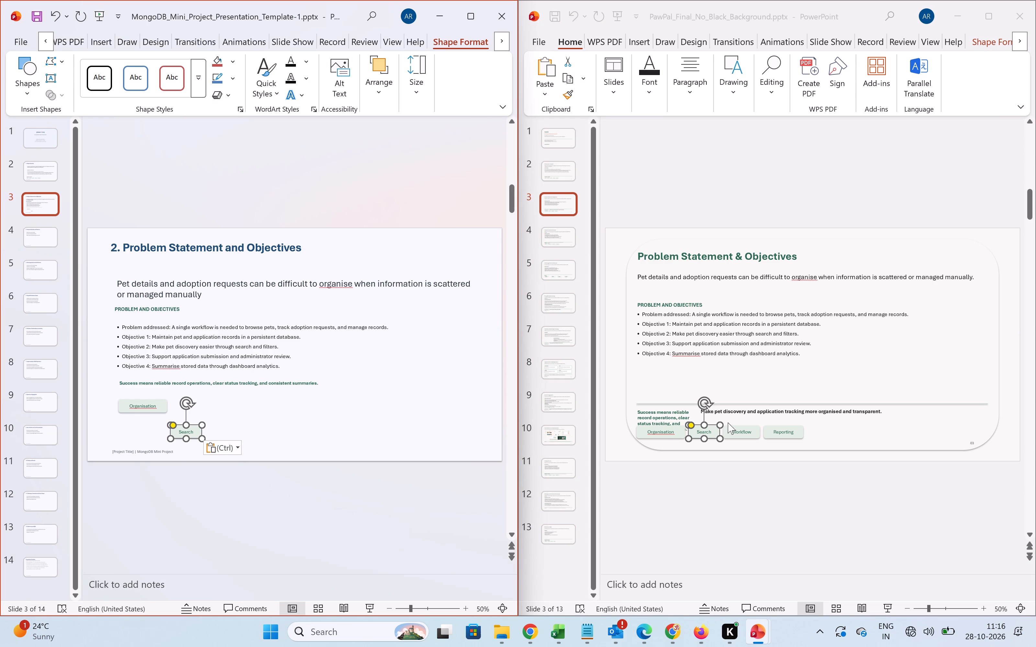
Copy the Workflow tag from the PawPal slide onto the template slide, beside the Search tag.
left_click(726, 428)
left_click(728, 432)
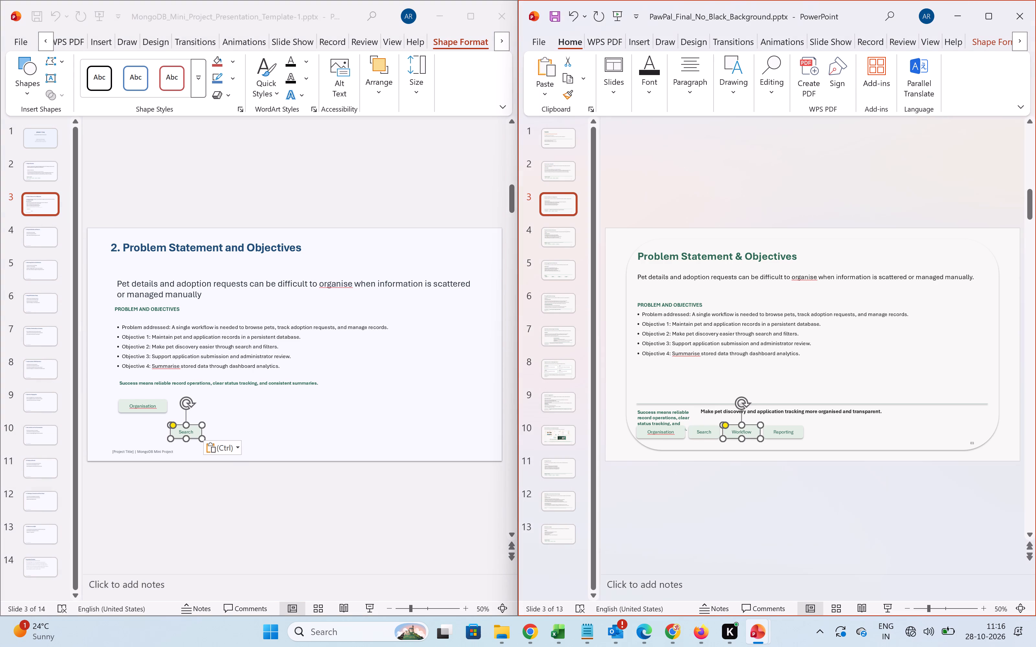
key("ctrl+c")
left_click(272, 416)
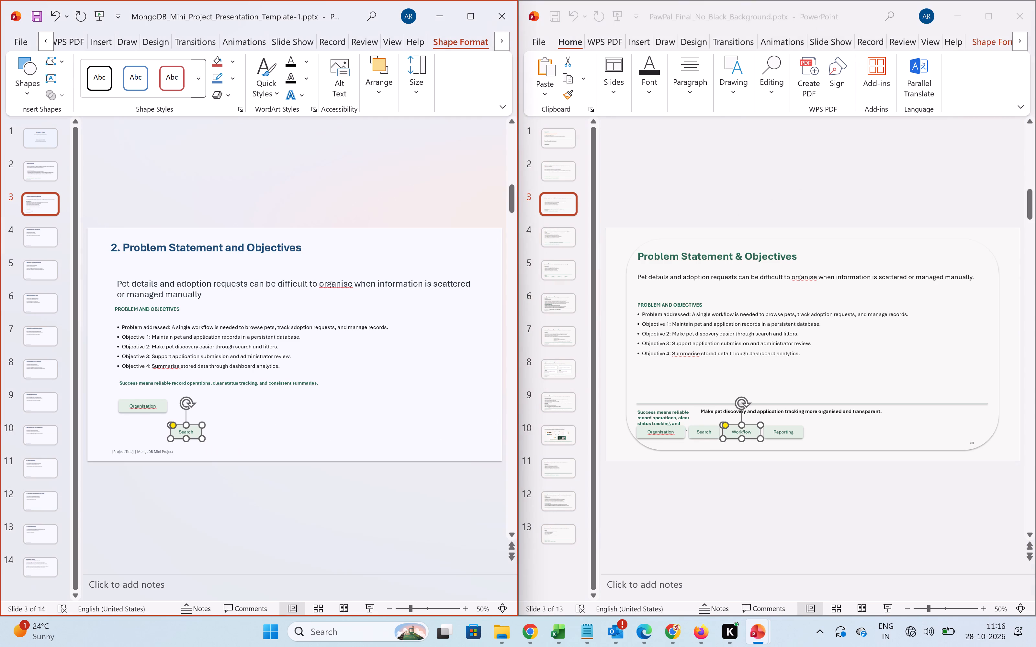
key("ctrl+v")
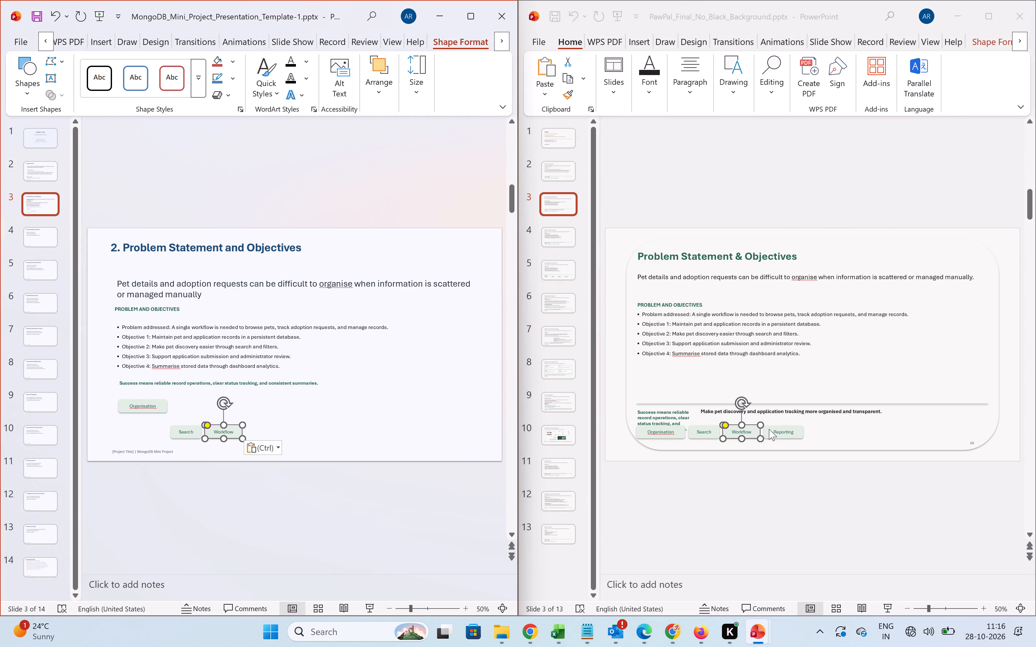
Copy the Reporting tag from the PawPal slide onto the template slide, beside the Workflow tag.
left_click(769, 429)
left_click(769, 429)
key("ctrl+c")
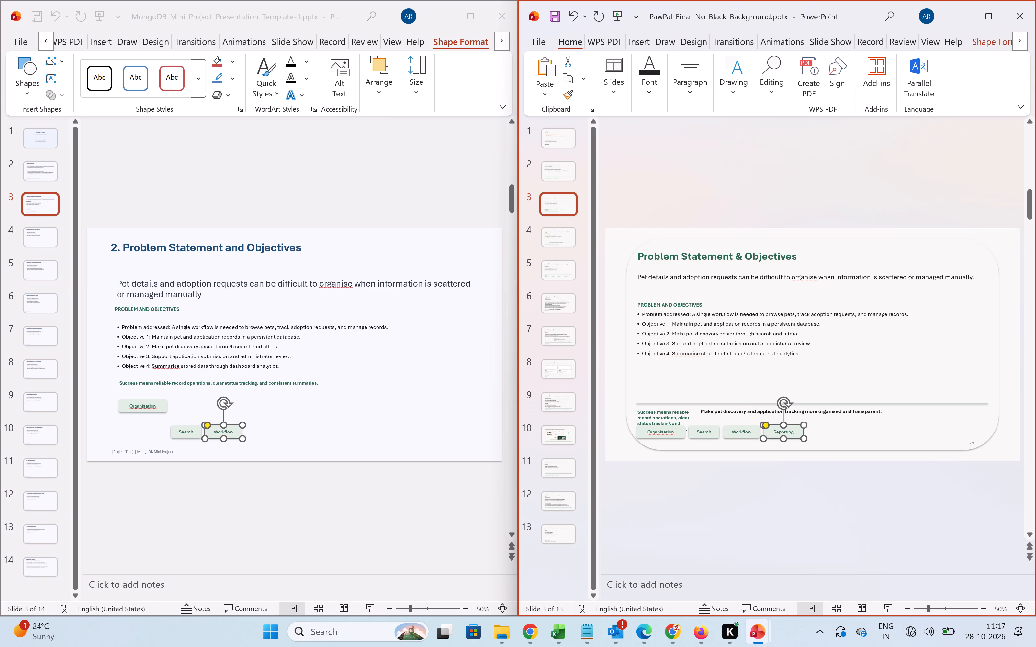
left_click(296, 424)
key("ctrl+v")
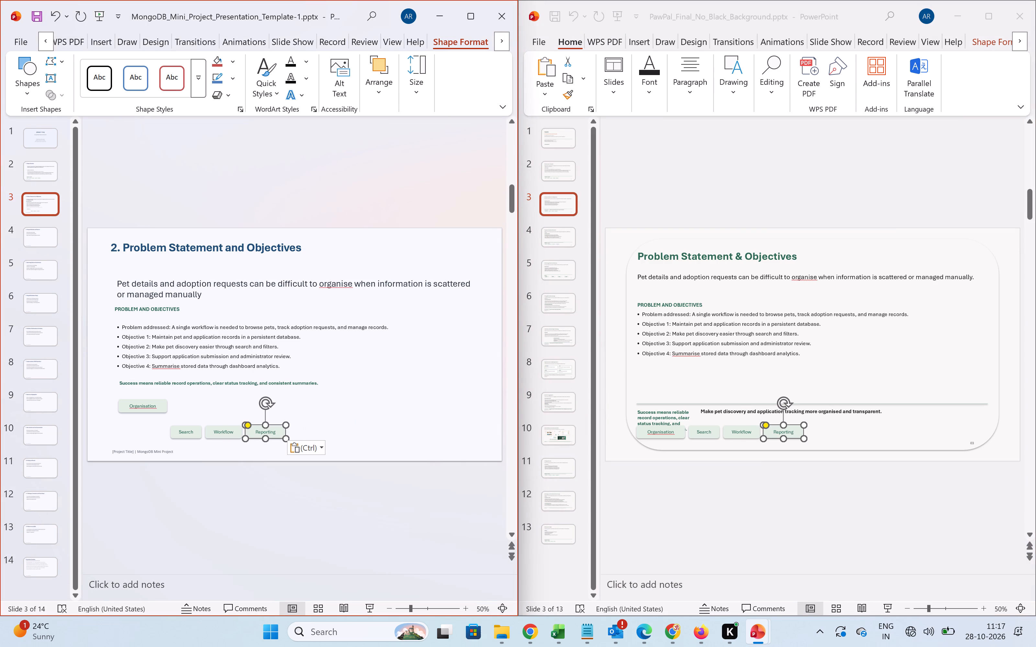
On the template's Proposed Solution and Features slide, delete the three placeholder lines, with PawPal's matching slide open alongside.
left_click(35, 235)
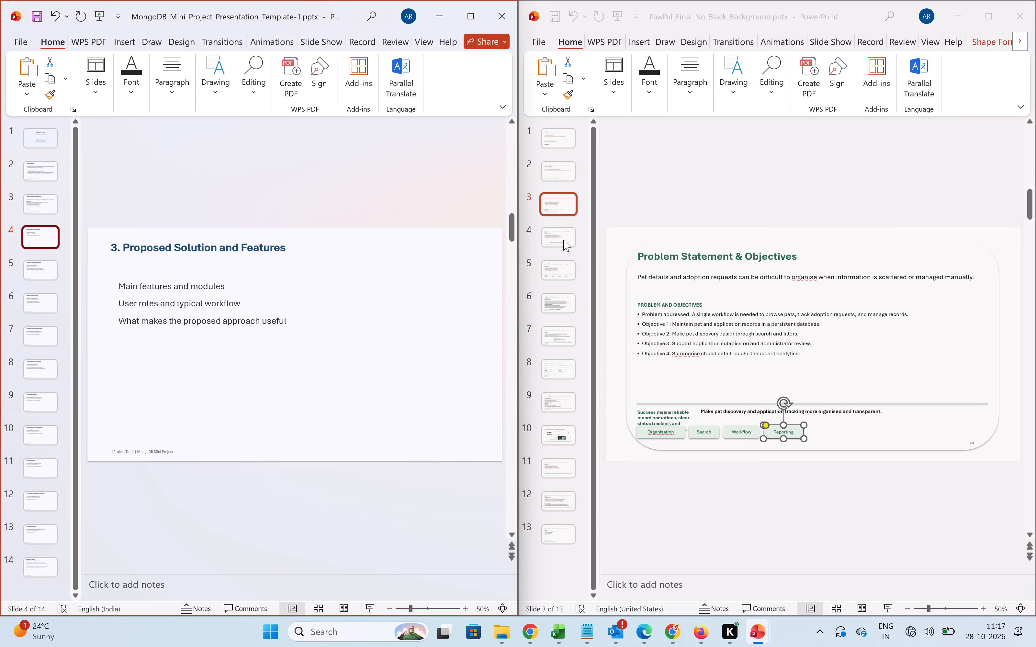
left_click(563, 240)
left_click(563, 240)
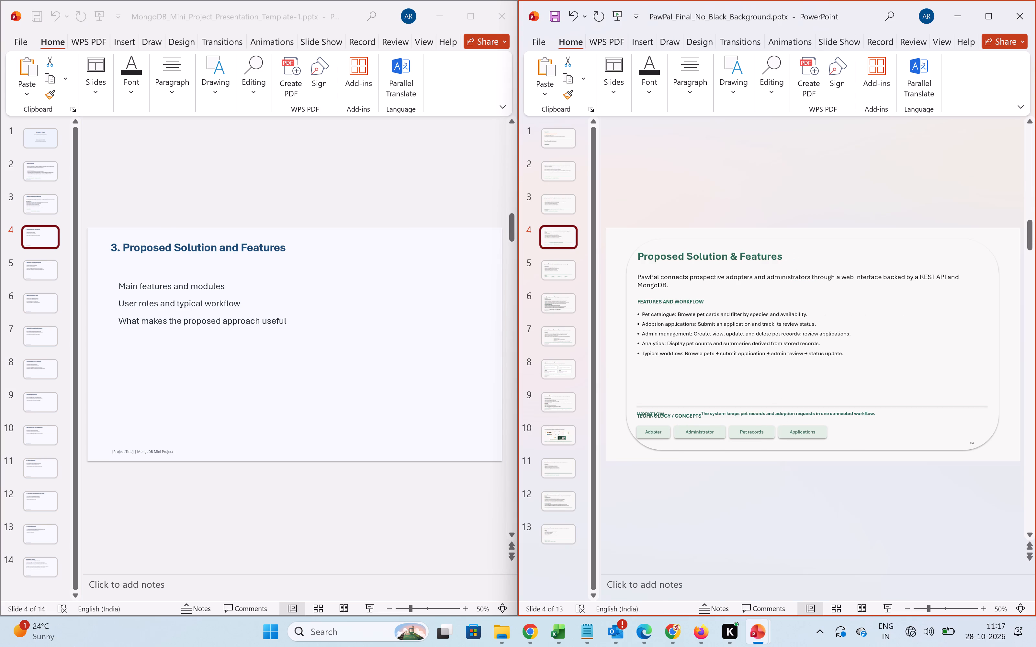
left_click(268, 280)
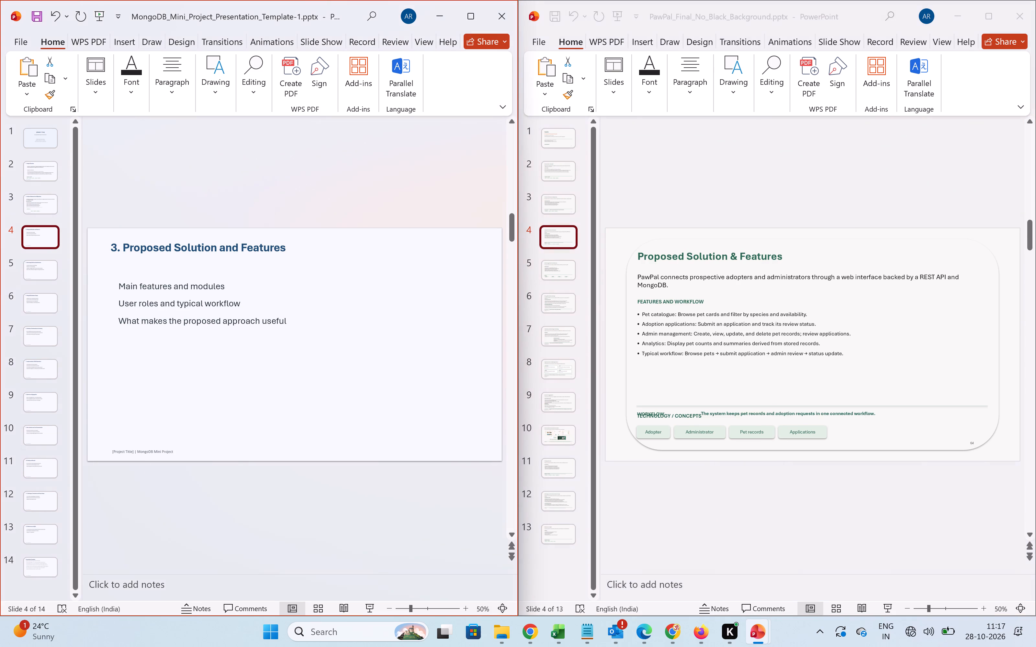
left_click(204, 324)
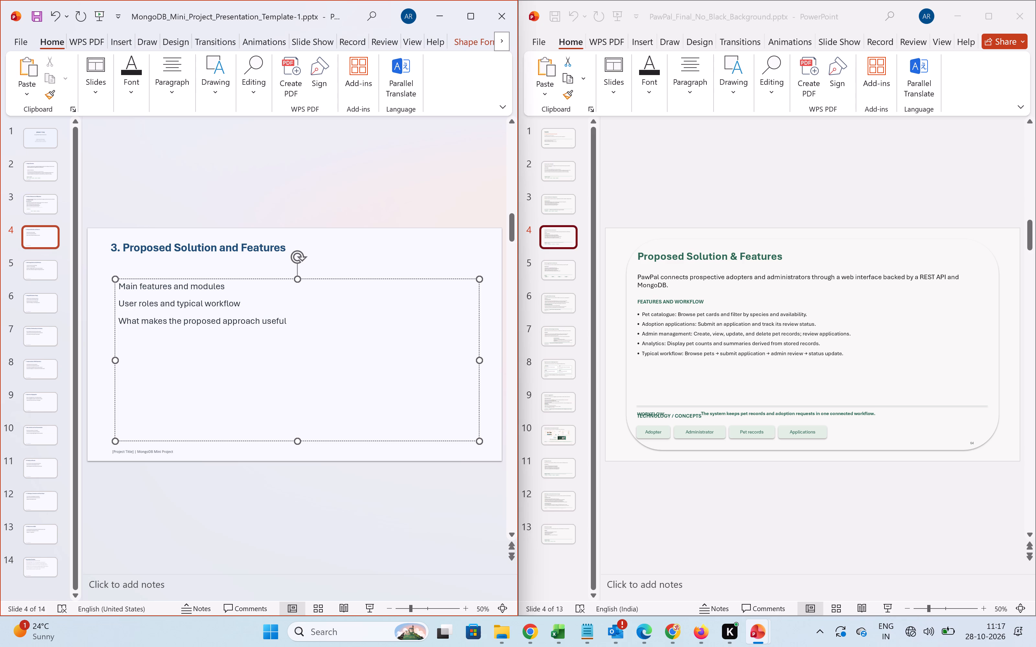
left_click(291, 322)
left_click(289, 322)
left_click(267, 319)
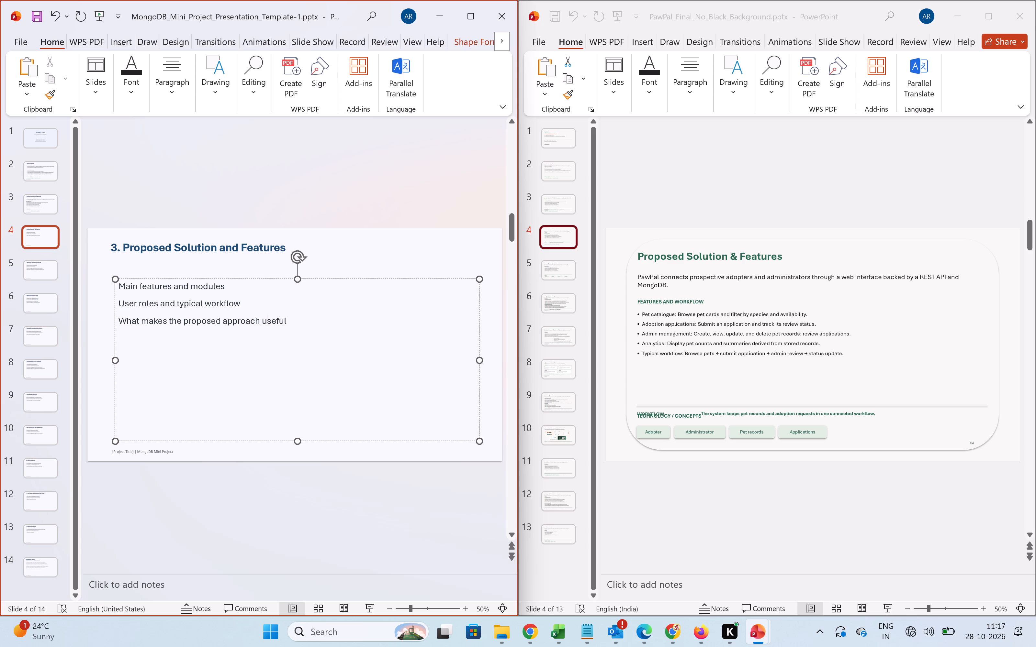
left_click(283, 325)
left_click(286, 324)
left_click_drag(286, 324, 121, 287)
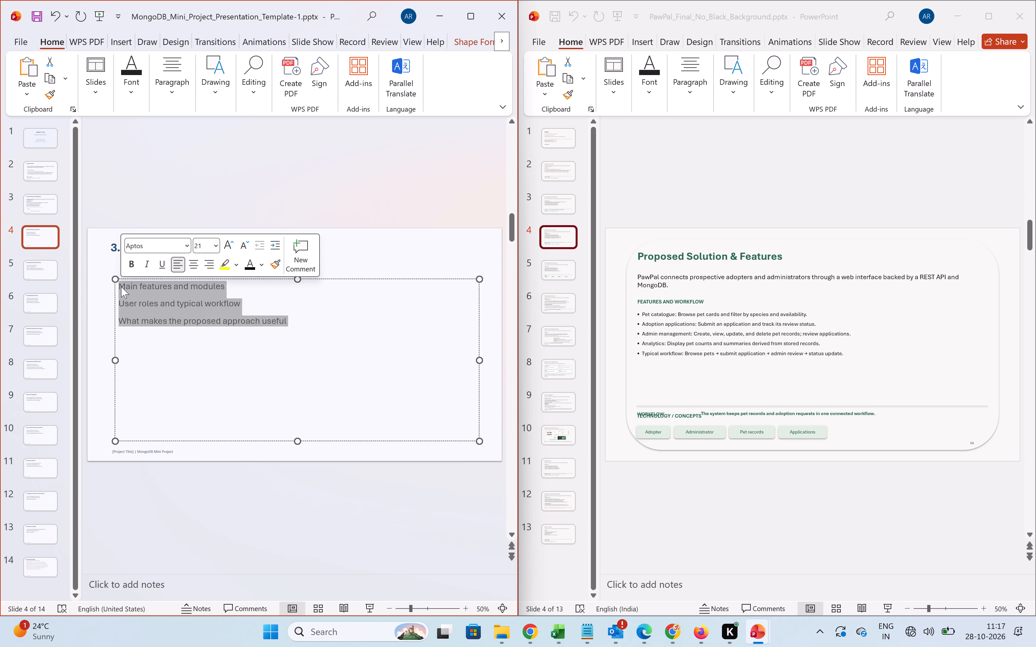
key("BackSpace")
Copy the introductory sentence beginning "PawPal connects prospective adopters and administrators" into the emptied body text box of the template slide.
left_click(669, 277)
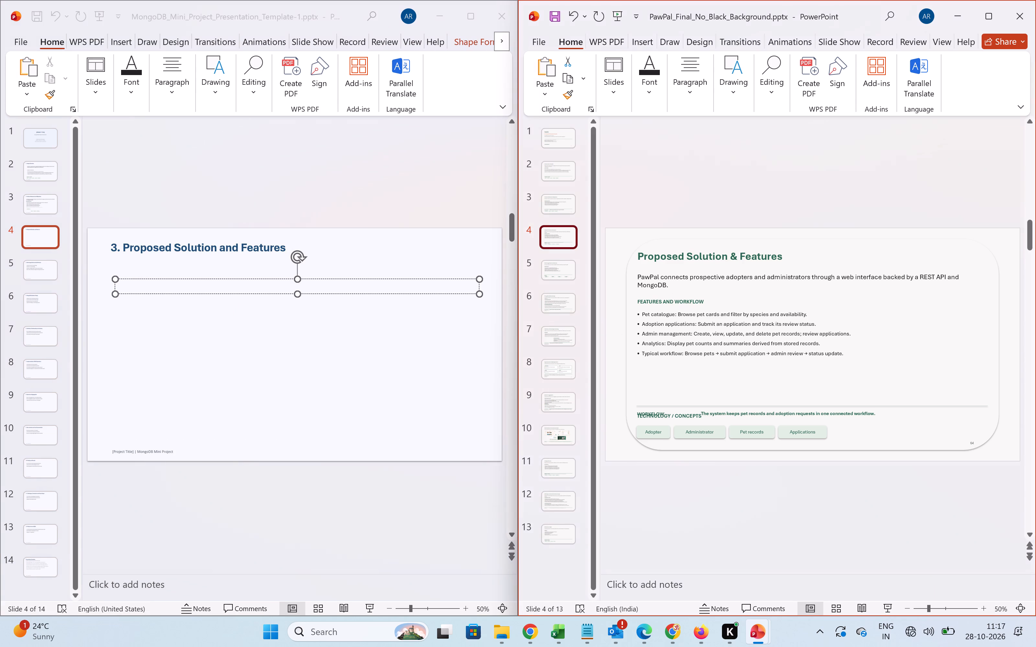
left_click_drag(669, 284, 636, 277)
key("ctrl+c")
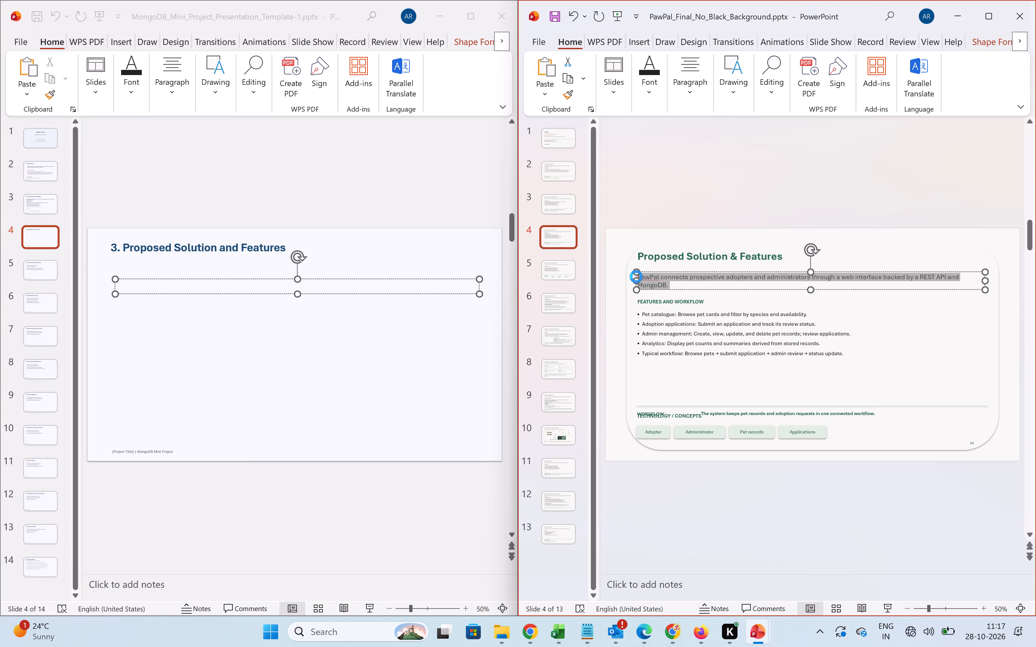
left_click(145, 284)
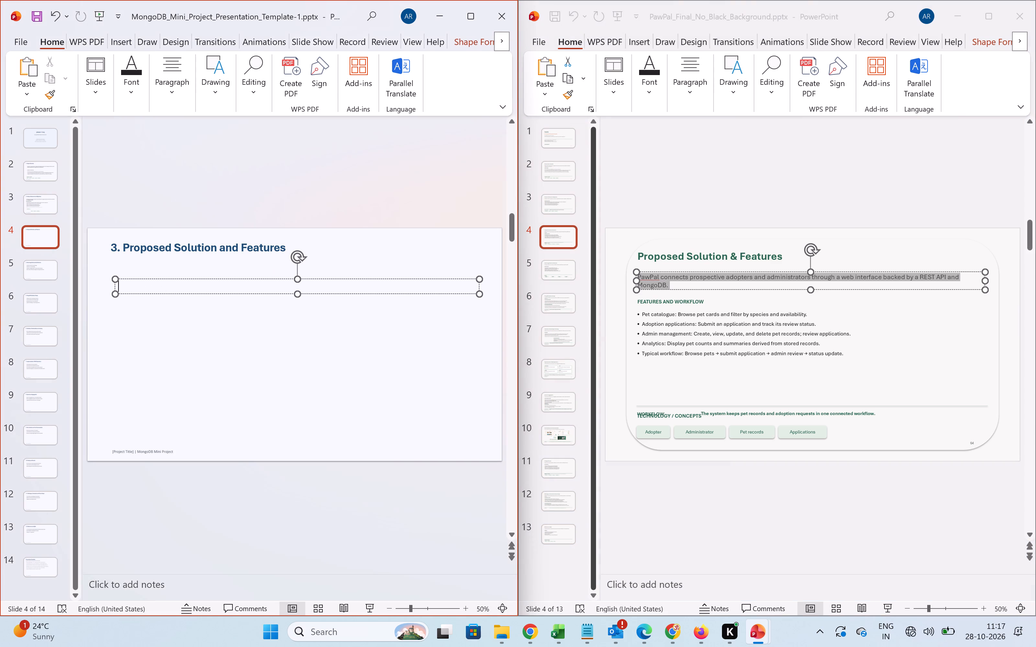
key("ctrl+v")
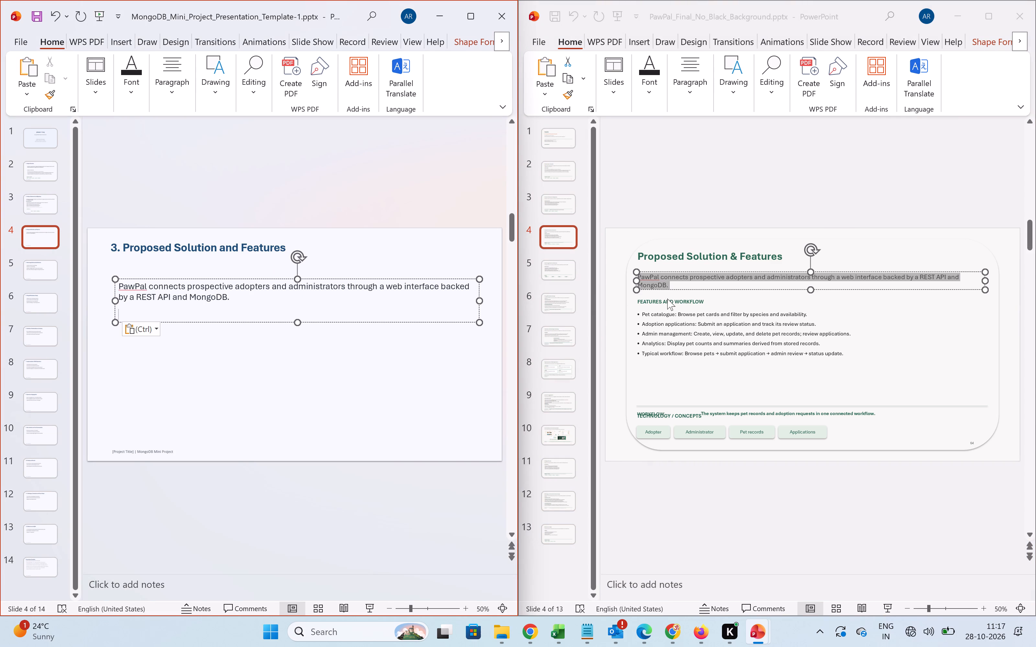
Copy the FEATURES AND WORKFLOW heading box from the PawPal slide and place it just beneath the introductory sentence on the template slide.
left_click(667, 299)
left_click(707, 305)
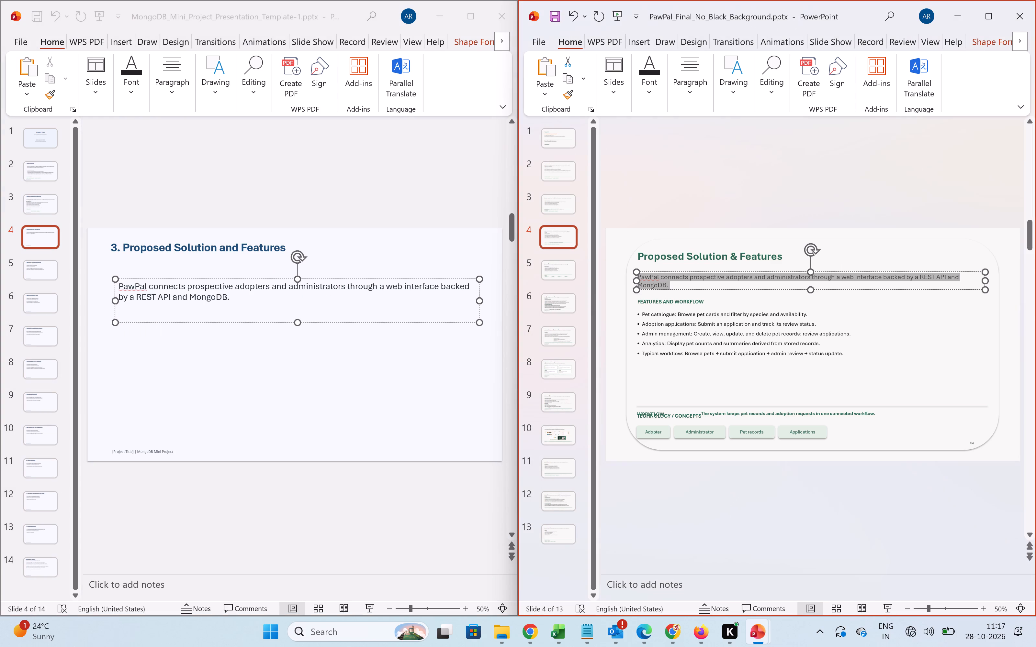
key("ctrl+c")
left_click(200, 299)
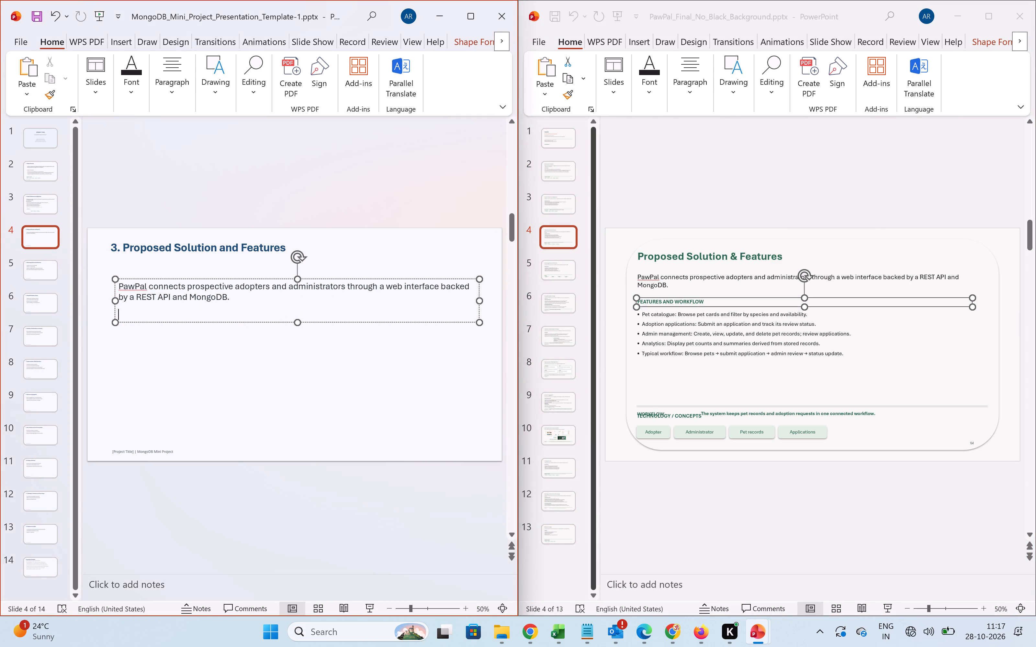
key("ctrl+v")
left_click_drag(226, 302, 226, 305)
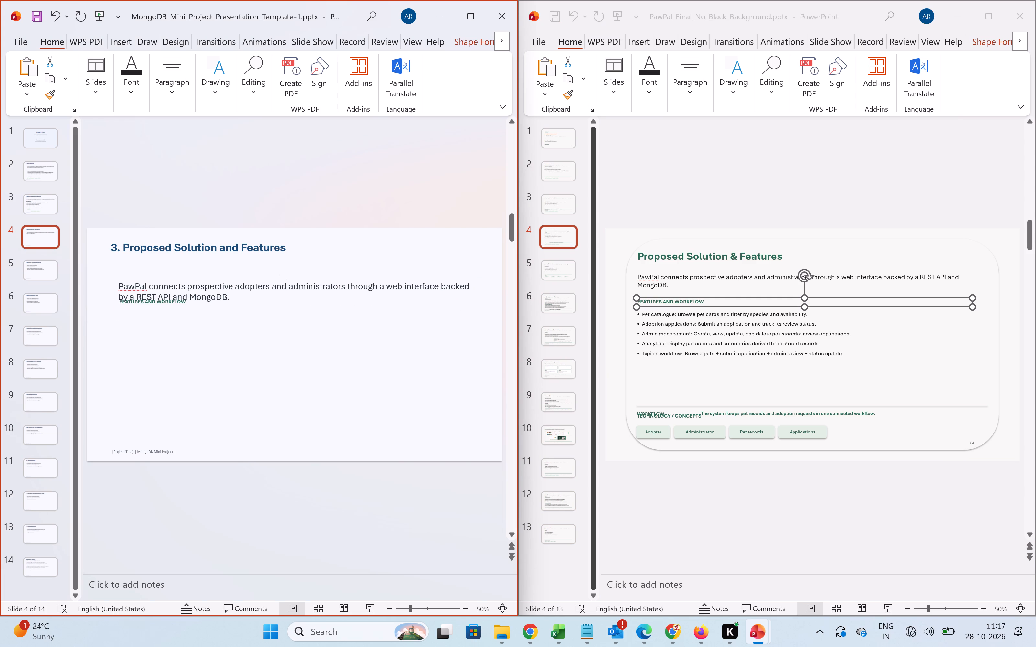
left_click_drag(226, 305, 225, 314)
left_click(212, 334)
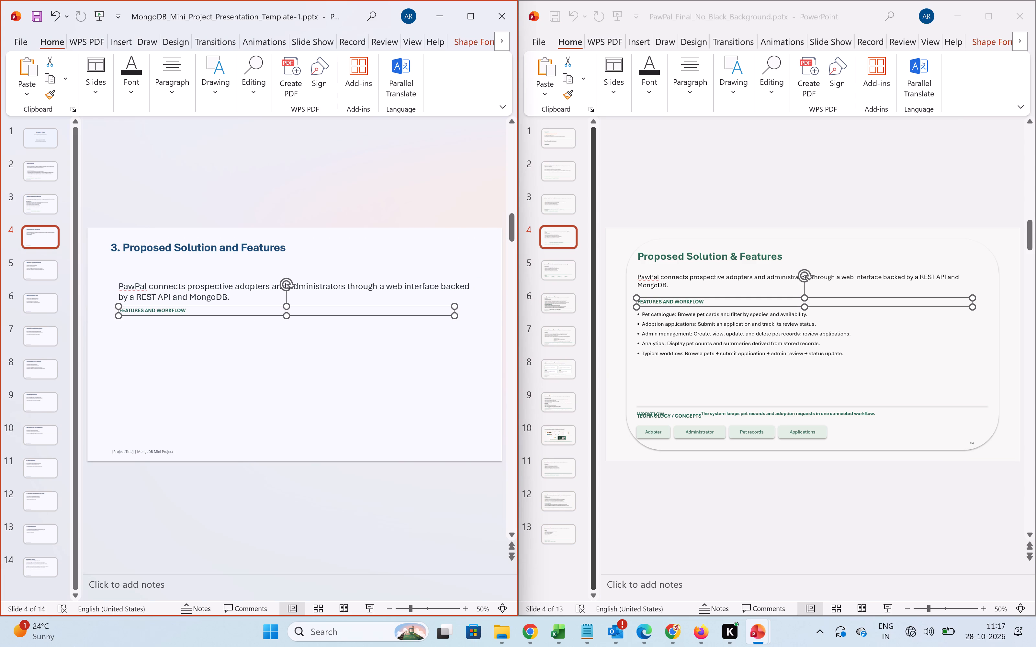
Copy the five bullets, from Pet catalogue to Typical workflow, from PawPal's Proposed Solution & Features slide.
left_click(843, 351)
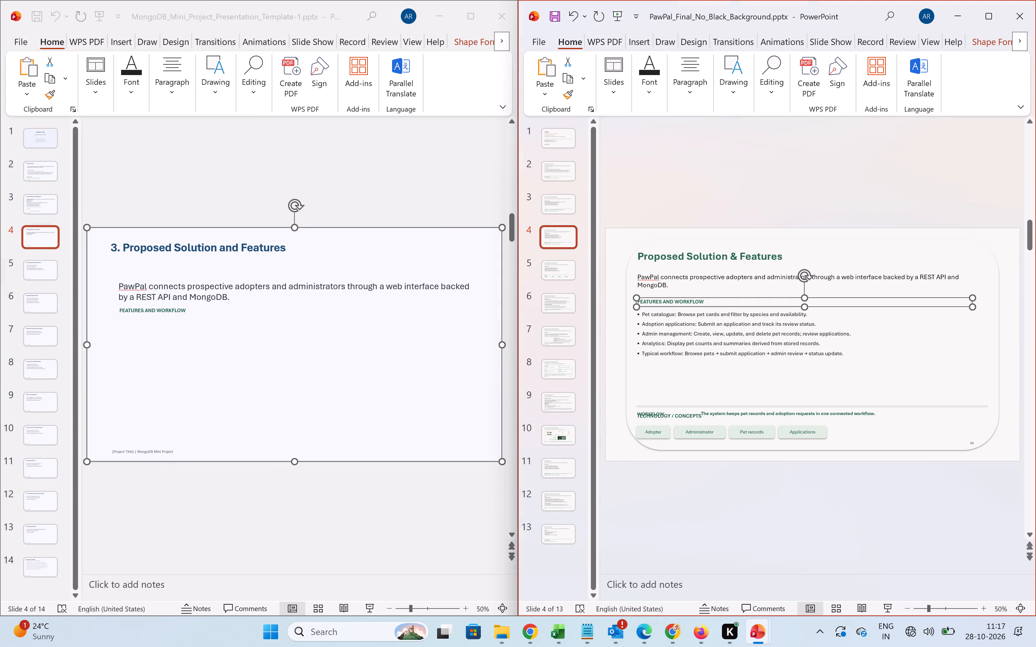
left_click_drag(843, 353, 631, 318)
key("ctrl+c")
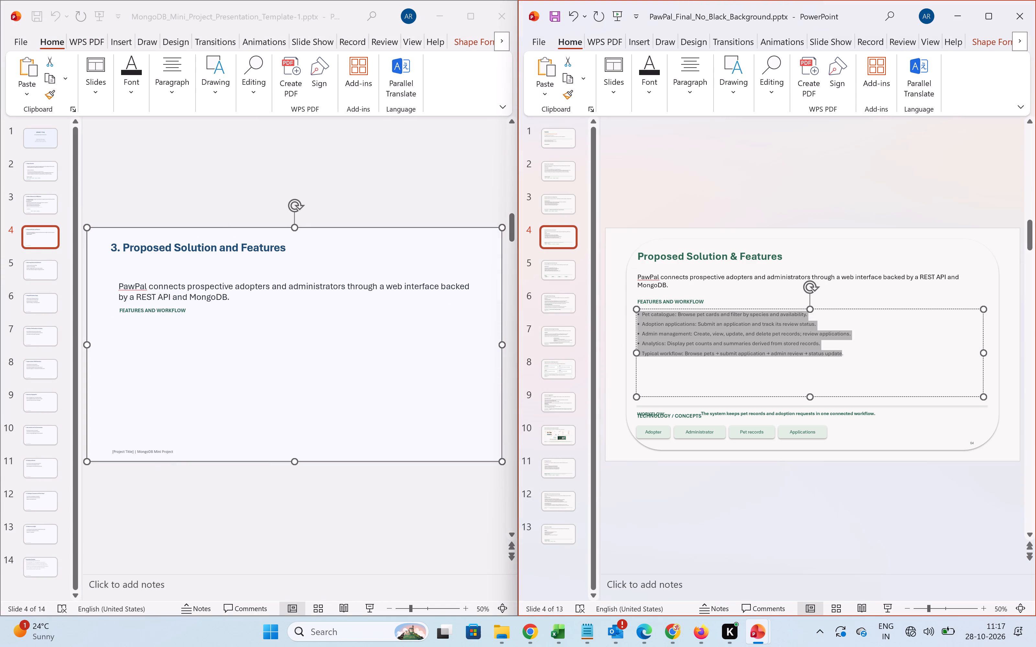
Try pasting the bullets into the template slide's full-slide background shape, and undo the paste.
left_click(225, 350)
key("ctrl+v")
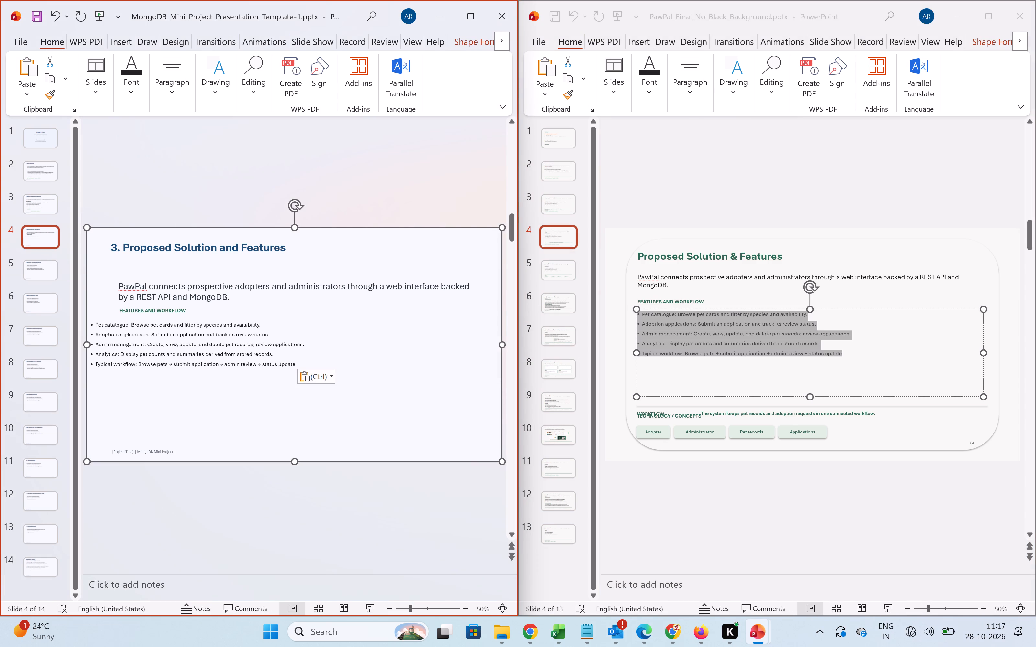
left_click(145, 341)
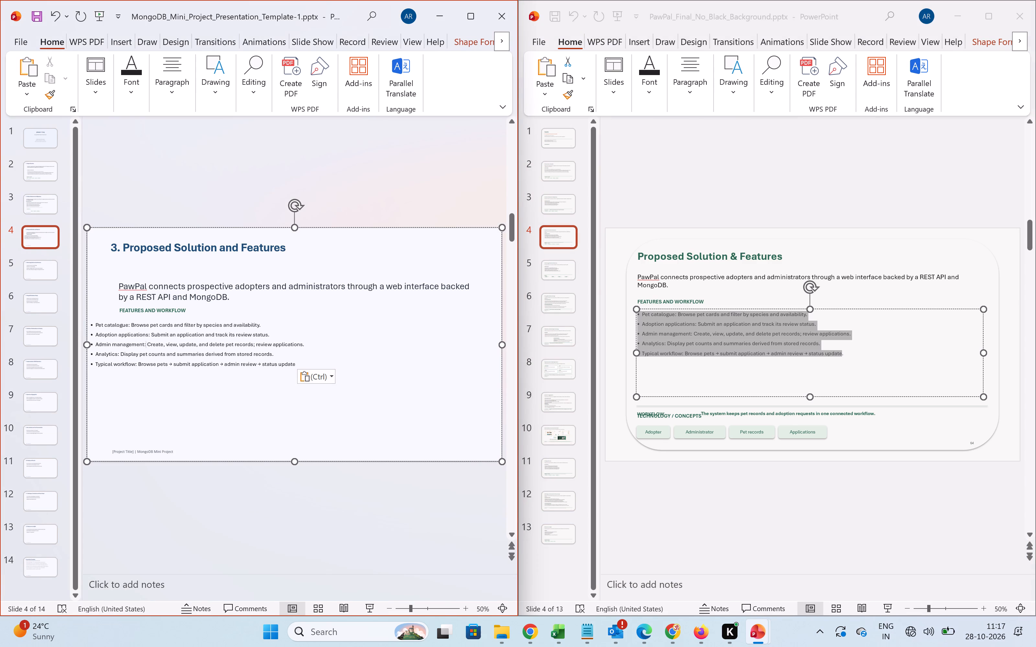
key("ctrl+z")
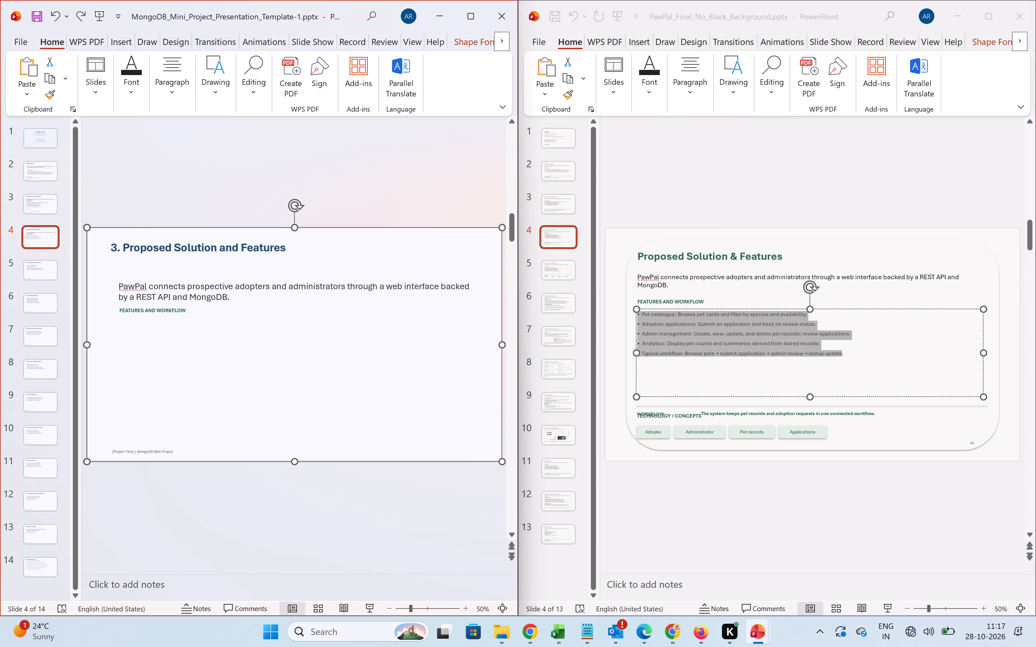
Paste the five copied bullets on a new line of the body text box, below the FEATURES AND WORKFLOW heading.
left_click(206, 311)
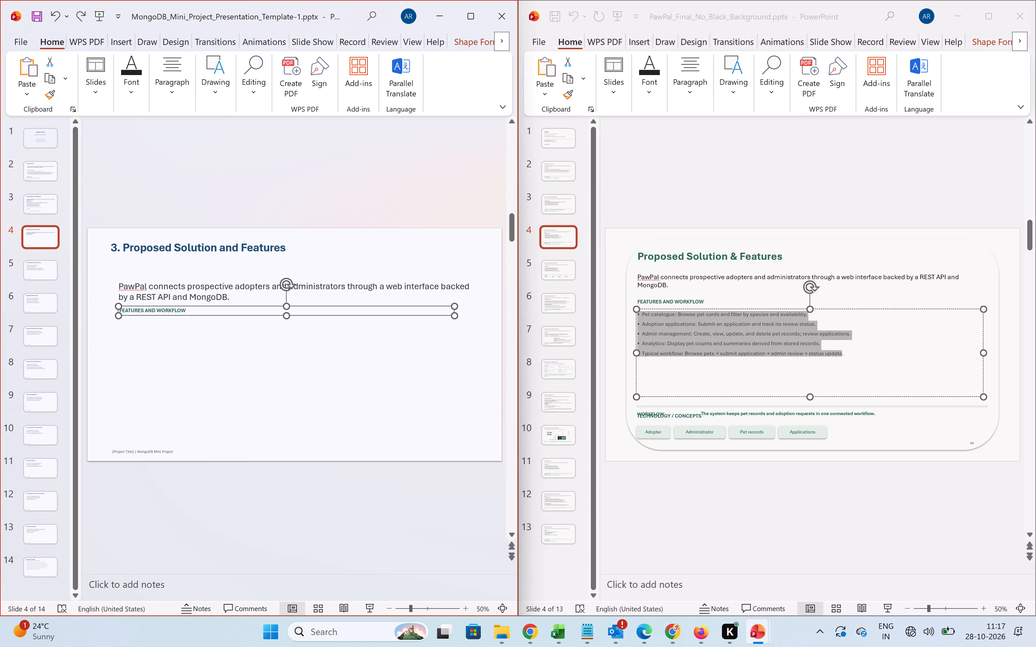
left_click(238, 296)
key("Down")
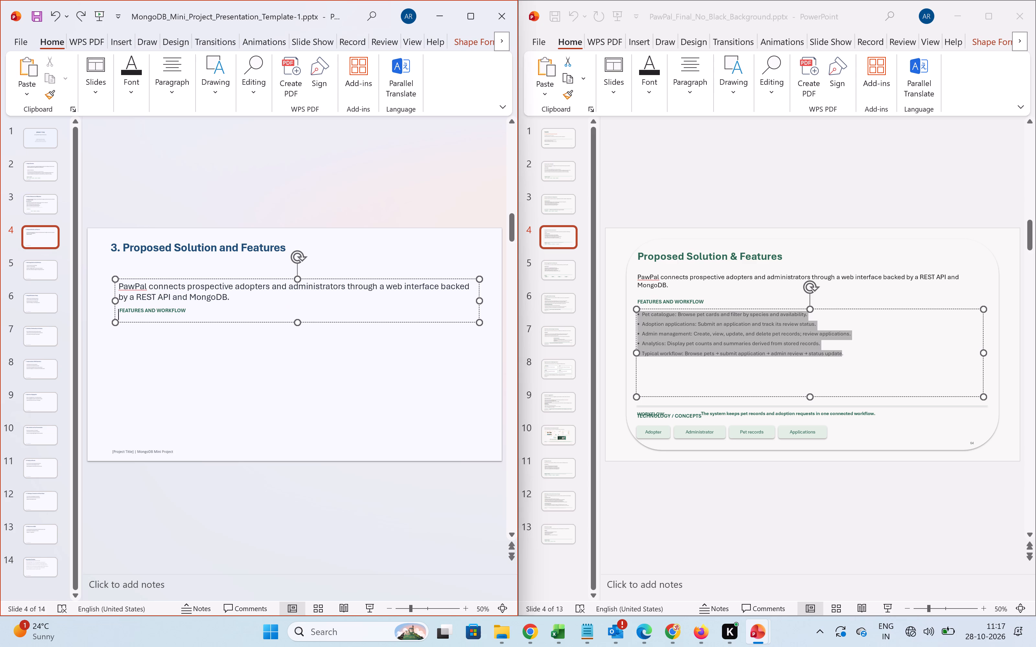
key("Return")
key("ctrl+v")
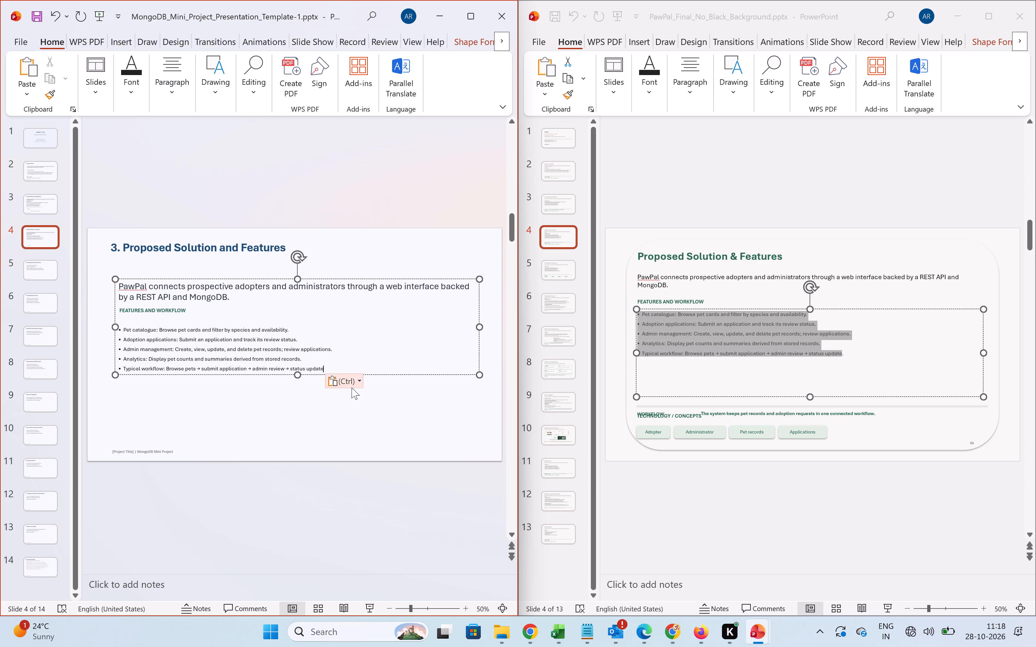
left_click(364, 392)
On the template's Technology Stack and Architecture slide, delete the four placeholder lines, with PawPal's matching slide open alongside.
left_click(565, 268)
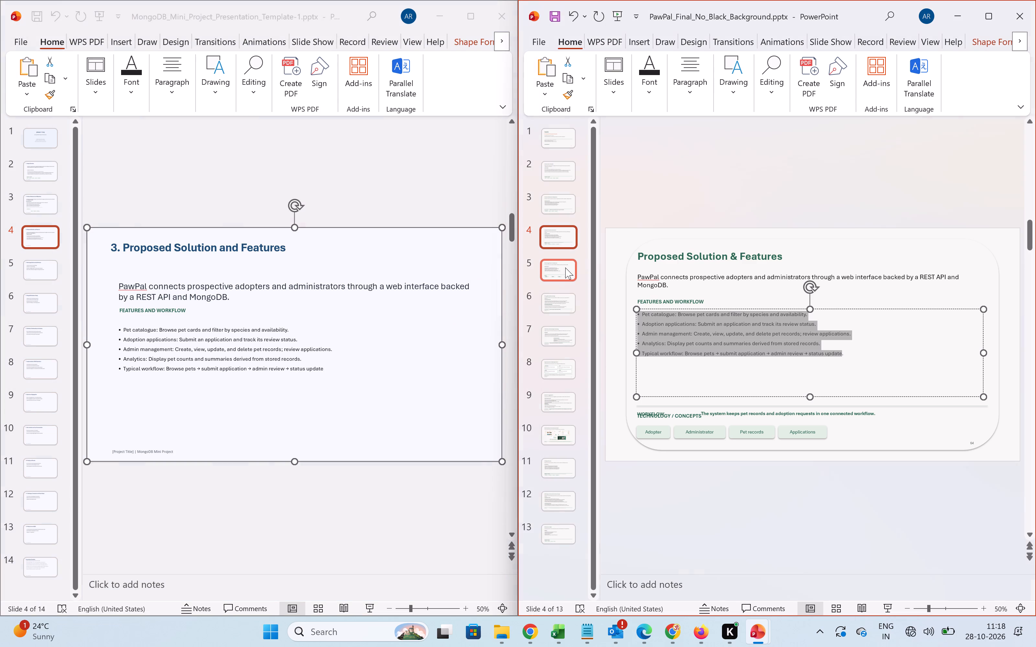
left_click(565, 268)
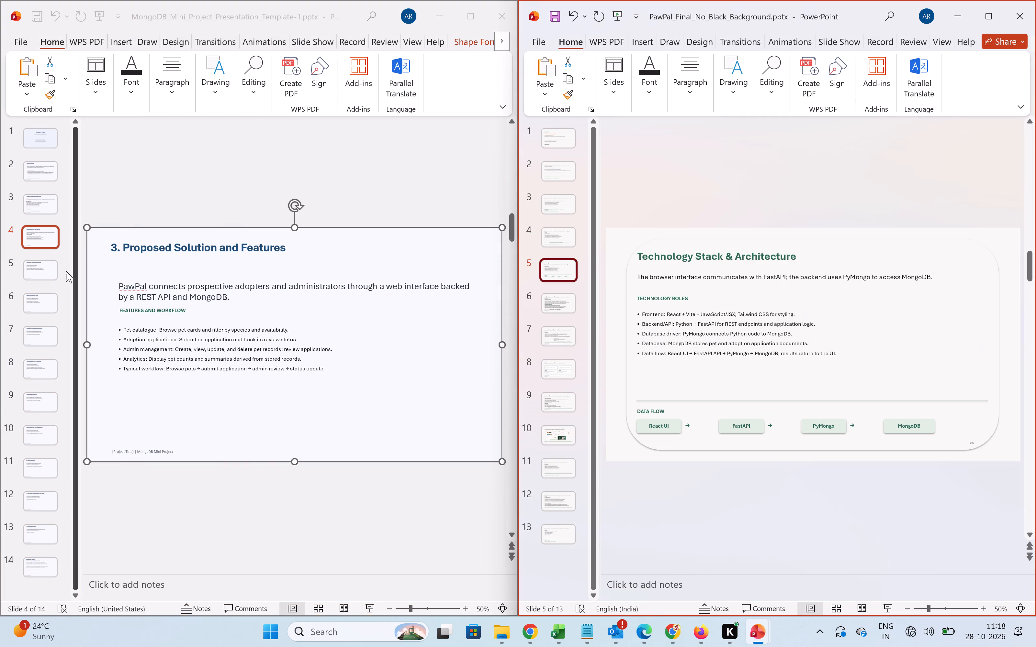
left_click(51, 273)
left_click(51, 273)
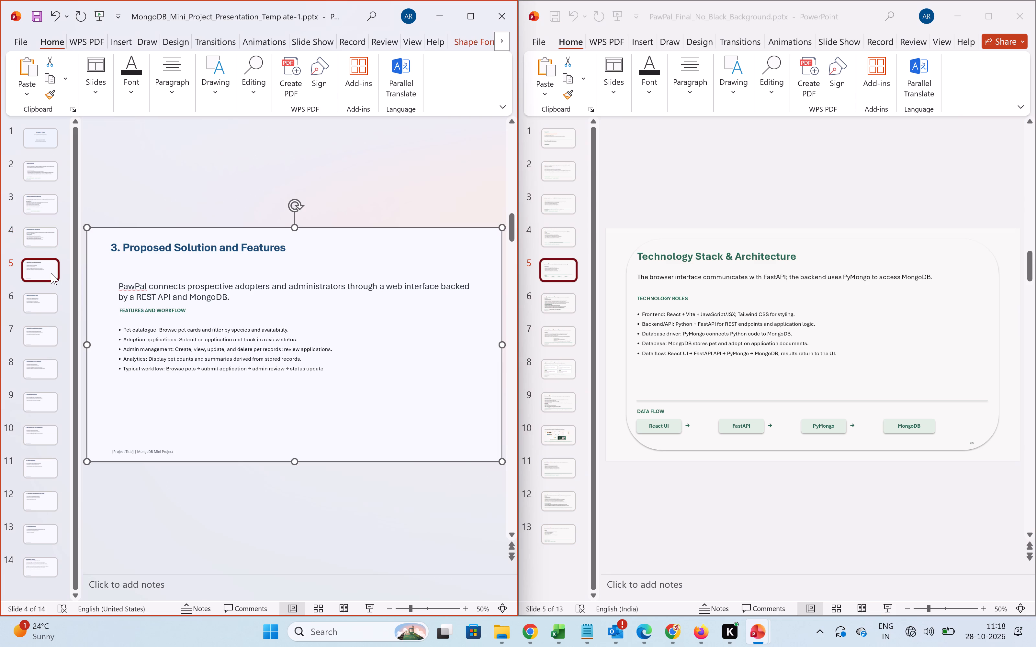
left_click(260, 327)
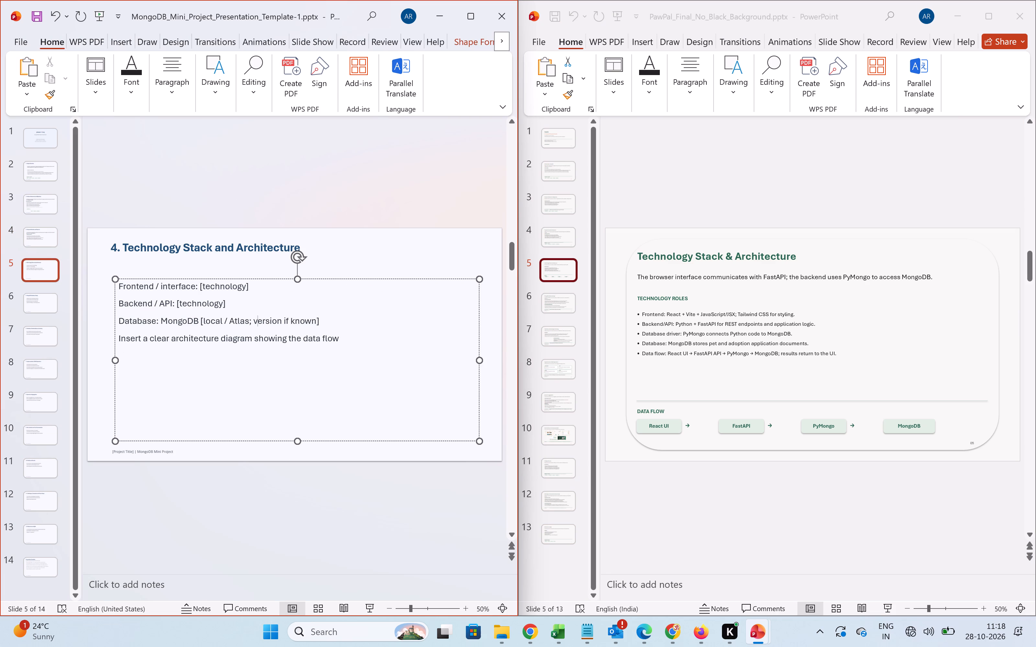
left_click_drag(346, 340, 338, 335)
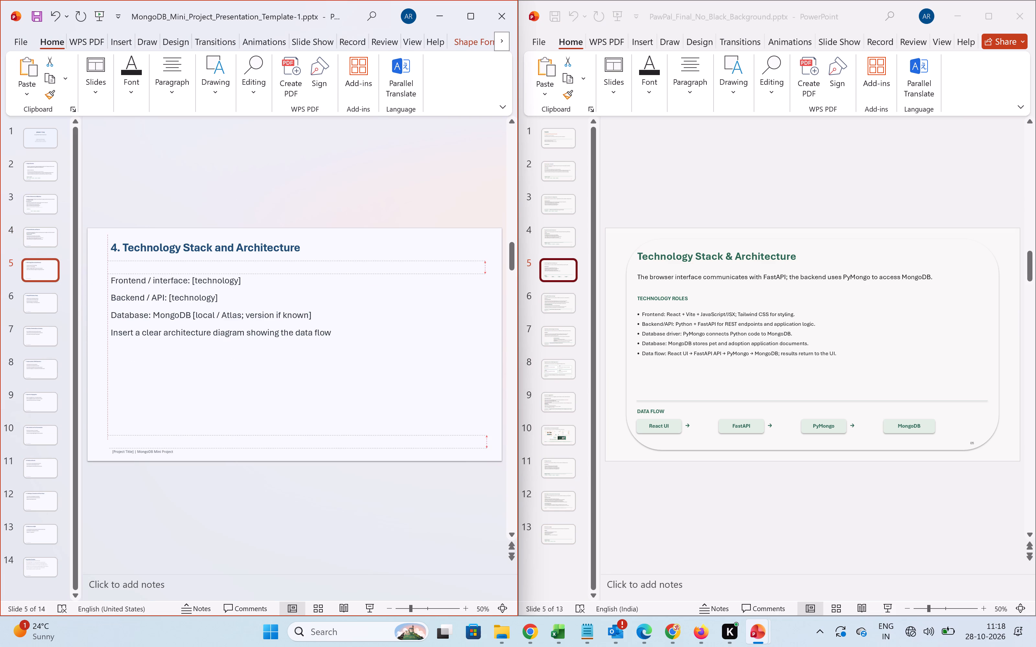
left_click_drag(338, 335, 343, 335)
left_click(343, 335)
left_click(337, 335)
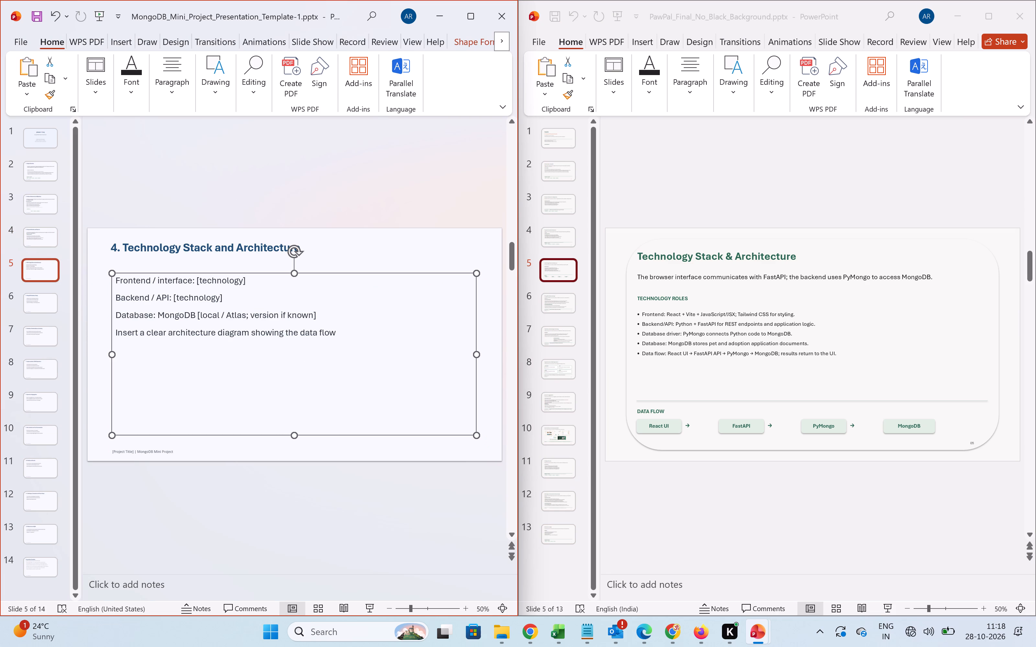
left_click(332, 332)
left_click_drag(335, 333, 107, 276)
key("BackSpace")
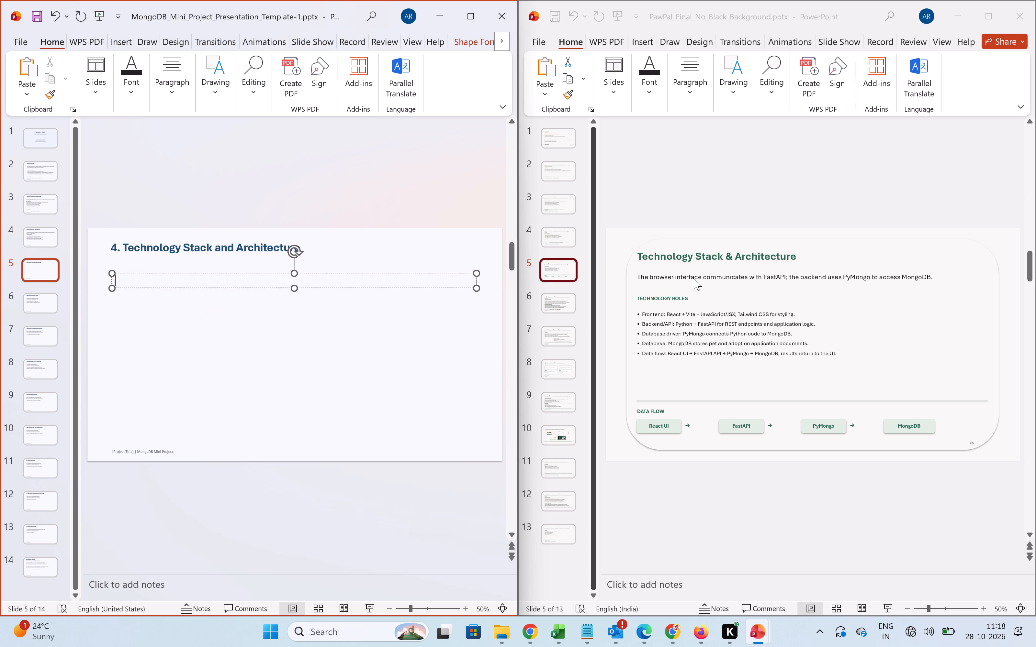
Copy PawPal's sentence beginning "The browser interface communicates with FastAPI" into the emptied body text box of the template's Technology Stack slide.
left_click(741, 288)
left_click(637, 277)
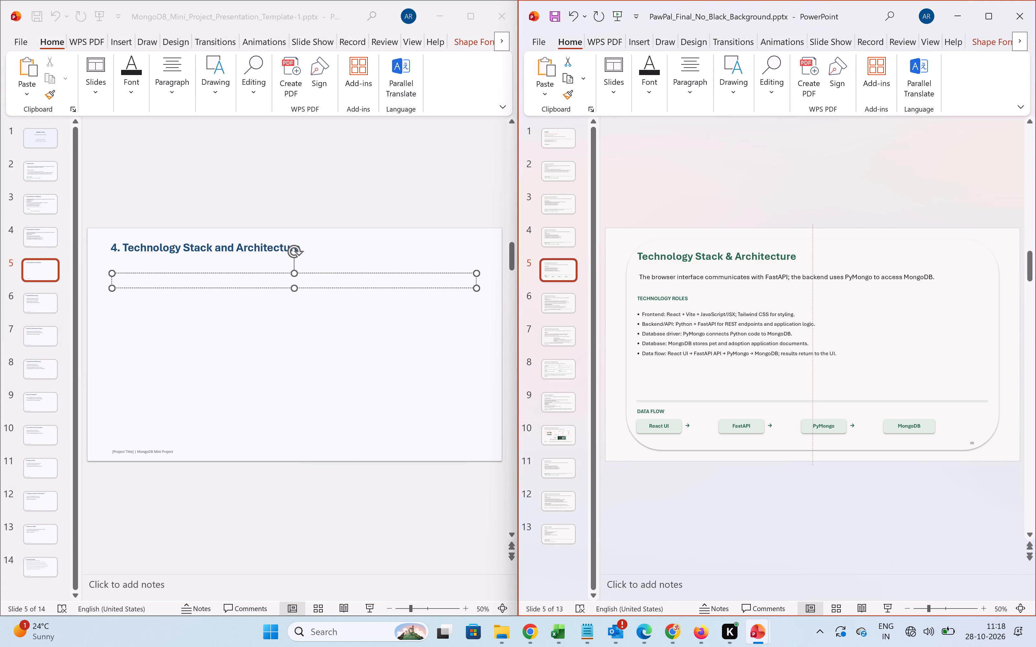
left_click_drag(932, 280, 871, 271)
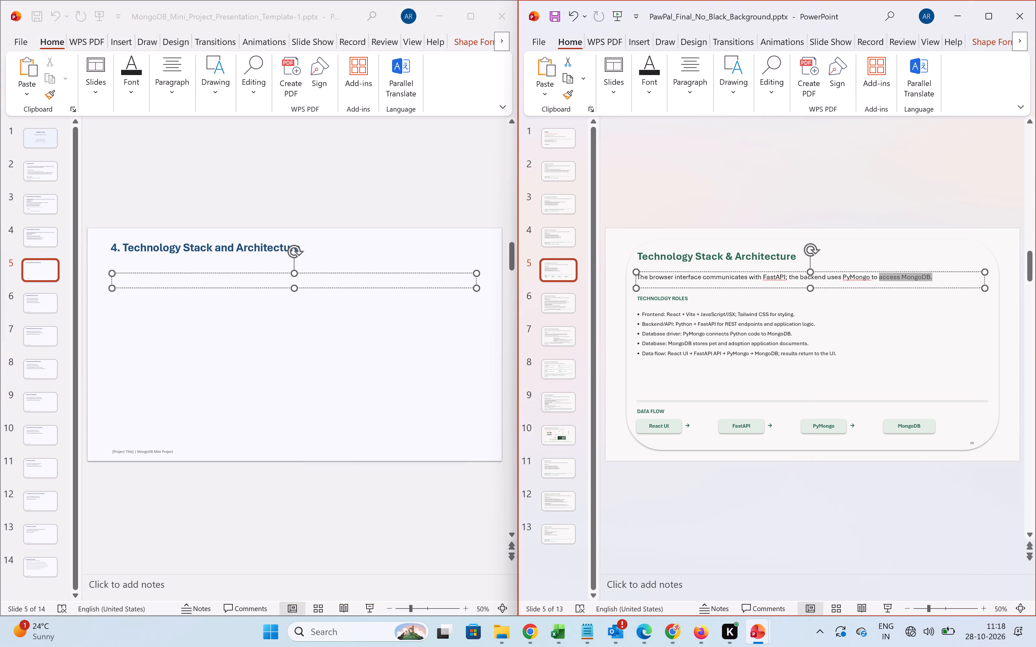
left_click_drag(871, 271, 633, 280)
key("ctrl+c")
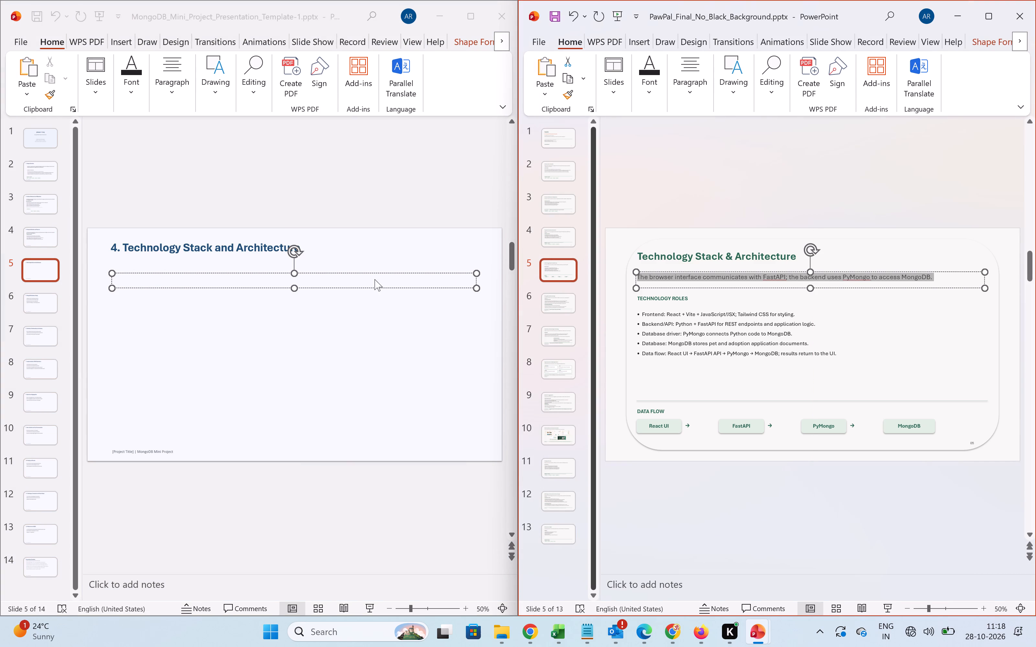
left_click(205, 274)
key("ctrl+v")
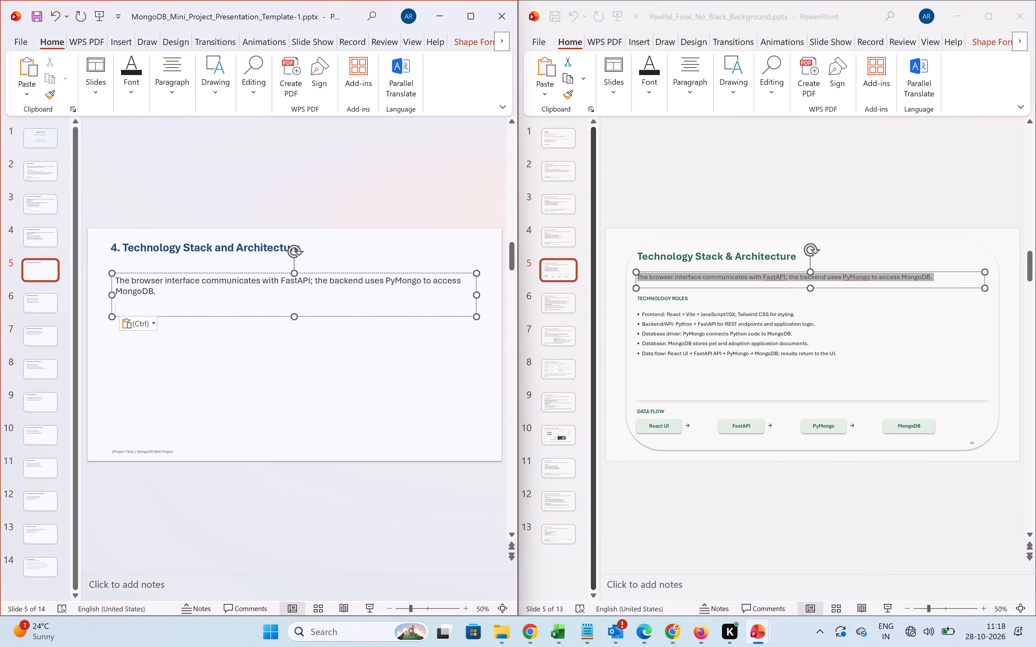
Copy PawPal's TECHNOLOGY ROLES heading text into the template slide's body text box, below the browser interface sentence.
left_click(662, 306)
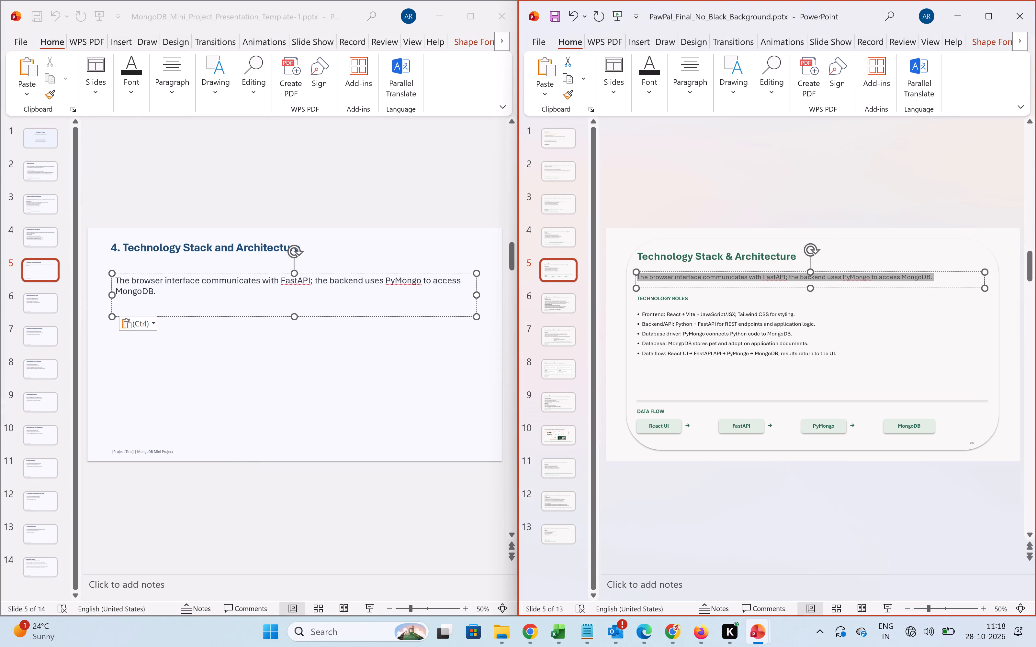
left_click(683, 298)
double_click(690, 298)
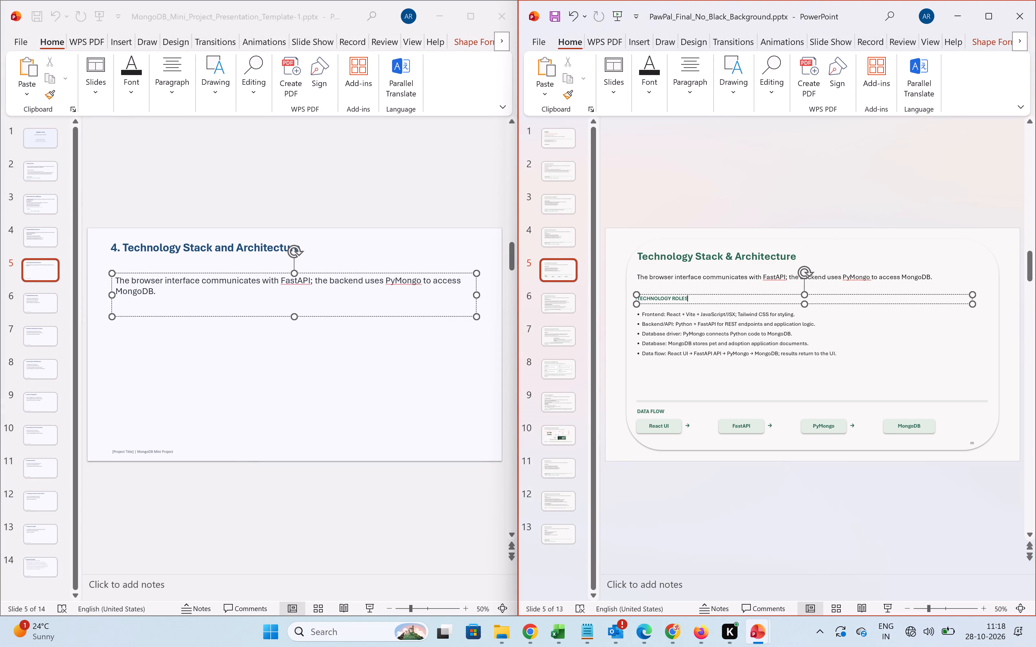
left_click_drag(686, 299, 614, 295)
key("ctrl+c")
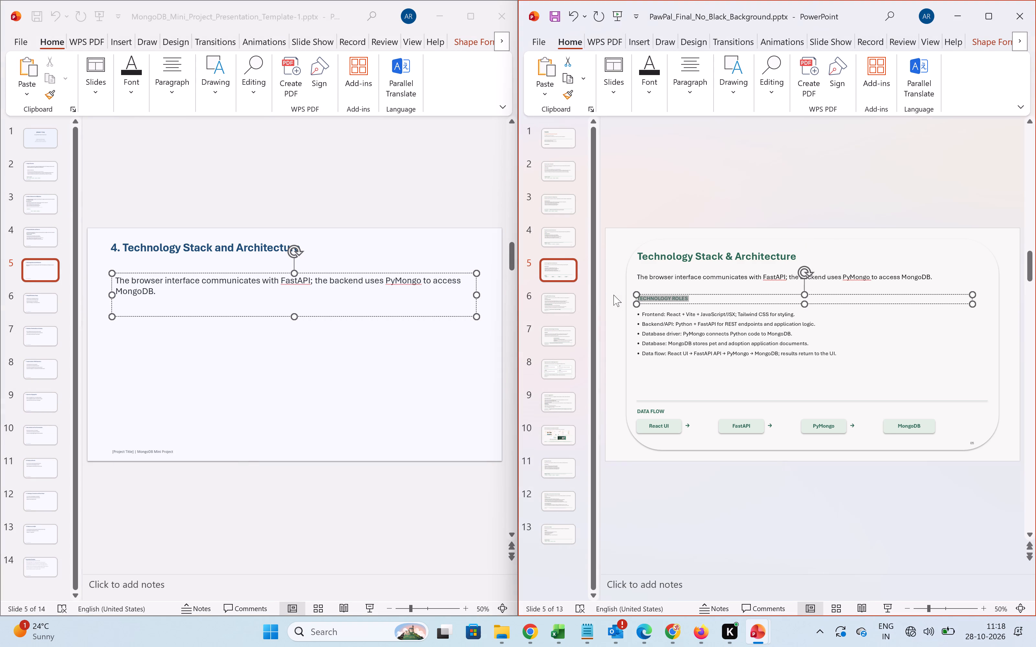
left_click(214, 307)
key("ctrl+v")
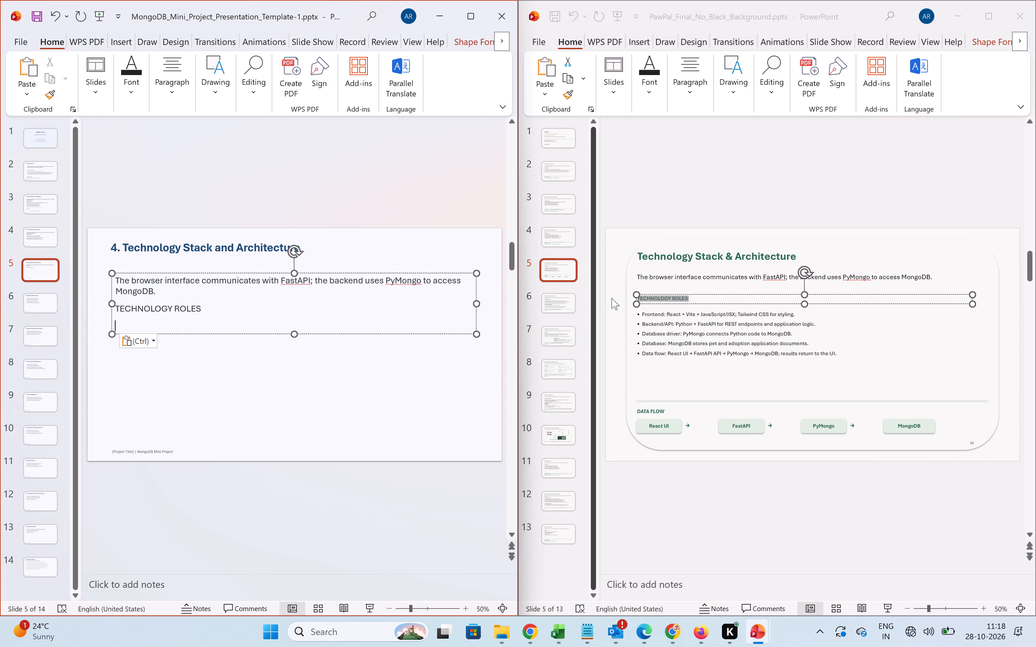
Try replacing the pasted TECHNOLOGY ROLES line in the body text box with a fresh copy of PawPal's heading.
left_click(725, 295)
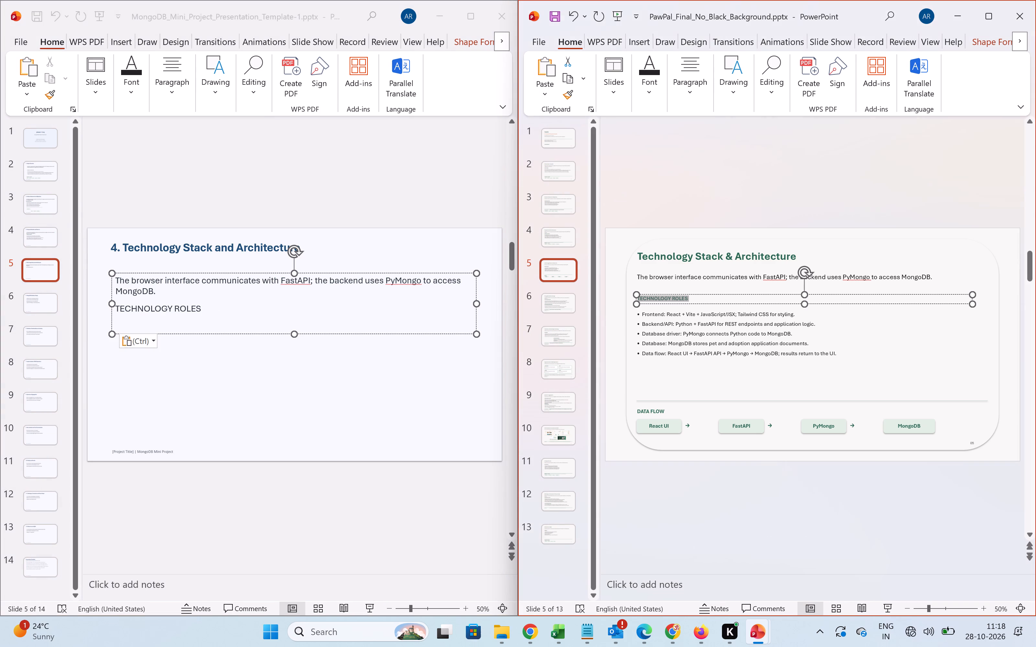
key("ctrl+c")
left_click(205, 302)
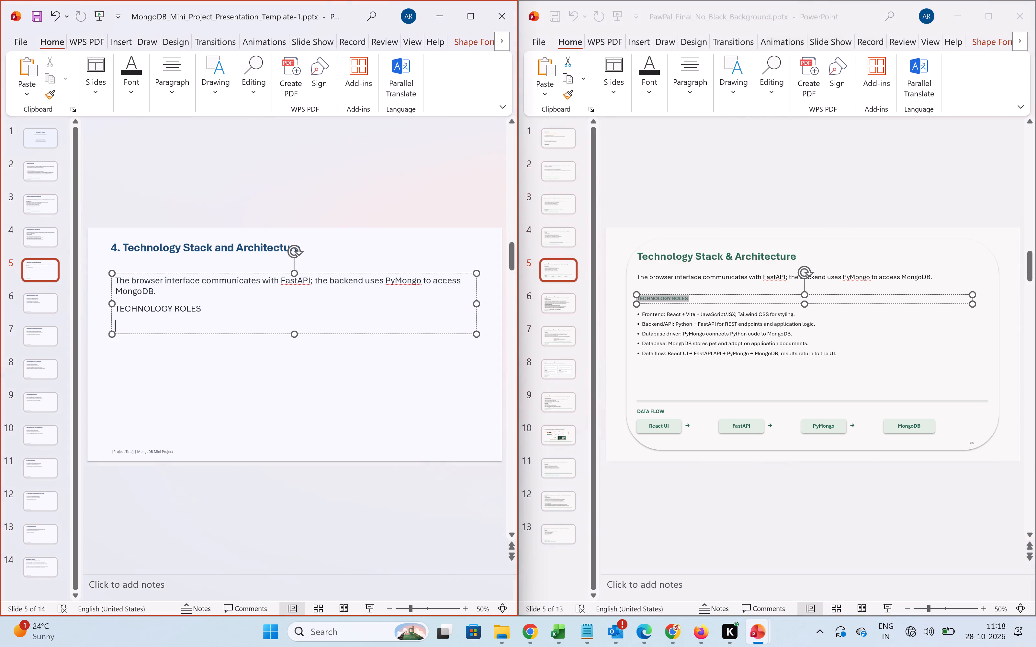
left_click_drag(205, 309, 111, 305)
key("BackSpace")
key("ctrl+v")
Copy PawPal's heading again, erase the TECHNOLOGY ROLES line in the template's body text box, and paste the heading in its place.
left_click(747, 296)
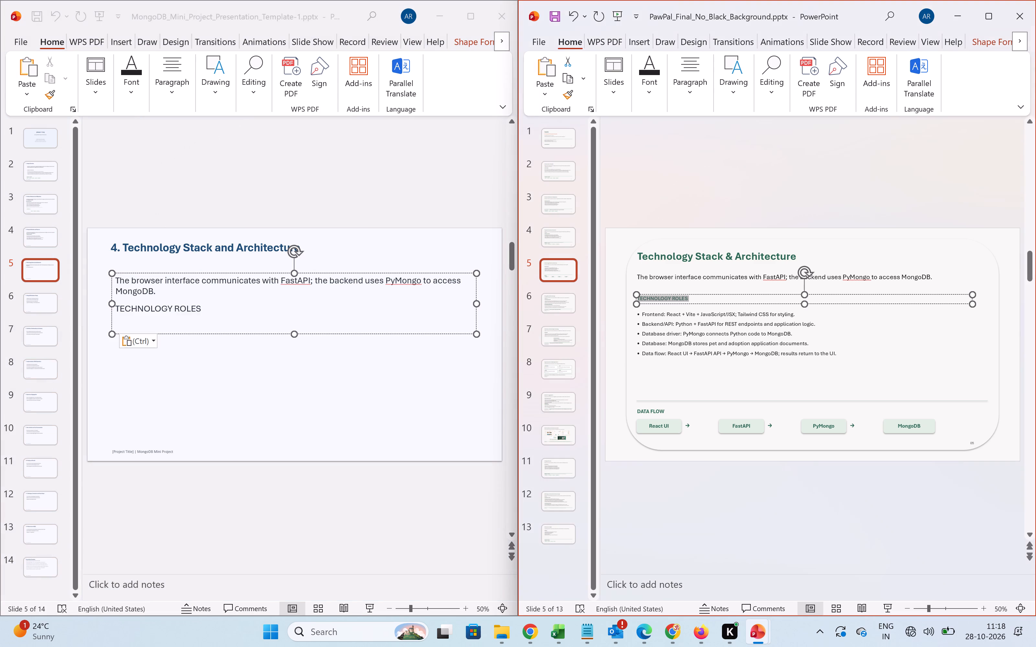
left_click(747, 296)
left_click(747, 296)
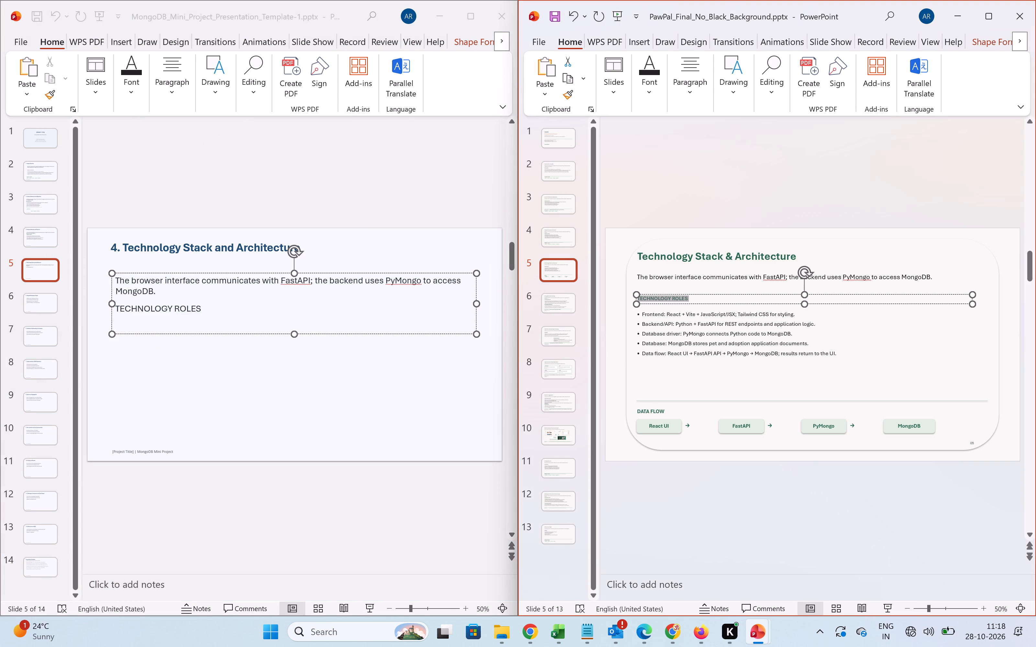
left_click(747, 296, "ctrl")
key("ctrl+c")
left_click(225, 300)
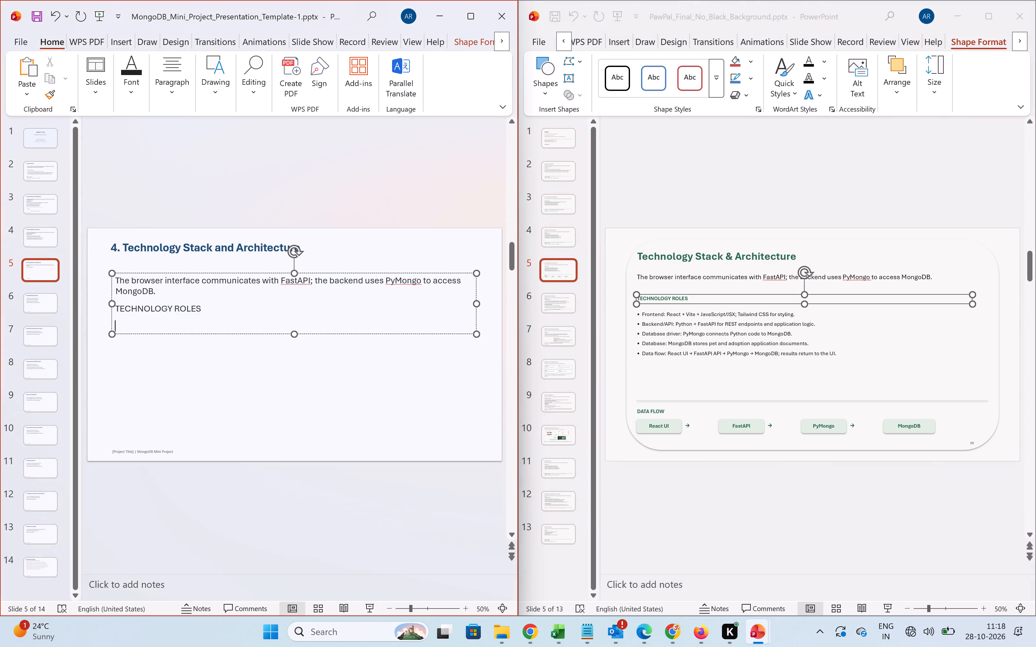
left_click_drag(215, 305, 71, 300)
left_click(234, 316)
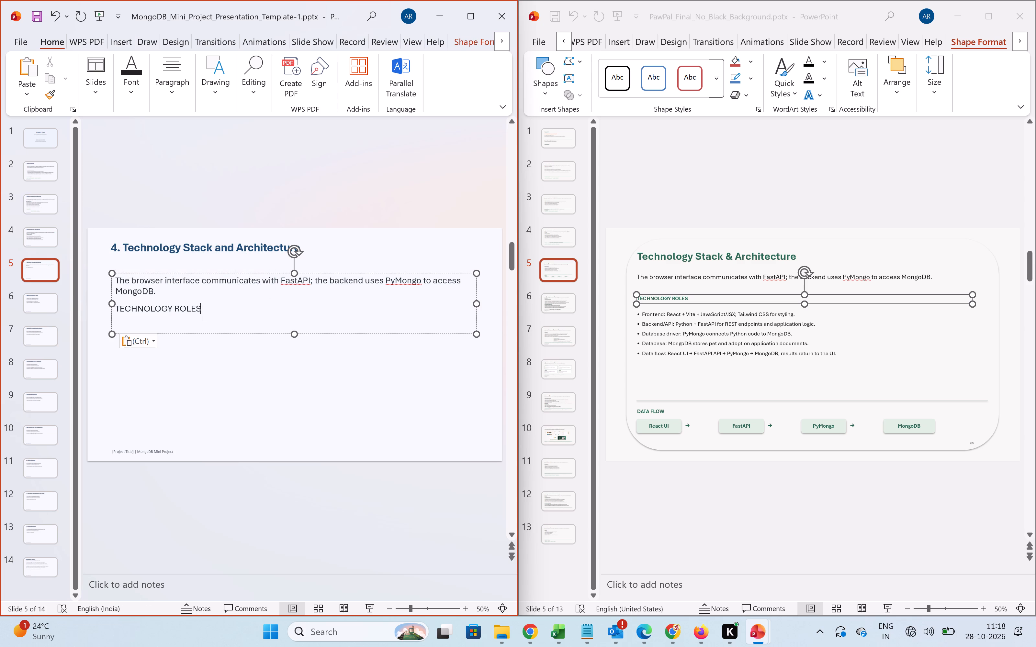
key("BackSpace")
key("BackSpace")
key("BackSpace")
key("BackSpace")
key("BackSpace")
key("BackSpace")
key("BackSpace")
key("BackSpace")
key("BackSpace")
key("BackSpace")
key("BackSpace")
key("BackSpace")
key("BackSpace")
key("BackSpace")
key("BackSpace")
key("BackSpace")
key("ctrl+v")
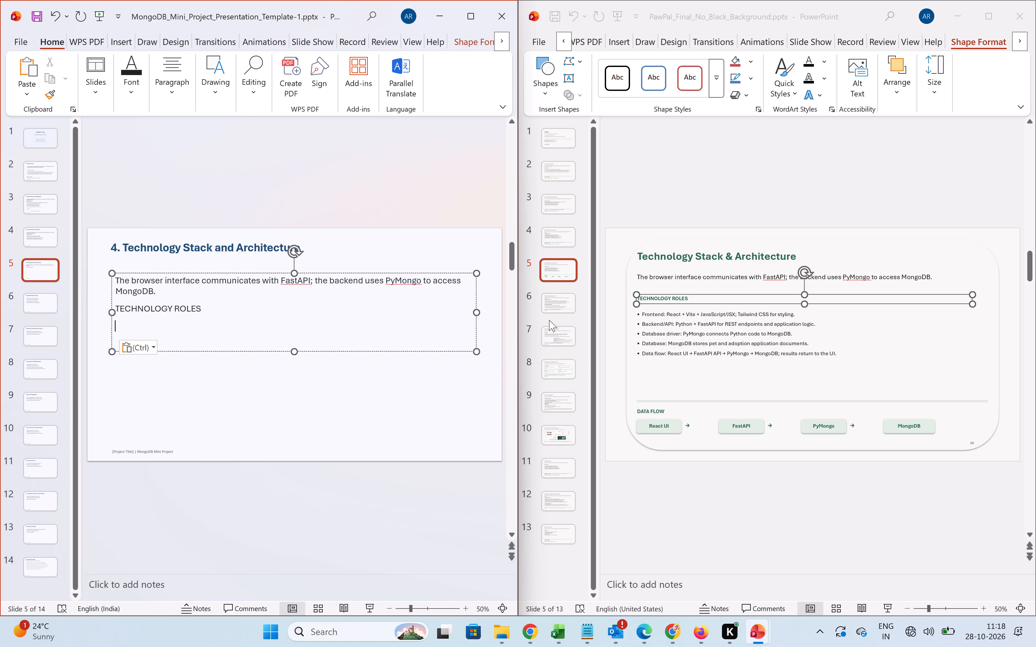
Copy PawPal's whole TECHNOLOGY ROLES heading text box onto the template's Technology Stack and Architecture slide.
left_click(830, 300)
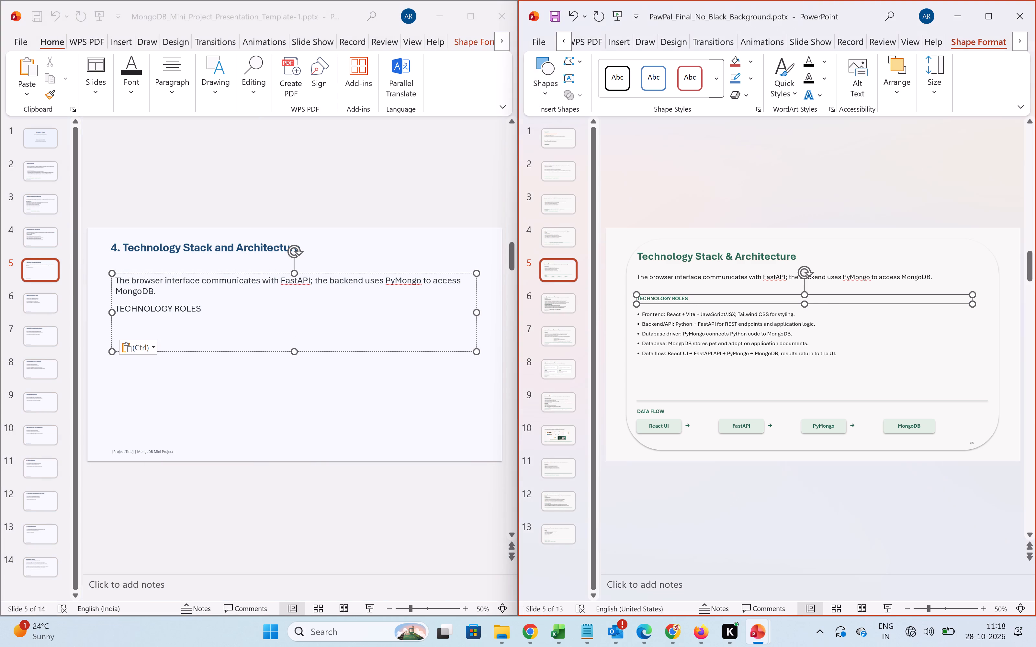
left_click(827, 295)
key("ctrl+c")
left_click(177, 325)
key("ctrl+v")
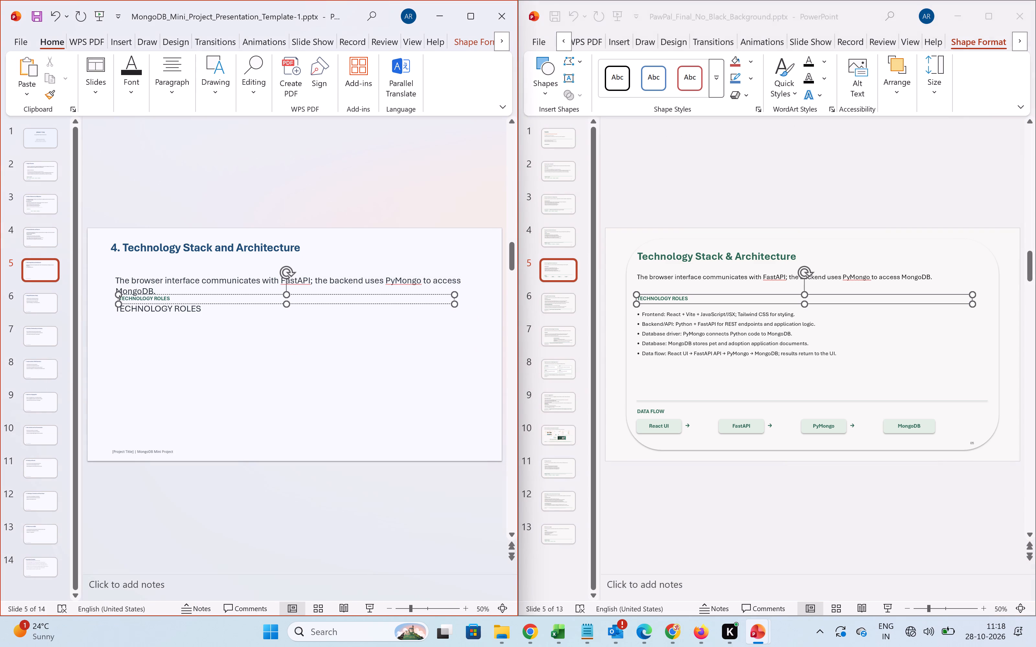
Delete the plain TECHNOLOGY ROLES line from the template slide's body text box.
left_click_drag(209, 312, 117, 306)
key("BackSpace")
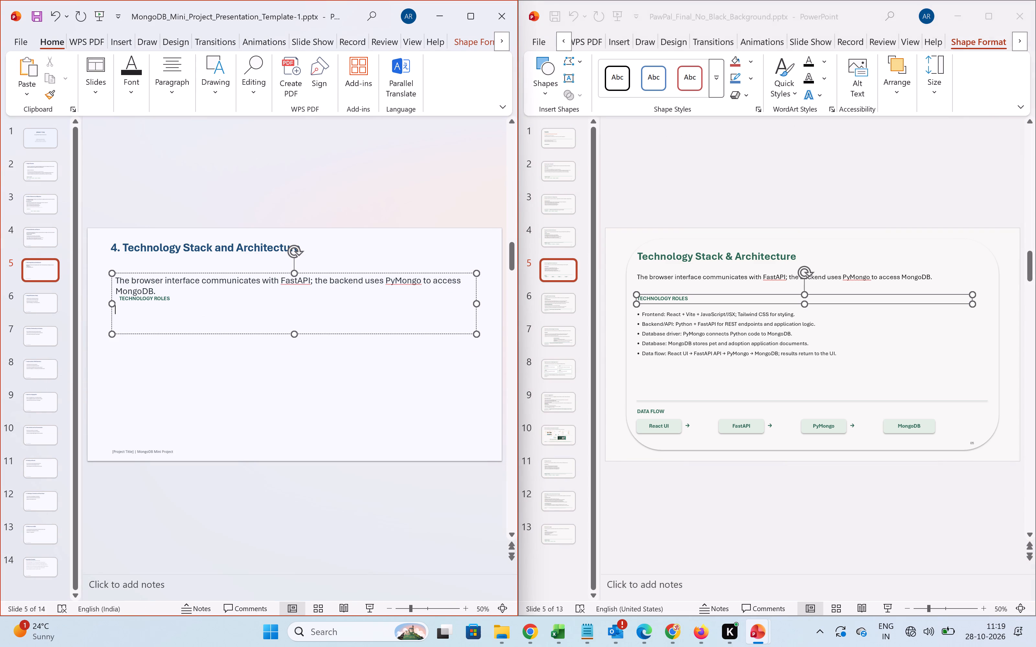
Move the green TECHNOLOGY ROLES text box just below the browser interface sentence, aligned with the body text box's left edge.
left_click(186, 298)
left_click_drag(186, 298, 184, 303)
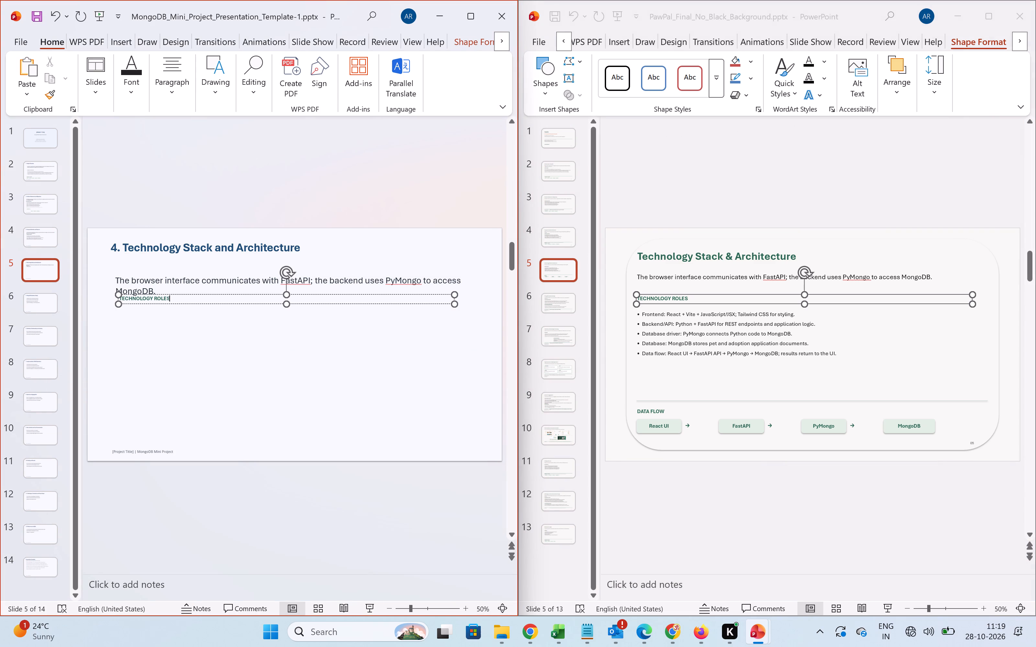
left_click_drag(184, 303, 181, 306)
left_click_drag(193, 302, 187, 310)
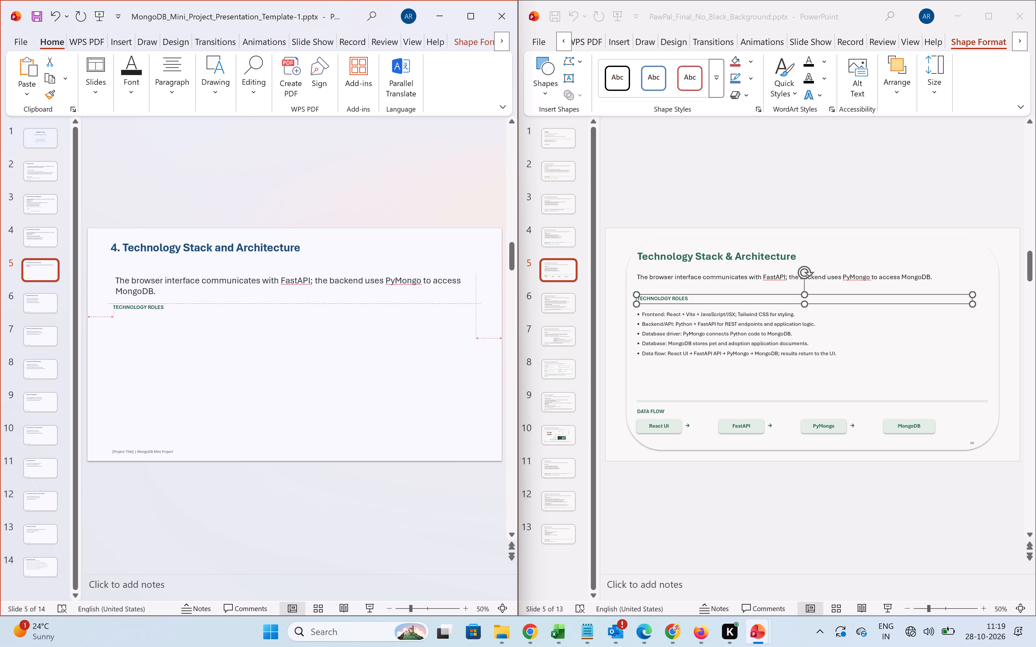
left_click_drag(187, 310, 186, 311)
Copy PawPal's five technology role bullets into the template's TECHNOLOGY ROLES text box, two lines below the heading.
left_click(722, 363)
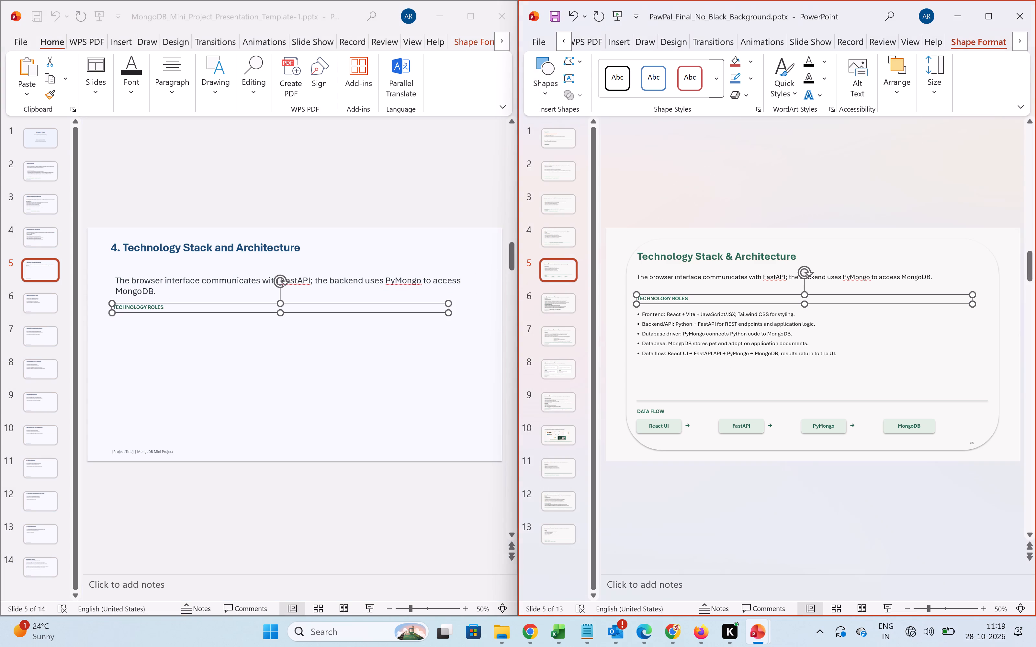
left_click(830, 354)
left_click(840, 356)
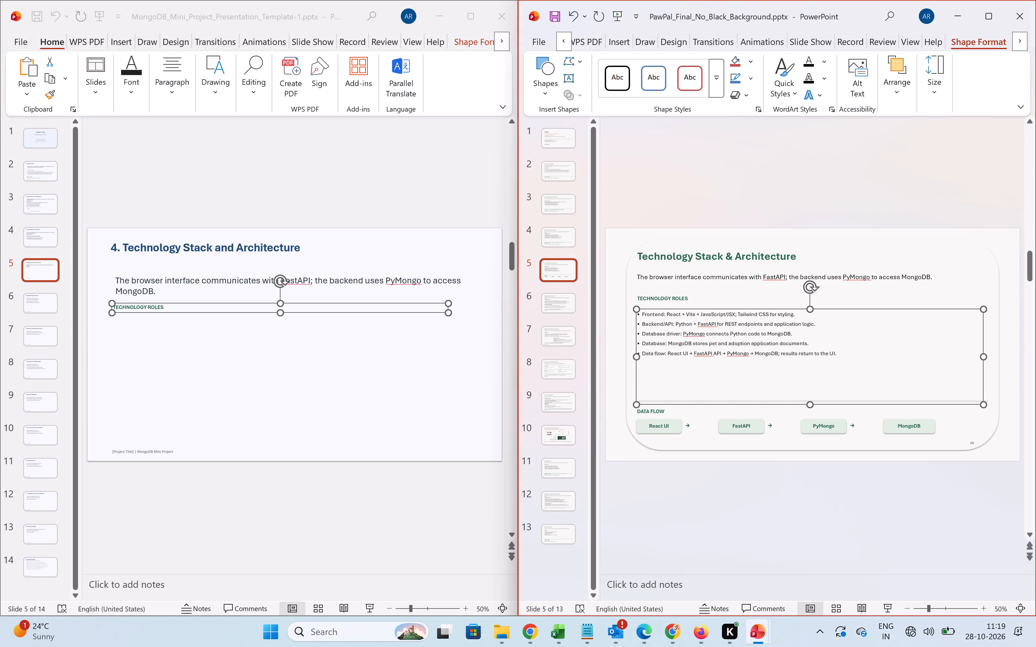
left_click_drag(835, 353, 643, 321)
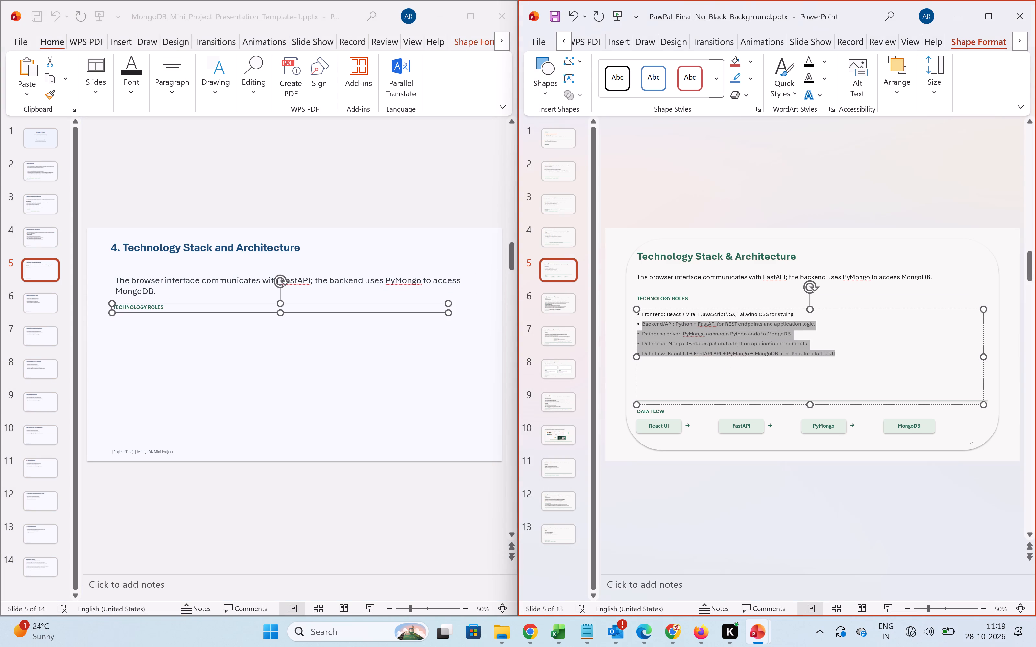
left_click_drag(643, 321, 640, 318)
key("ctrl+c")
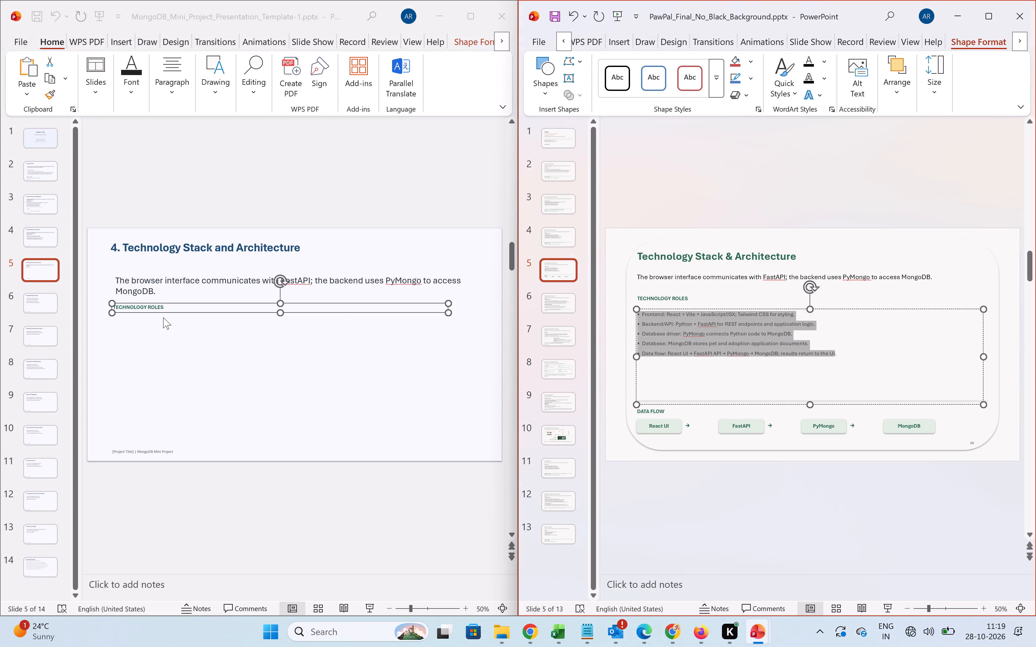
left_click(163, 317)
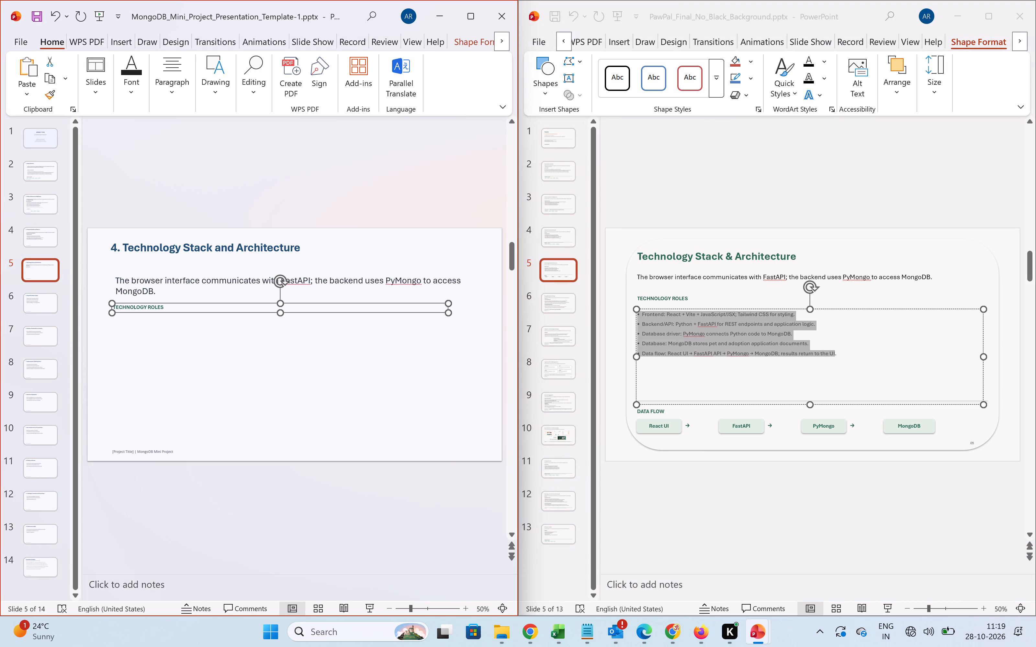
left_click(165, 309)
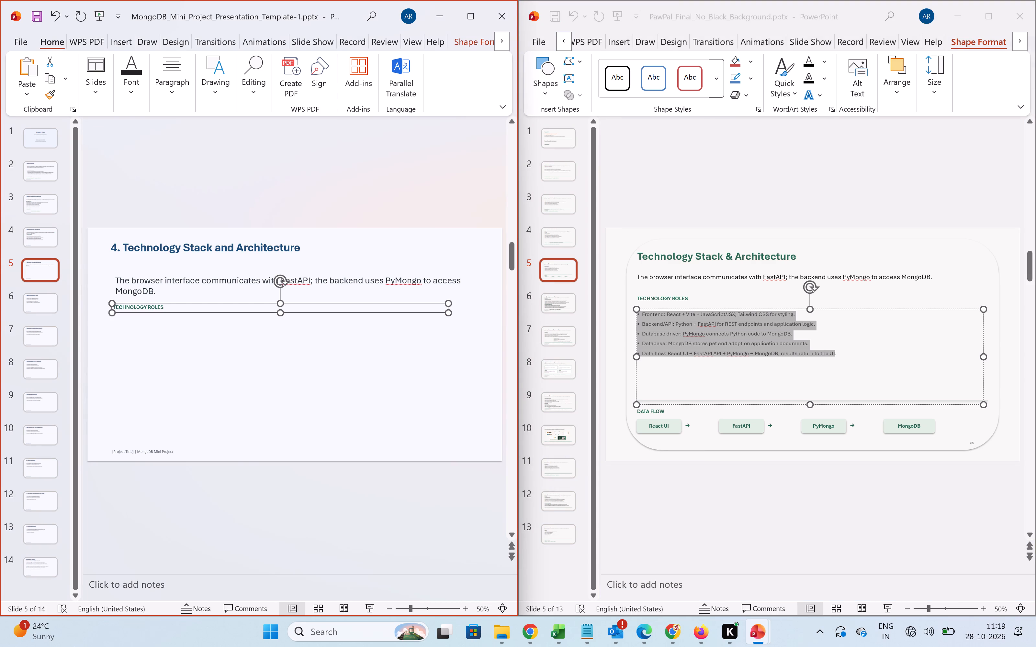
left_click(160, 307)
left_click(164, 307)
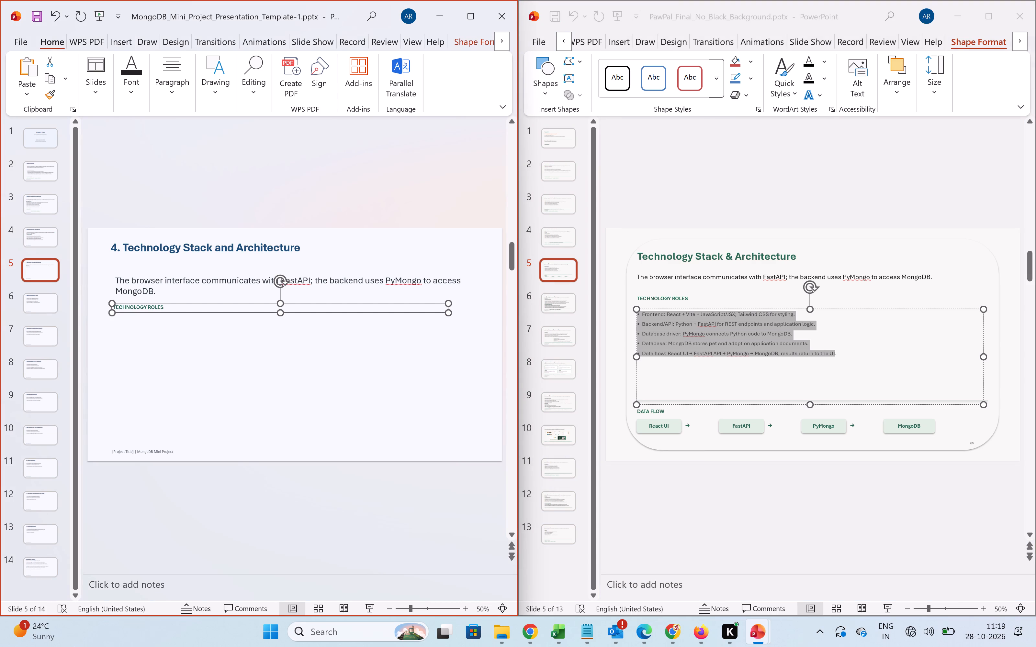
left_click(163, 309)
key("Return")
key("Return")
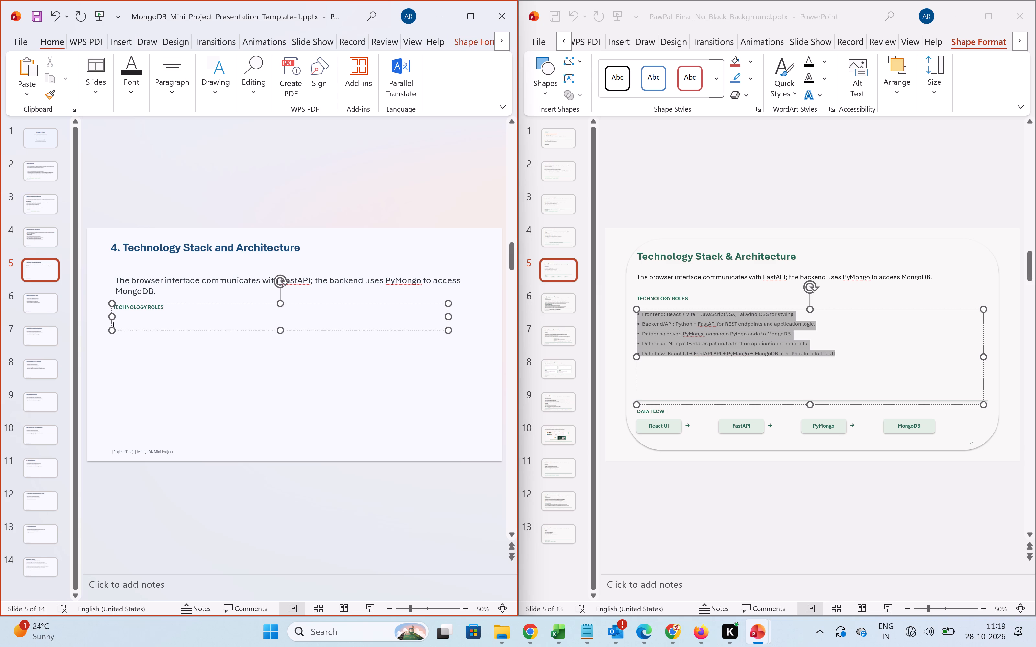
key("ctrl+v")
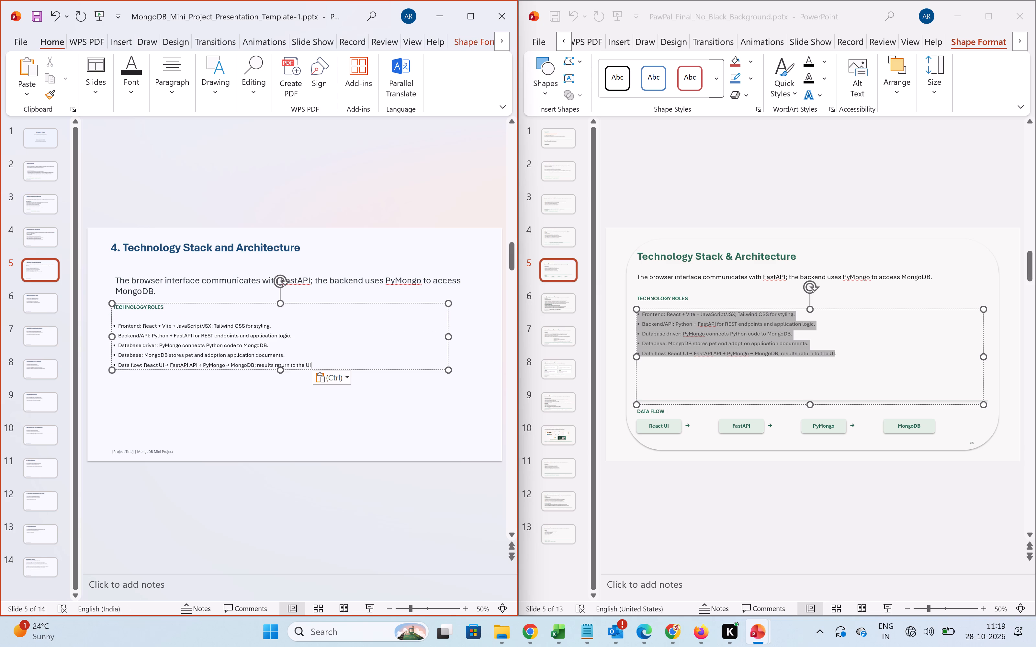
left_click(223, 457)
On the template's MongoDB Database Design slide, delete the four placeholder lines, with PawPal's matching slide open alongside.
left_click(39, 298)
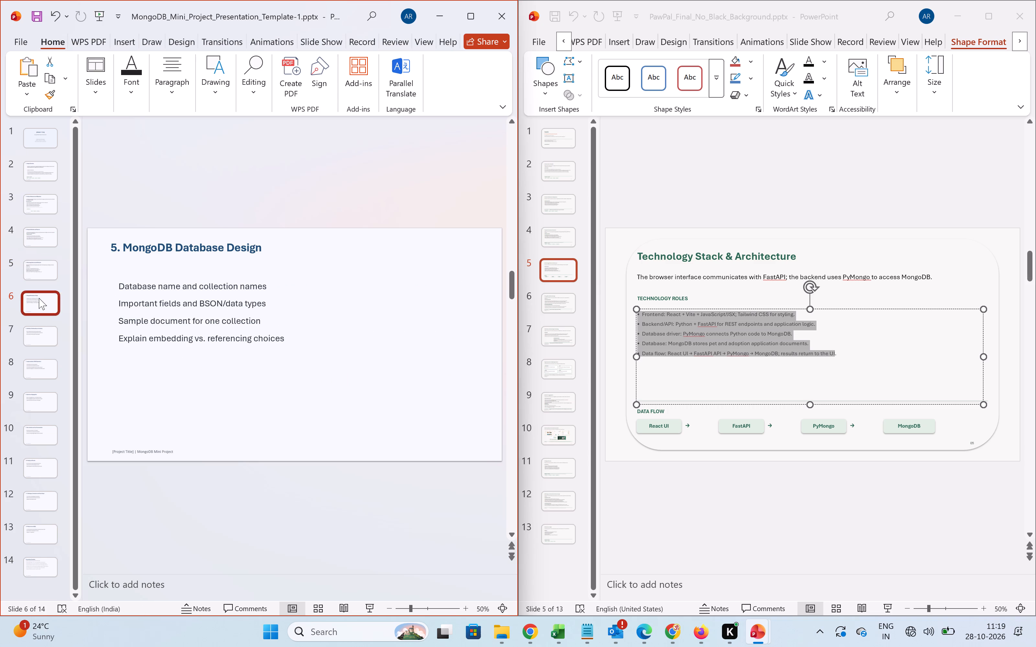
left_click(557, 290)
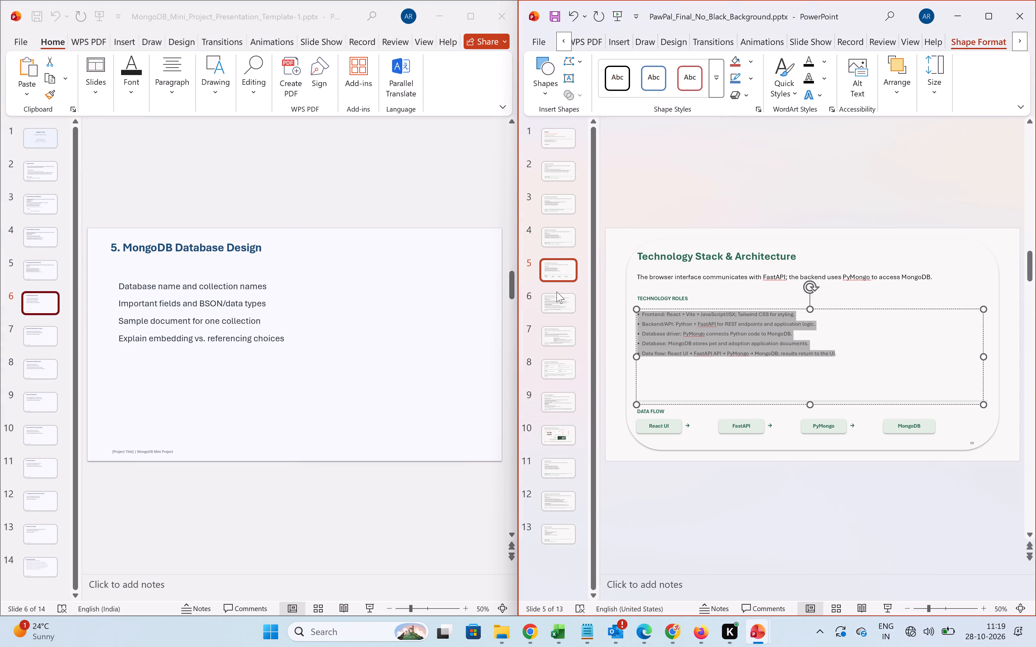
left_click(555, 298)
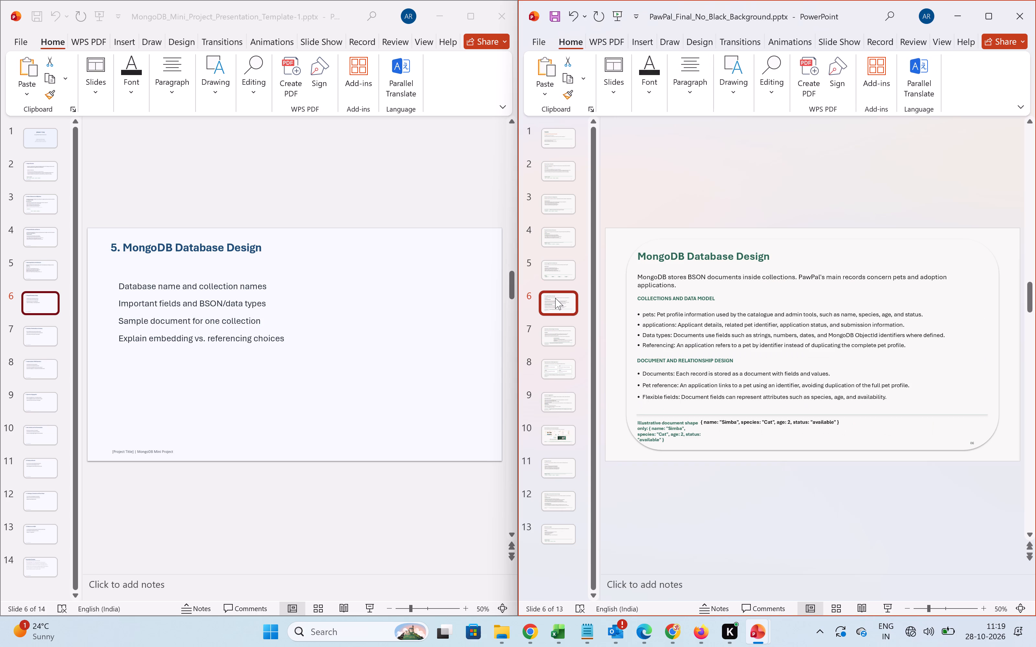
left_click(286, 347)
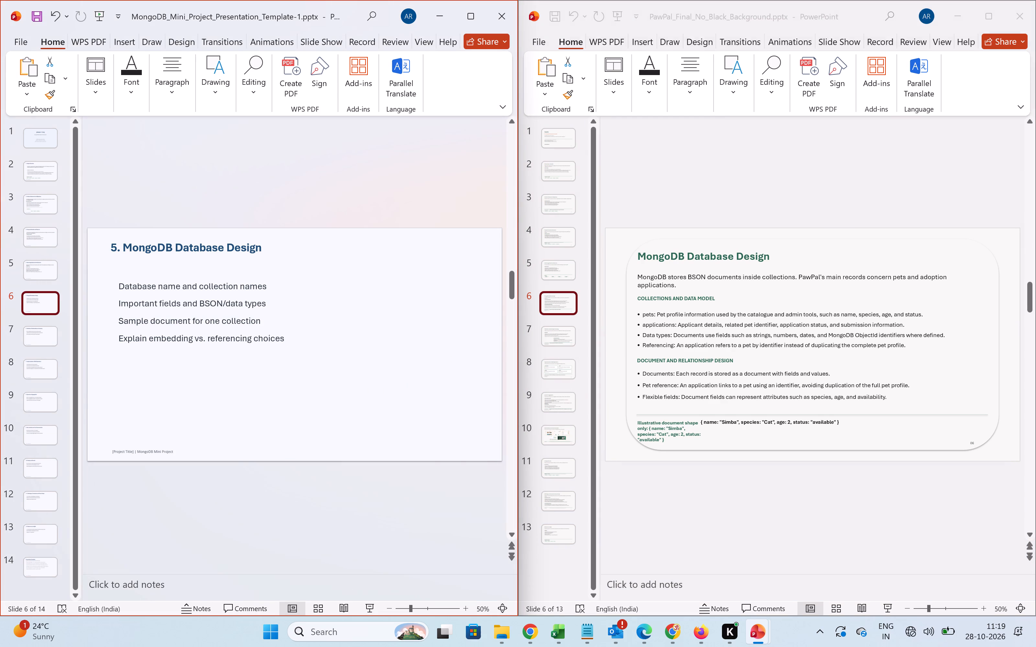
left_click_drag(284, 340, 125, 292)
key("BackSpace")
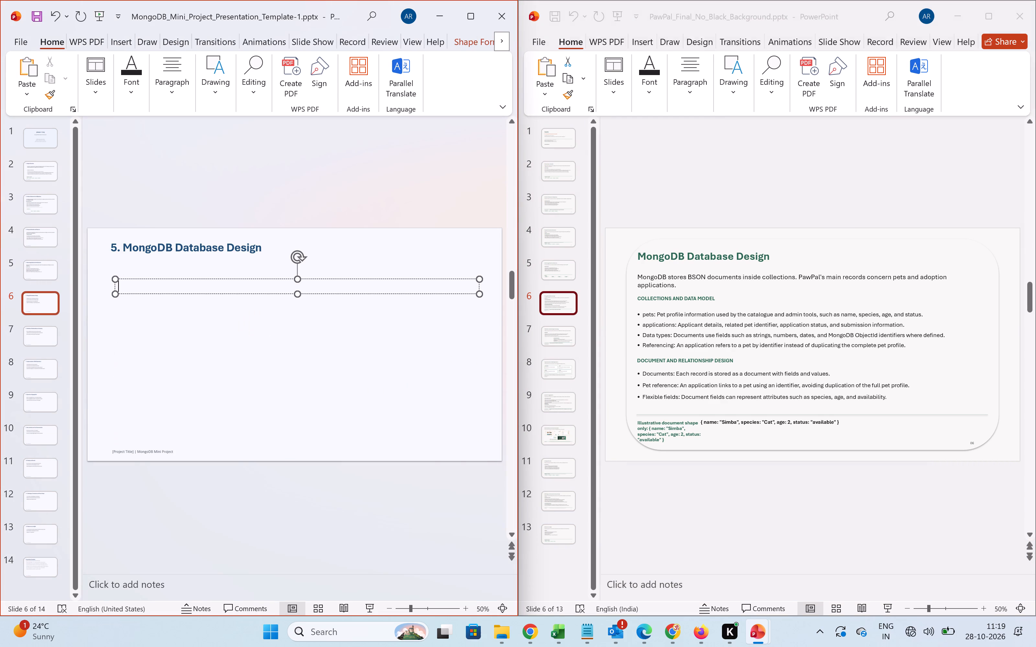
Copy PawPal's opening sentence about BSON documents and main records into the template's body text box, and start a new line below it.
left_click(680, 285)
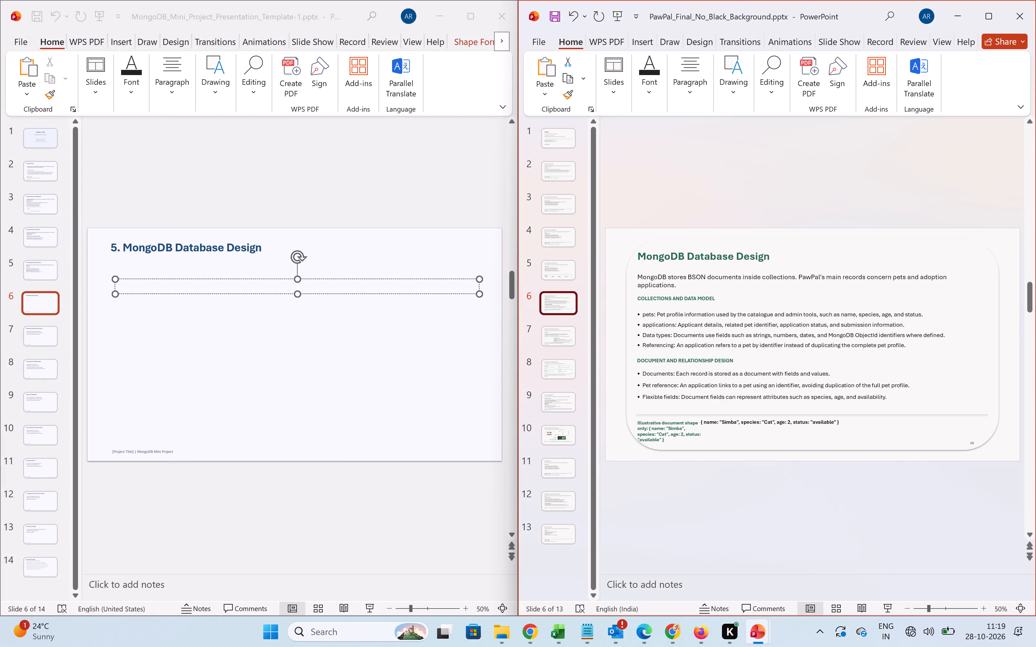
left_click_drag(675, 286, 640, 283)
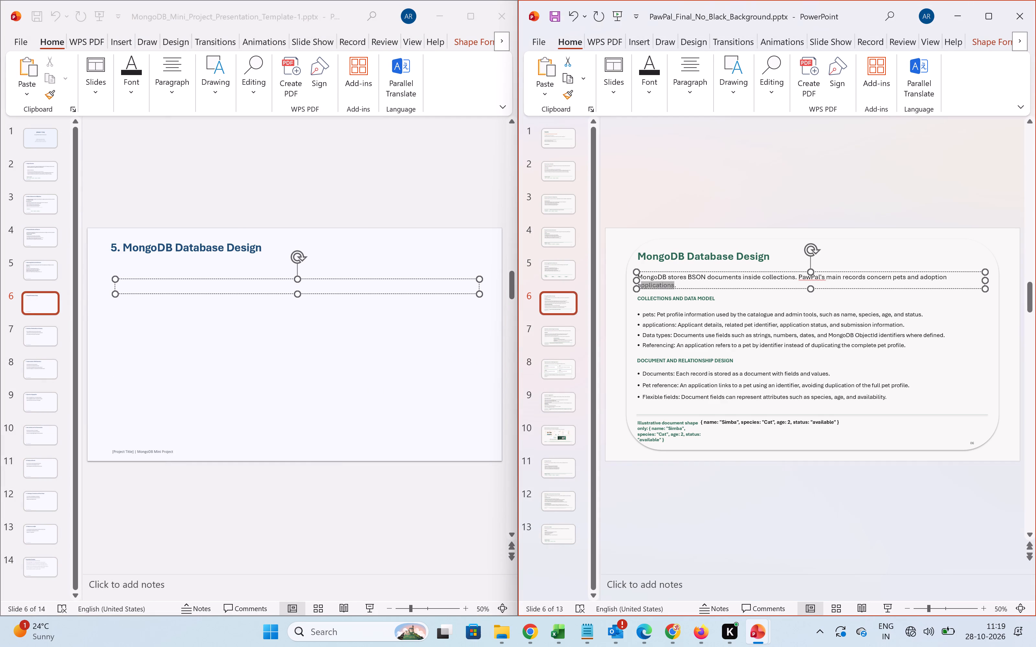
left_click_drag(640, 283, 636, 277)
key("ctrl+c")
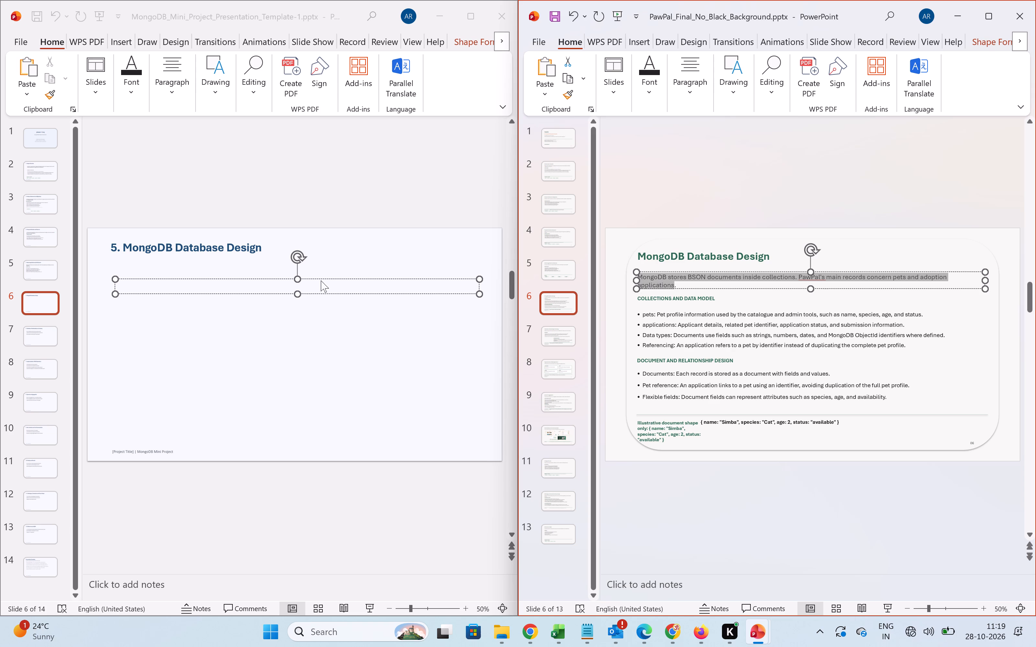
left_click(141, 283)
key("ctrl+c")
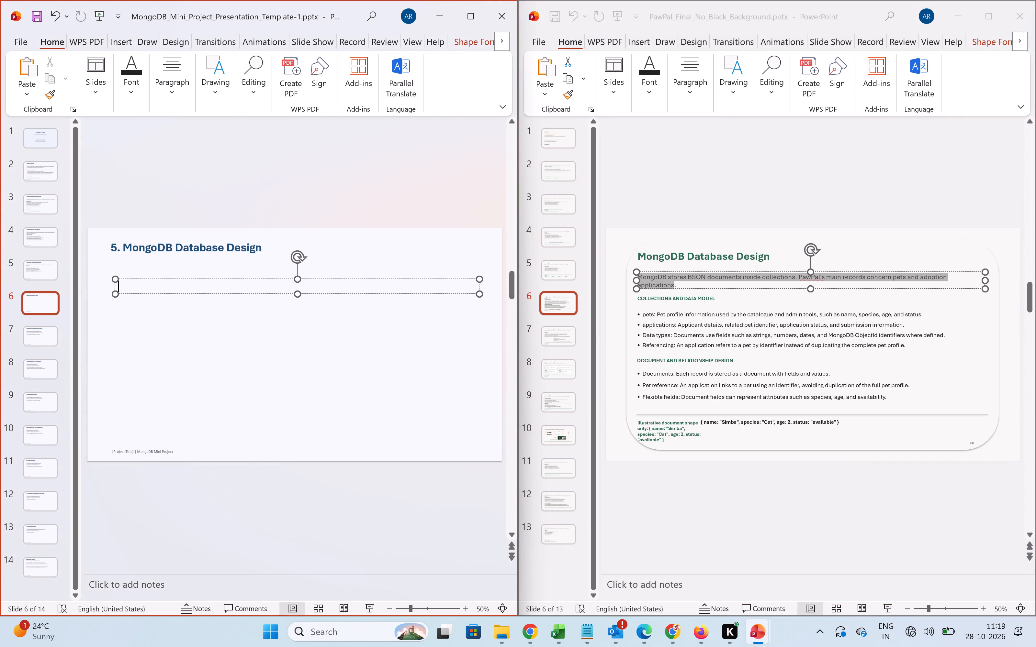
key("ctrl+v")
key("Return")
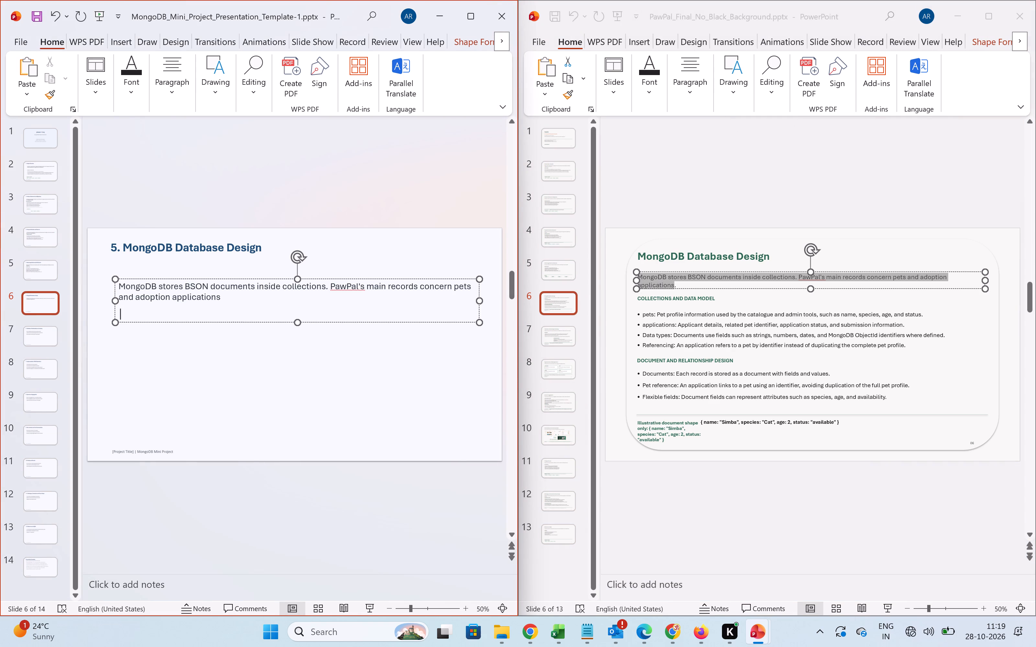
Copy PawPal's green COLLECTIONS AND DATA MODEL text box onto the template slide and place it just below the opening sentence.
left_click(681, 296)
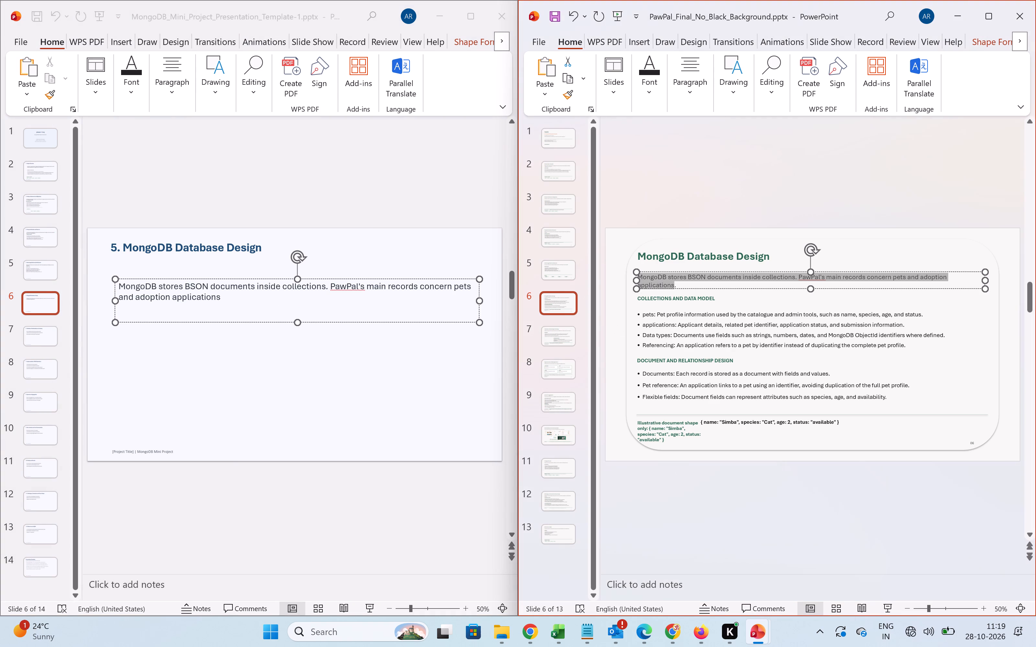
left_click(713, 298)
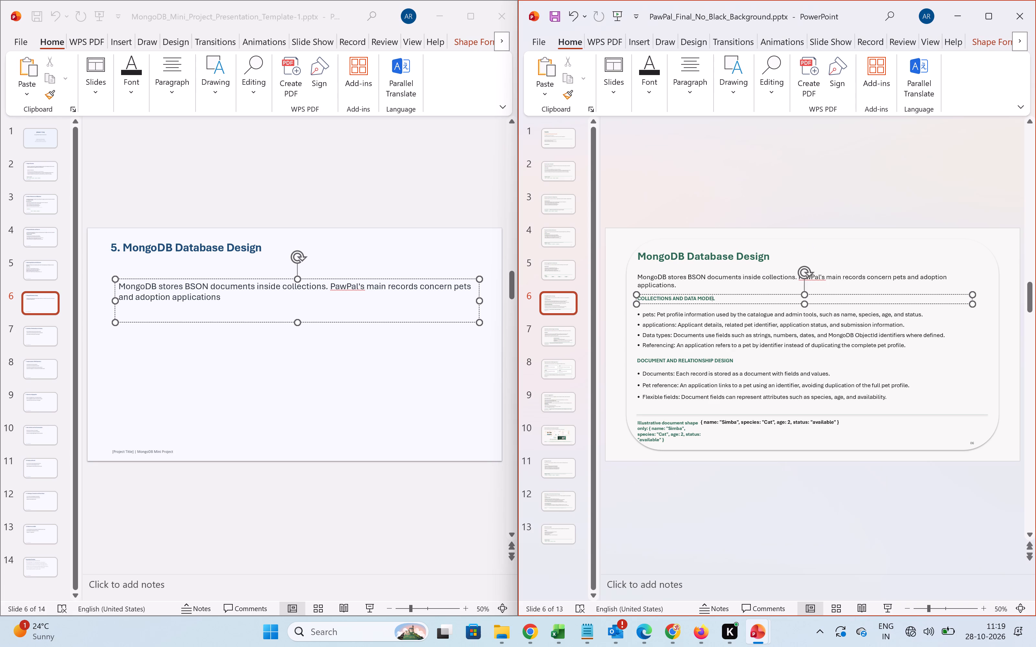
left_click(740, 299)
key("ctrl+c")
left_click(146, 309)
key("ctrl+v")
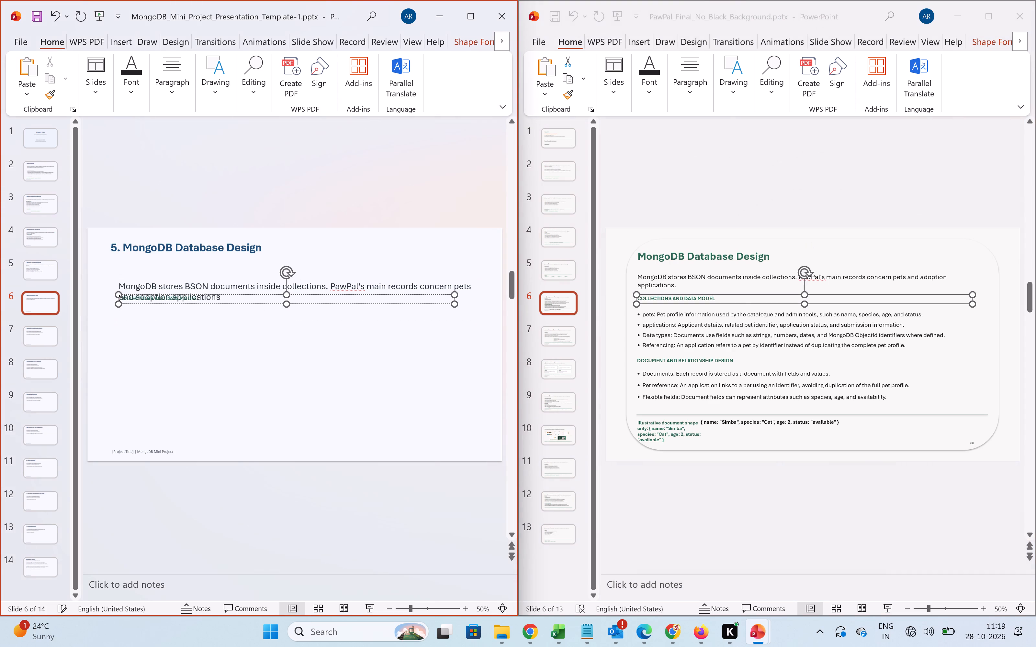
left_click_drag(235, 300, 234, 310)
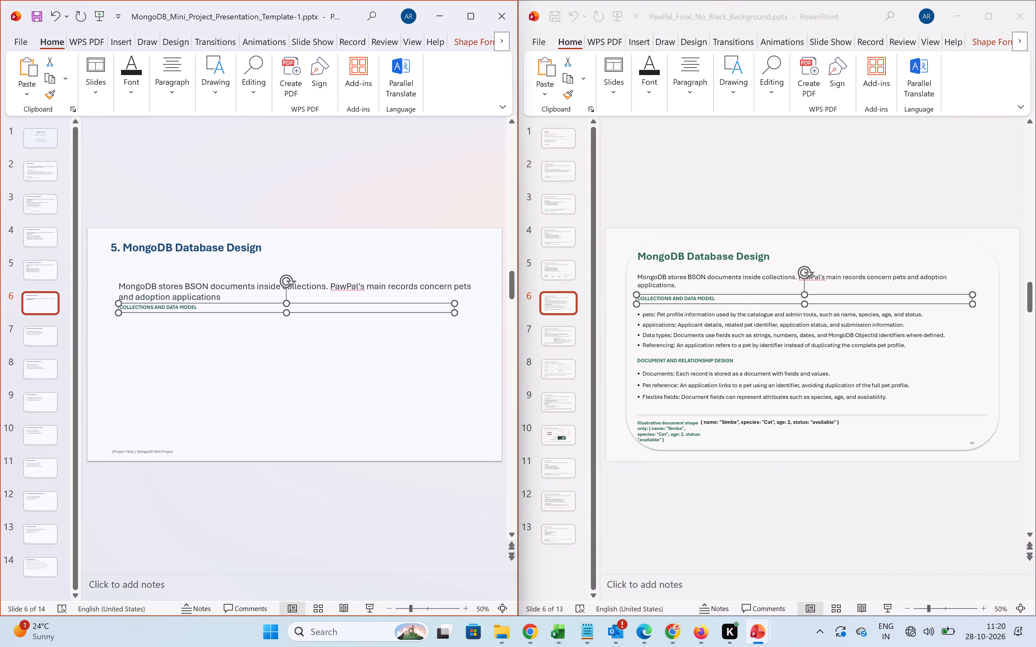
Copy PawPal's four collections and data model bullets into the template's body text box, below the COLLECTIONS AND DATA MODEL heading.
left_click(220, 311)
left_click(229, 297)
key("Down")
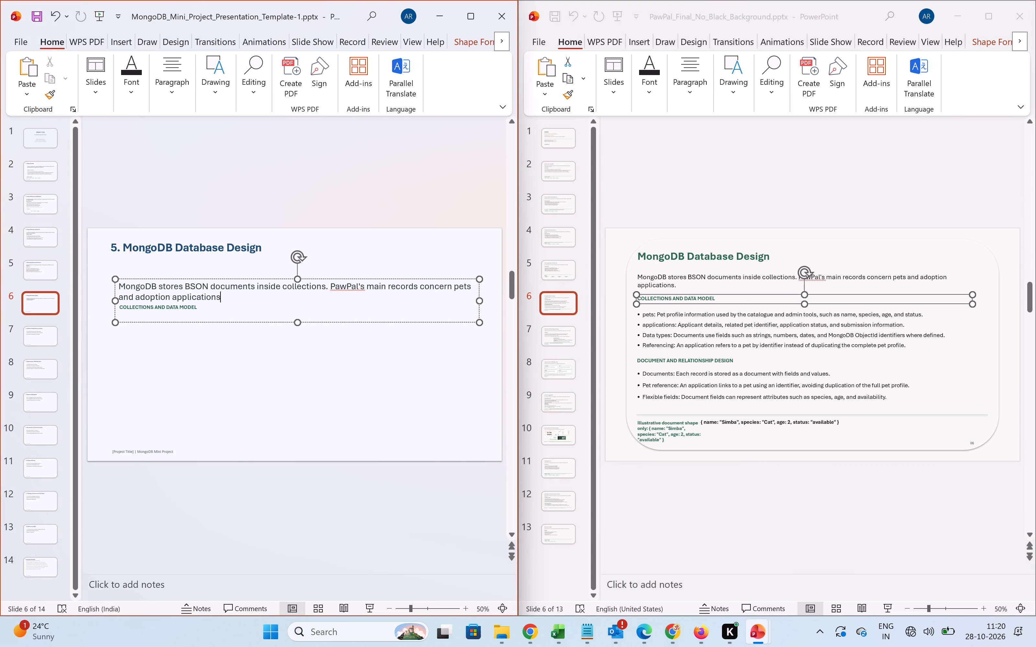
key("Return")
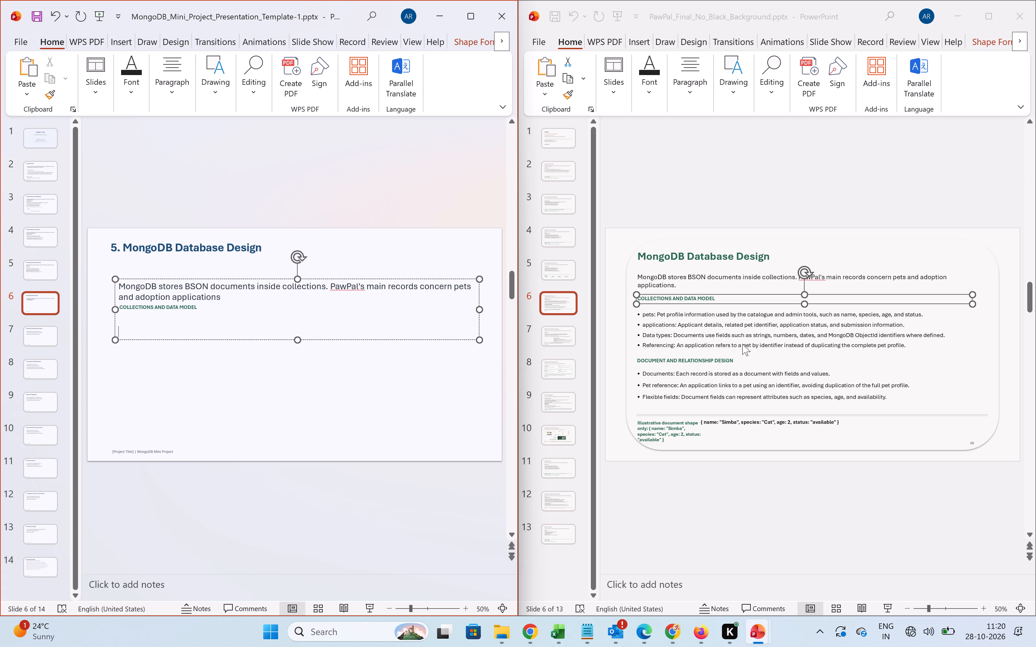
left_click(742, 344)
left_click_drag(908, 346, 714, 315)
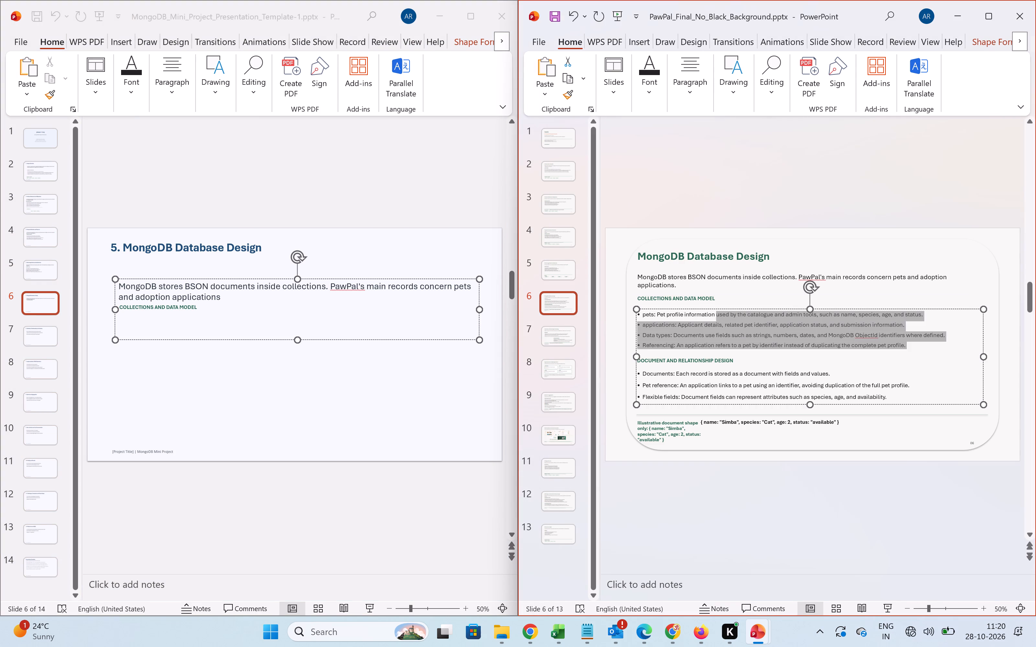
left_click_drag(714, 315, 639, 321)
key("ctrl+c")
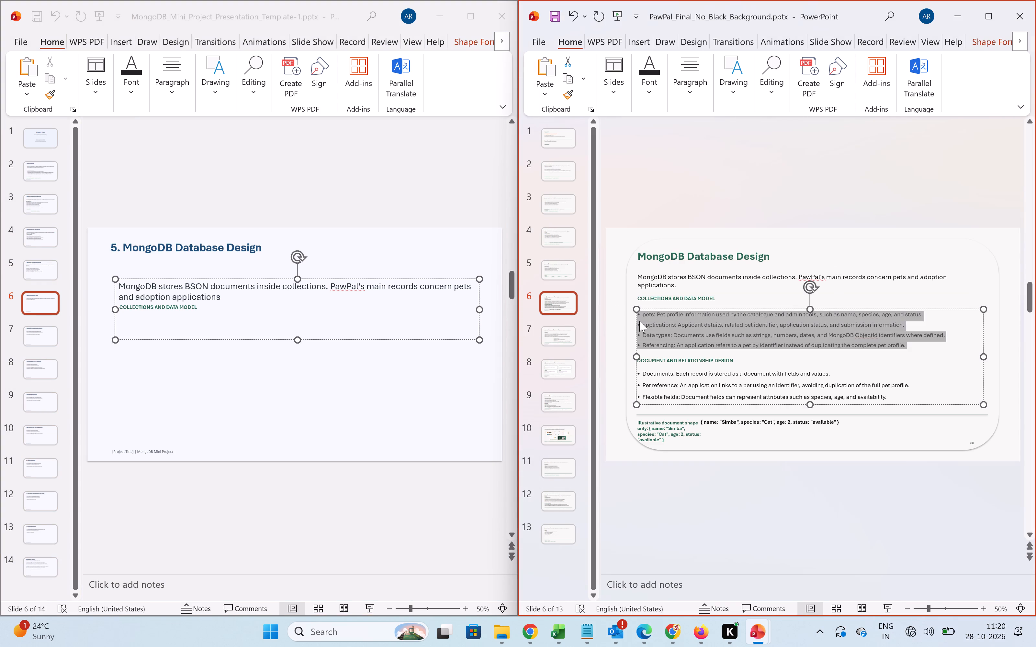
left_click(200, 325)
key("ctrl+v")
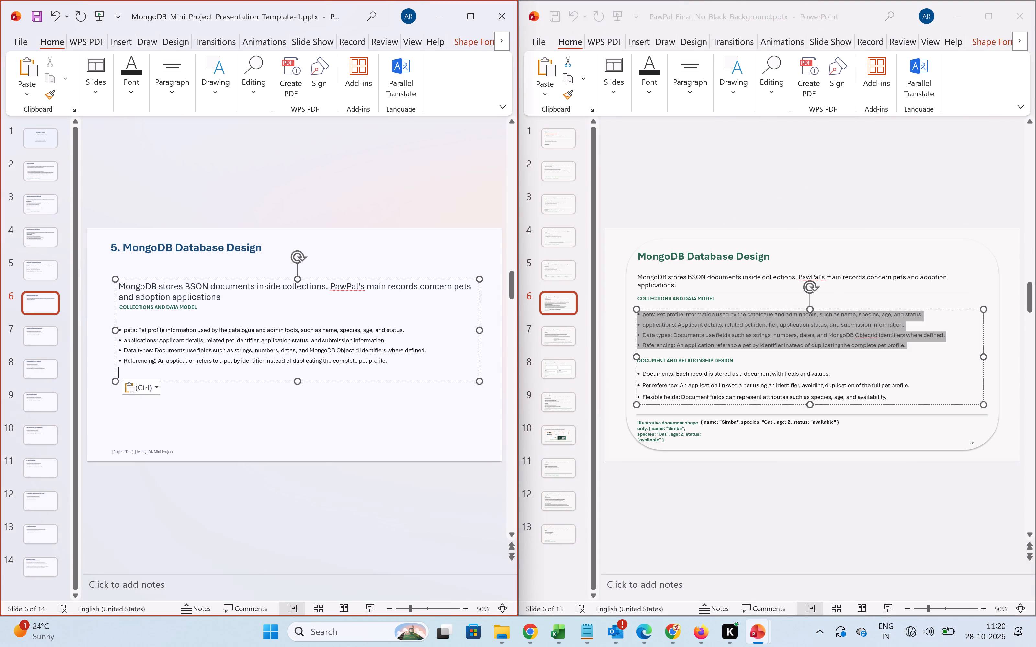
Copy PawPal's green DOCUMENT AND RELATIONSHIP DESIGN text box onto the template slide and place it just below the Referencing bullet.
left_click(694, 361)
left_click(737, 358)
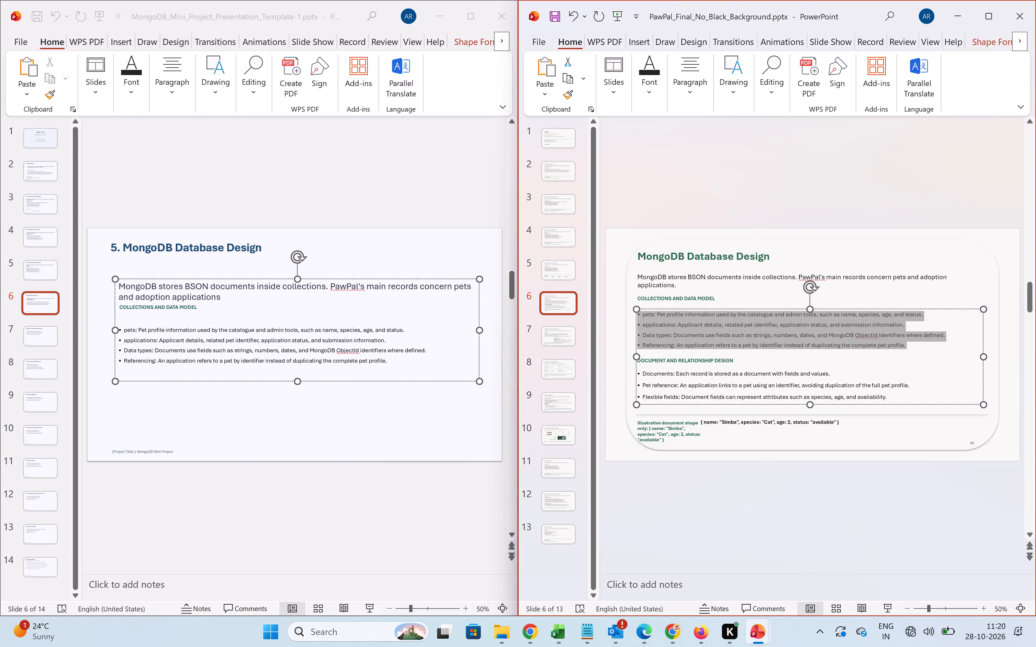
left_click(748, 362)
key("ctrl+c")
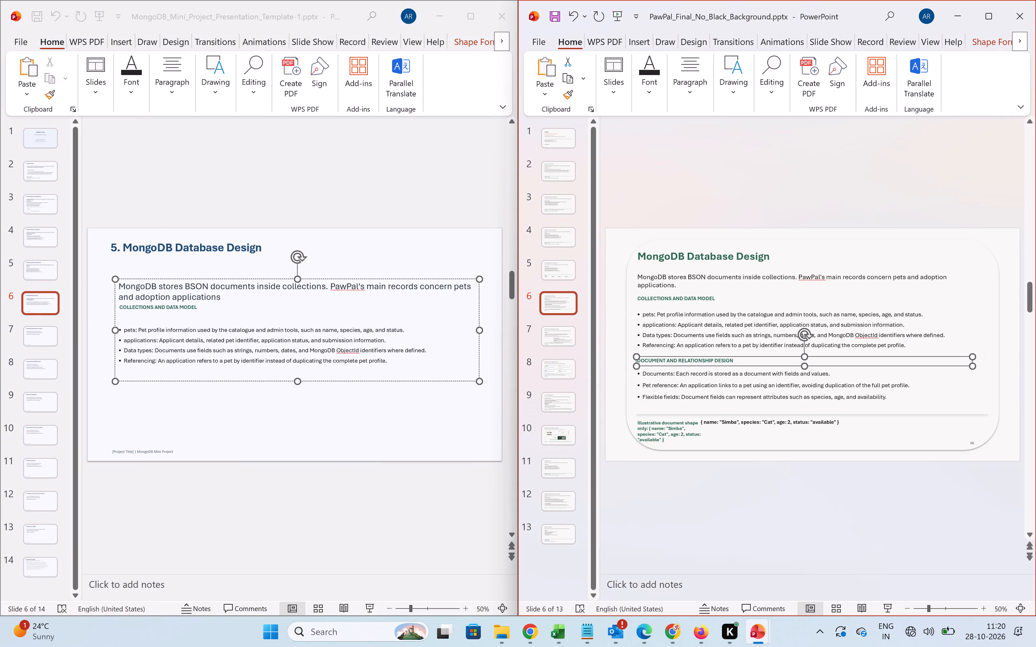
left_click(180, 369)
key("ctrl+v")
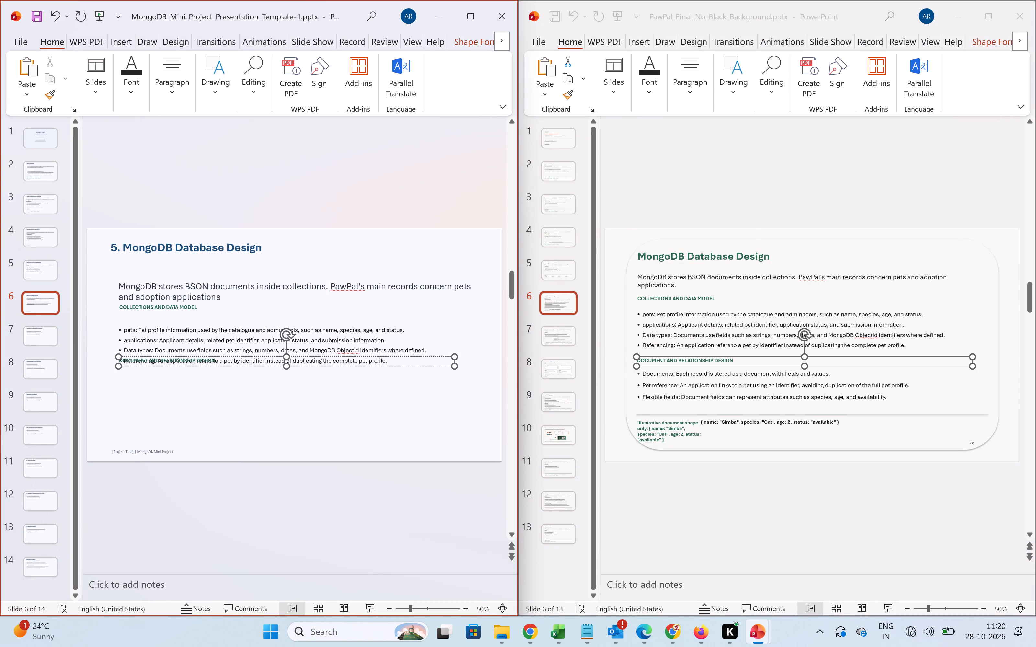
left_click_drag(239, 359, 238, 371)
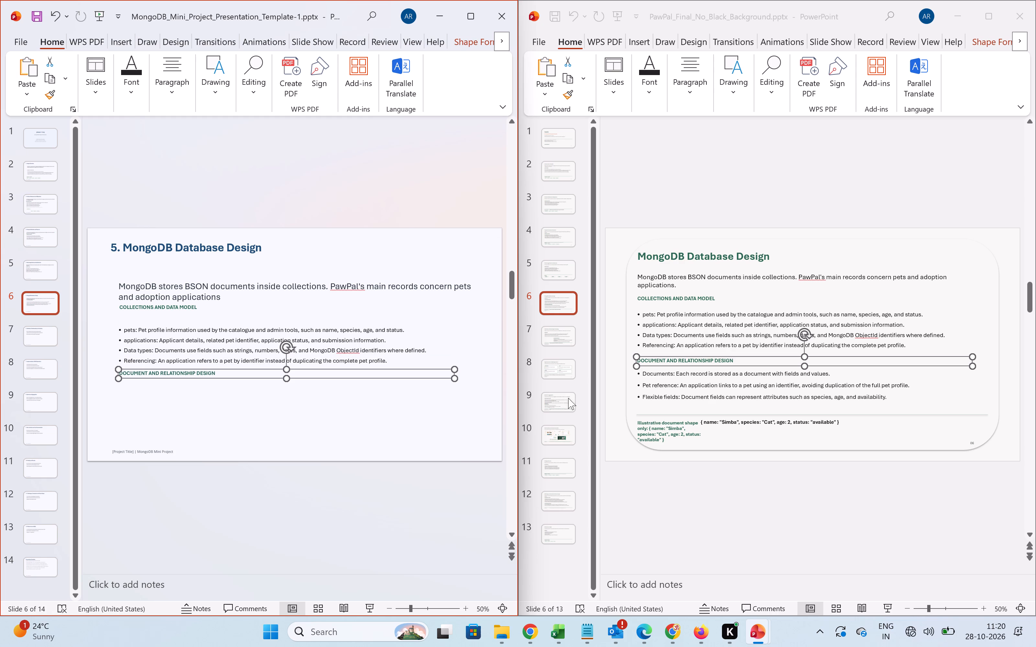
Copy PawPal's Documents, Pet reference and Flexible fields bullets into the template's body text box, below the DOCUMENT AND RELATIONSHIP DESIGN heading.
left_click(661, 409)
left_click(776, 387)
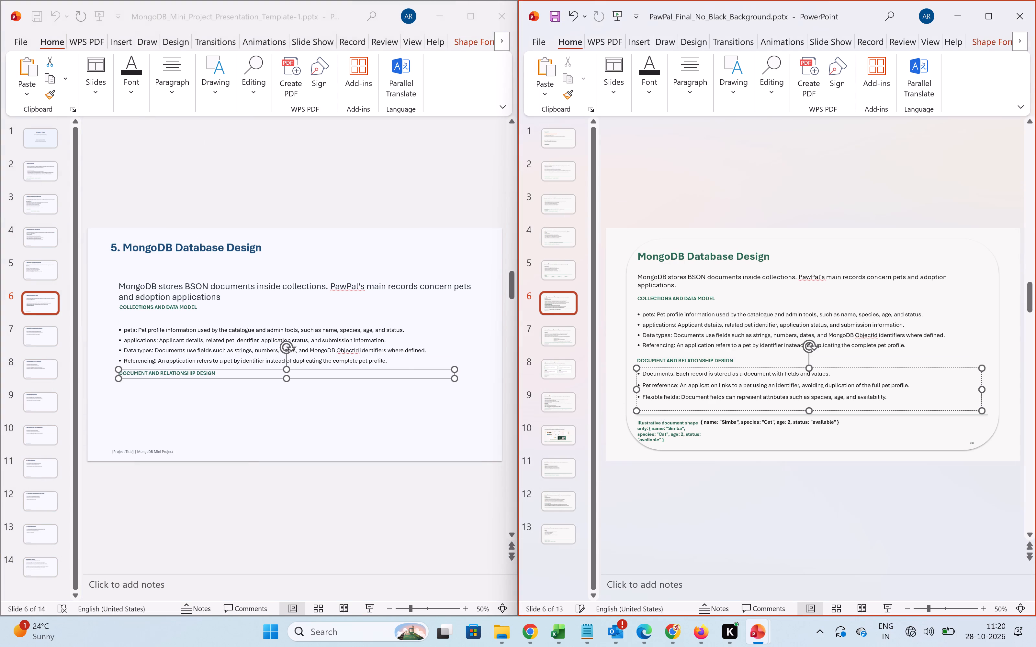
left_click_drag(890, 398, 650, 373)
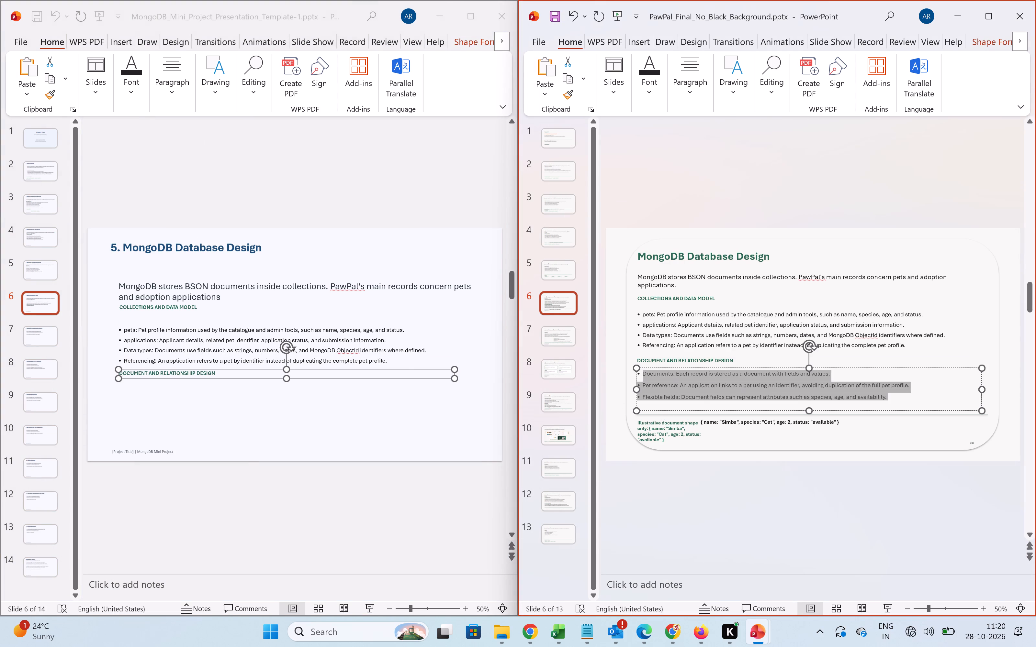
left_click_drag(650, 373, 647, 373)
key("ctrl+c")
left_click(198, 397)
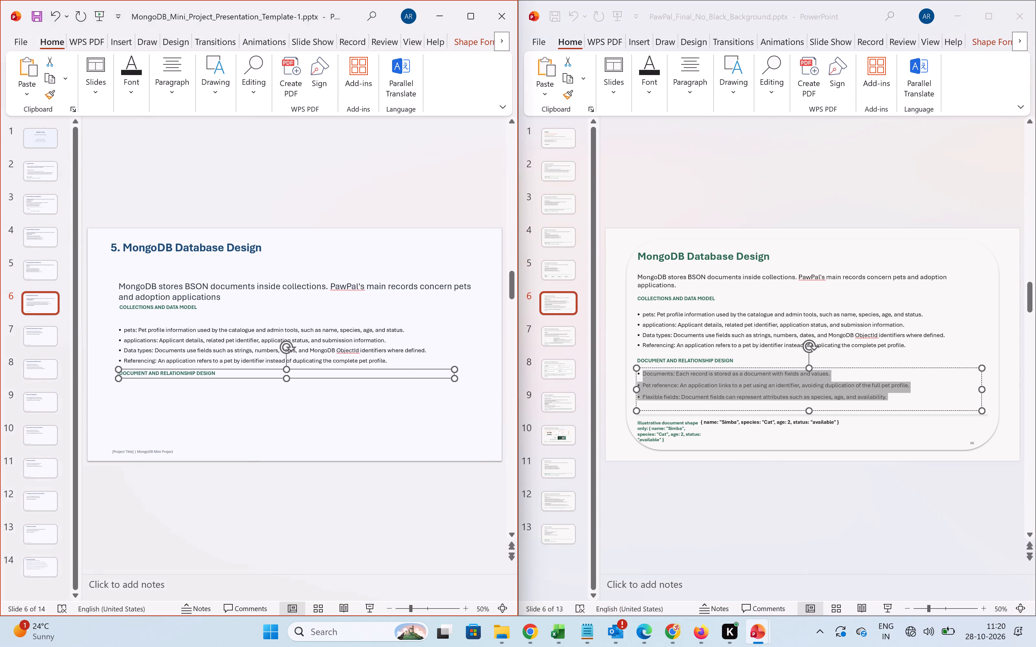
left_click(223, 371)
left_click(389, 360)
key("Down")
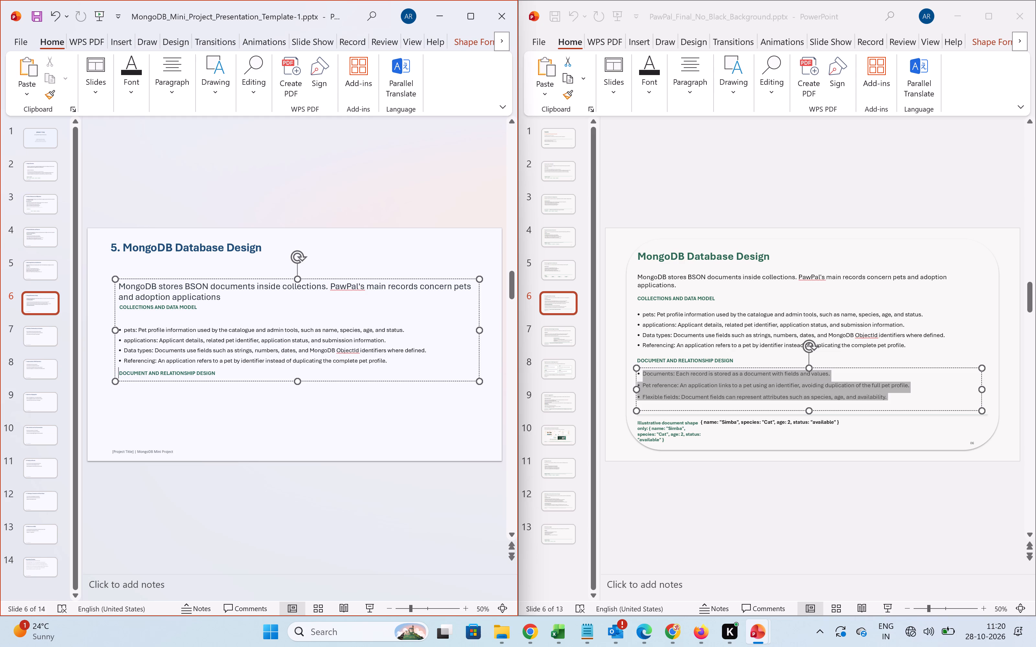
key("Right")
key("Right")
key("Right")
key("Right")
key("Right")
key("Right")
key("Right")
key("Right")
key("Right")
key("Right")
key("Right")
key("Right")
key("Right")
key("Right")
key("Right")
key("Right")
key("Right")
key("Right")
key("Right")
key("Right")
key("Right")
key("Right")
key("Return")
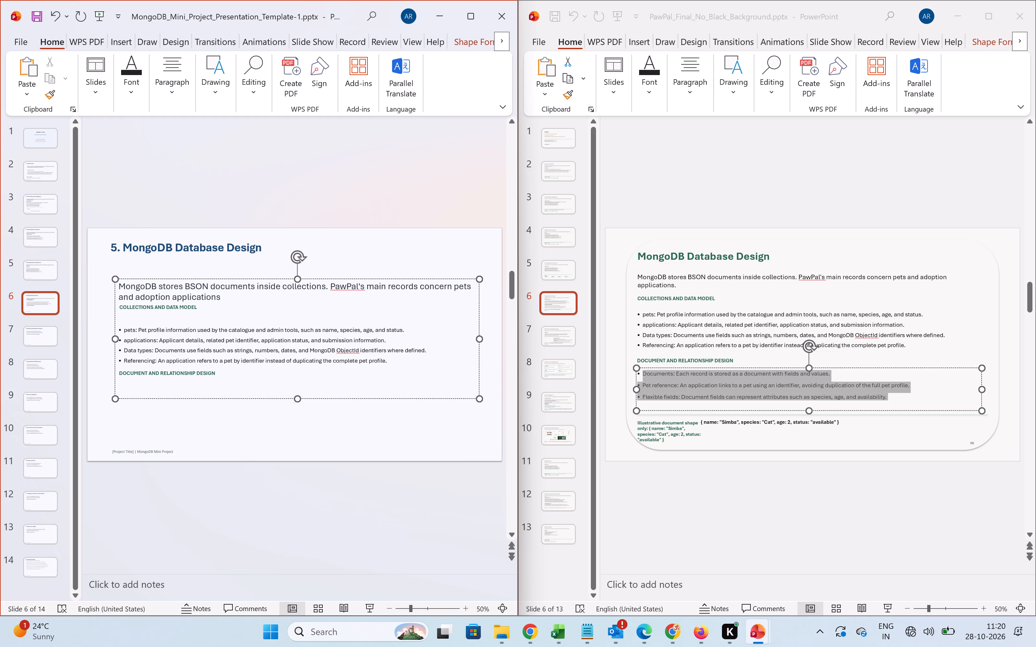
key("ctrl+v")
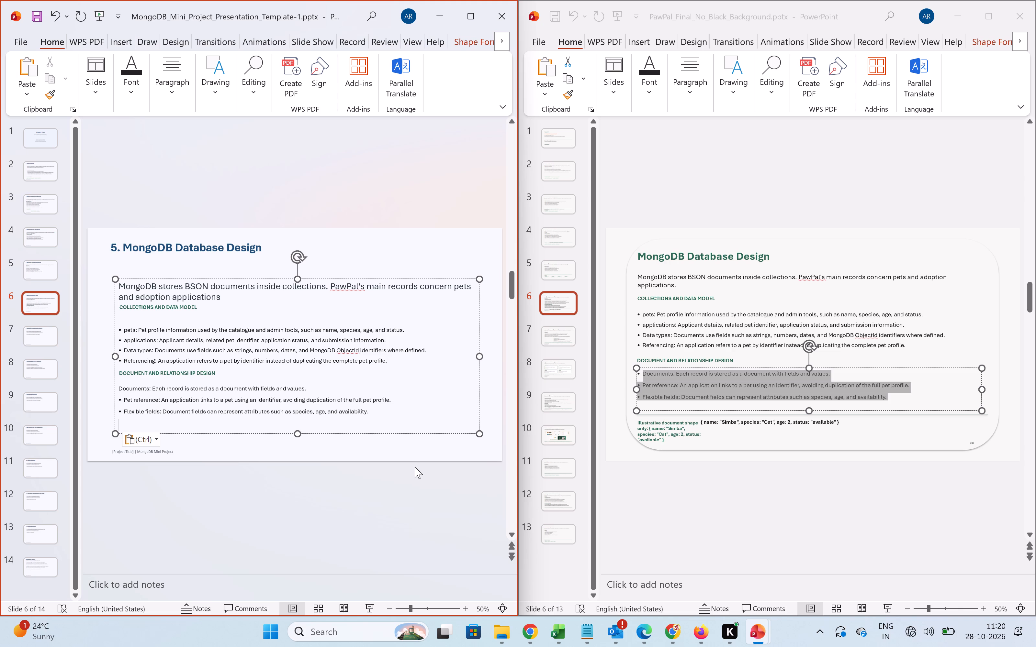
left_click(343, 493)
Open PawPal's Validation, Relationships & Indexing slide and the template's matching slide 7 side by side.
left_click(553, 341)
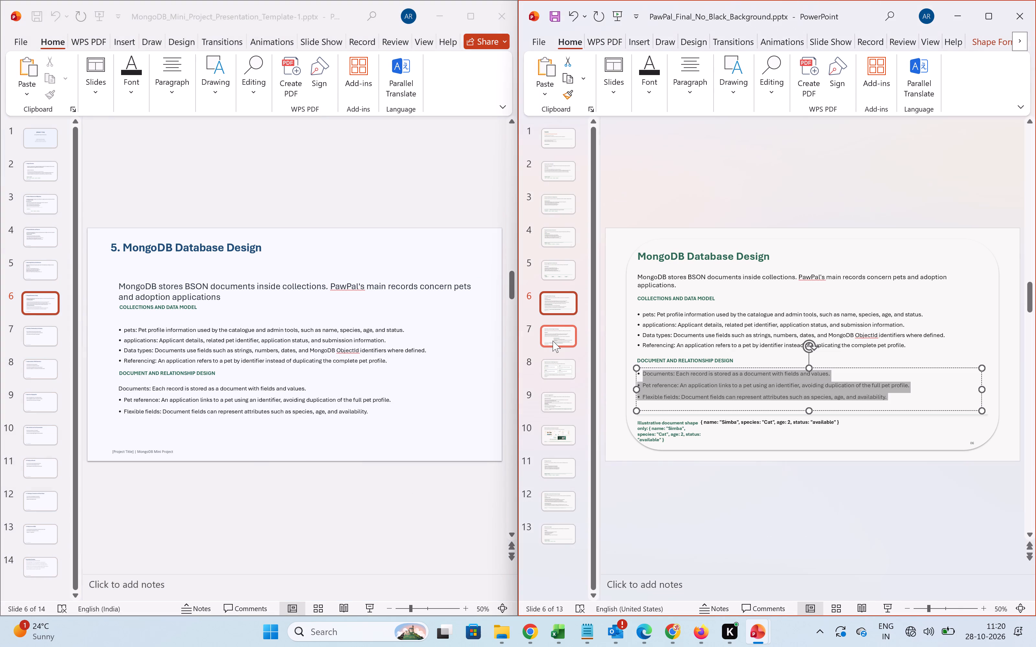
left_click(553, 341)
left_click(50, 330)
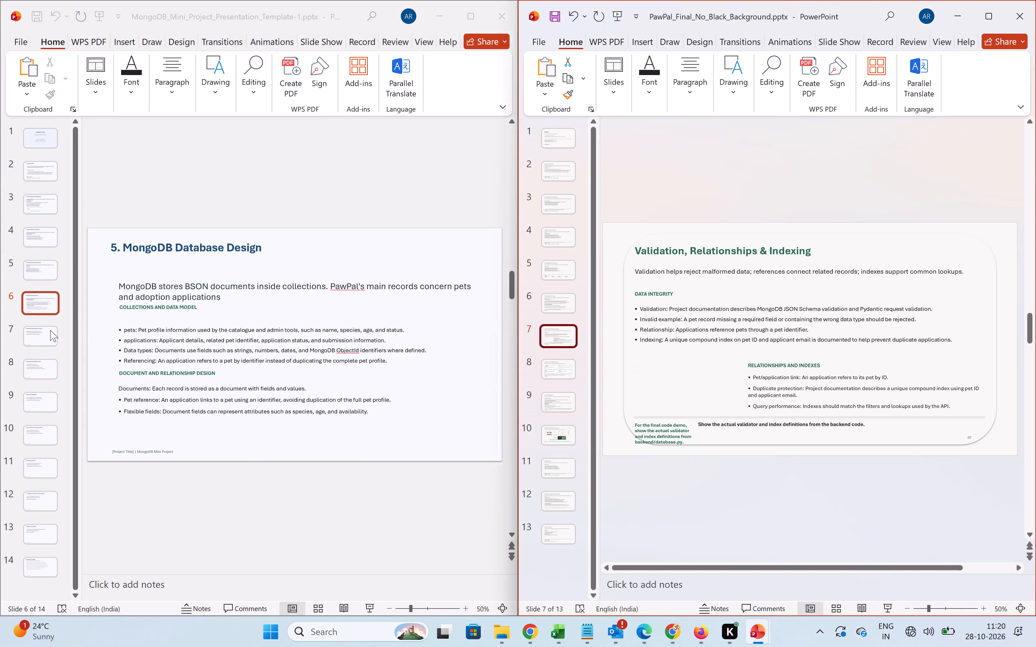
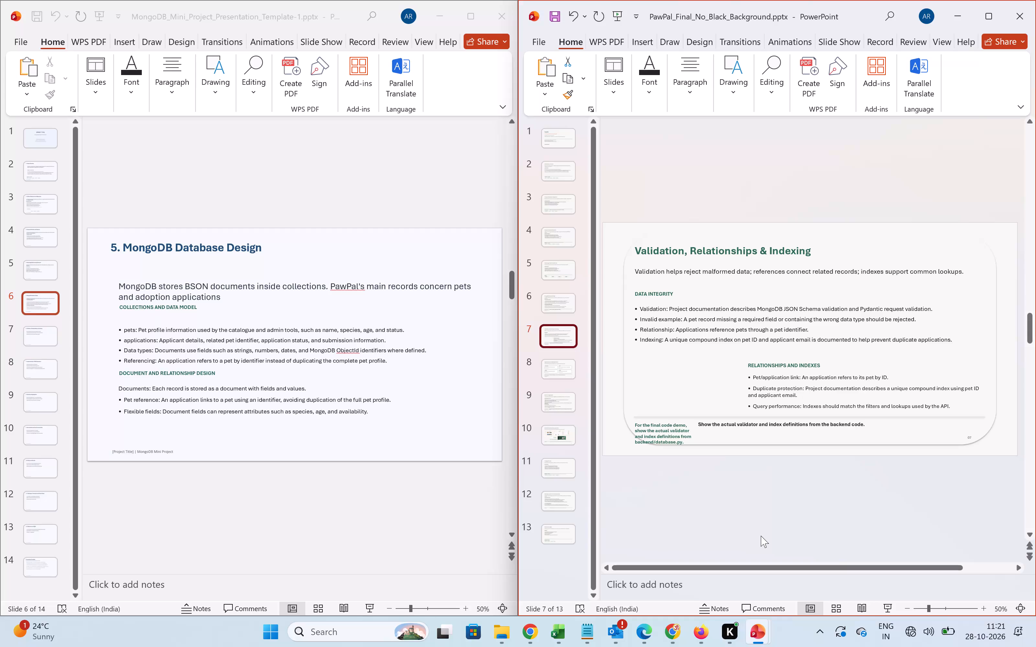
Clear the three placeholder lines from the body text box on the template's slide 7, Validation, Relationships and Indexing.
left_click(40, 333)
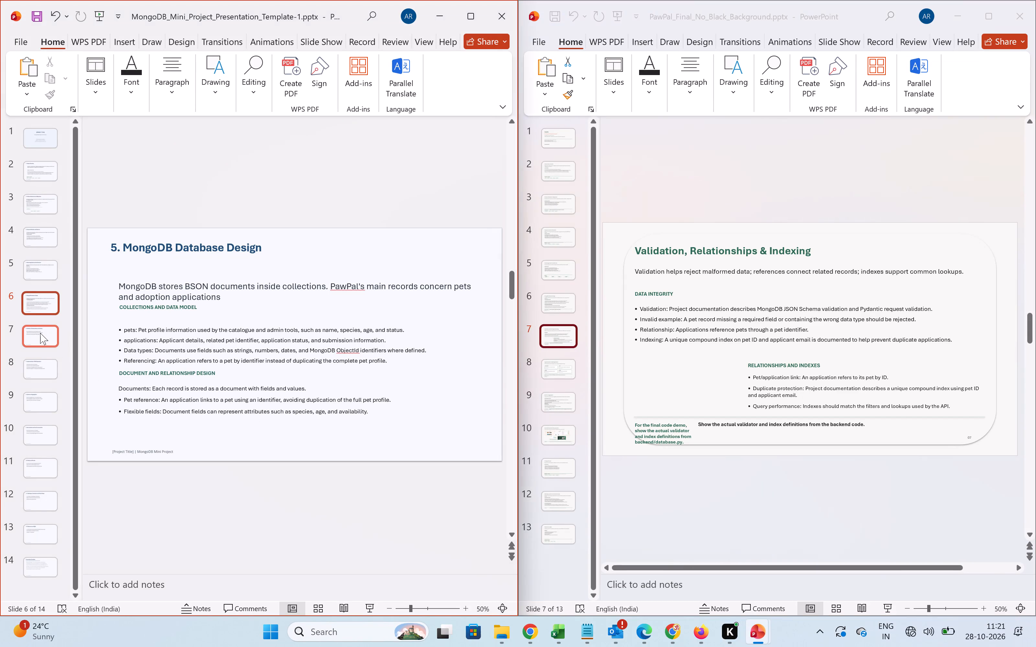
left_click(40, 333)
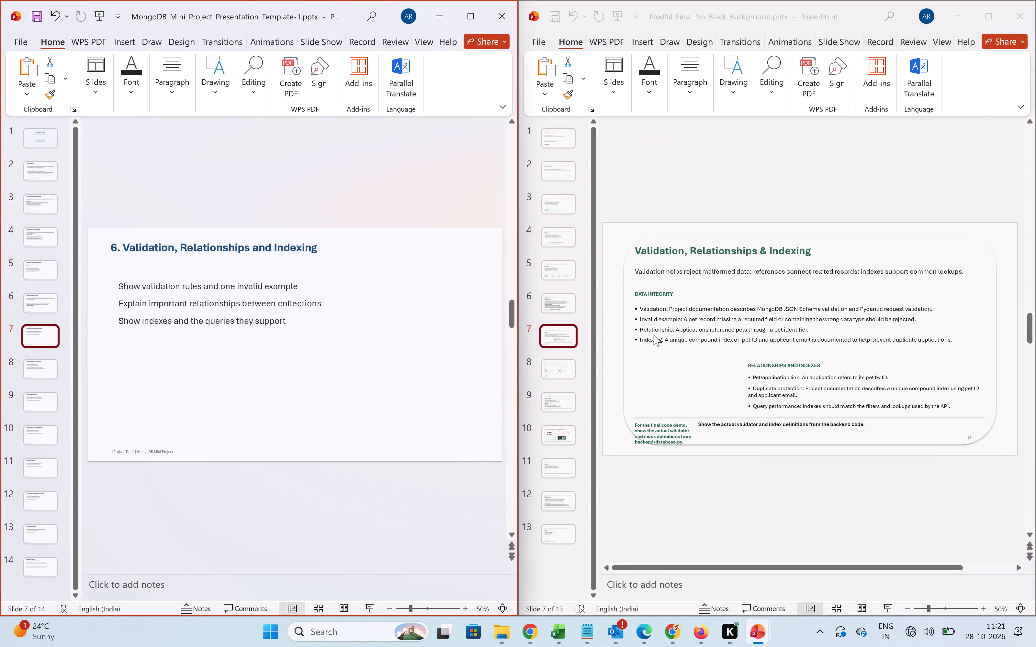
left_click(735, 375)
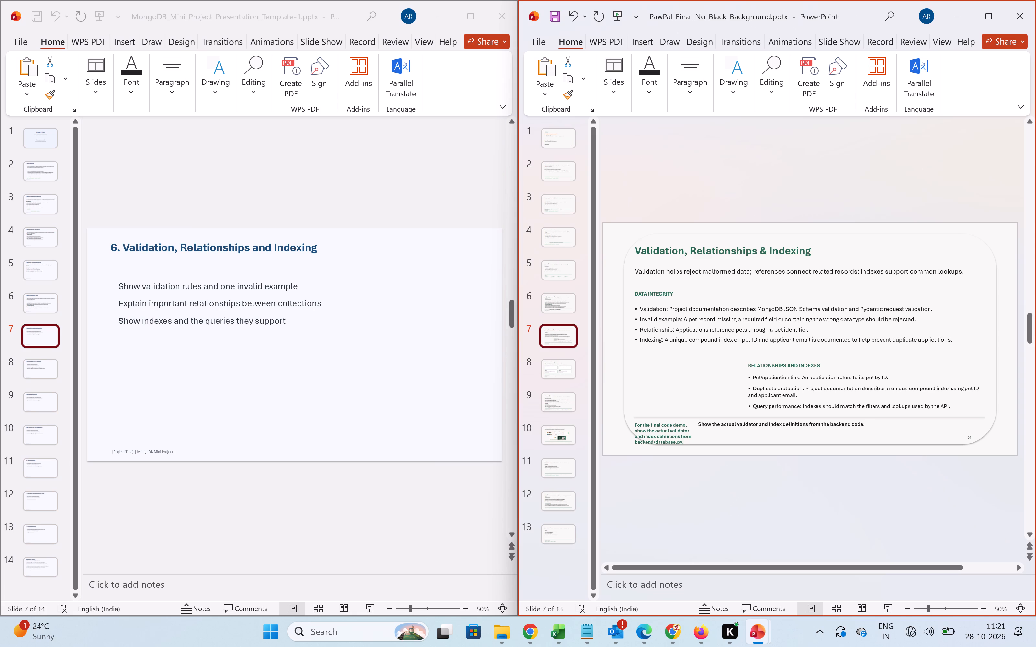
left_click(299, 324)
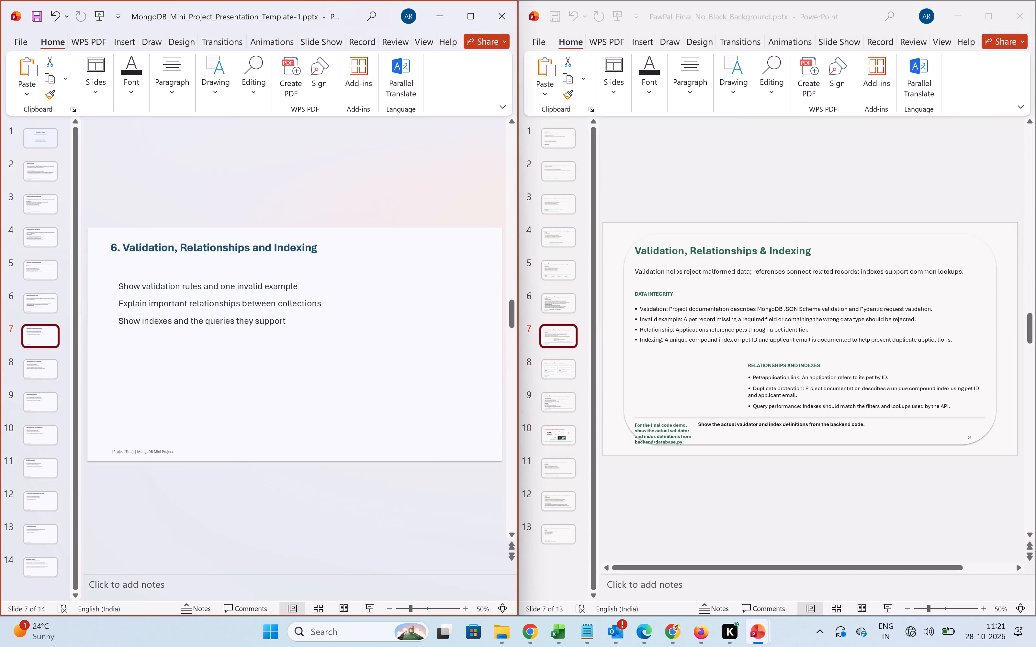
left_click(295, 322)
left_click_drag(295, 322, 109, 293)
key("BackSpace")
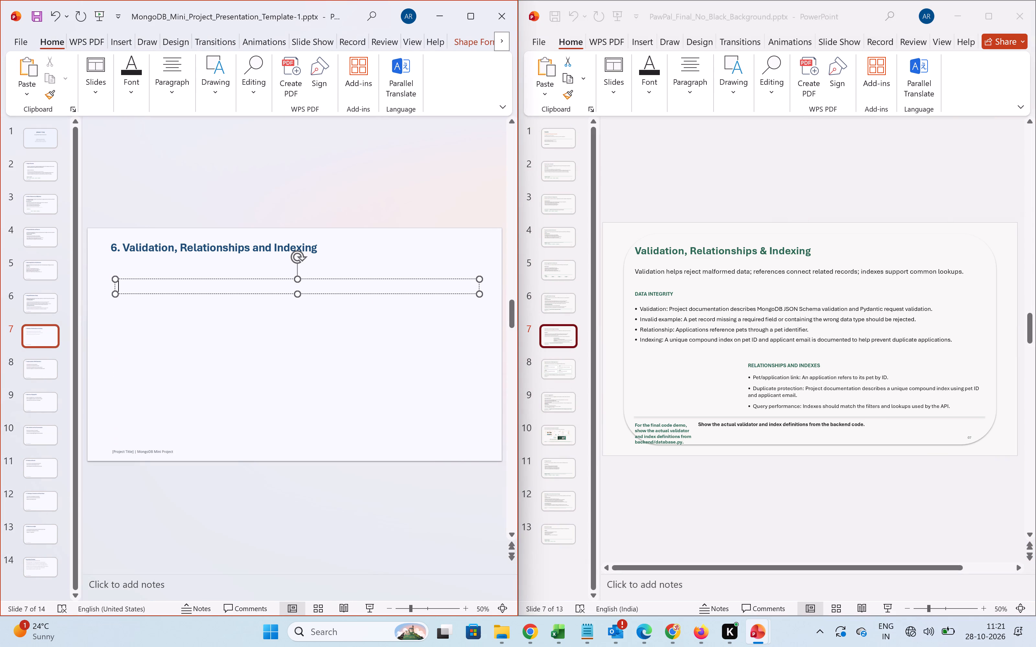
Copy PawPal's introductory sentence about validation, references and indexes into the template's body text box, followed by a new line.
left_click(695, 267)
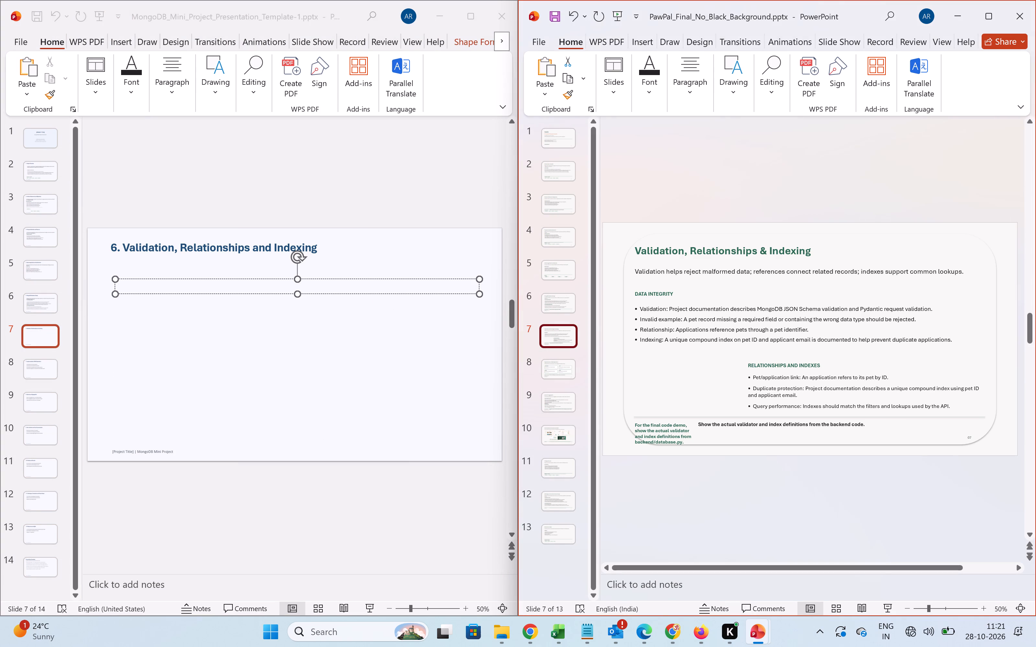
left_click(965, 271)
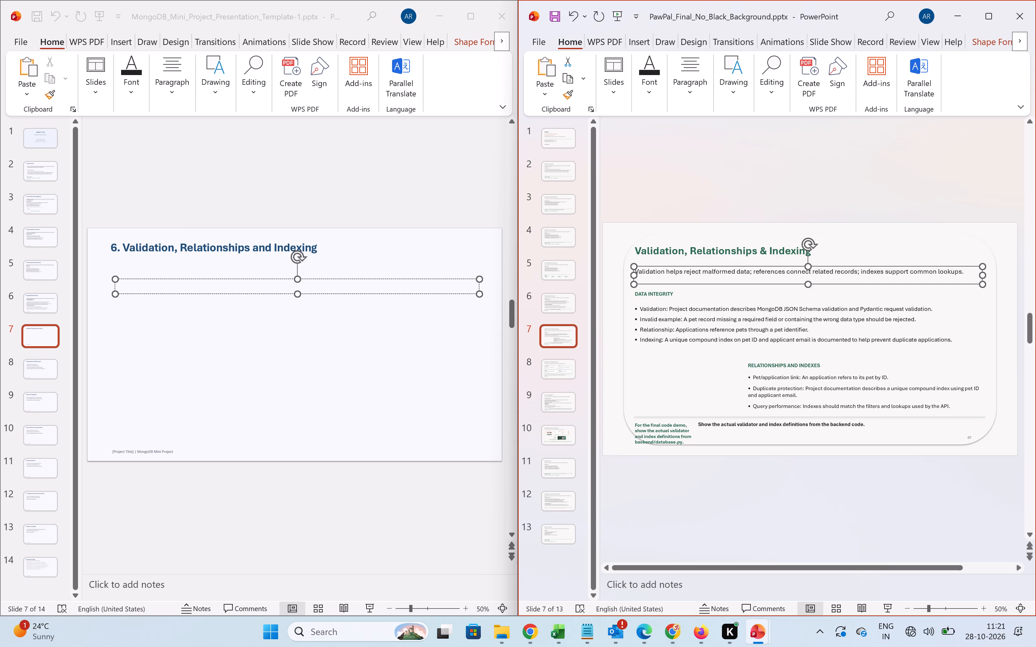
left_click_drag(963, 272, 640, 277)
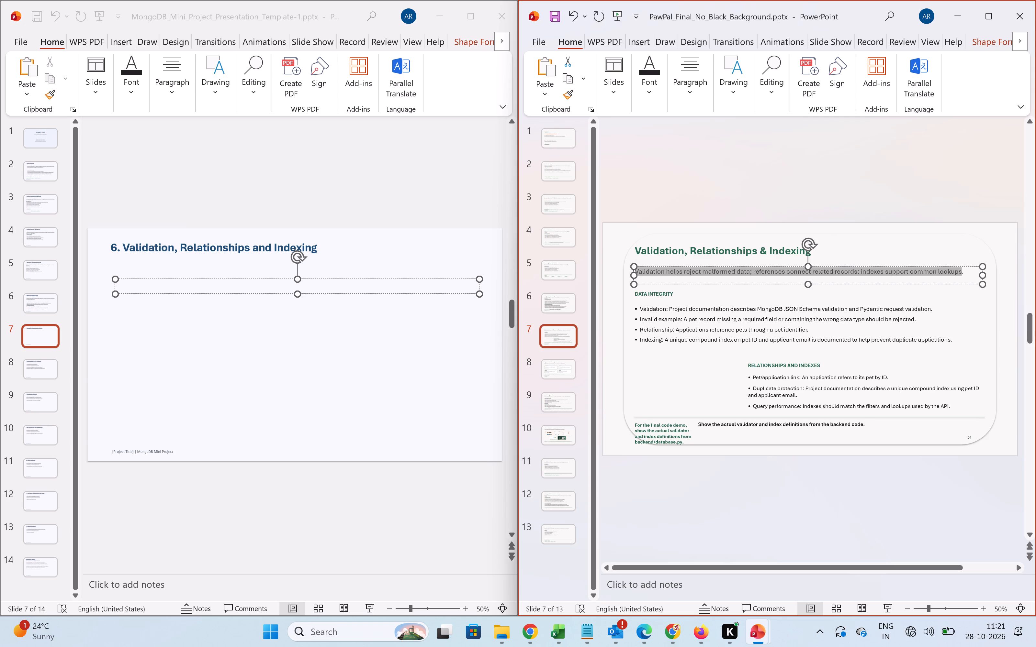
key("ctrl+c")
left_click(157, 281)
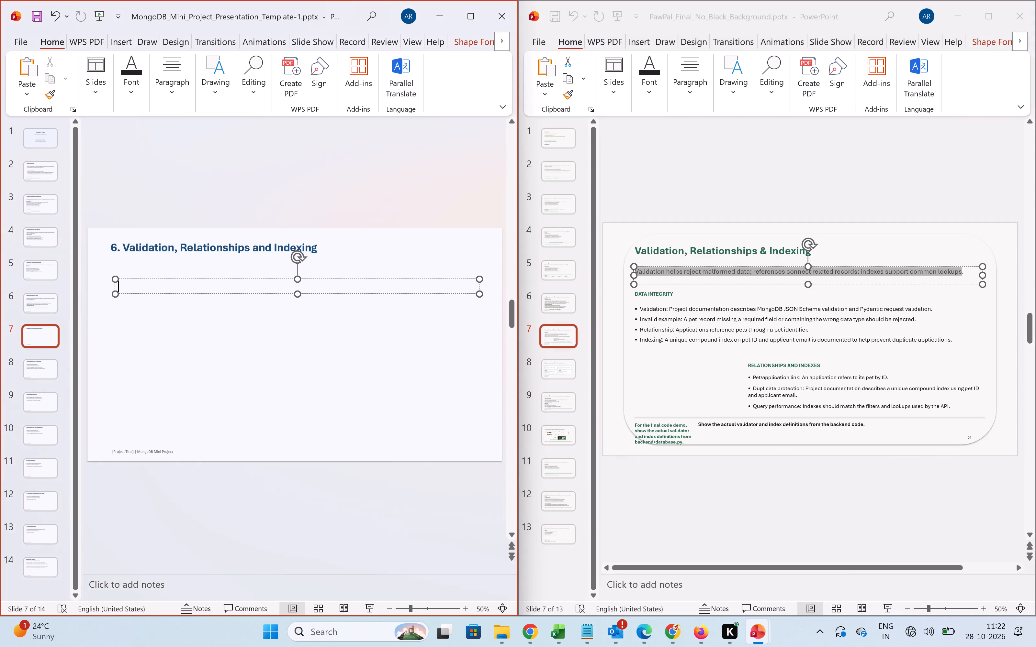
key("ctrl+v")
key("Return")
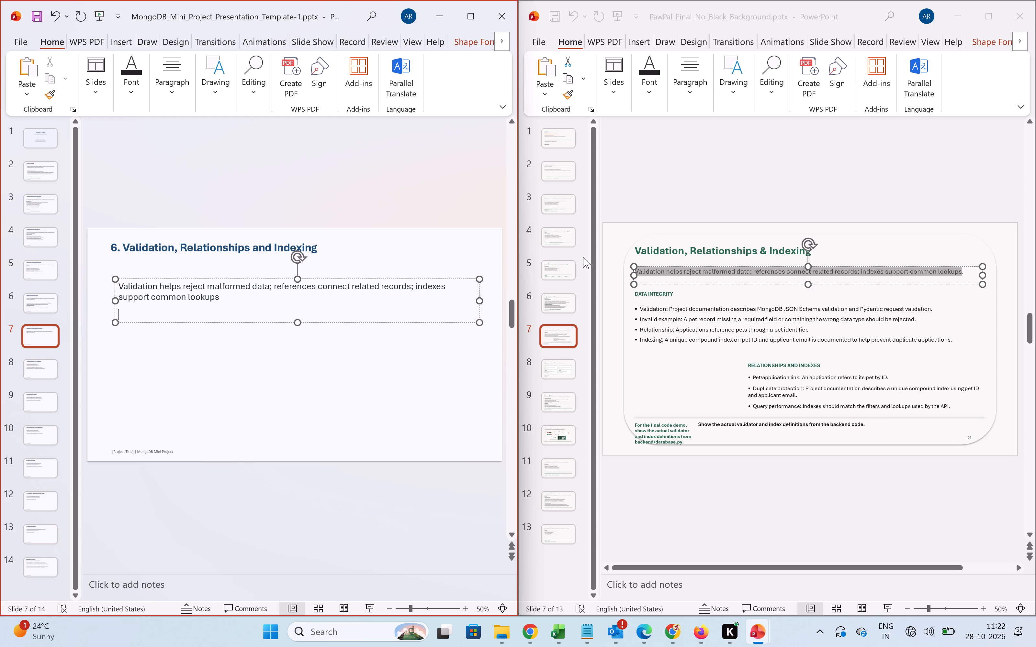
Copy PawPal's green DATA INTEGRITY text box onto the template slide and place it just below the introductory sentence.
left_click(641, 307)
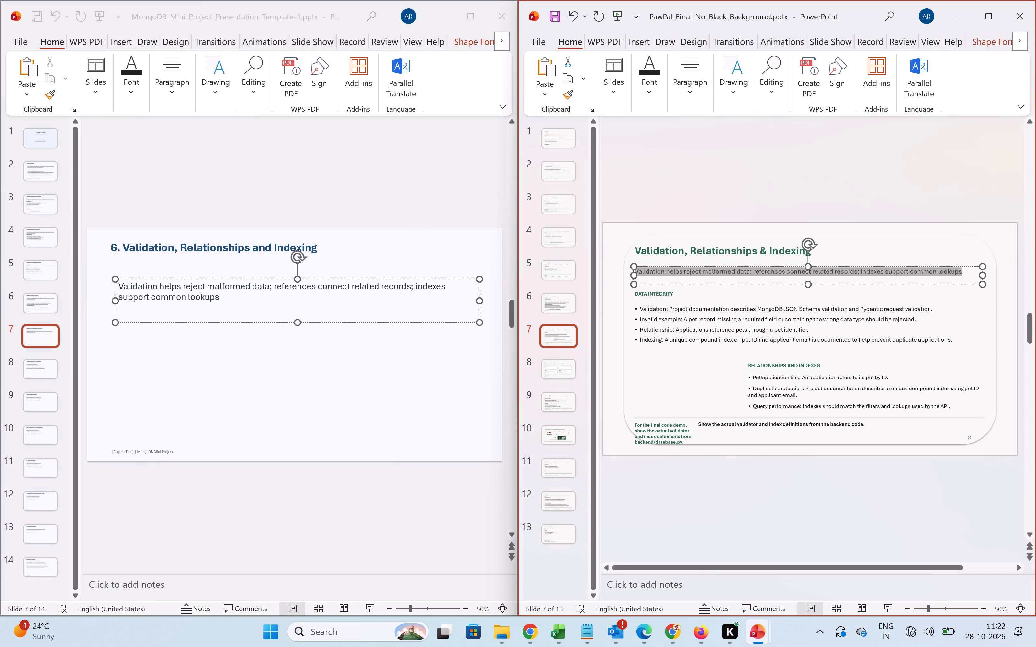
left_click(649, 296)
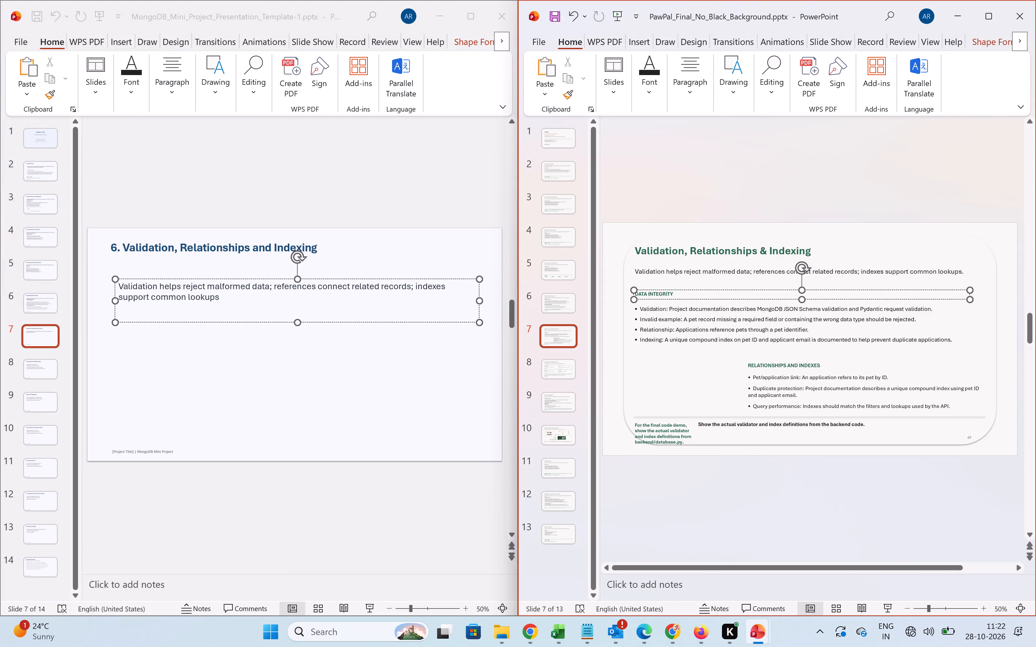
left_click(711, 296)
key("ctrl+c")
left_click(229, 311)
key("ctrl+v")
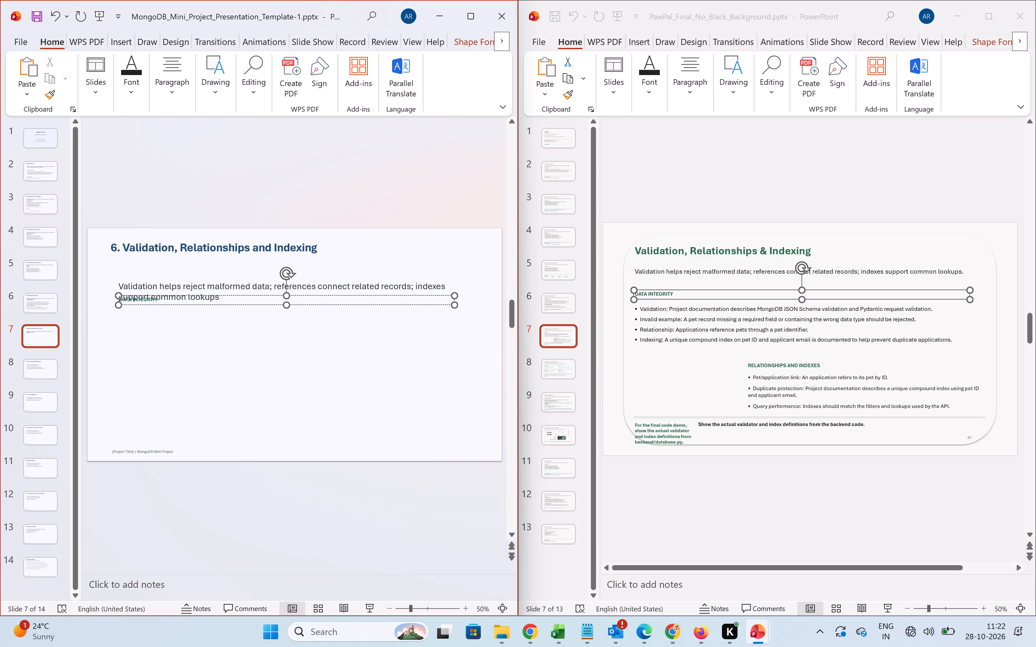
left_click_drag(236, 301, 234, 311)
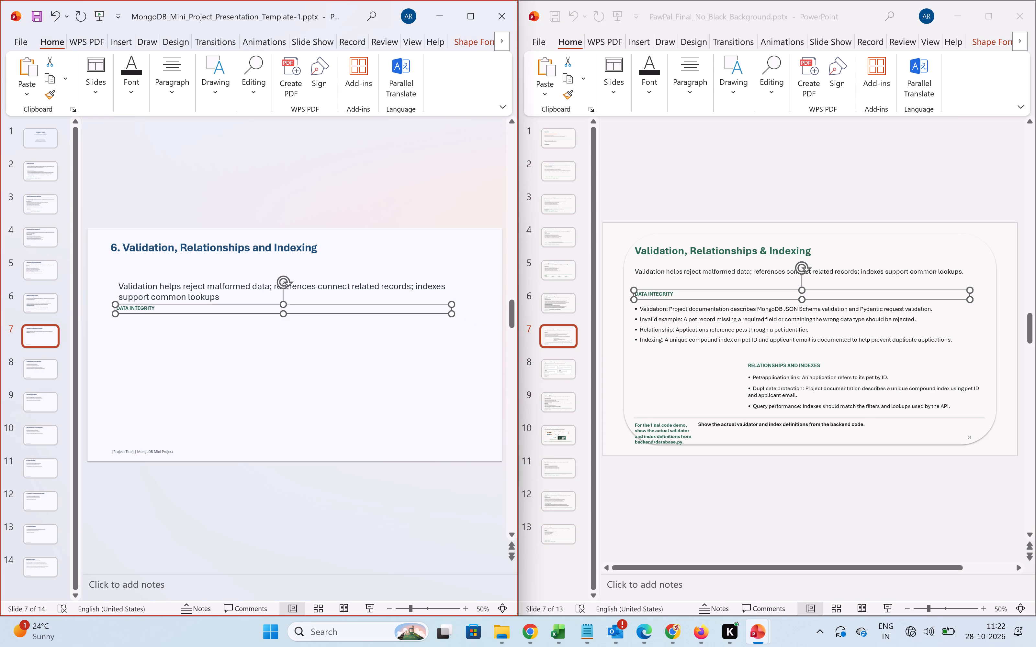
Copy PawPal's Validation, Invalid example, Relationship and Indexing bullets into the template's body text box below DATA INTEGRITY, indenting the Validation line with spaces.
left_click(187, 339)
left_click(183, 319)
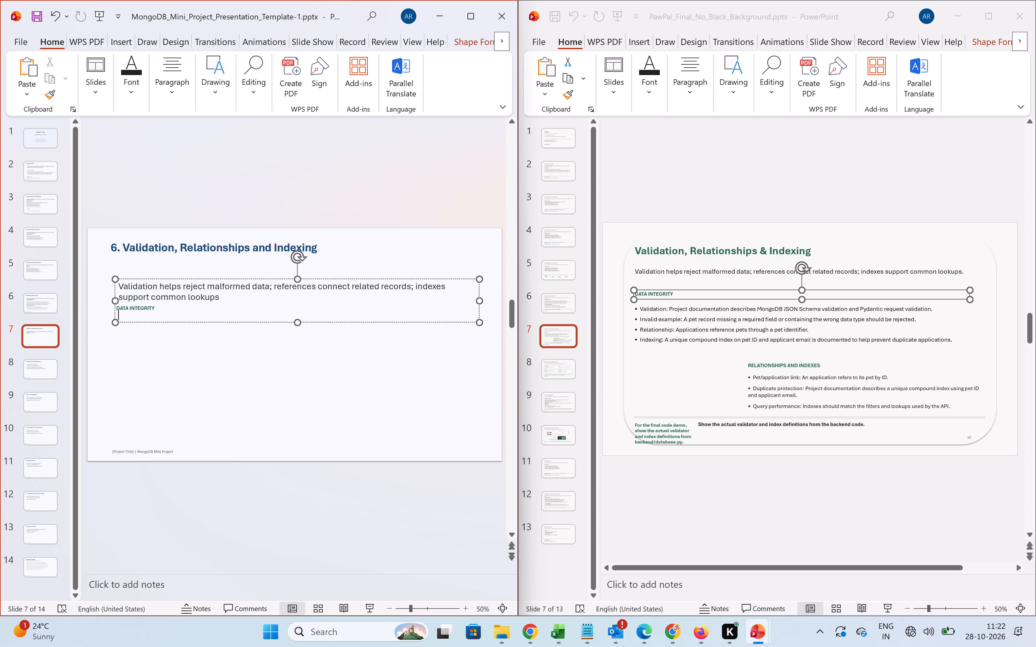
left_click(681, 331)
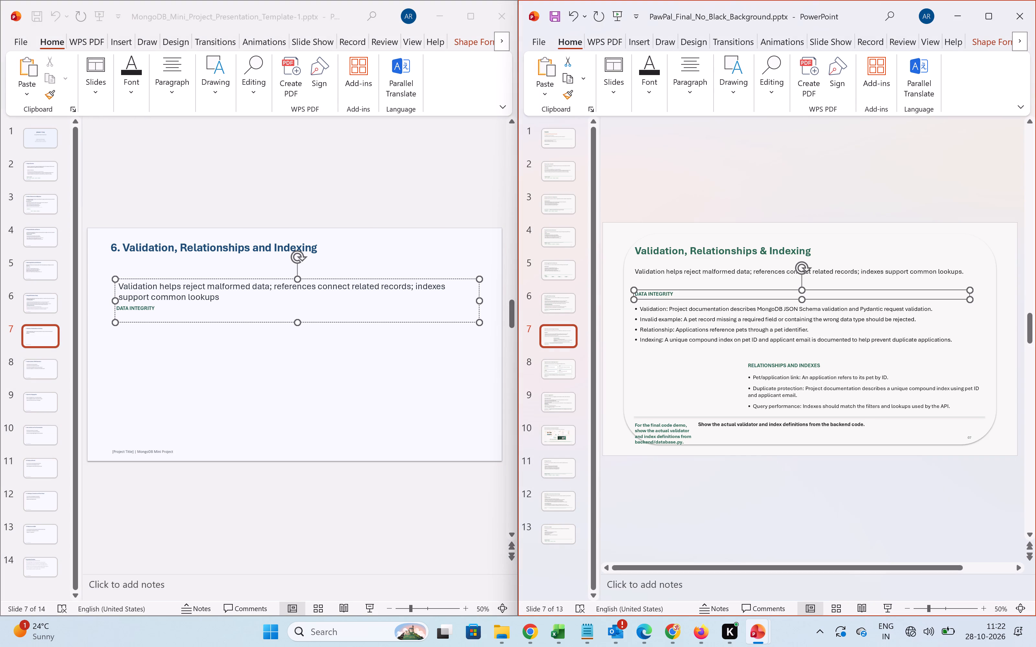
left_click_drag(952, 341, 643, 313)
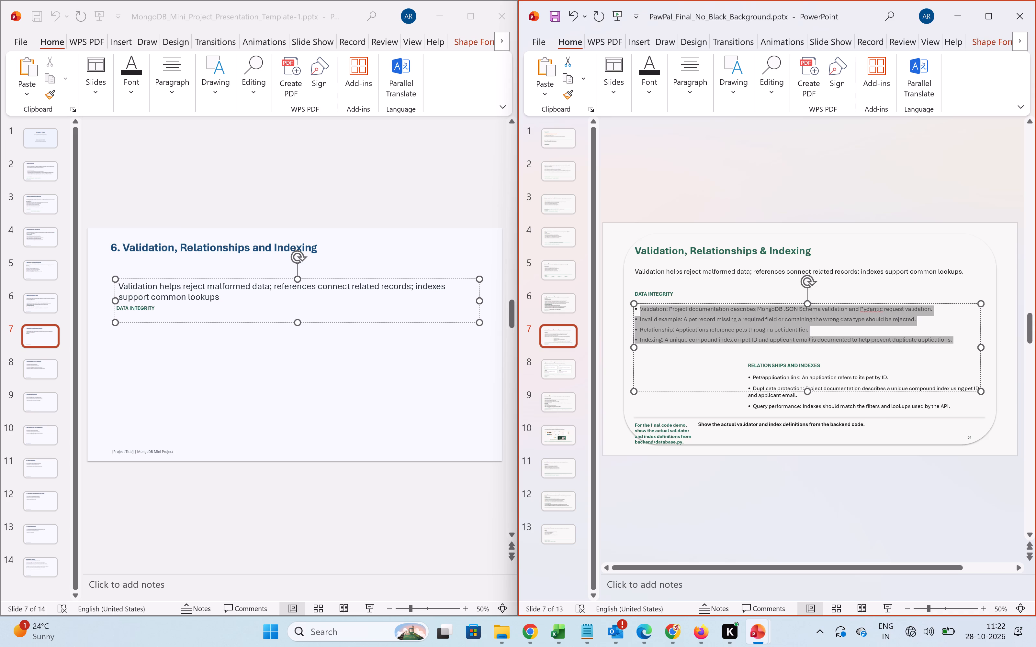
left_click_drag(643, 313, 642, 313)
key("ctrl+c")
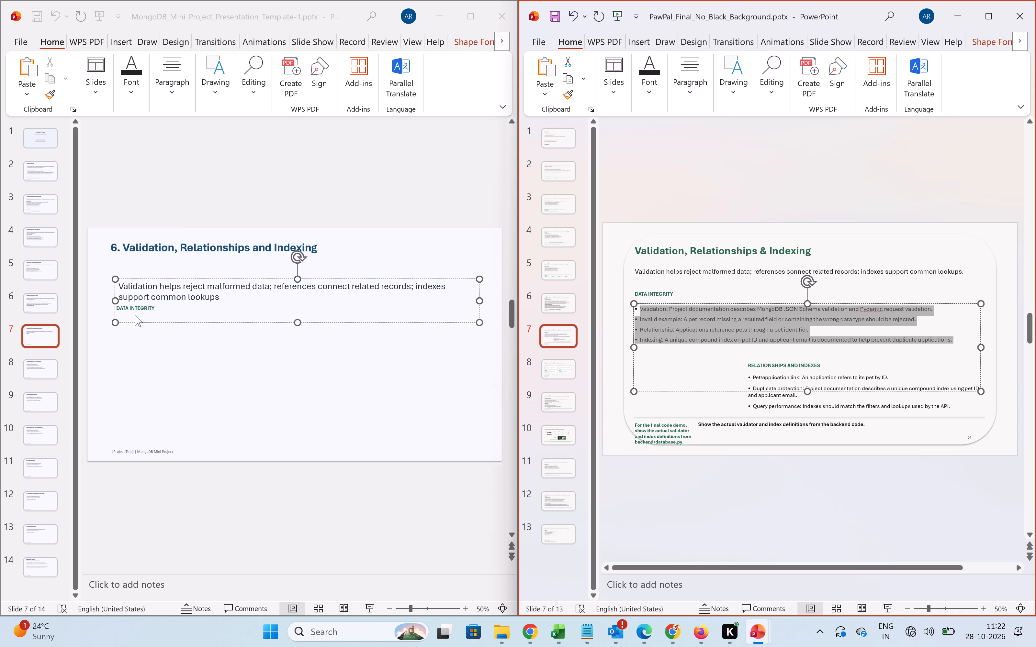
left_click(135, 315)
key("ctrl+v")
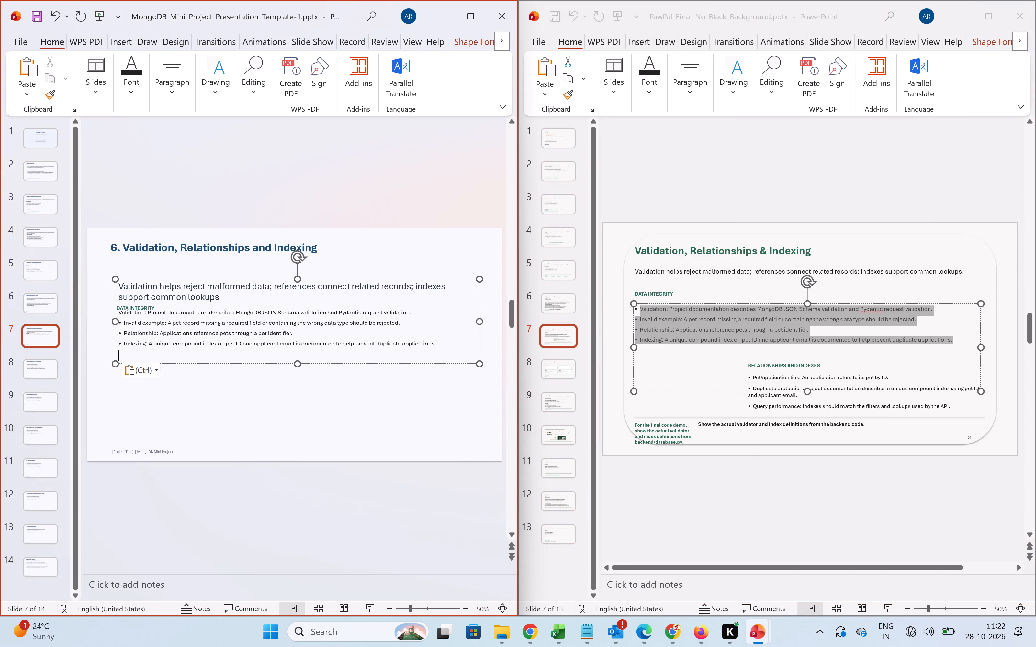
left_click(120, 315)
key("space")
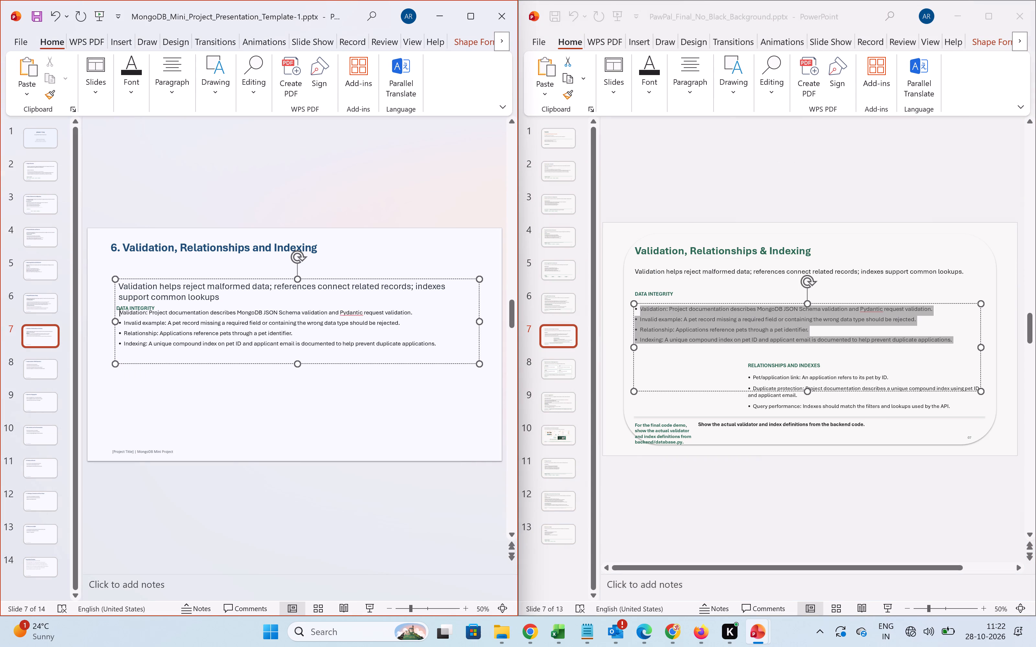
key("space")
key("space")
key("space")
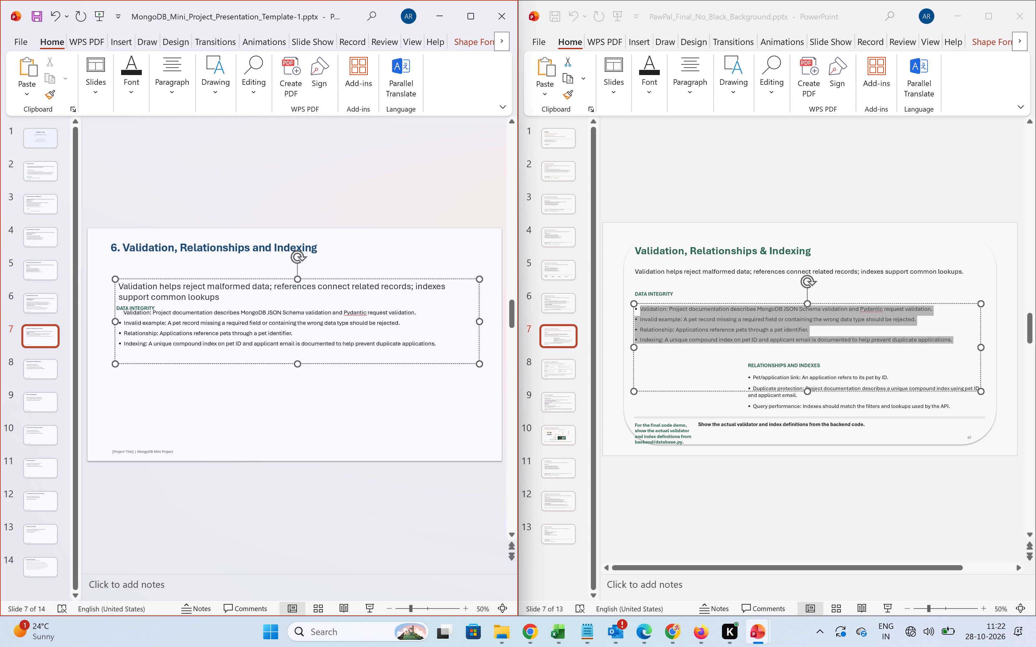
scroll(119, 313, "up", 1)
Add blank lines after the Indexing bullet and place a copy of PawPal's green RELATIONSHIPS AND INDEXES text box just below that bullet.
left_click(438, 345)
key("Return")
key("Return")
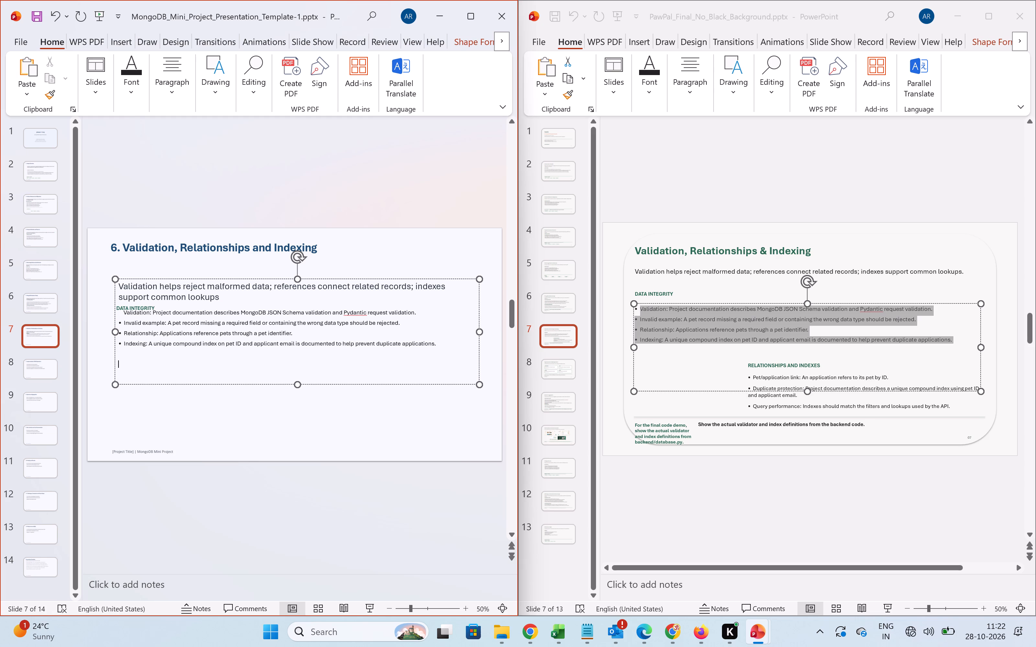
left_click(775, 361)
left_click(769, 371)
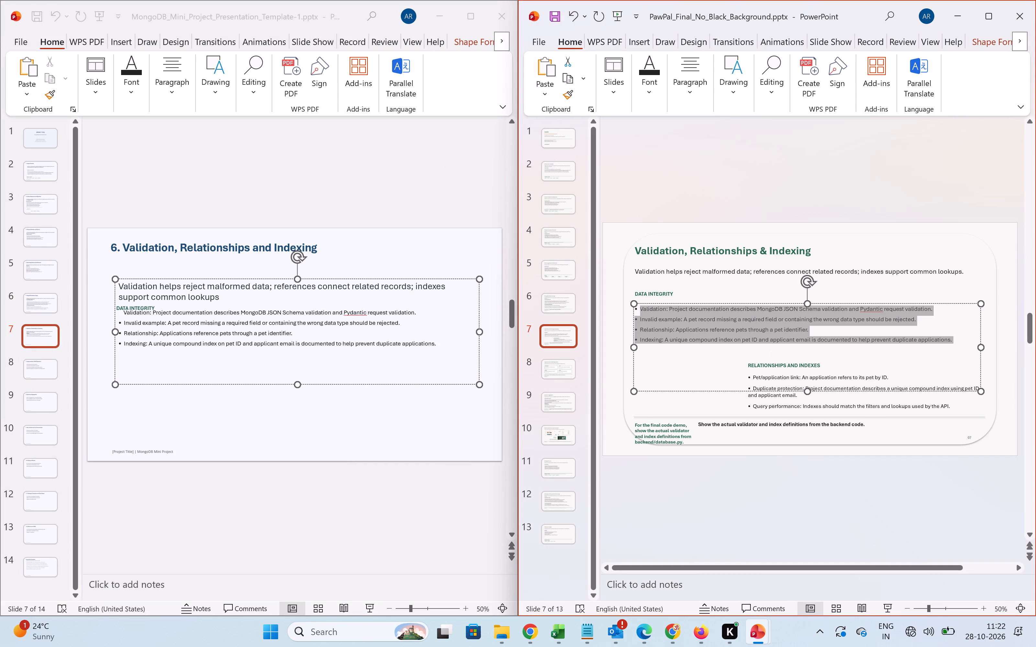
left_click(769, 420)
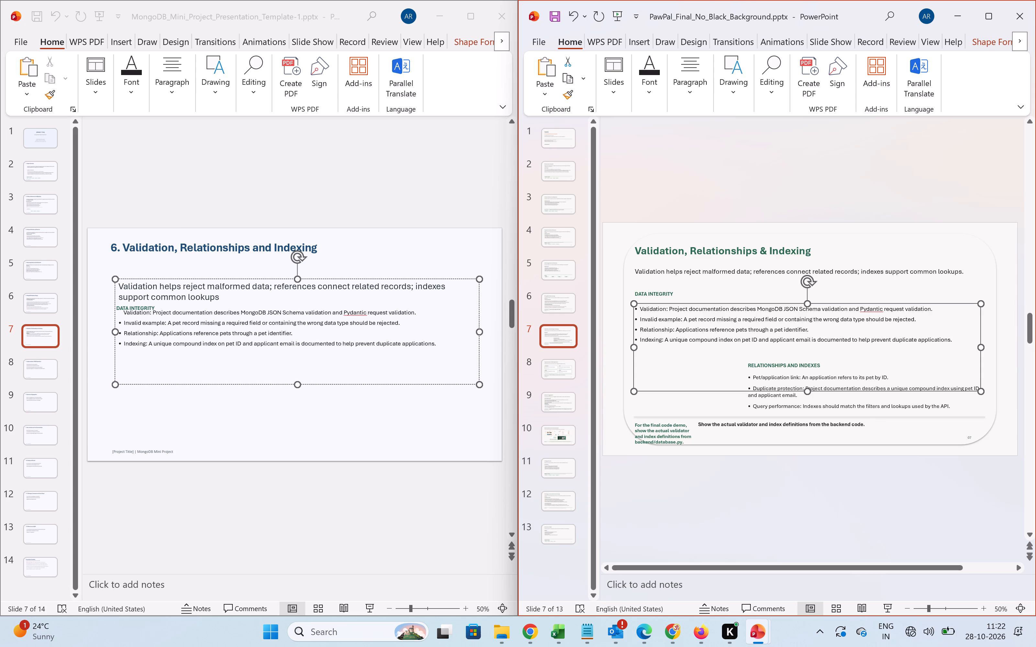
left_click(758, 366)
left_click(847, 363)
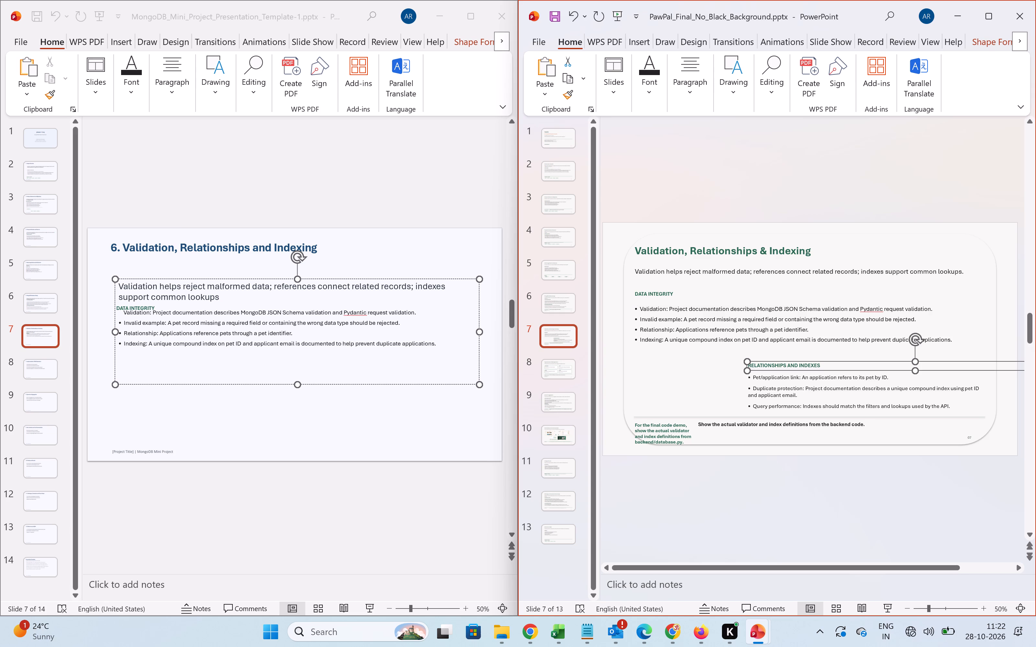
key("ctrl+c")
left_click(167, 357)
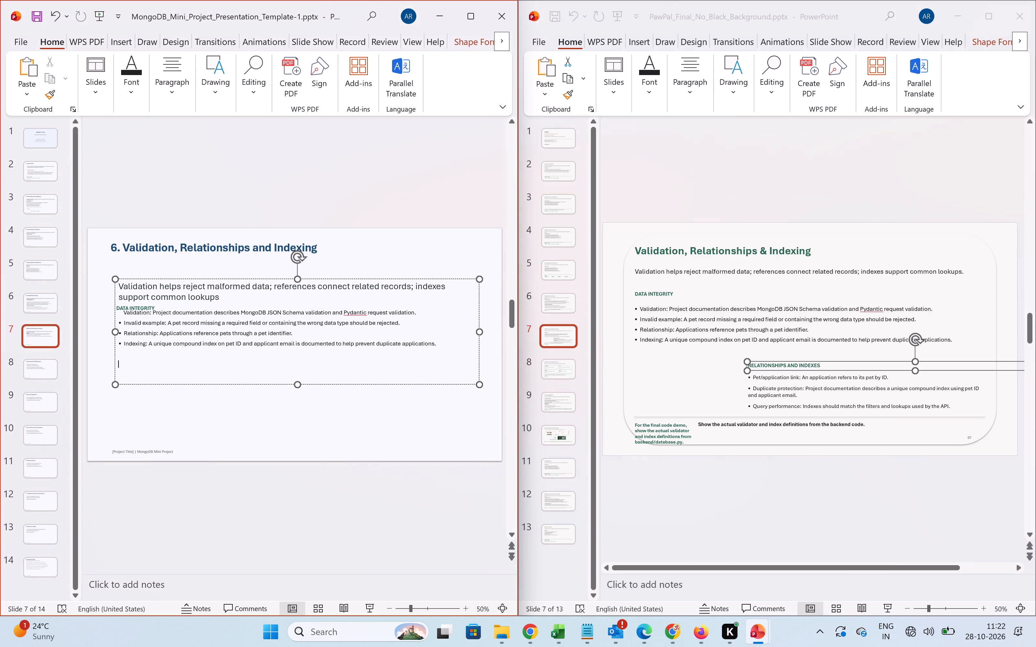
key("ctrl+v")
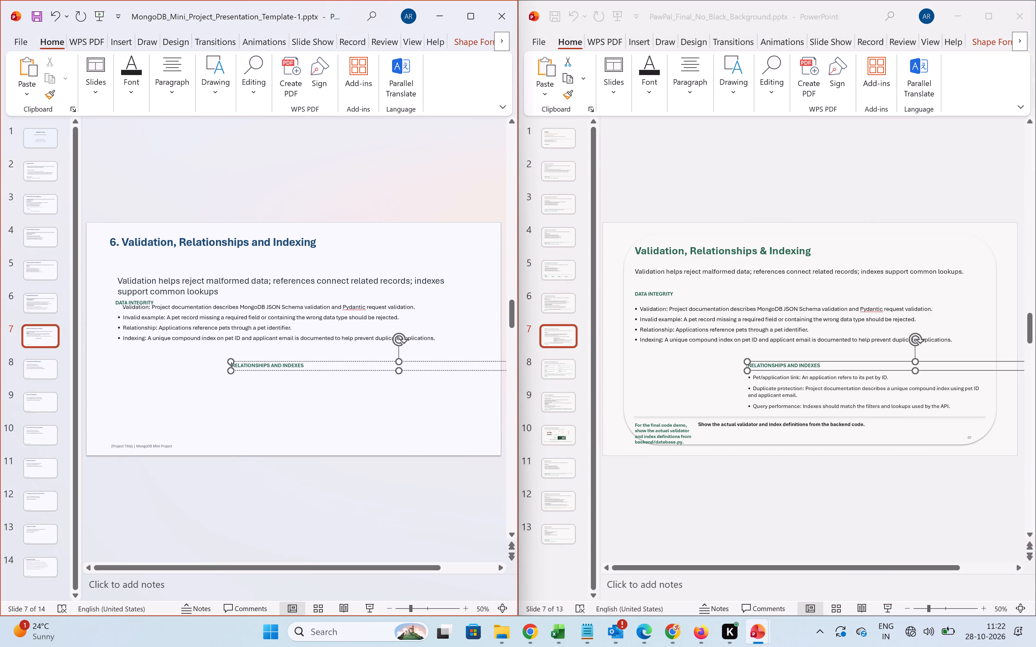
left_click_drag(315, 364, 199, 354)
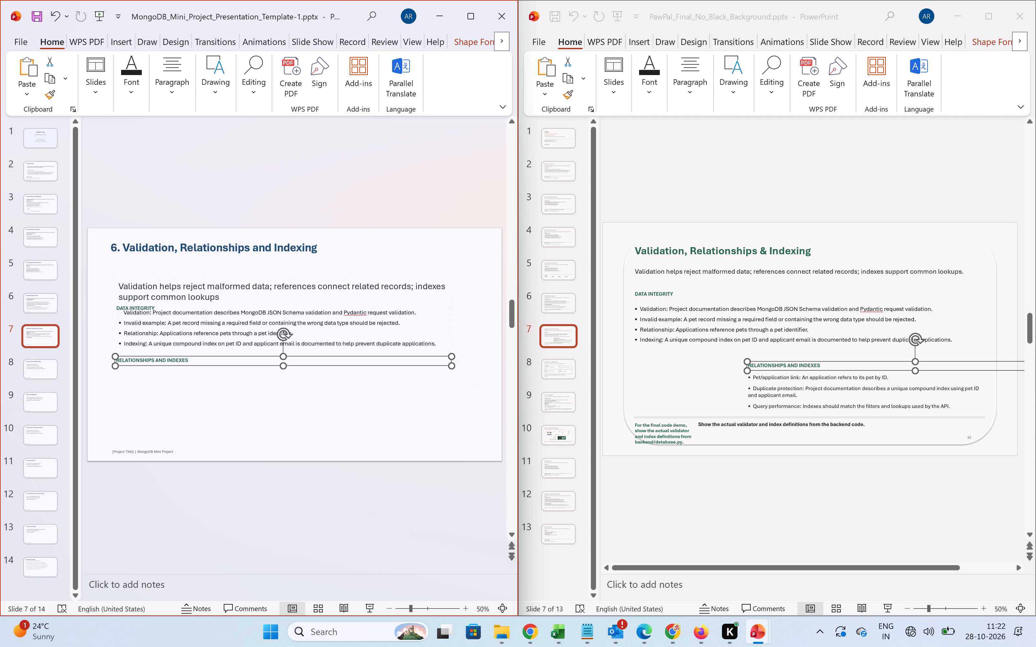
Copy PawPal's Pet/application link, Duplicate protection and Query performance bullets into the template's body text box below RELATIONSHIPS AND INDEXES.
left_click(690, 403)
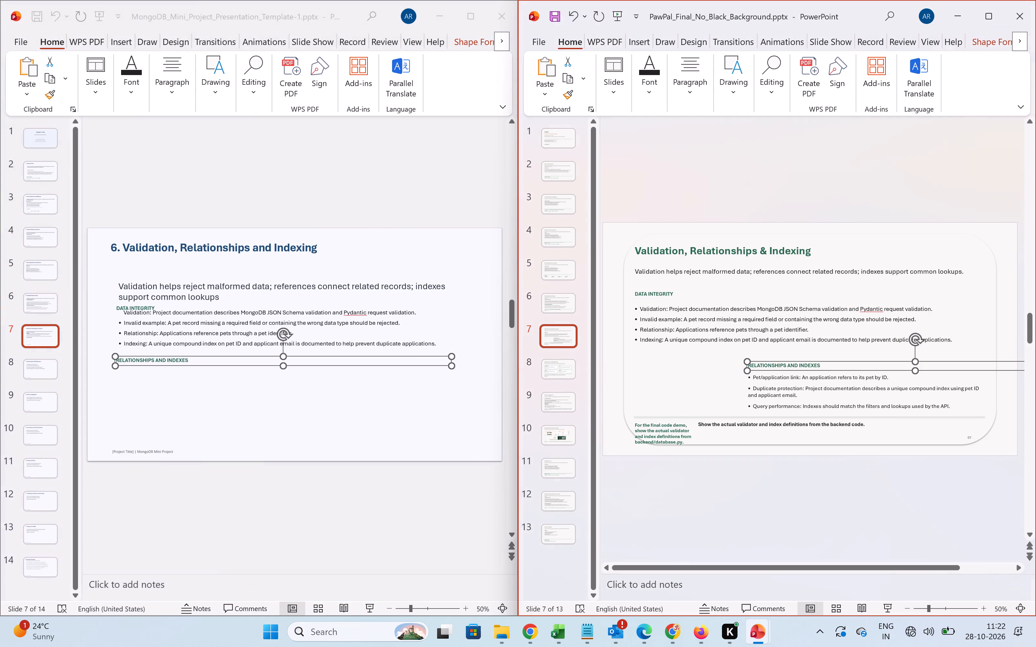
left_click(769, 390)
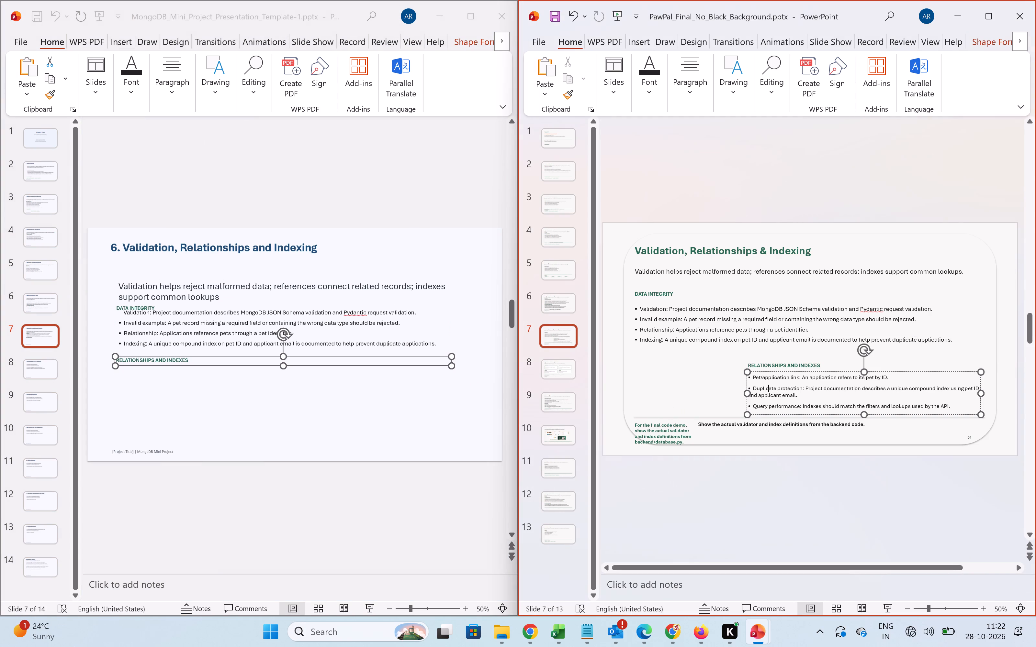
left_click_drag(754, 379, 952, 406)
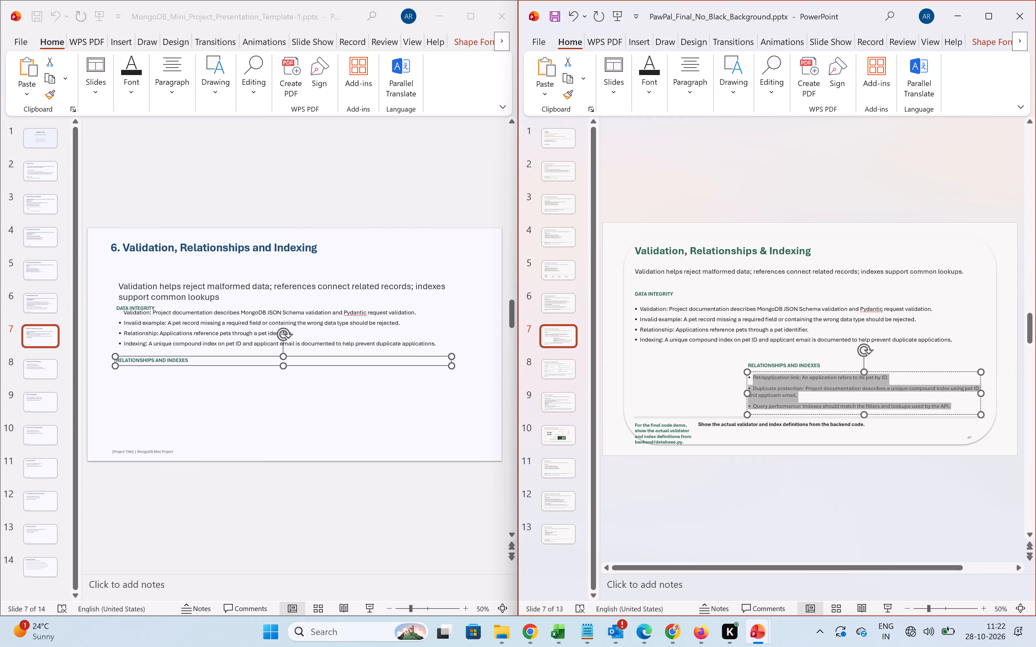
left_click_drag(952, 406, 956, 406)
key("ctrl+c")
left_click(186, 377)
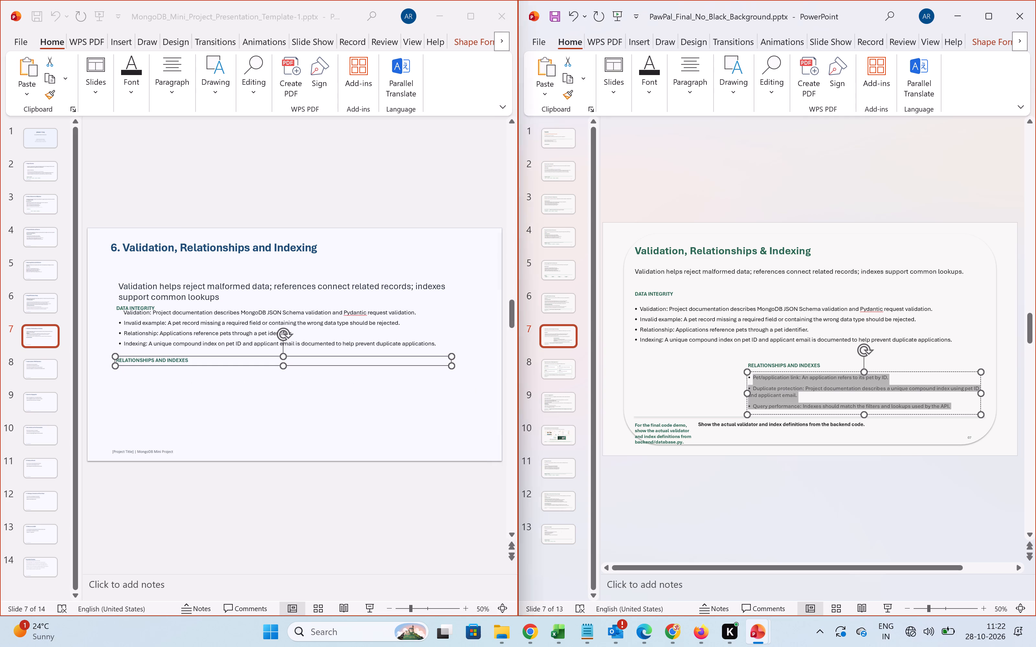
left_click(181, 346)
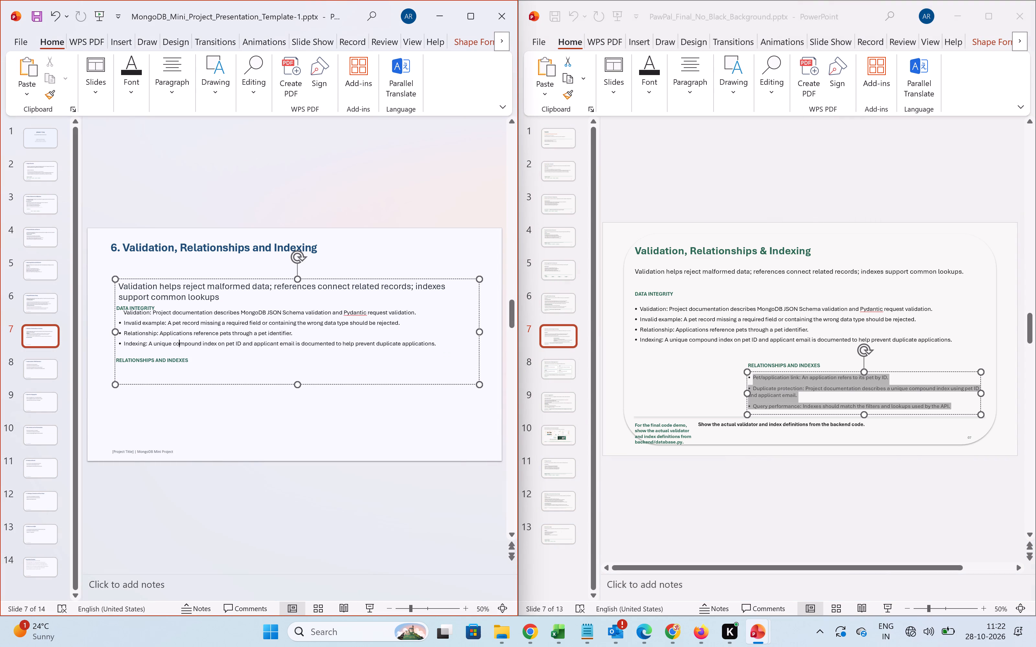
left_click(157, 371)
key("ctrl+v")
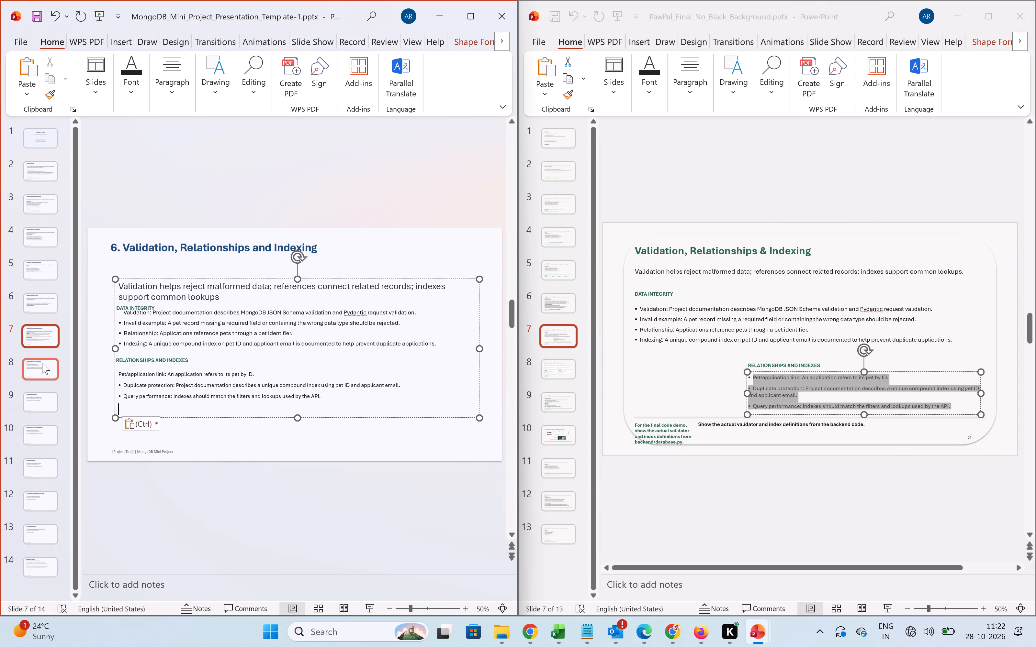
On template slide 8, with PawPal's slide 8 open, replace the three "Demonstrate one..." lines with a blank line above "Include code snippets".
left_click(42, 363)
left_click(554, 372)
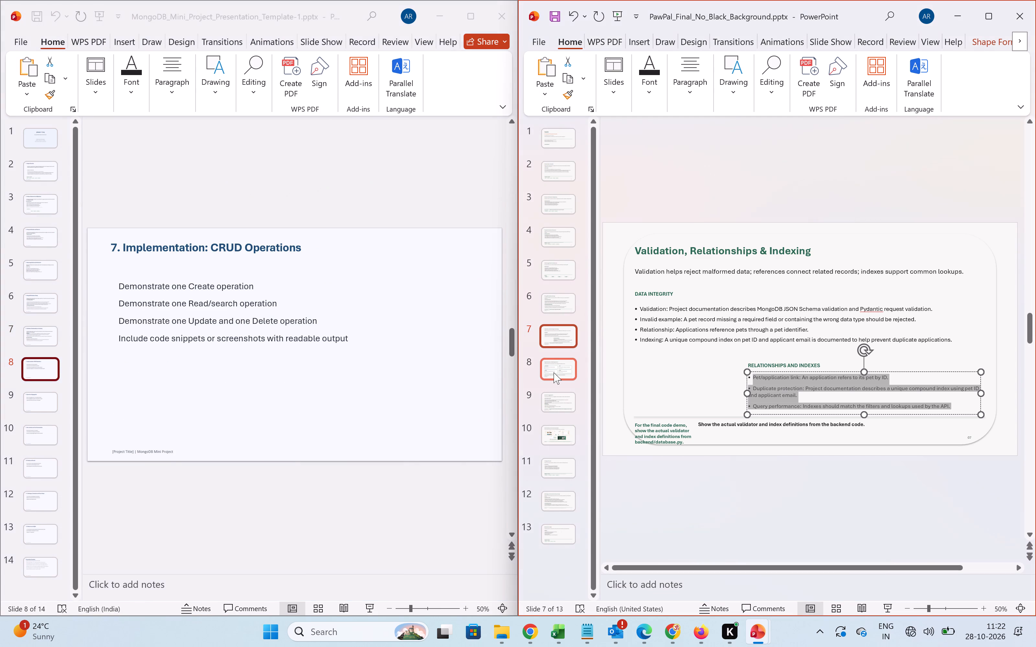
left_click(554, 372)
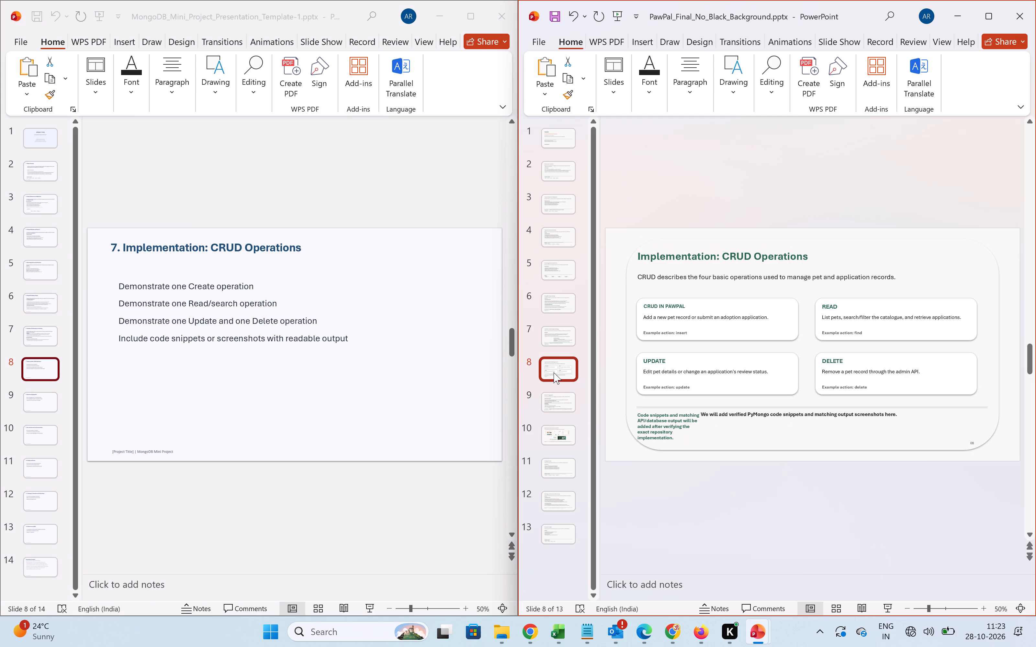
left_click(301, 342)
left_click(340, 330)
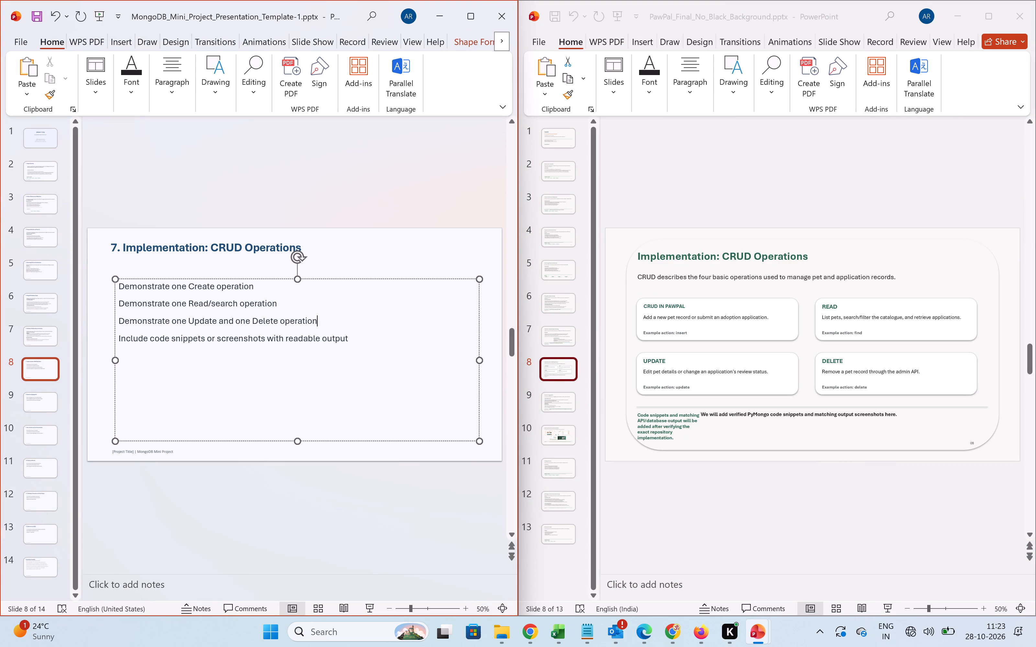
left_click_drag(319, 320, 121, 289)
key("BackSpace")
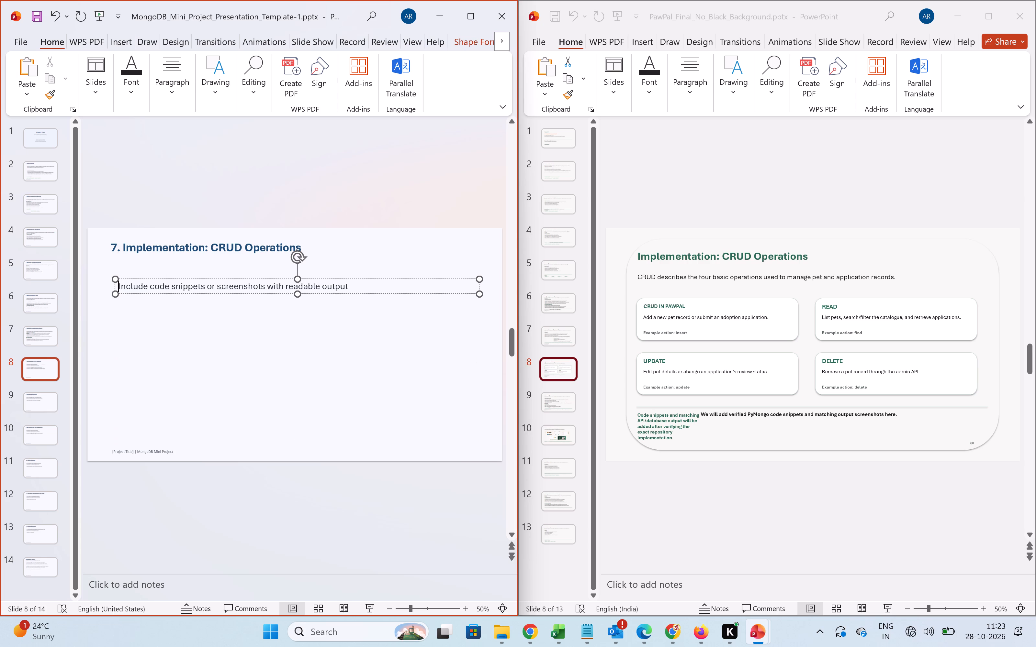
key("Return")
key("Up")
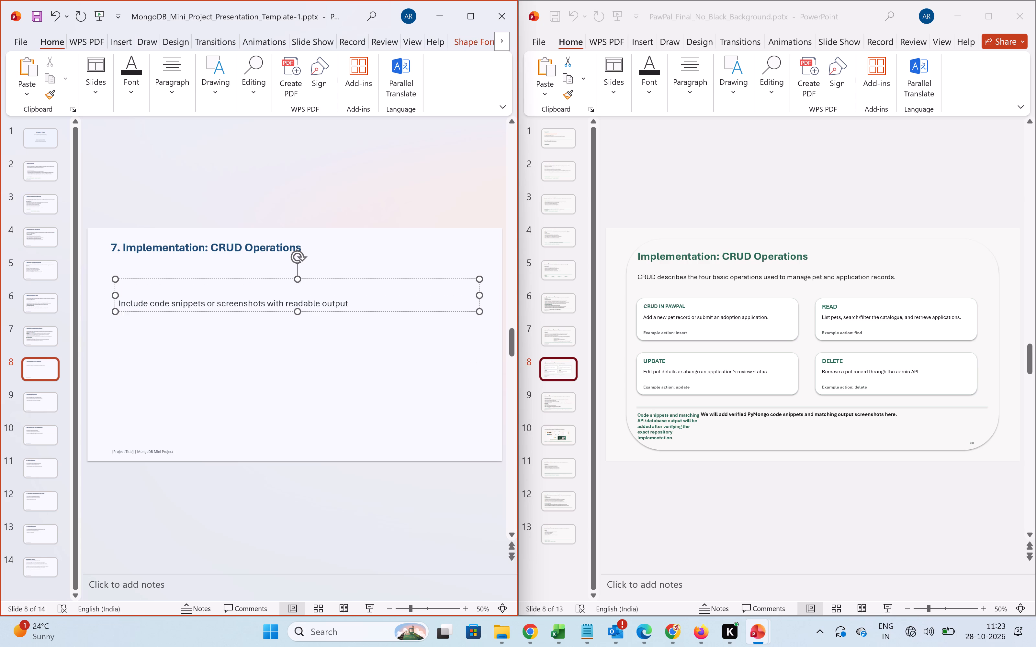
Copy PawPal's white rounded card behind CRUD IN PAWPAL onto the template slide and place it just below the start of the title.
left_click(706, 303)
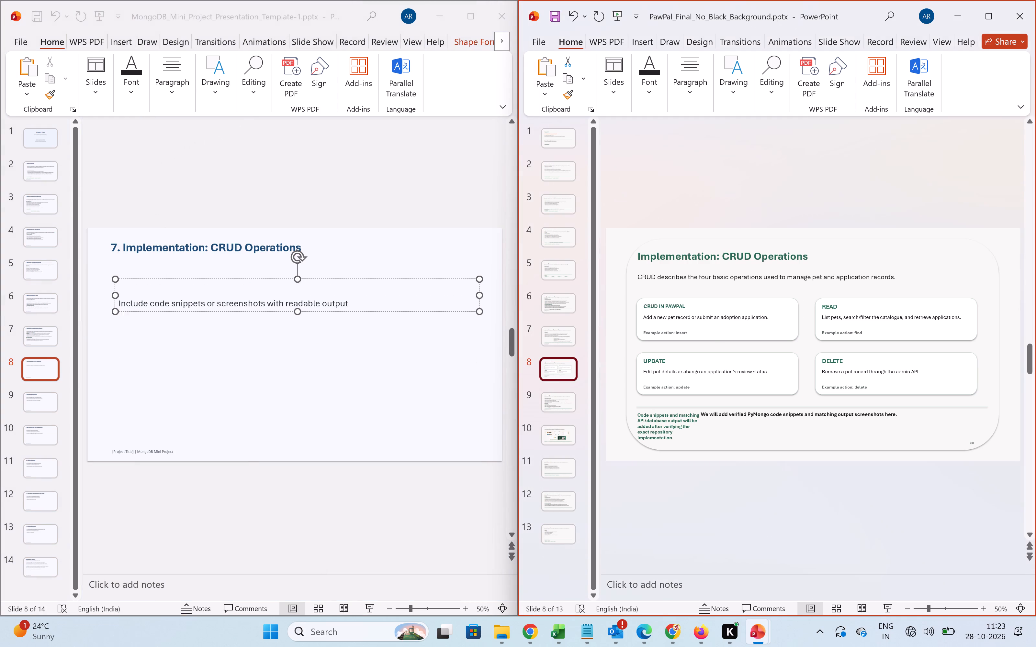
left_click(692, 313)
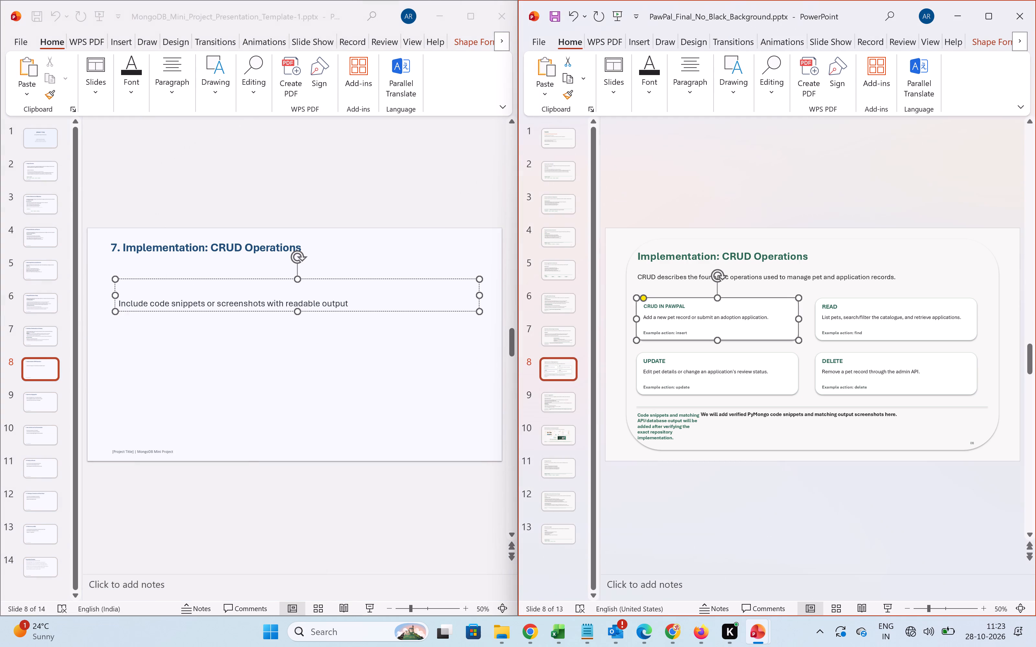
key("ctrl+c")
left_click(128, 285)
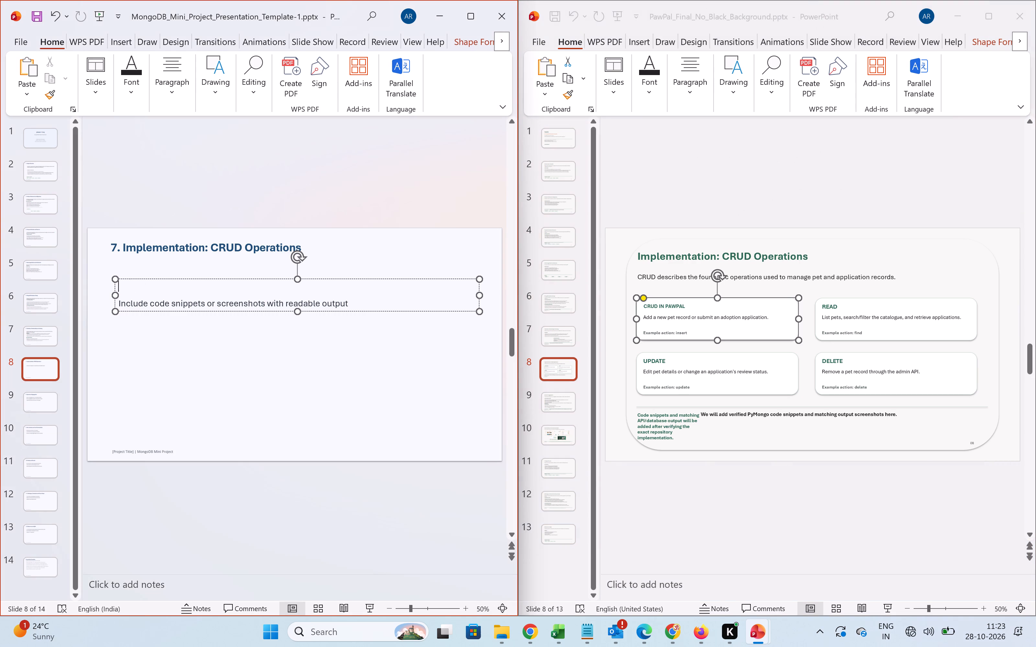
key("ctrl+v")
left_click_drag(199, 311, 195, 286)
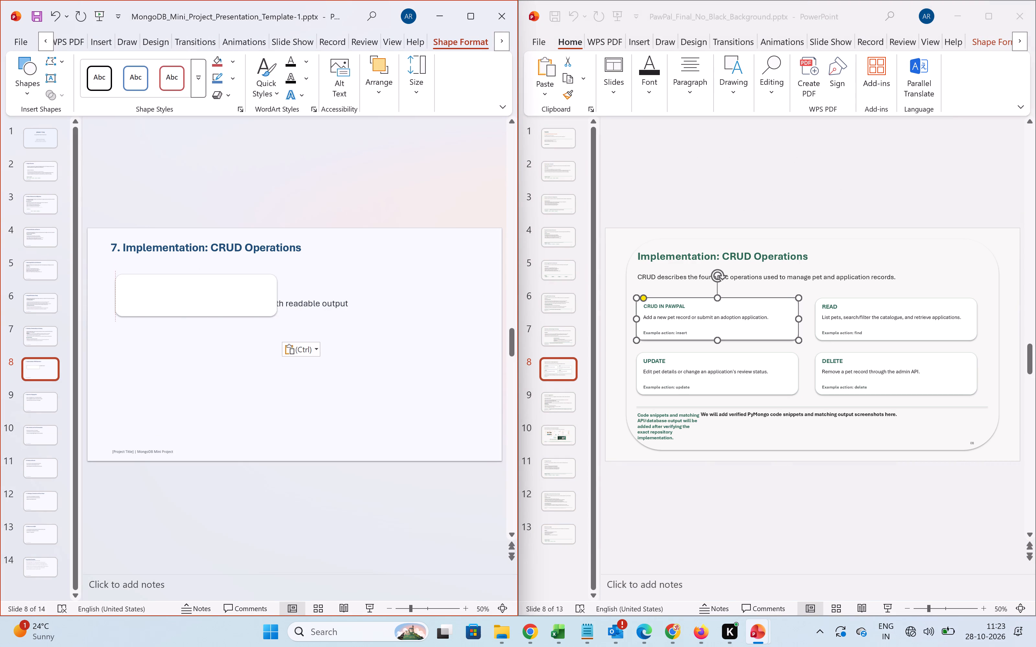
left_click_drag(195, 286, 194, 274)
Move the "Include code snippets or screenshots with readable output" text box down to just above the slide footer.
left_click(303, 299)
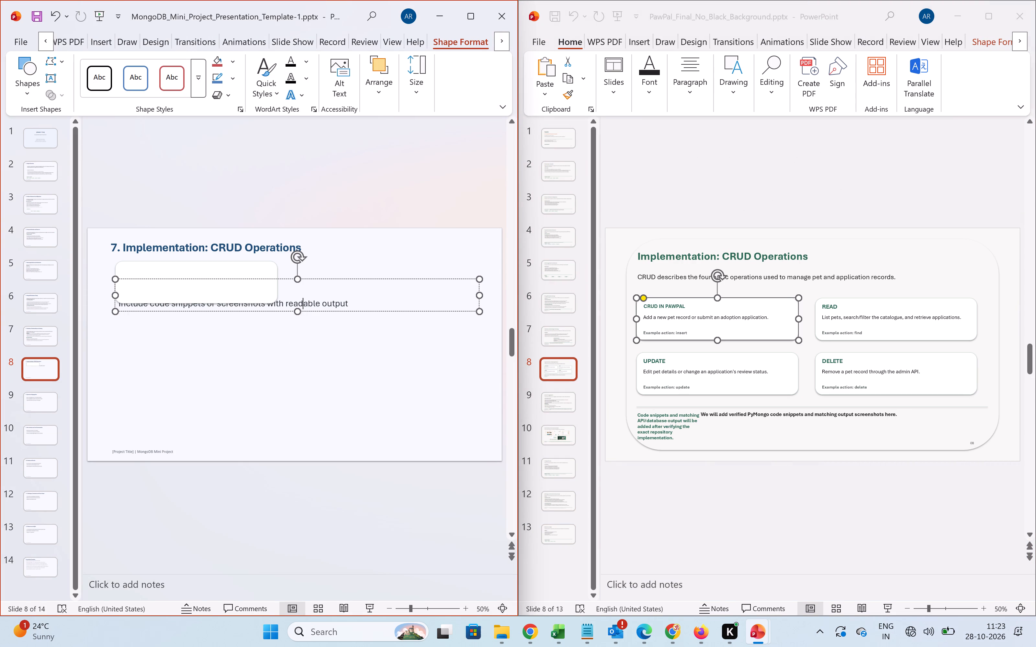
left_click_drag(332, 279, 330, 294)
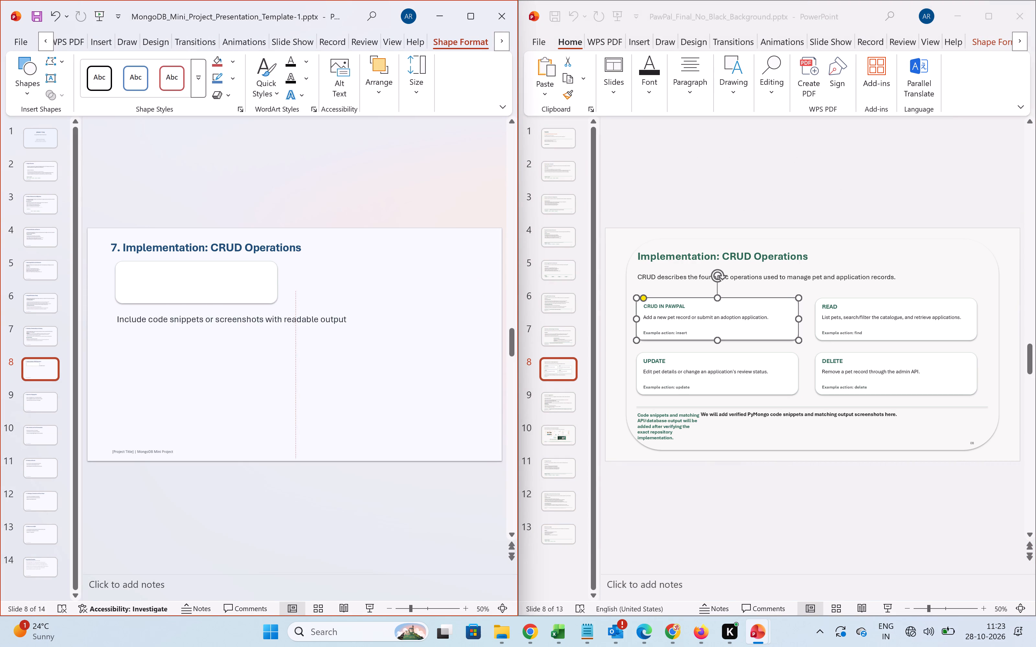
left_click_drag(330, 294, 326, 411)
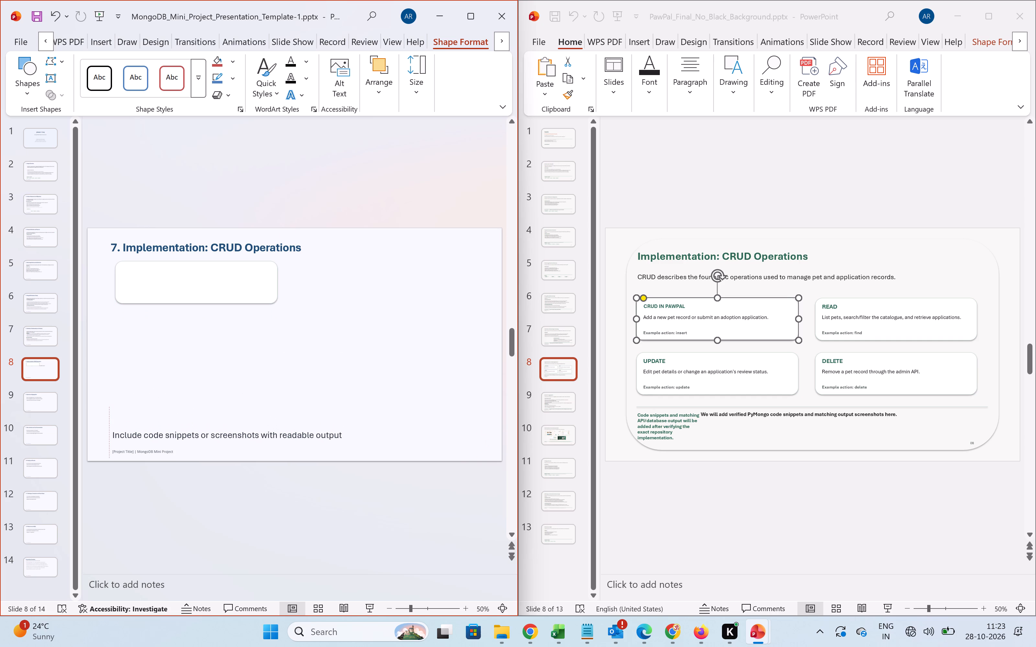
Paste three more copies of the white rounded card onto the template's CRUD Operations slide.
left_click(254, 280)
left_click(676, 315)
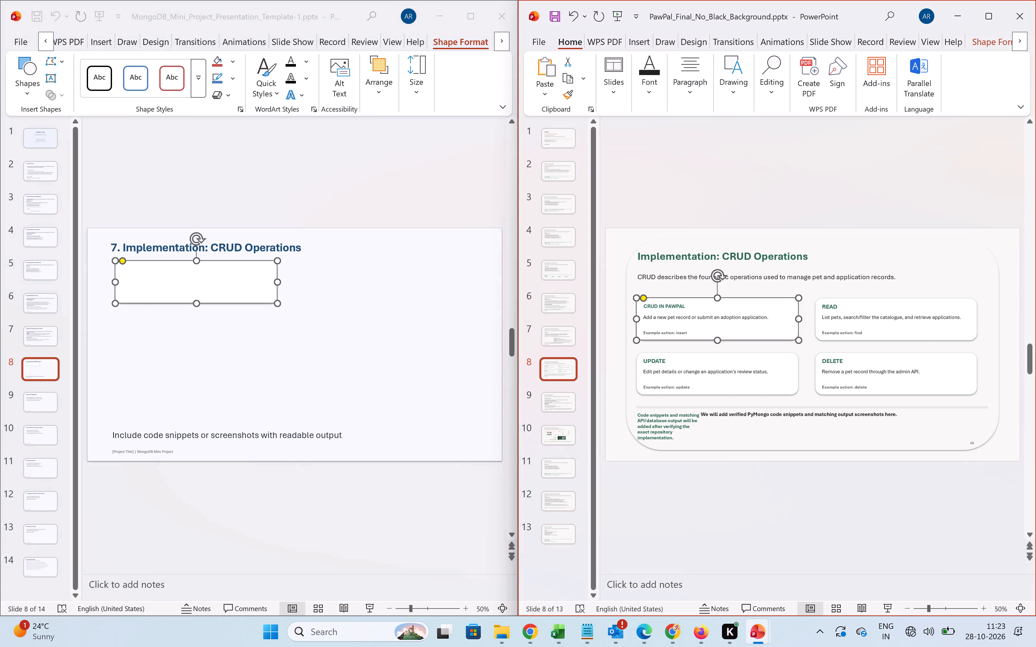
left_click(714, 327)
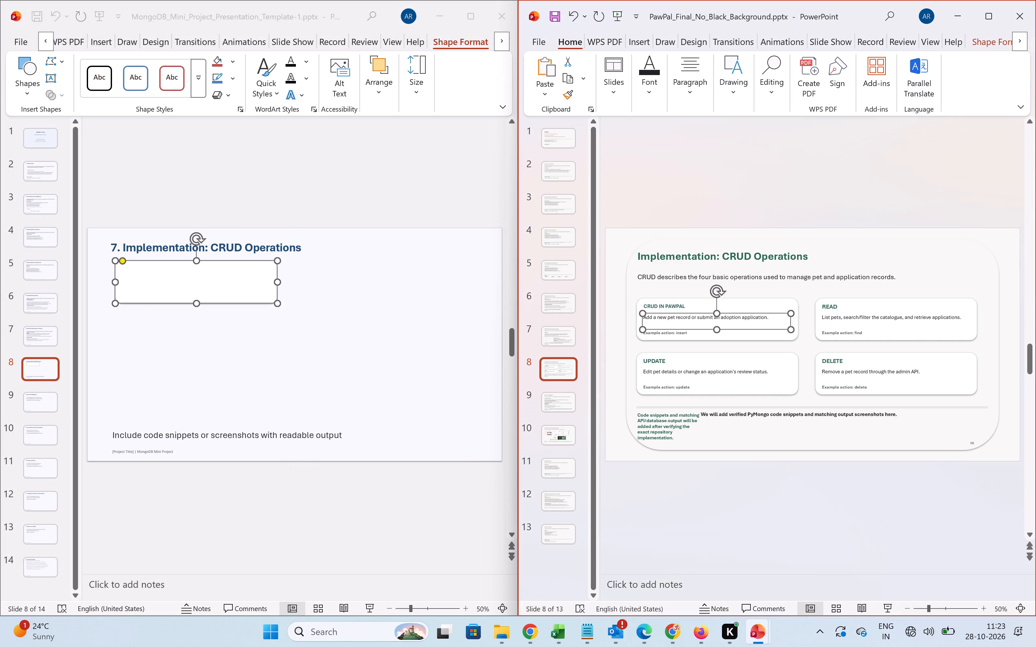
left_click(662, 308)
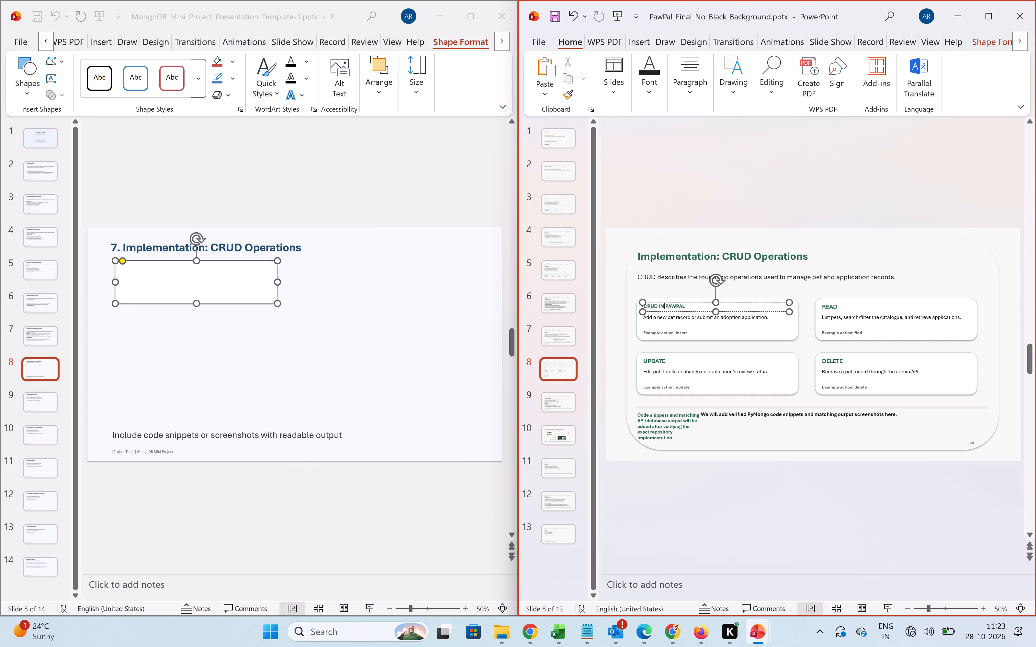
key("ctrl+c")
left_click(207, 271)
key("ctrl+v")
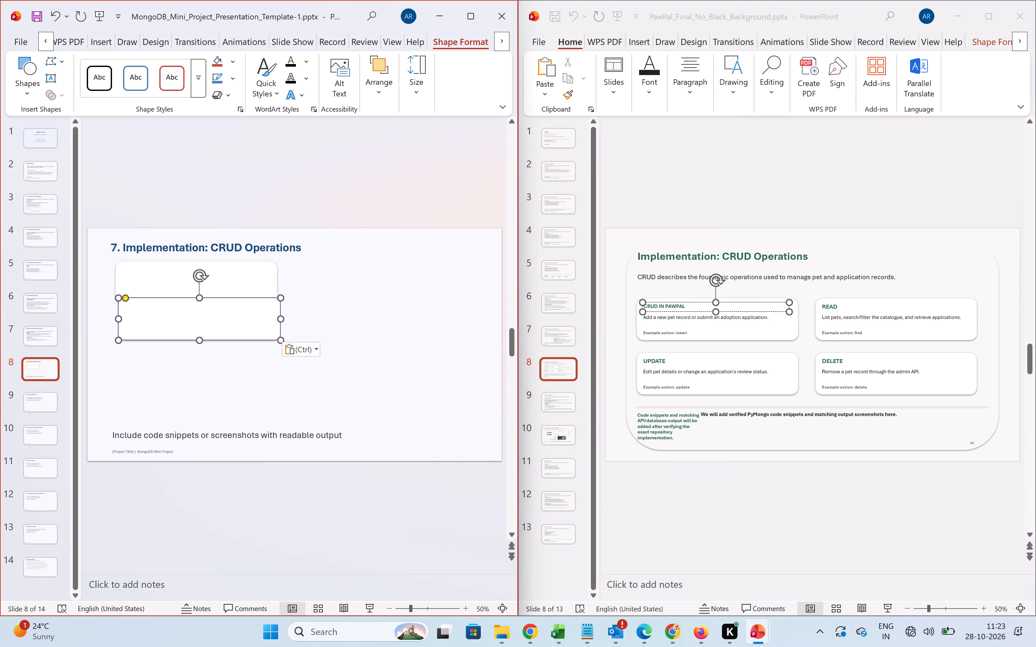
key("ctrl+v")
key("ctrl+v")
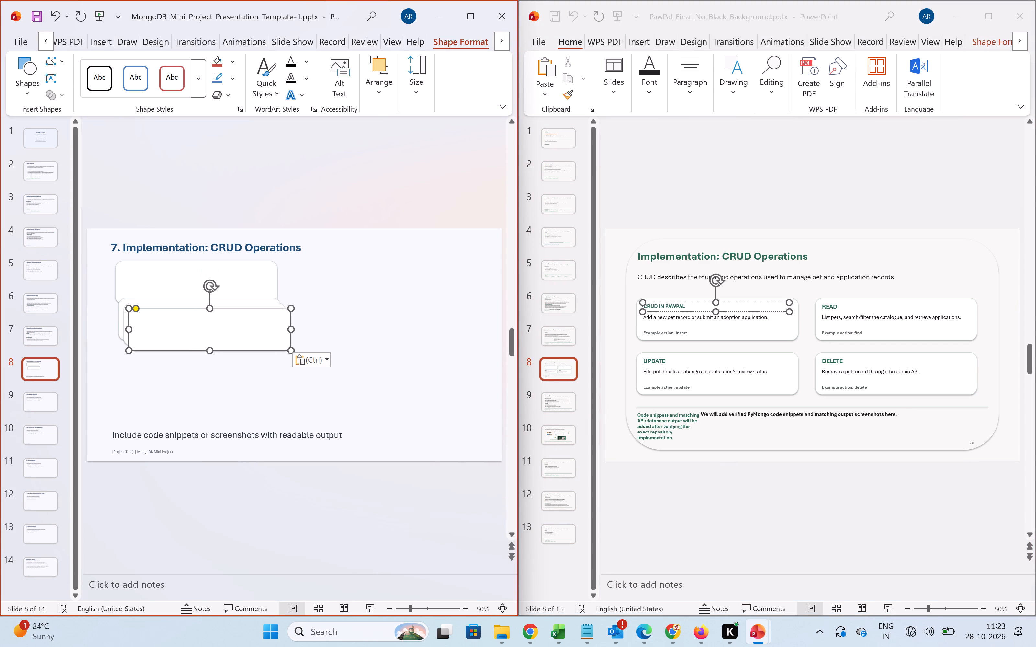
Arrange the three new cards with the first one as a two-by-two grid between the title and the code snippets line.
left_click_drag(219, 322, 383, 274)
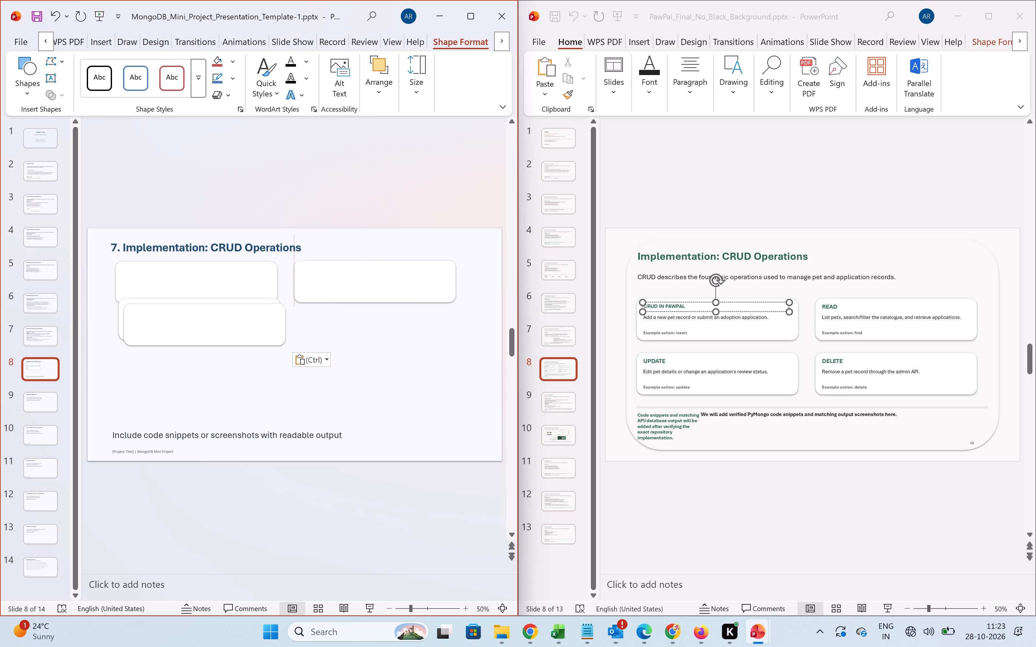
left_click_drag(383, 274, 383, 273)
left_click(900, 264)
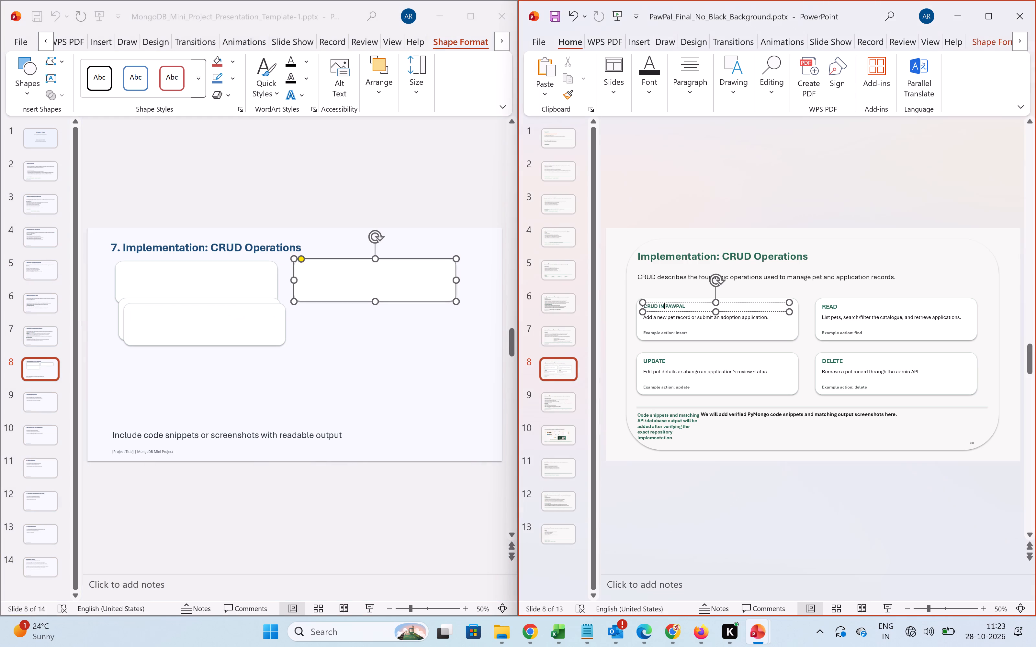
left_click_drag(241, 319, 249, 323)
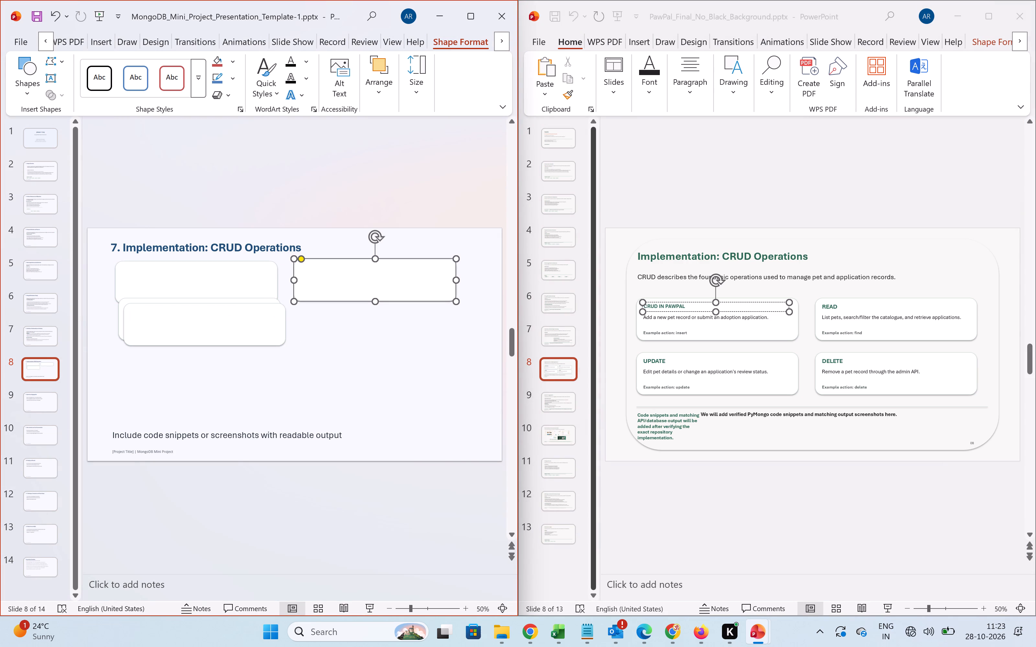
left_click_drag(249, 323, 422, 356)
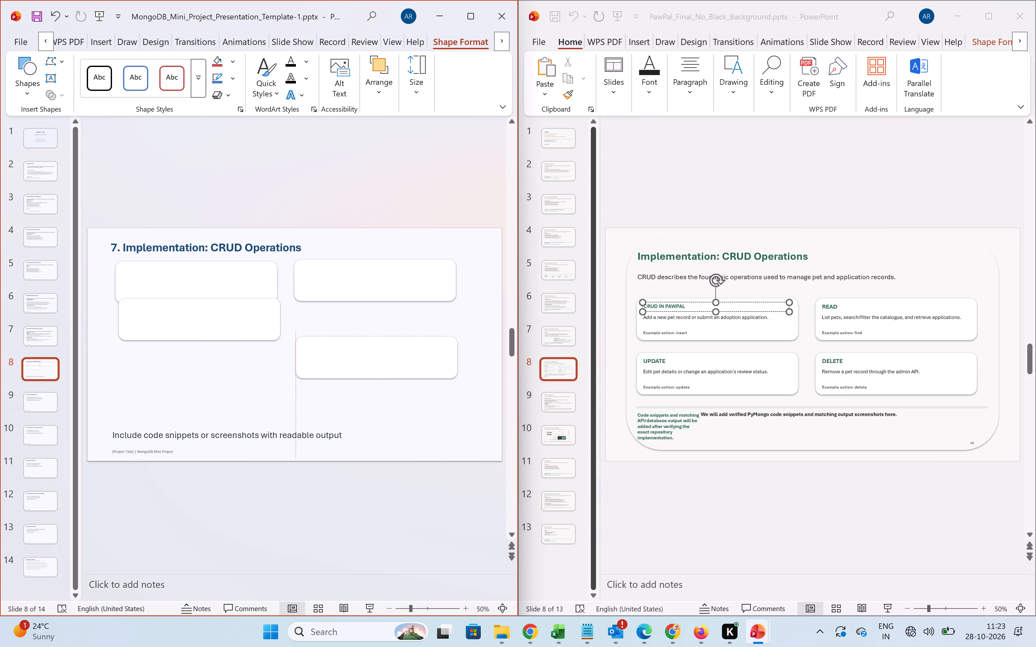
left_click_drag(422, 356, 422, 356)
left_click_drag(235, 321, 229, 352)
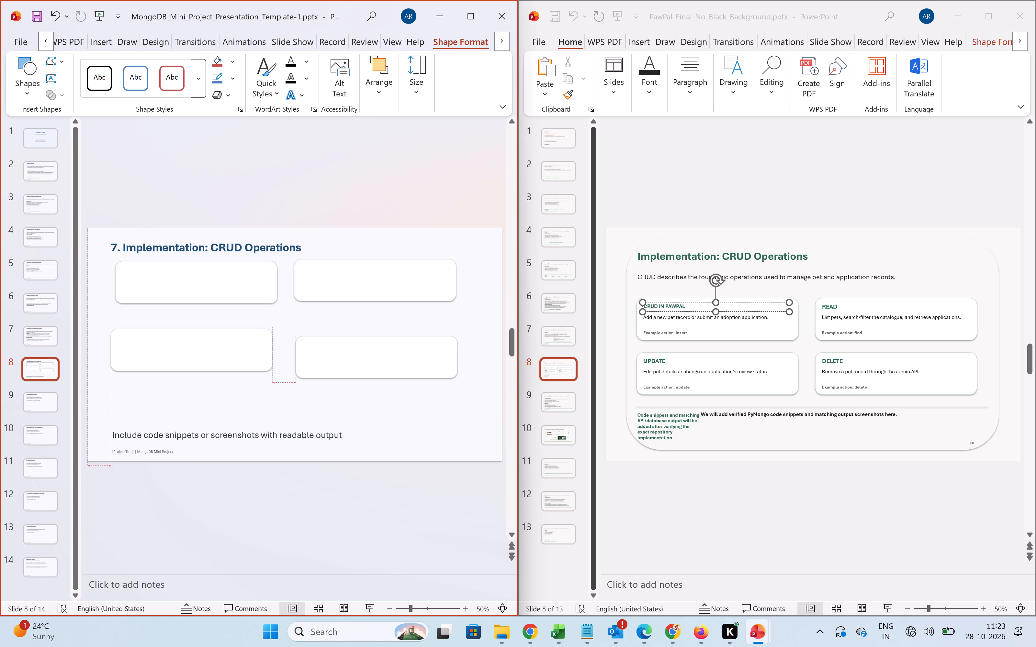
left_click_drag(229, 352, 234, 360)
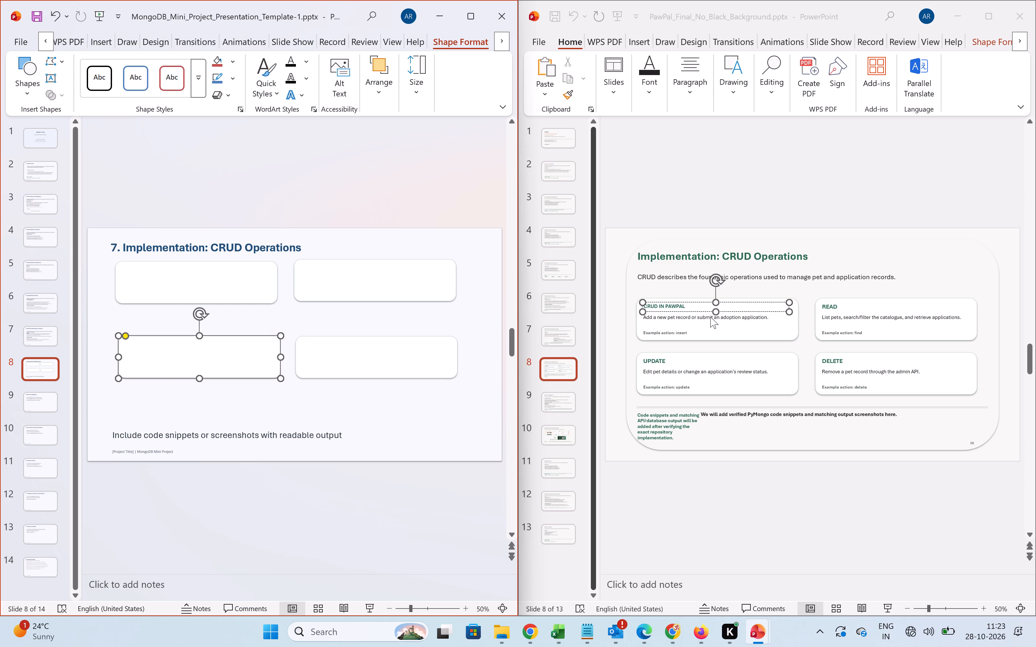
Copy PawPal's green CRUD IN PAWPAL text box onto the template slide and place it inside the upper-left card.
left_click(696, 304)
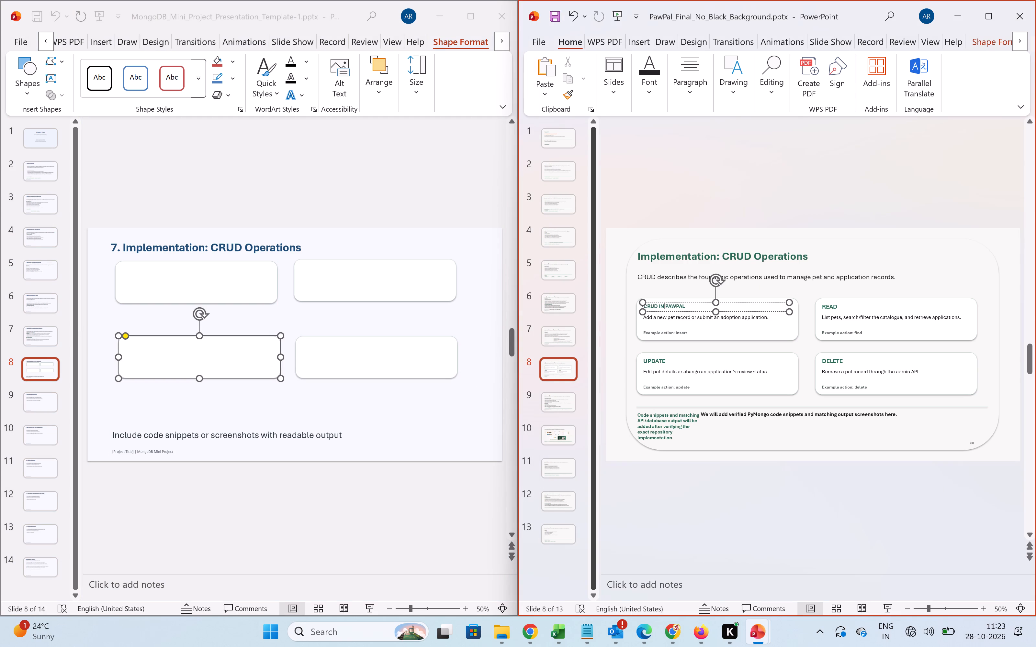
left_click(757, 308)
key("ctrl+c")
left_click(190, 270)
key("ctrl+v")
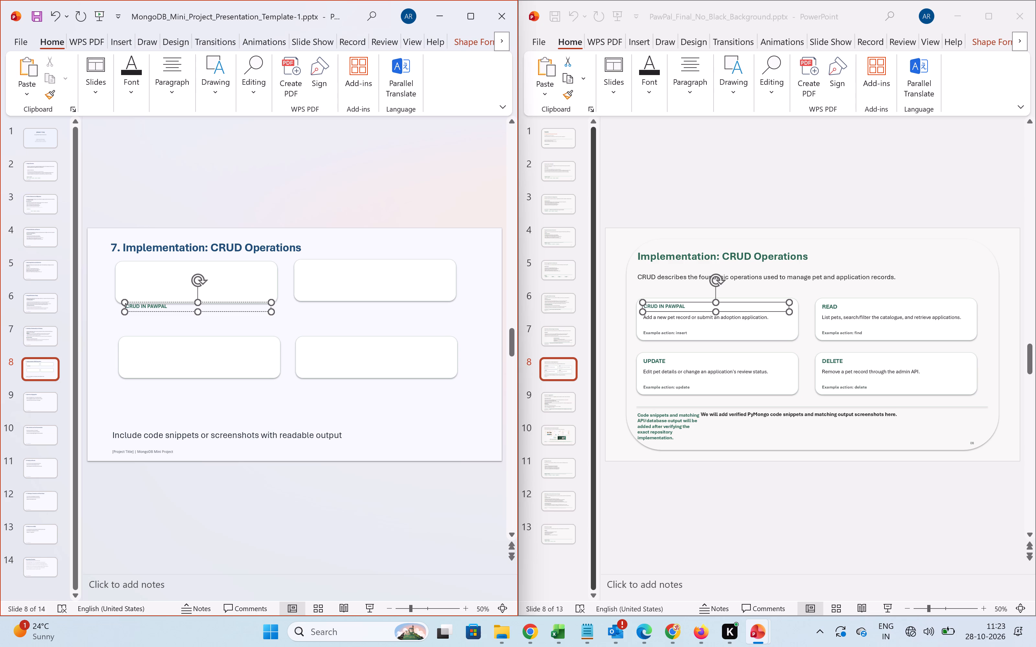
double_click(162, 305)
left_click_drag(182, 308, 183, 278)
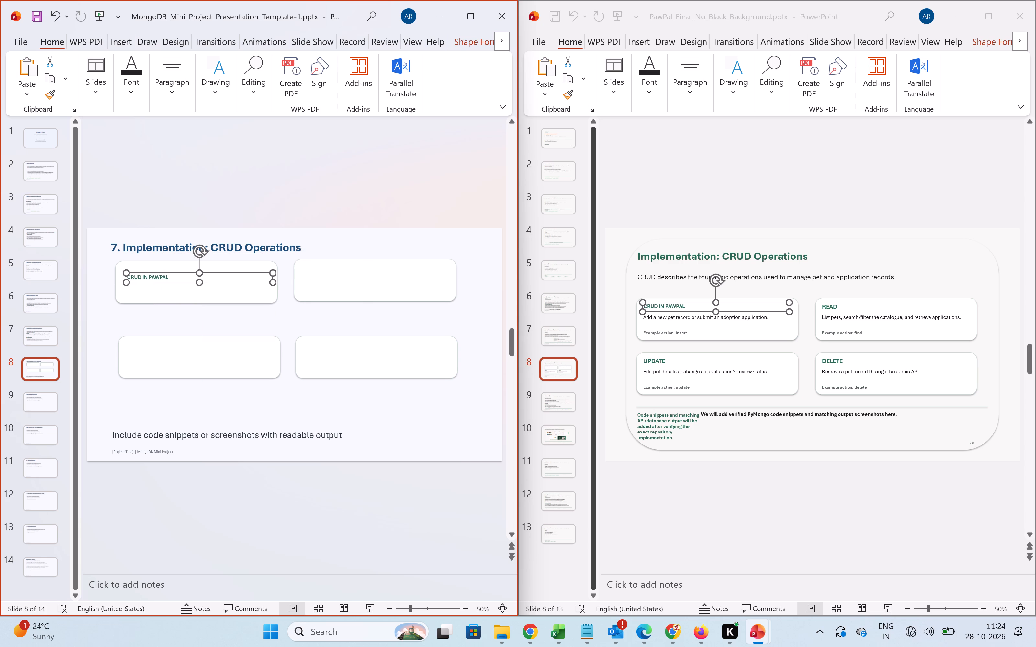
Copy PawPal's "Add a new pet record or submit an adoption application." text box into the template's upper-left card, below CRUD IN PAWPAL.
left_click(664, 315)
left_click(696, 321)
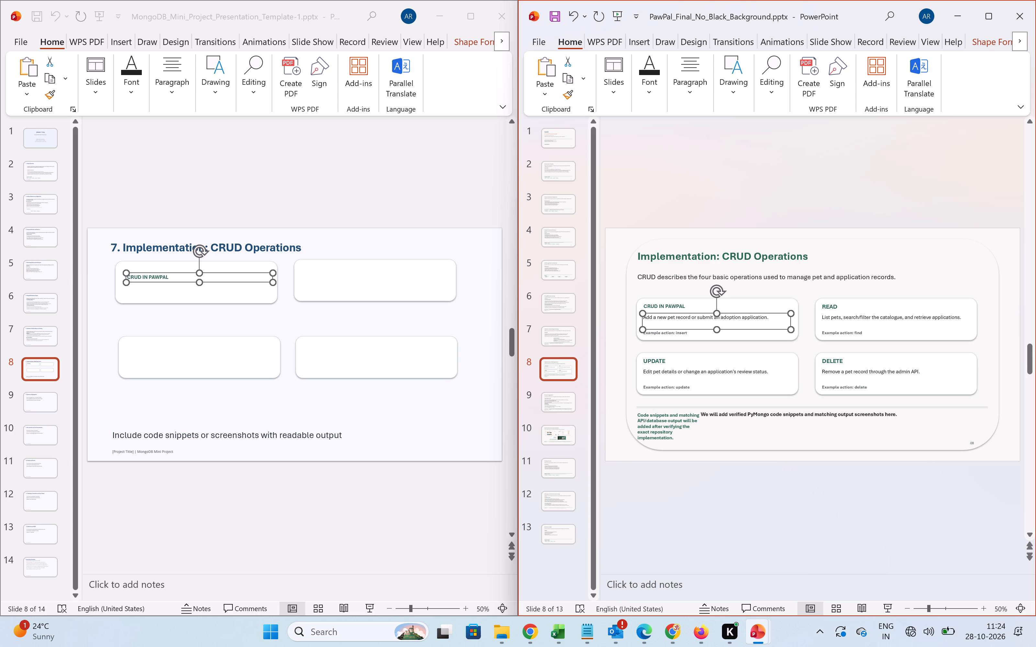
key("ctrl+c")
left_click(206, 309)
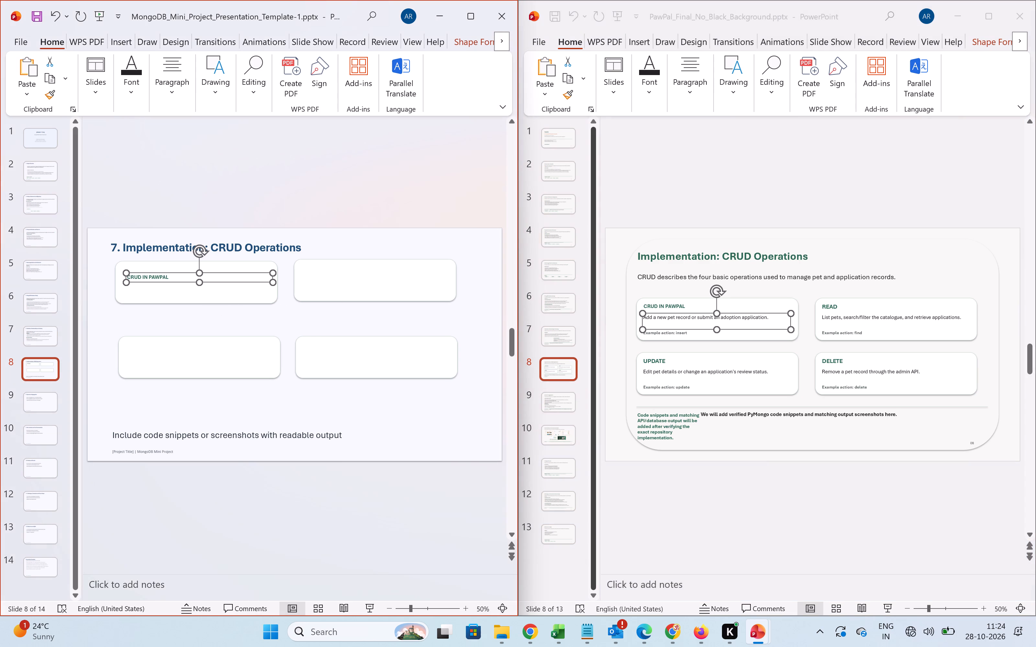
left_click(182, 289)
key("ctrl+v")
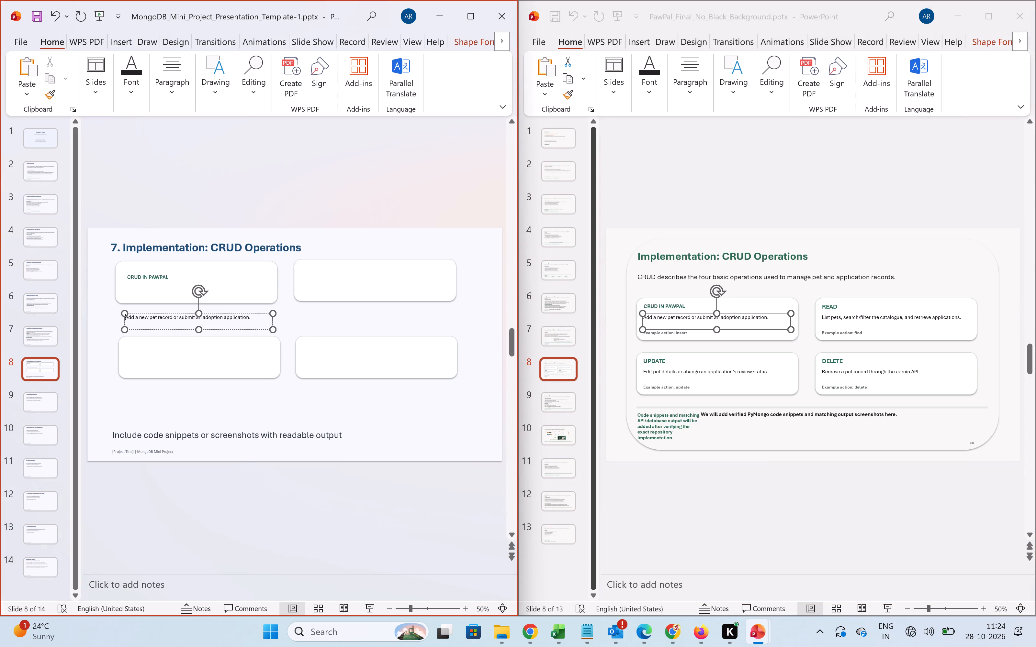
left_click(178, 317)
left_click_drag(258, 320, 255, 294)
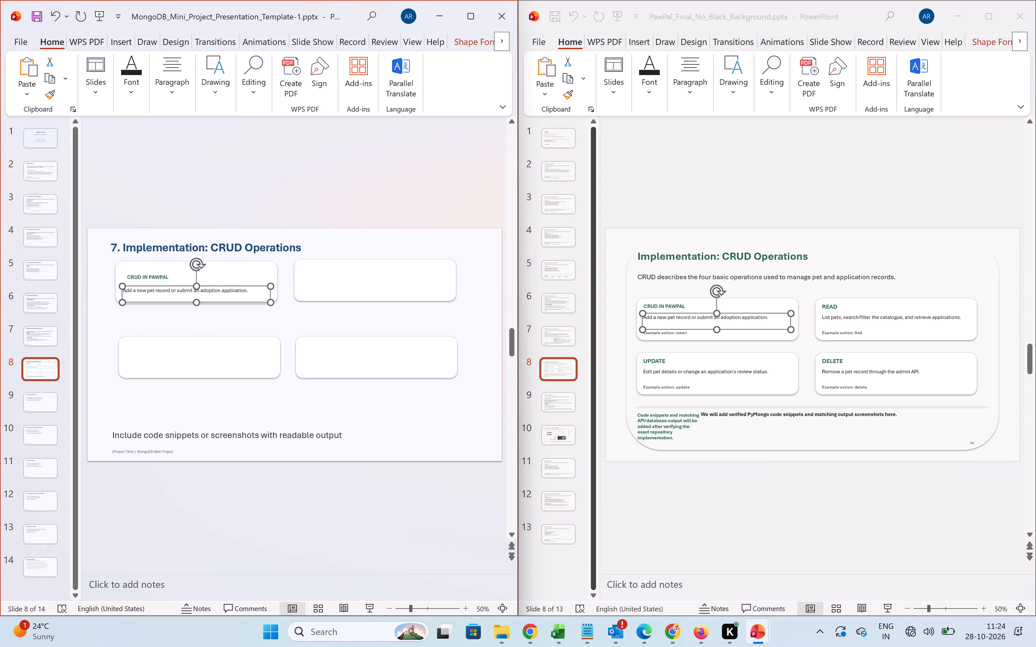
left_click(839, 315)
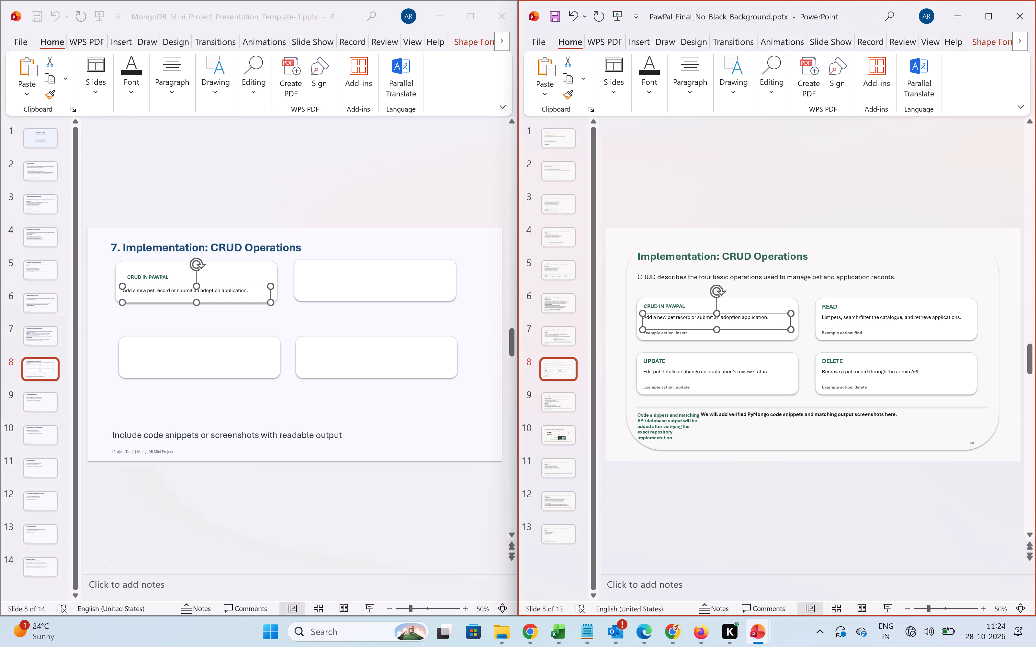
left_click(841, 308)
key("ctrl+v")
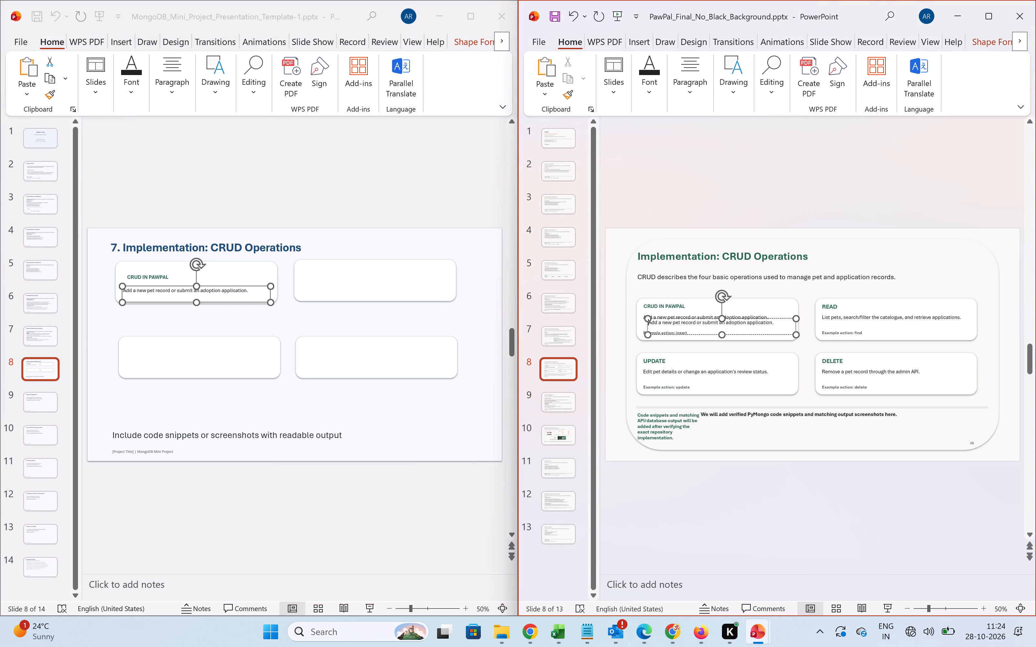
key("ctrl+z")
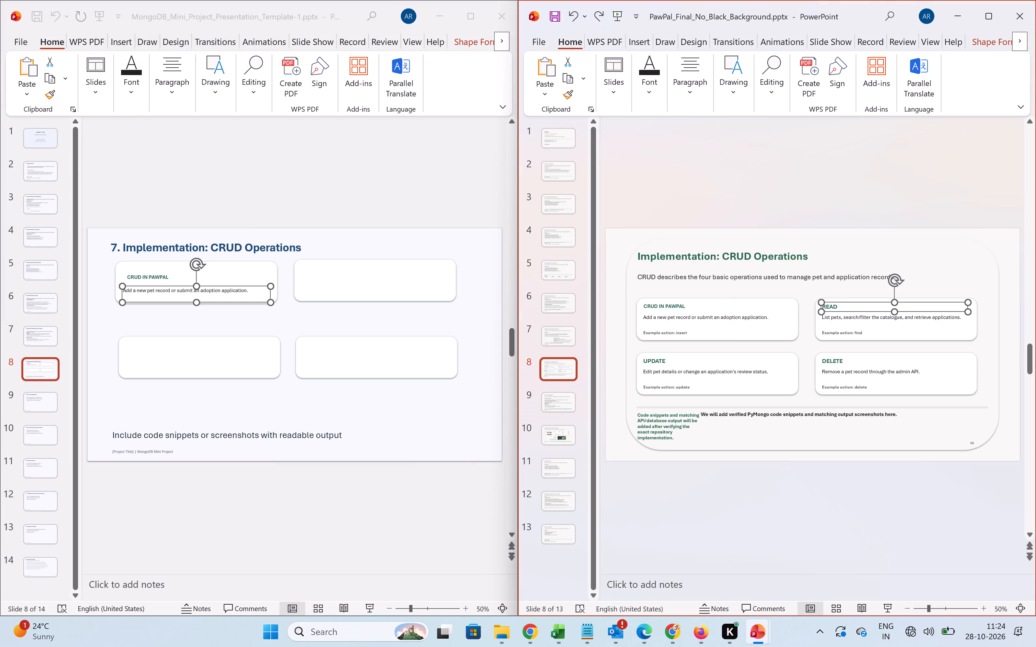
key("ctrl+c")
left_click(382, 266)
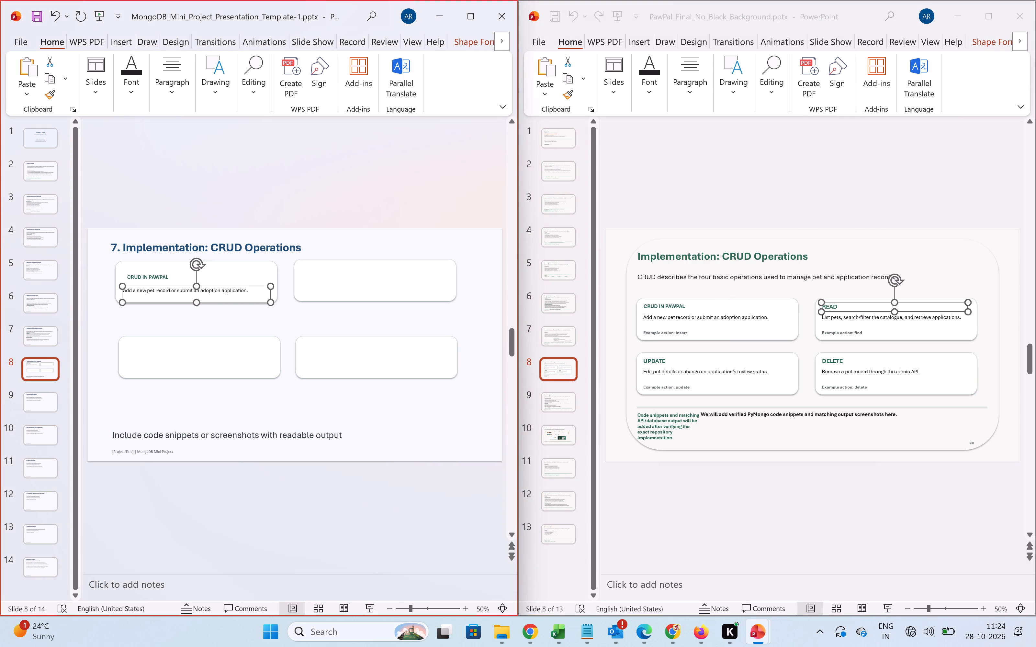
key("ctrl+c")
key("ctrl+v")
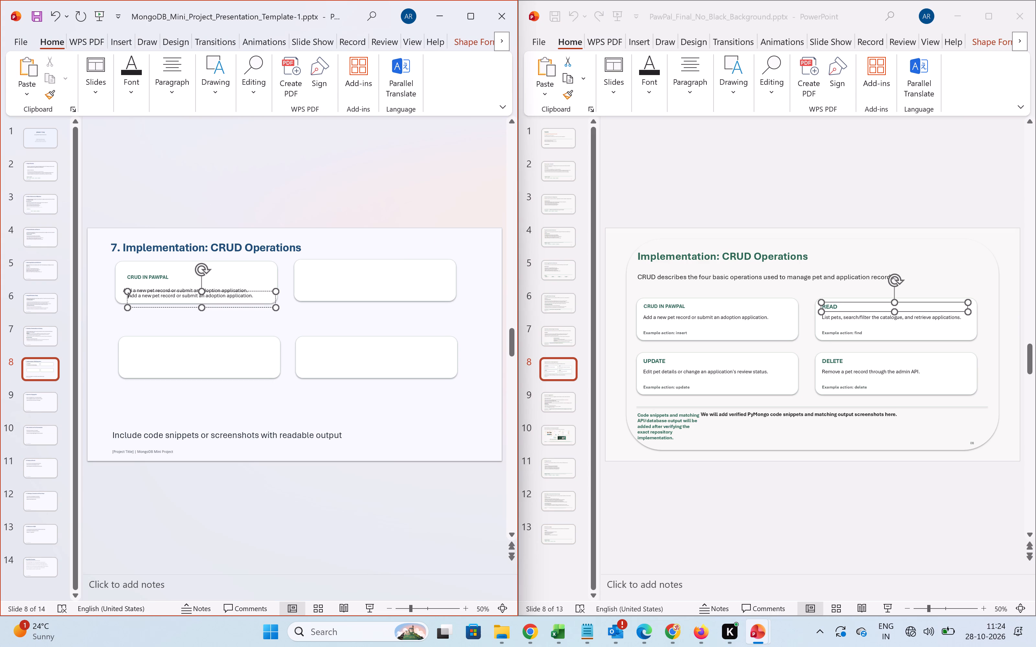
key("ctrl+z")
Copy PawPal's green READ heading onto the template slide and place it at the top of the upper-right card.
left_click(871, 306)
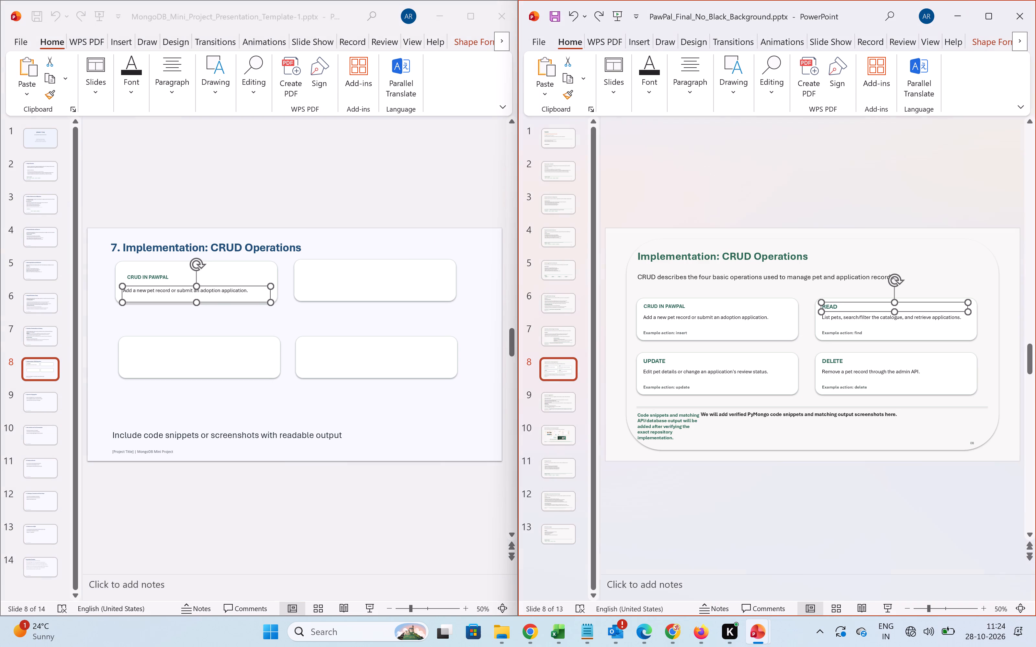
key("ctrl+c")
left_click(355, 271)
key("ctrl+v")
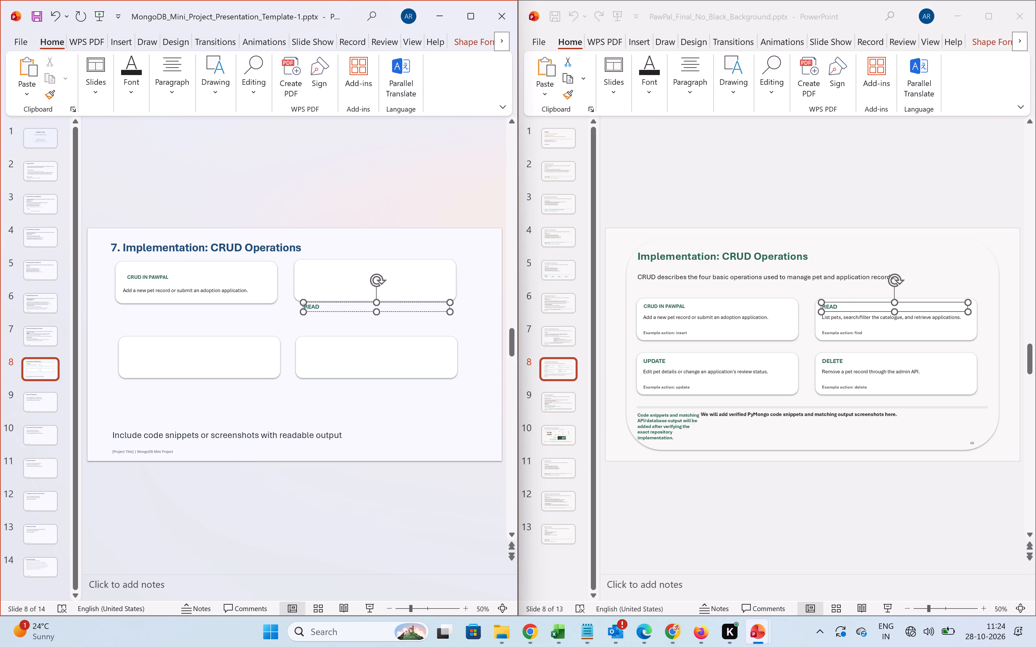
left_click_drag(350, 306, 349, 269)
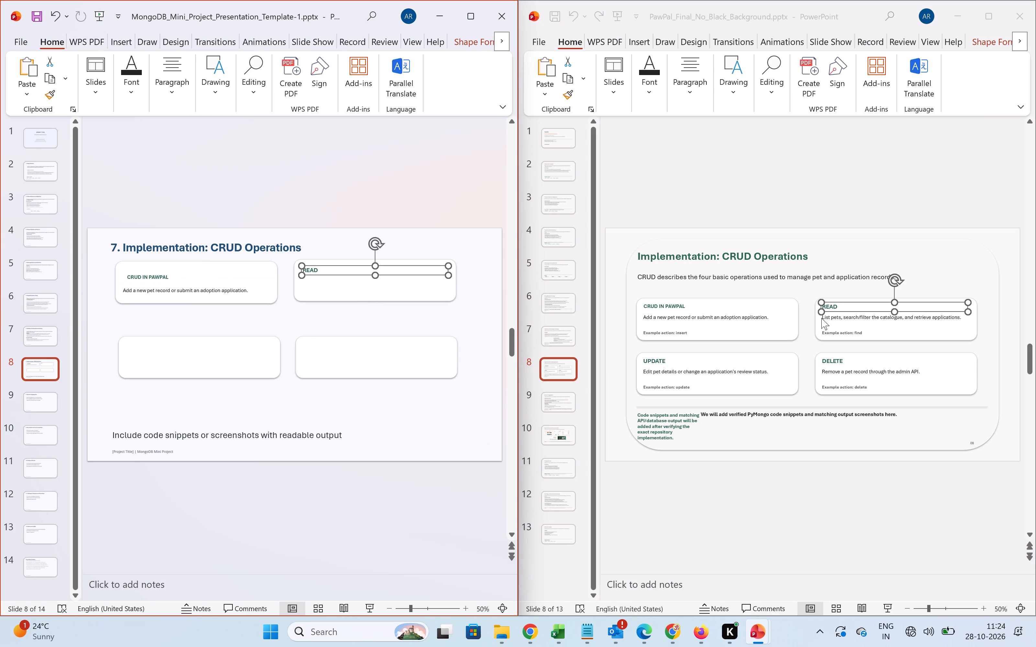
Copy PawPal's "List pets, search/filter the catalogue, and retrieve applications." text box into the template's upper-right card, below the READ heading.
left_click(860, 319)
left_click(883, 321)
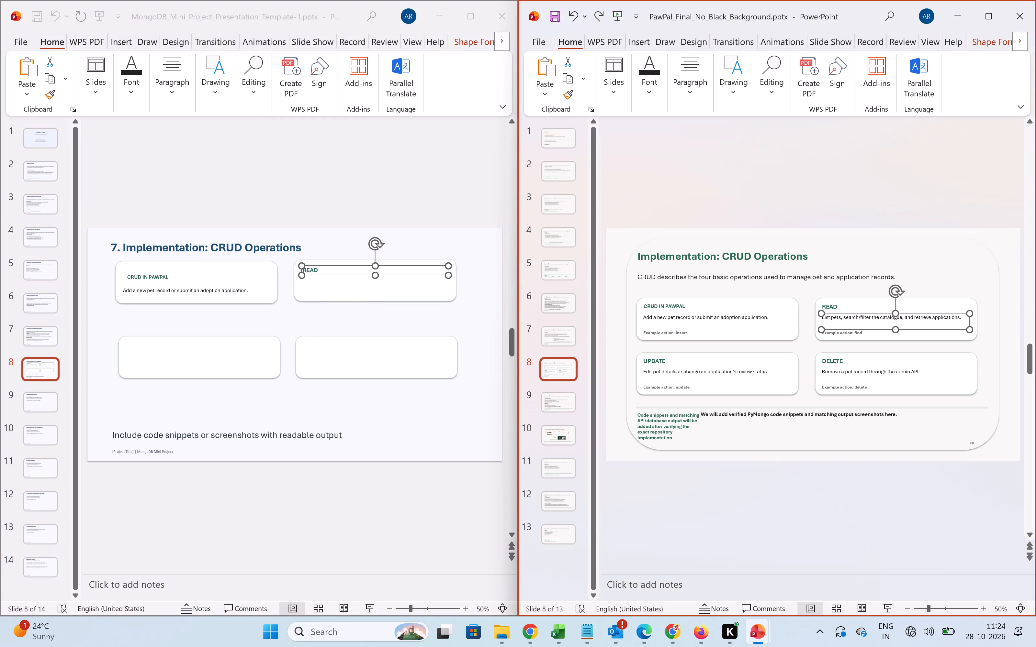
key("ctrl+c")
left_click(394, 291)
key("ctrl+v")
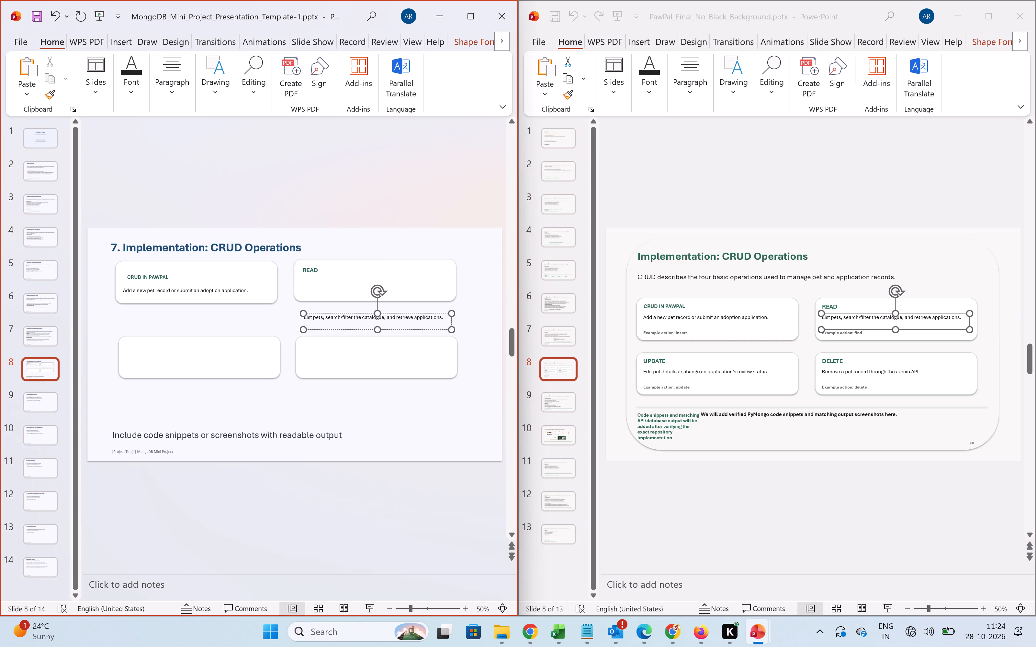
left_click_drag(348, 321, 350, 289)
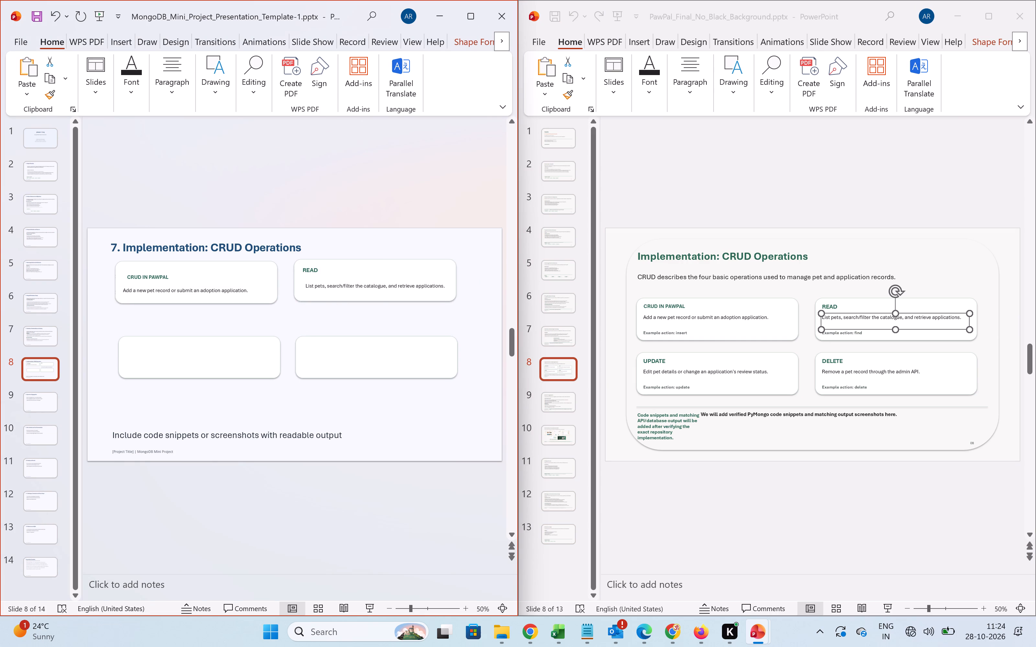
left_click_drag(350, 289, 346, 287)
Copy PawPal's green UPDATE heading onto the template slide and place it at the top of the lower-left card.
left_click(686, 357)
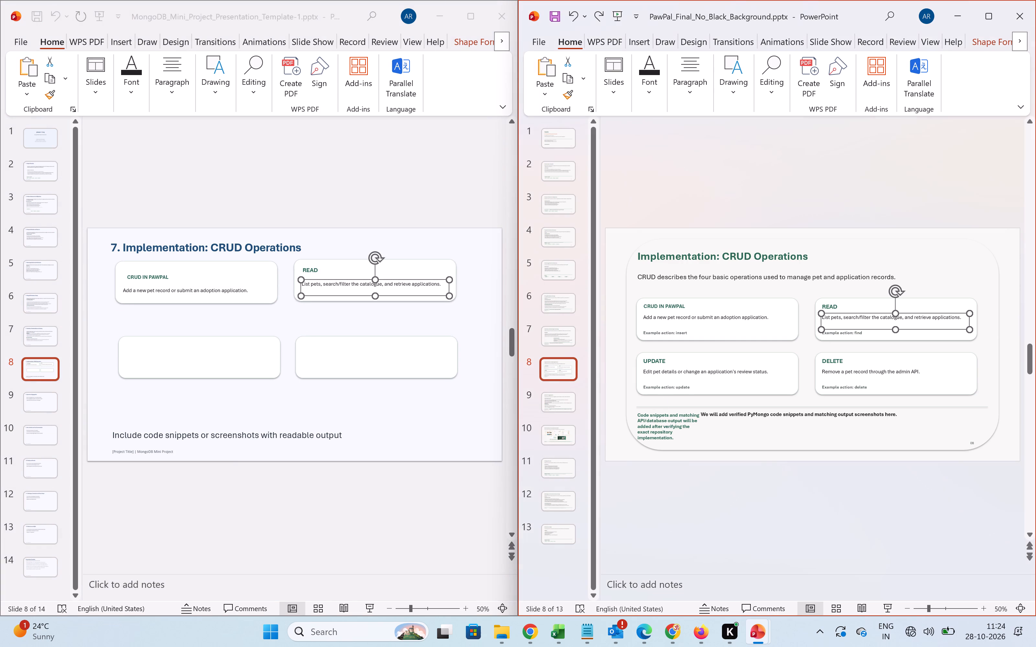
left_click(674, 360)
key("ctrl+c")
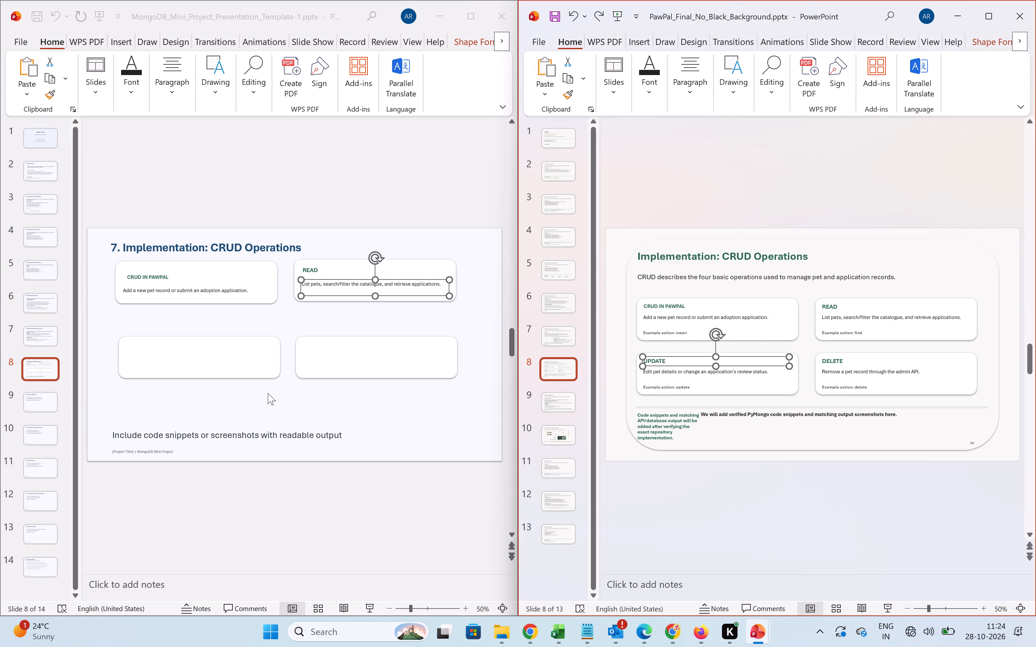
left_click(203, 347)
key("ctrl+v")
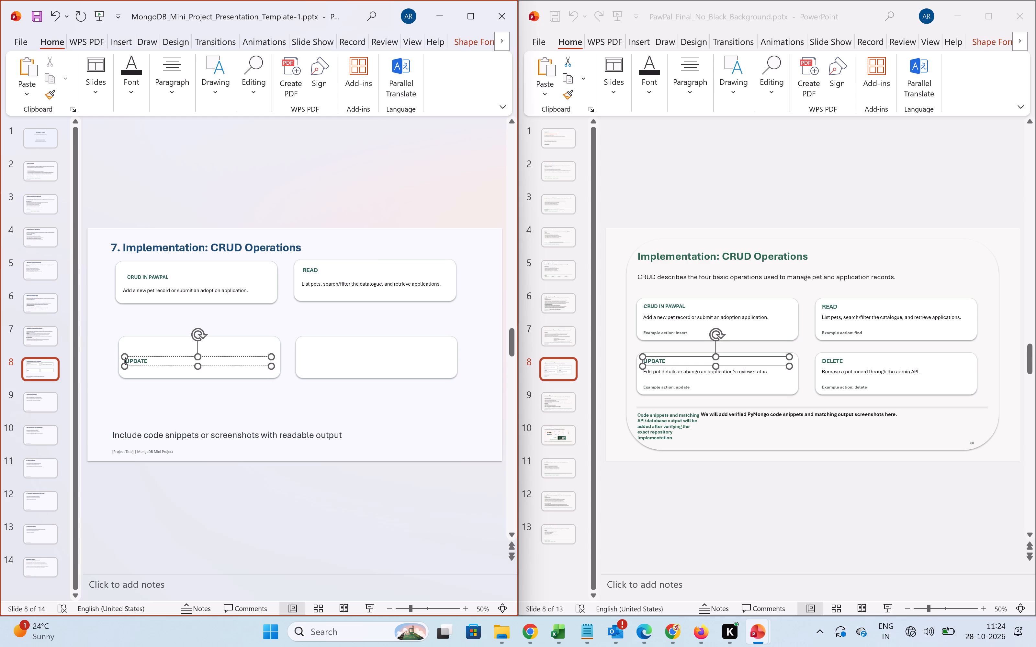
left_click_drag(164, 359, 165, 346)
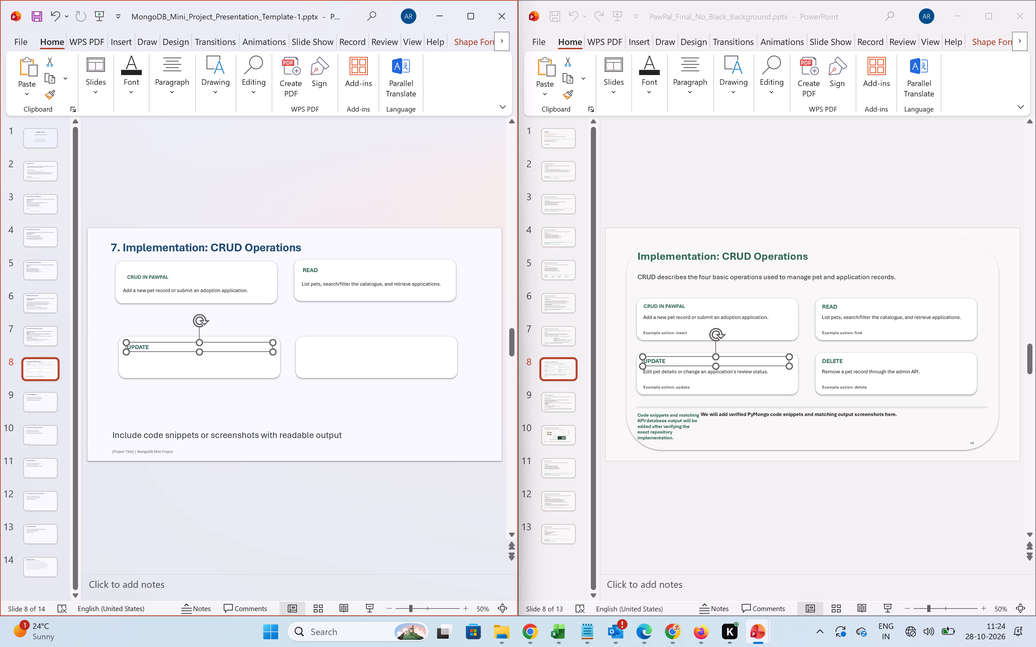
Copy PawPal's "Edit pet details or change an application's review status." text box into the template's lower-left card, below the UPDATE heading.
left_click(701, 372)
left_click(695, 373)
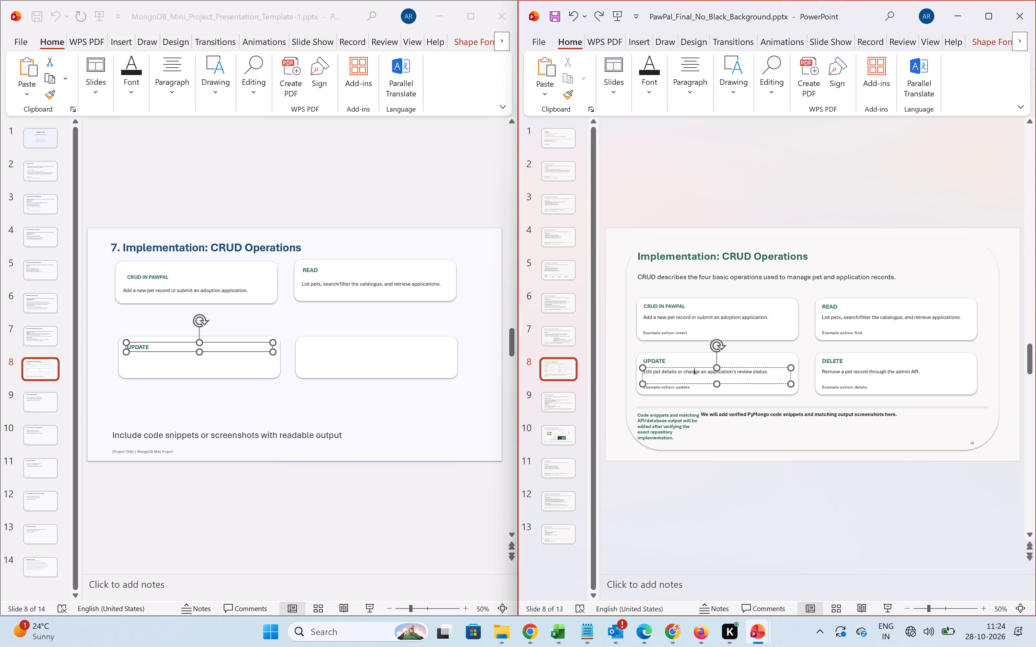
left_click(767, 376)
key("ctrl+c")
left_click(145, 356)
key("ctrl+v")
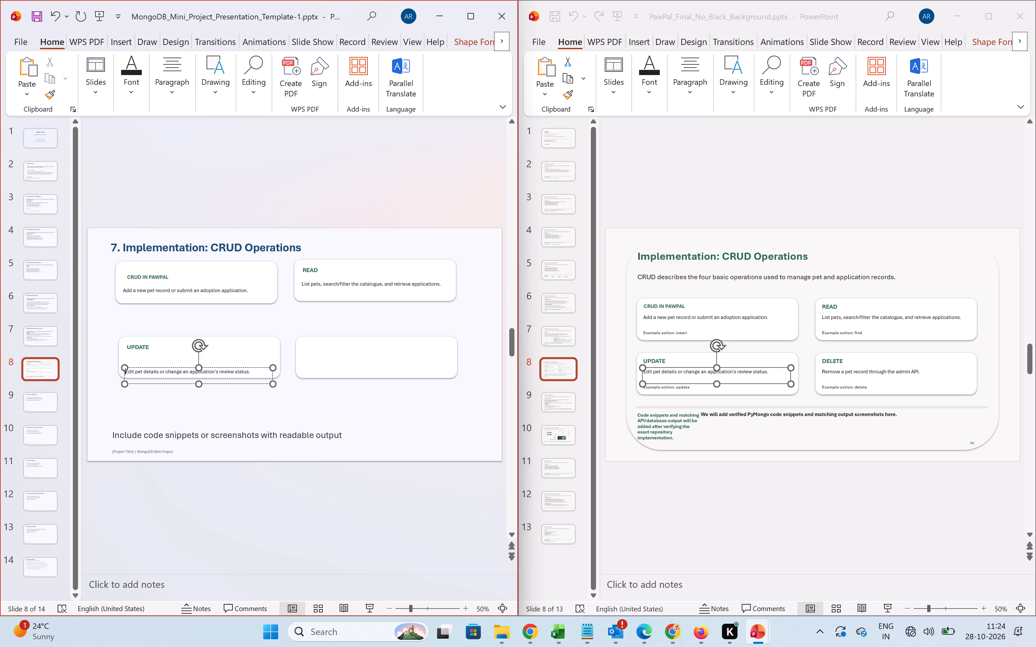
left_click(170, 372)
left_click_drag(256, 374, 258, 363)
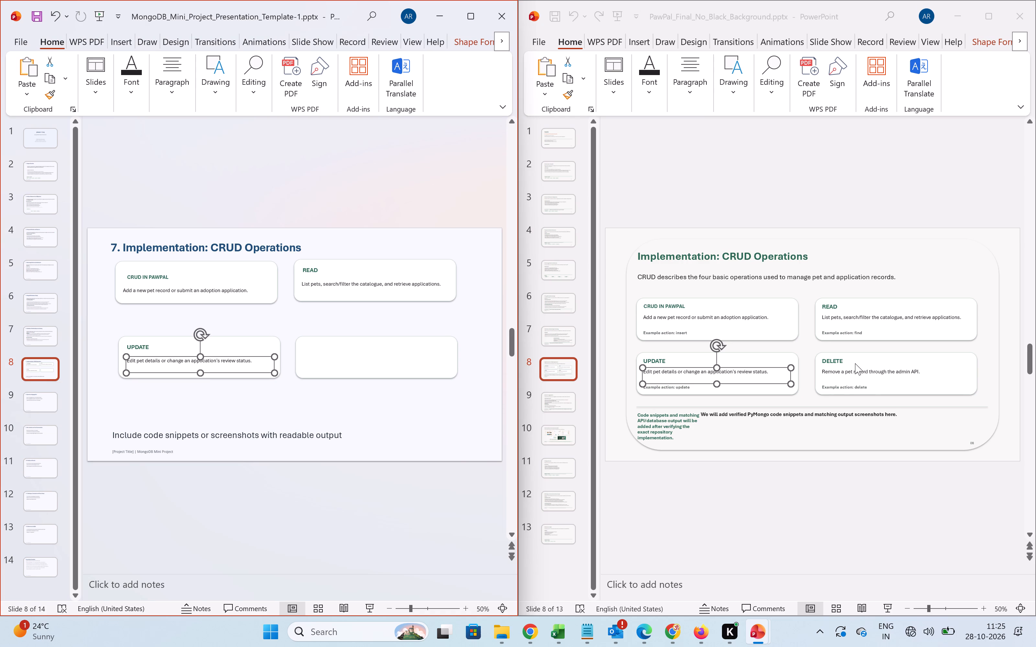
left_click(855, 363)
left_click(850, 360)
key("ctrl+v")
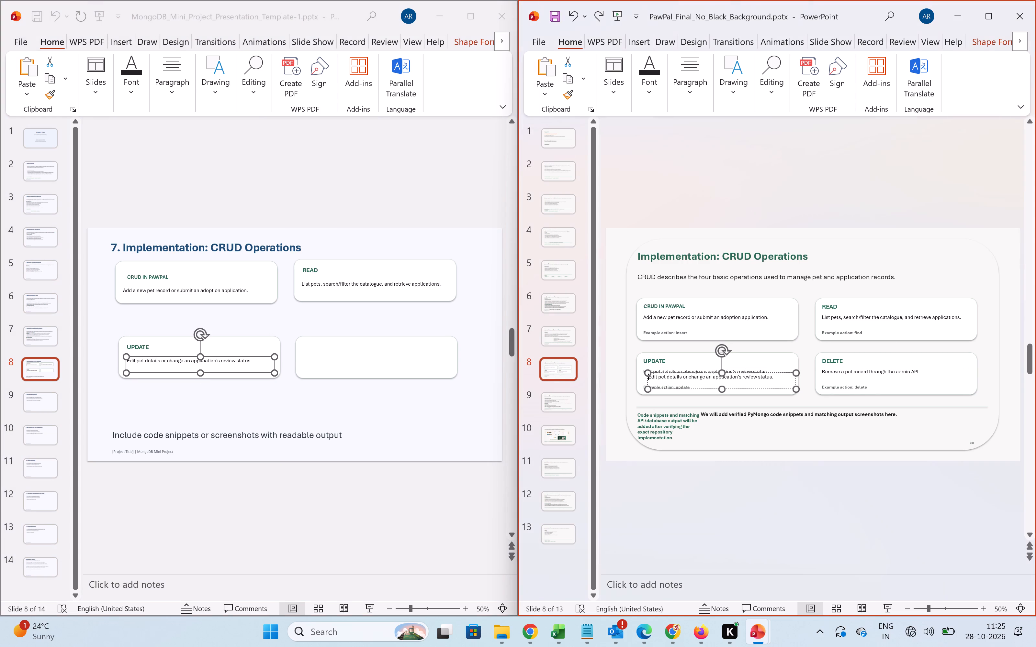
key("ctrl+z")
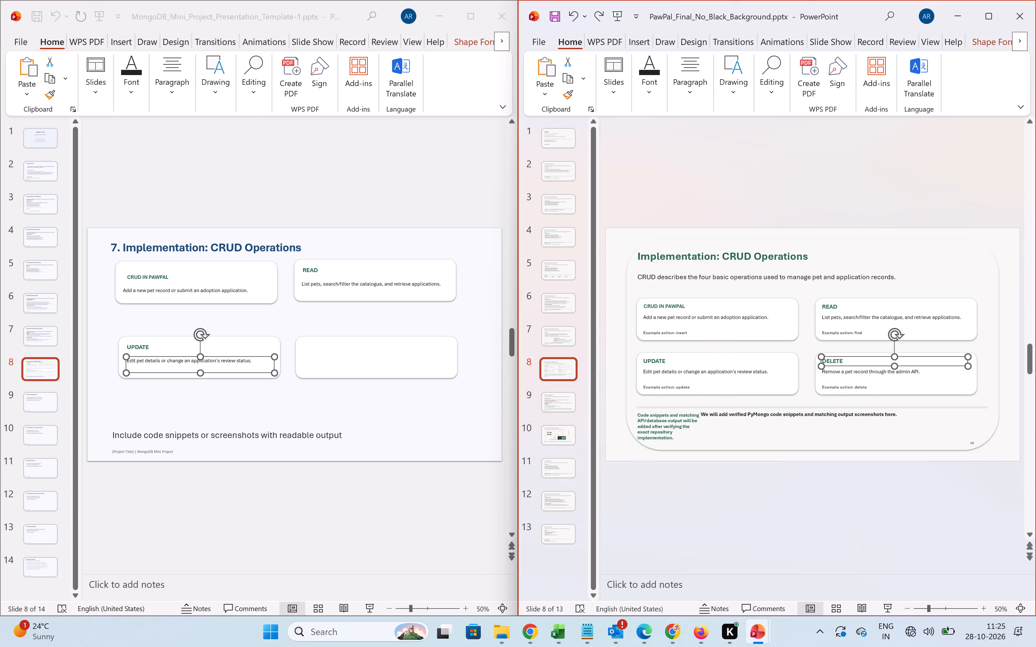
Copy PawPal's green DELETE heading onto the template slide and place it at the top of the lower-right card.
left_click(927, 359)
key("ctrl+c")
left_click(388, 352)
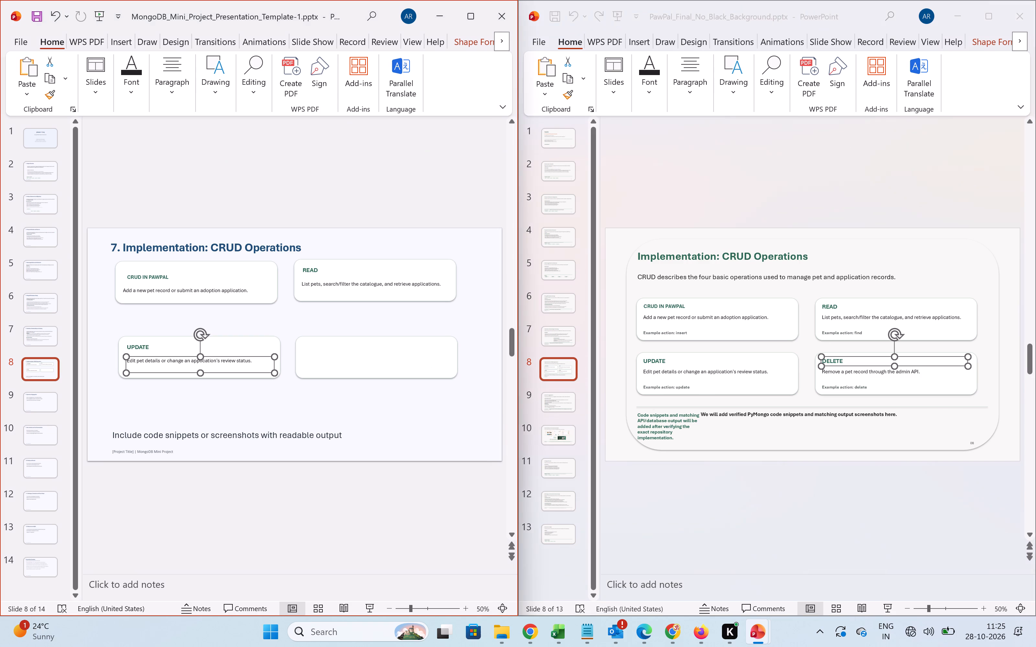
key("ctrl+v")
left_click_drag(389, 360, 388, 353)
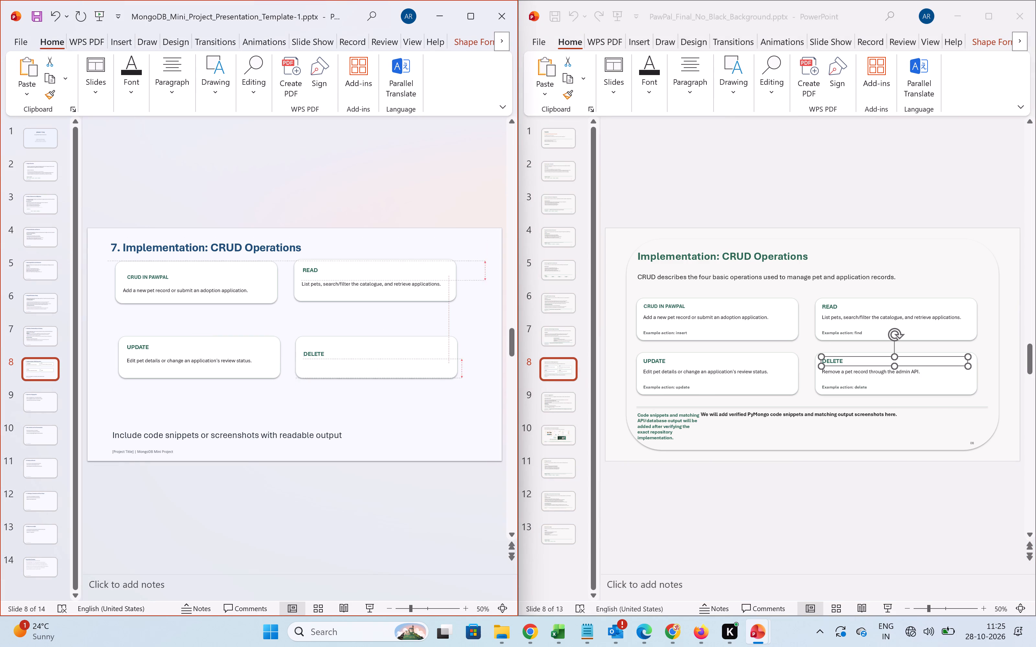
left_click_drag(388, 353, 388, 347)
Copy PawPal's "Remove a pet record through the admin API." text box into the template's lower-right card, below the DELETE heading.
left_click(873, 373)
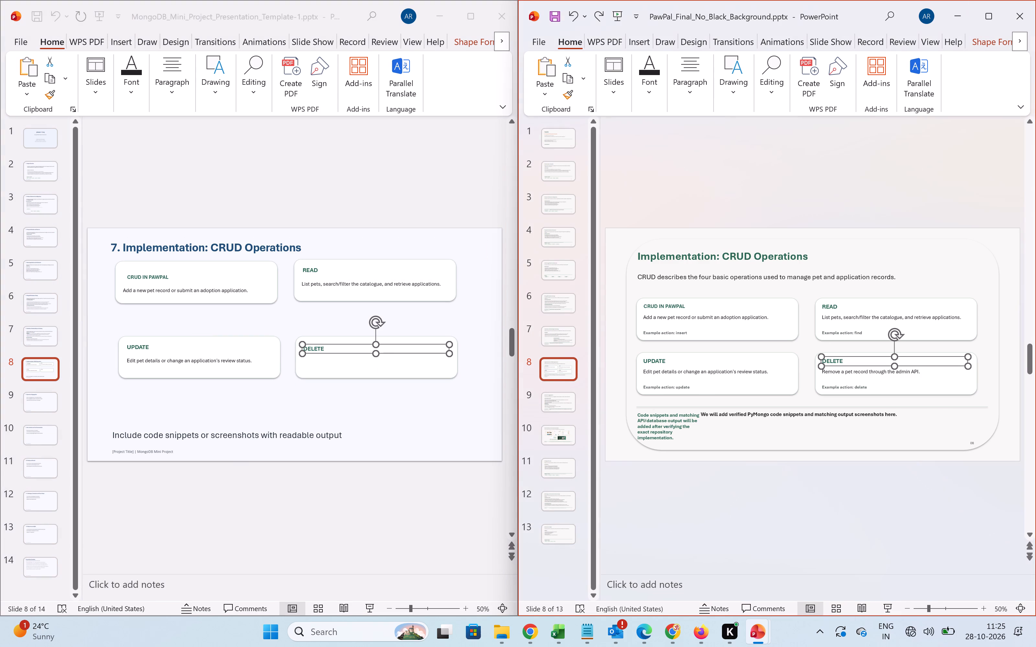
left_click(914, 378)
key("ctrl+c")
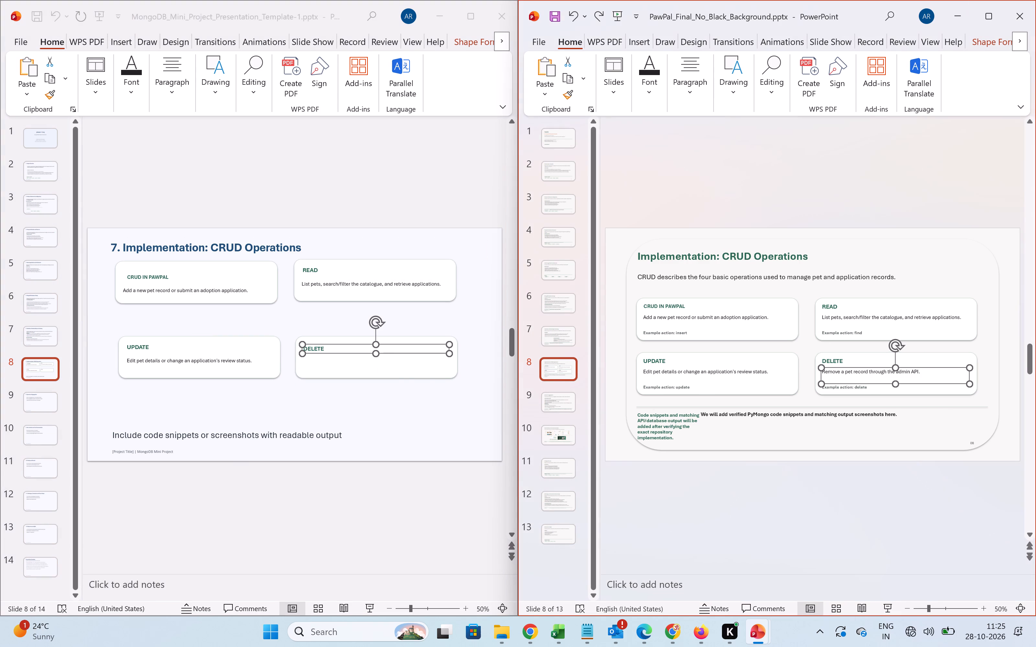
left_click(375, 368)
key("ctrl+v")
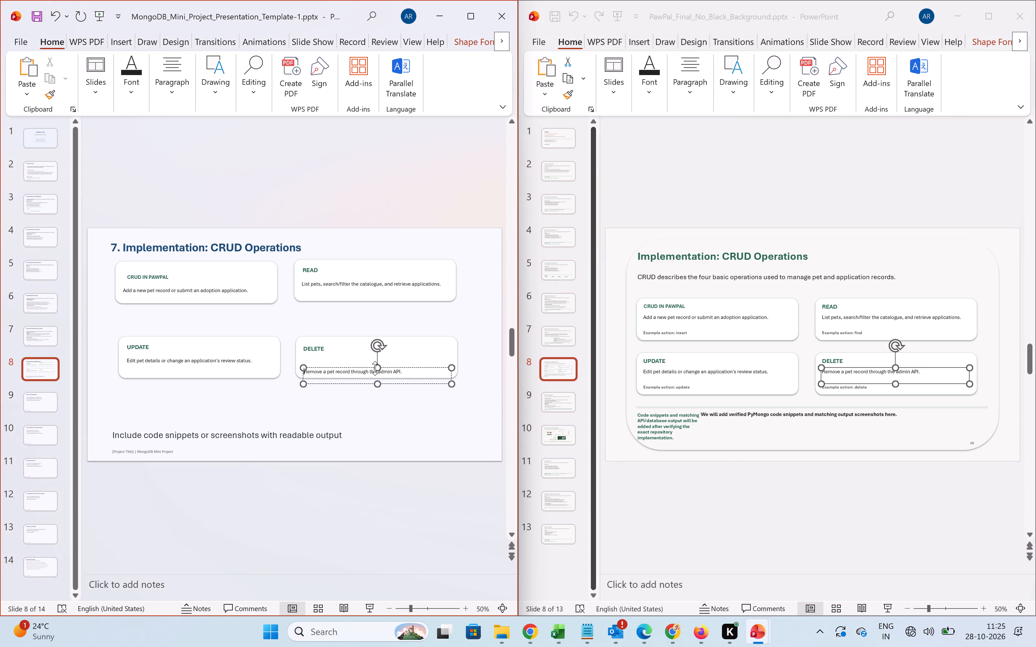
left_click_drag(417, 372, 417, 371)
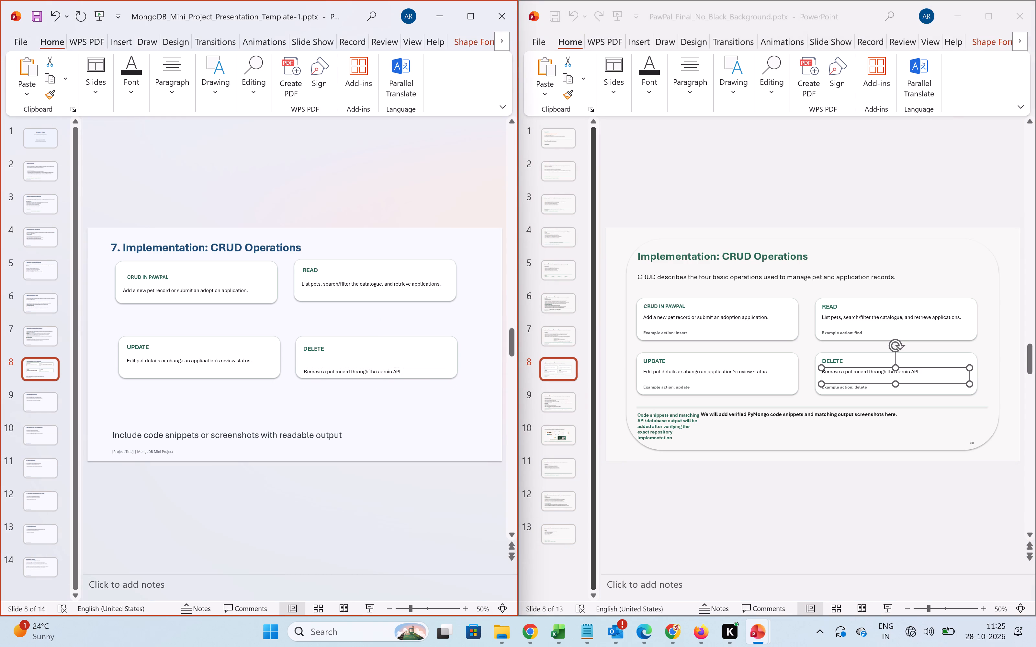
left_click_drag(417, 371, 416, 362)
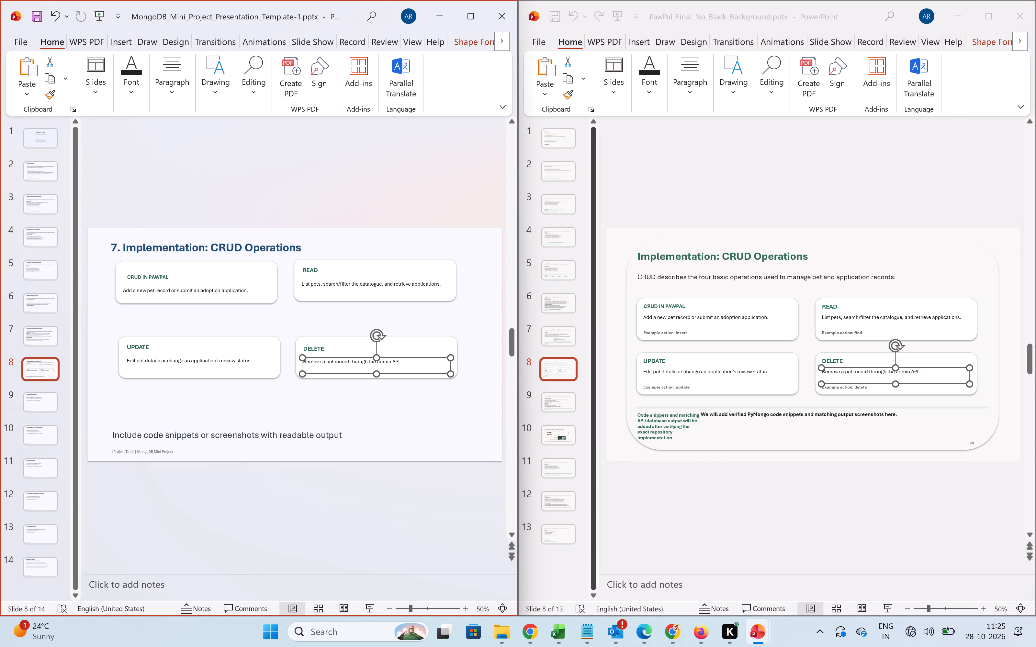
Open slide 9 in both presentations and clear the three placeholder lines below the template's "8. Queries and Aggregation" title.
left_click(46, 408)
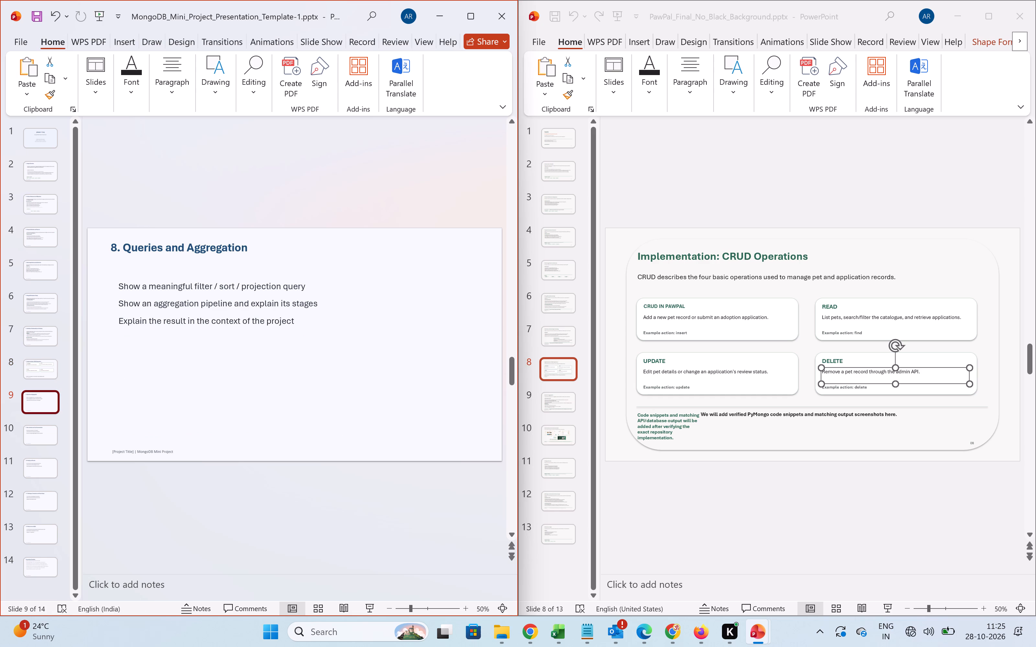
left_click(560, 412)
left_click(558, 403)
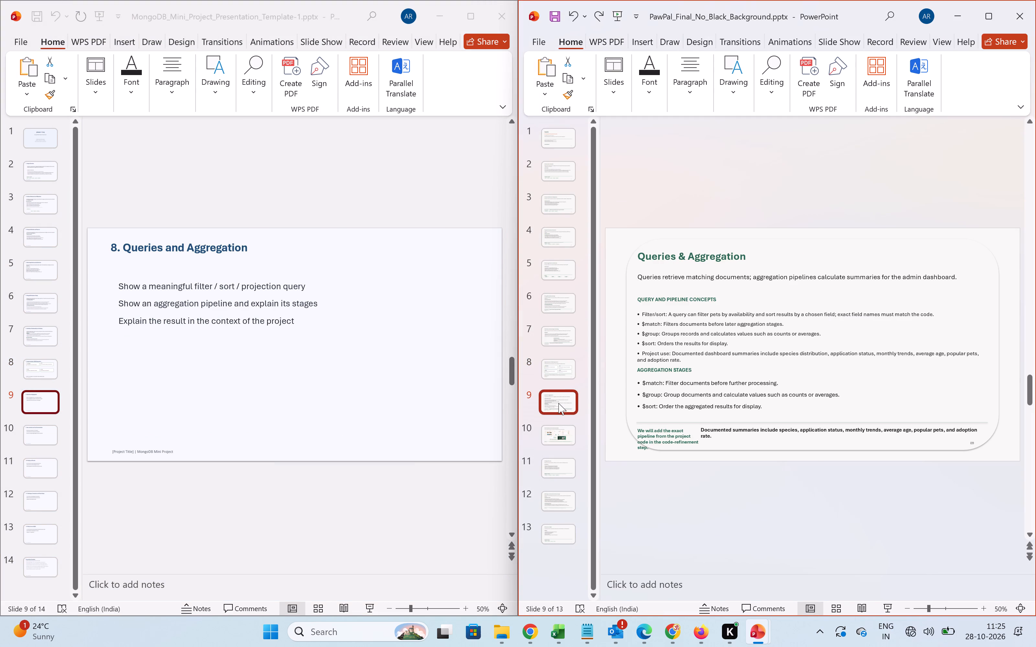
left_click(242, 331)
left_click(299, 323)
left_click_drag(299, 323, 112, 297)
key("backslash")
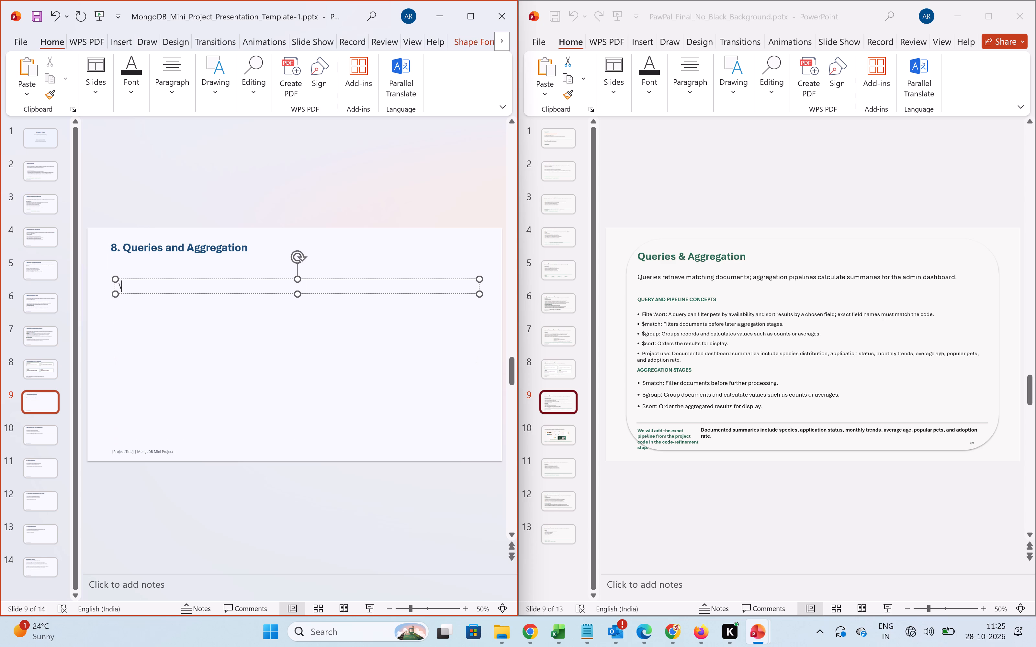
key("BackSpace")
Copy PawPal's "Queries retrieve matching documents…" sentence into the template's emptied body text box and start a new line after it.
left_click(749, 283)
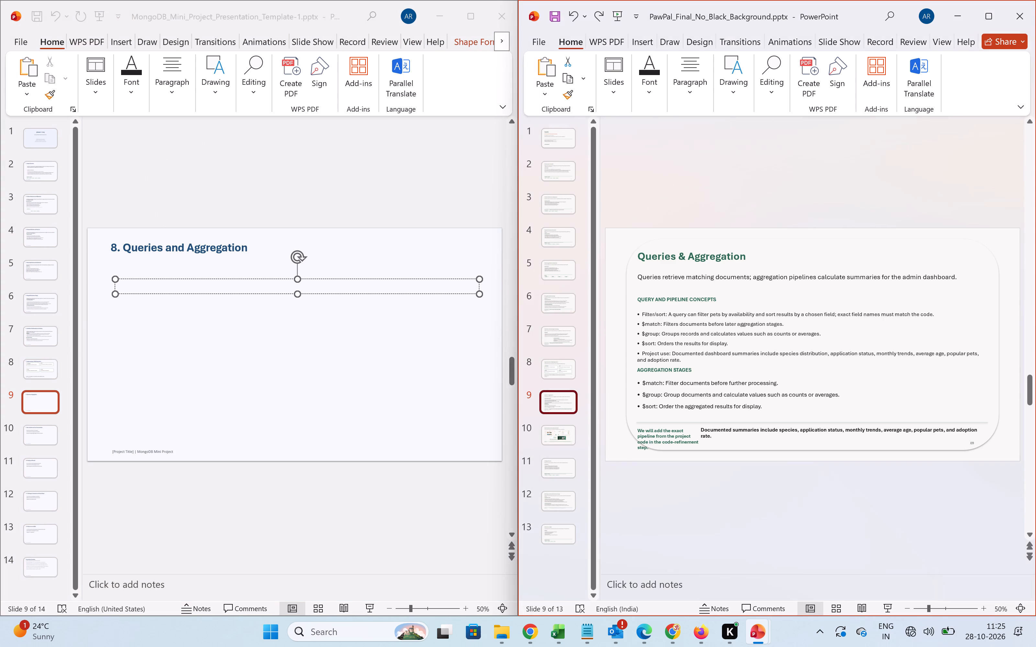
left_click(736, 277)
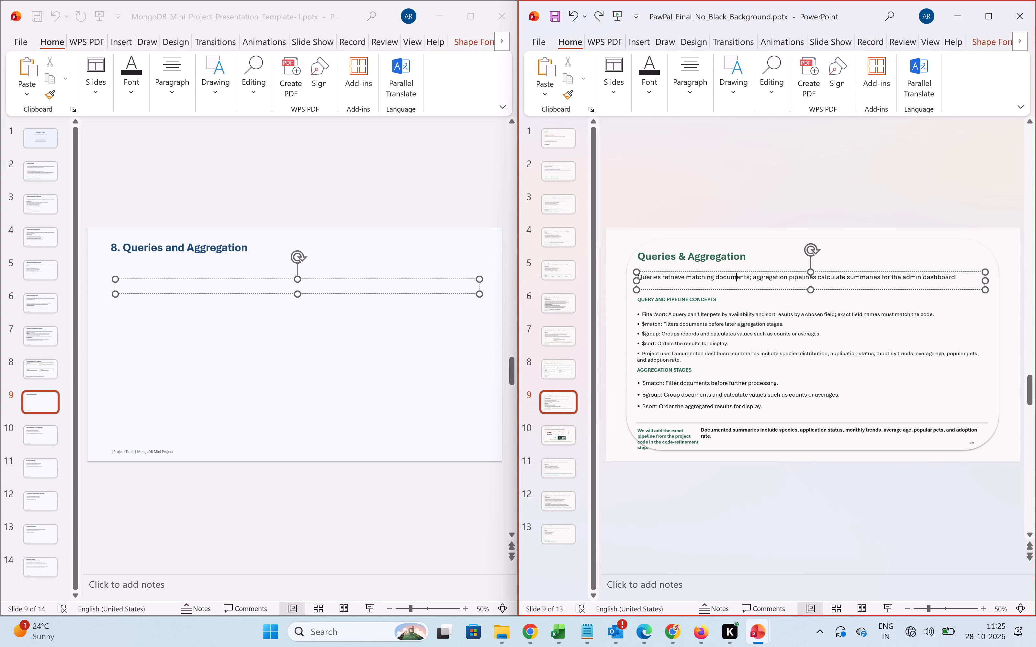
left_click(958, 279)
left_click_drag(955, 278, 698, 278)
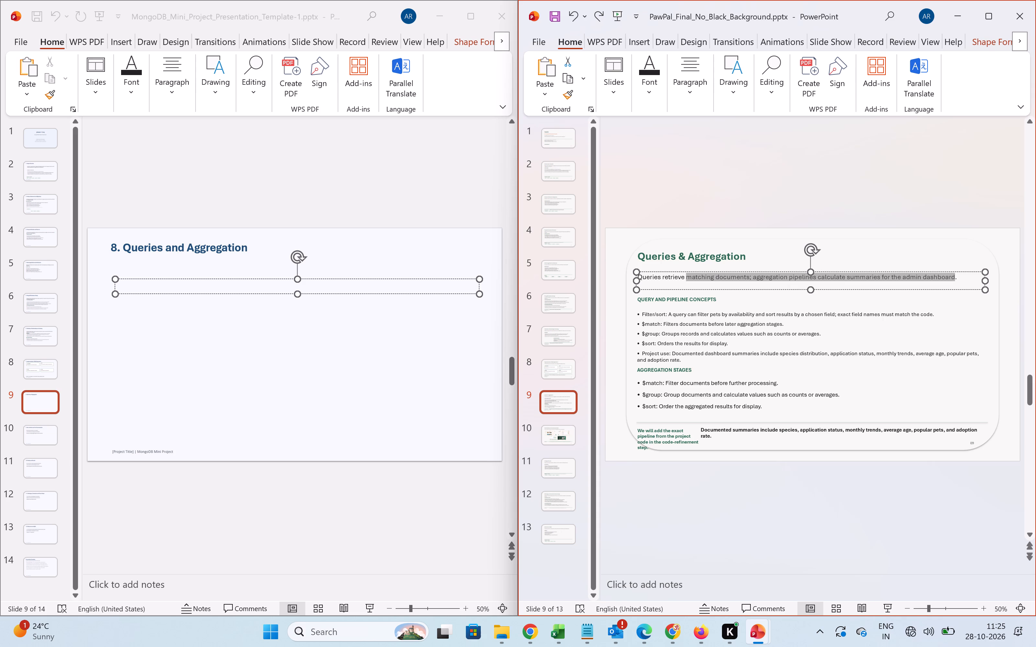
left_click_drag(698, 278, 638, 276)
key("ctrl+c")
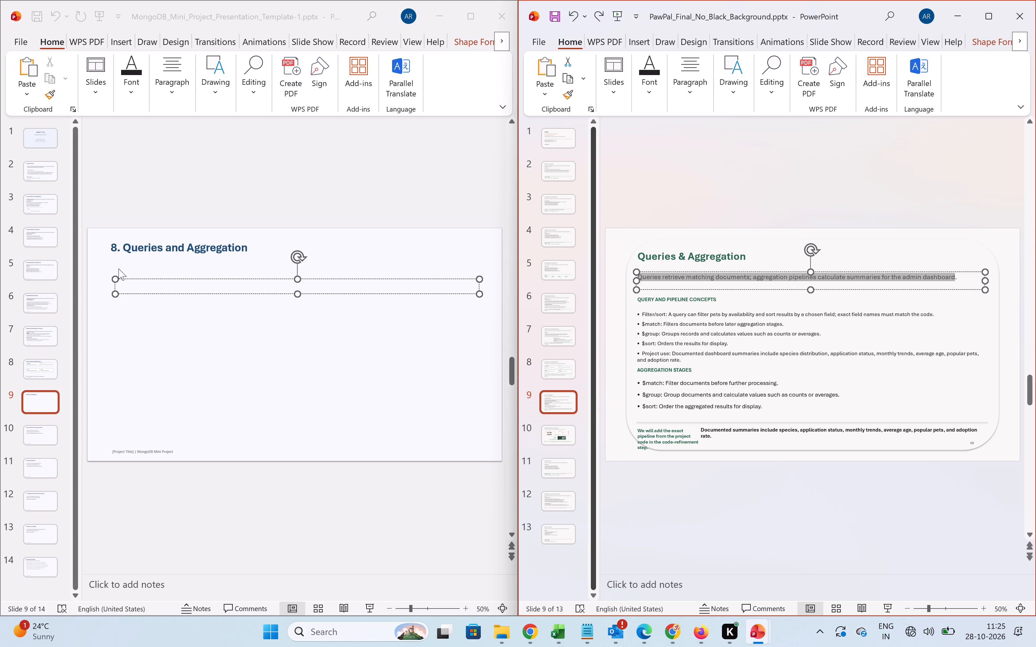
left_click(128, 280)
key("ctrl+v")
key("Return")
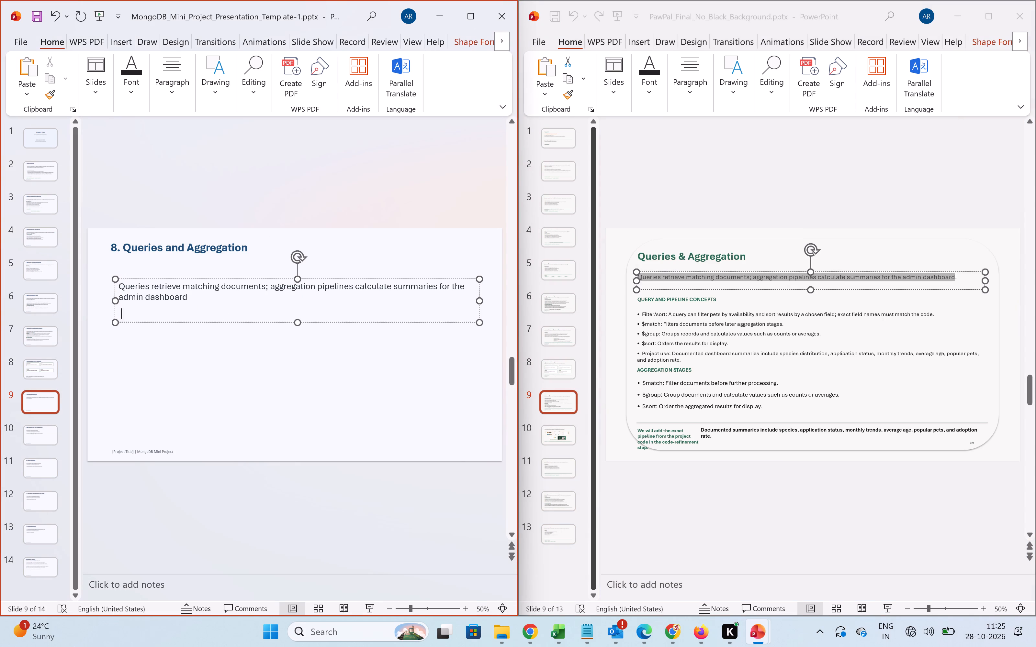
Copy PawPal's green QUERY AND PIPELINE CONCEPTS heading onto the template slide and place it just below the introductory sentence.
left_click(707, 296)
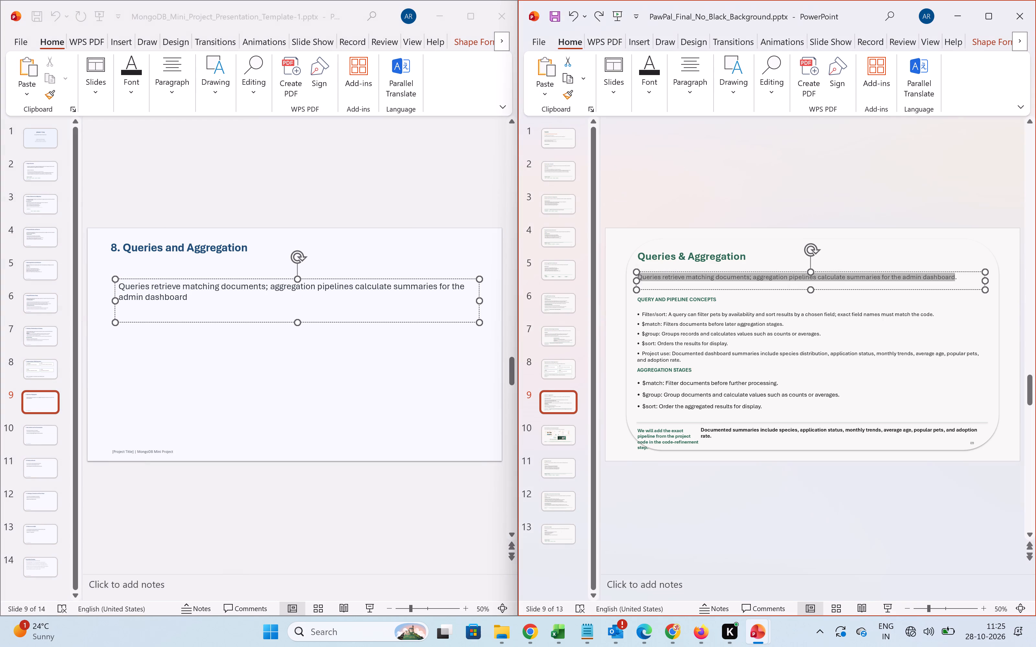
left_click(730, 300)
key("ctrl+c")
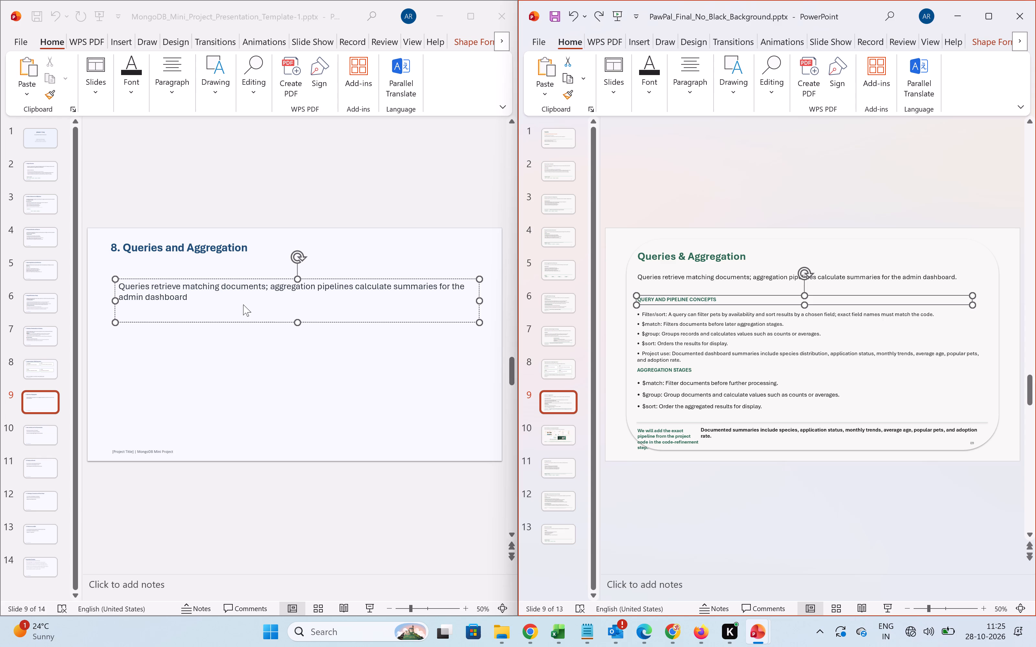
left_click(215, 303)
key("ctrl+v")
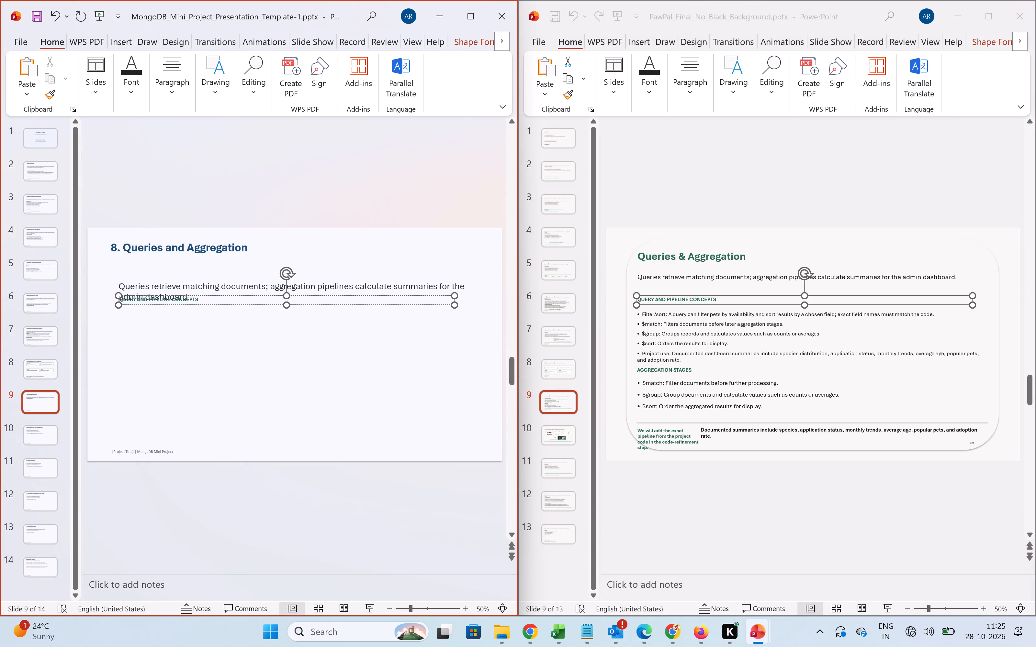
left_click_drag(215, 303, 212, 315)
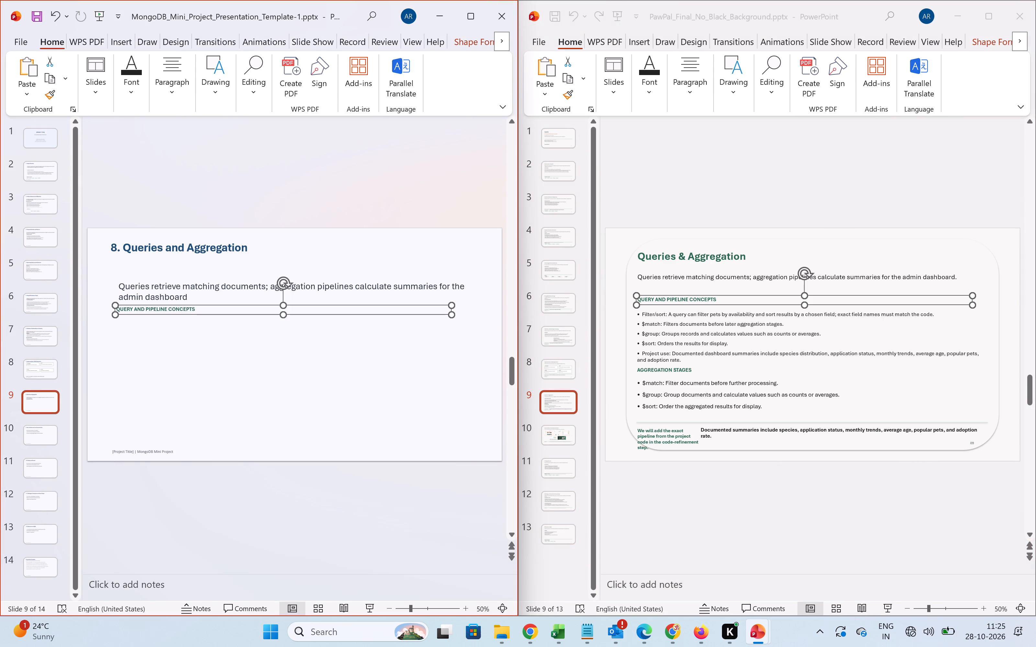
Add blank lines to the template's body text and paste PawPal's five bullets, Filter/sort through Project use, below the QUERY AND PIPELINE CONCEPTS heading.
left_click(212, 338)
left_click(212, 322)
left_click(212, 313)
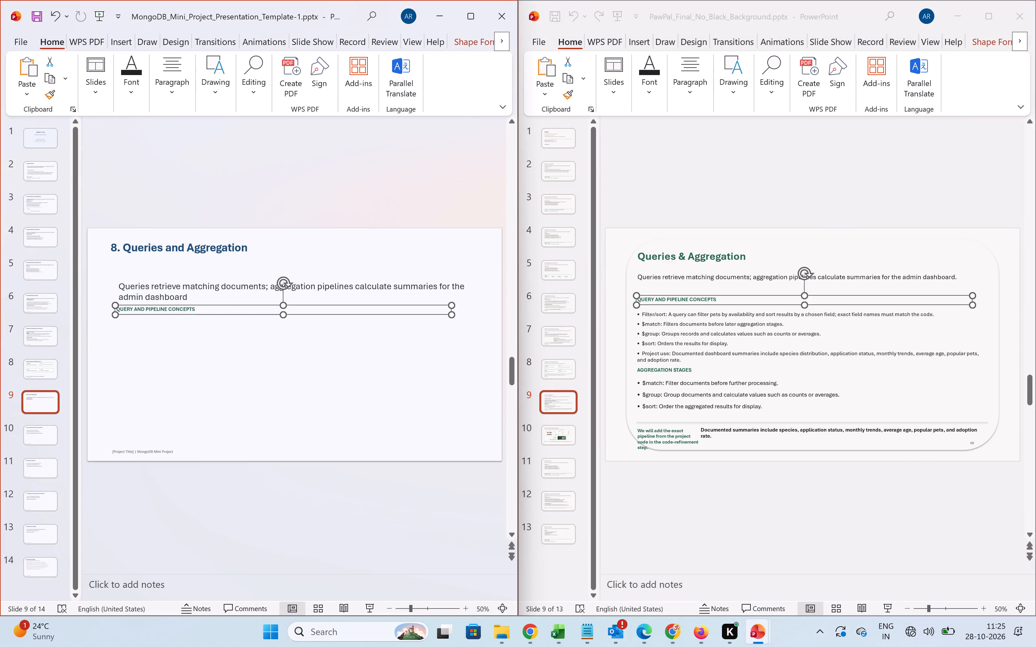
key("Return")
left_click(212, 313)
left_click(217, 329)
left_click(200, 297)
key("Return")
key("Return")
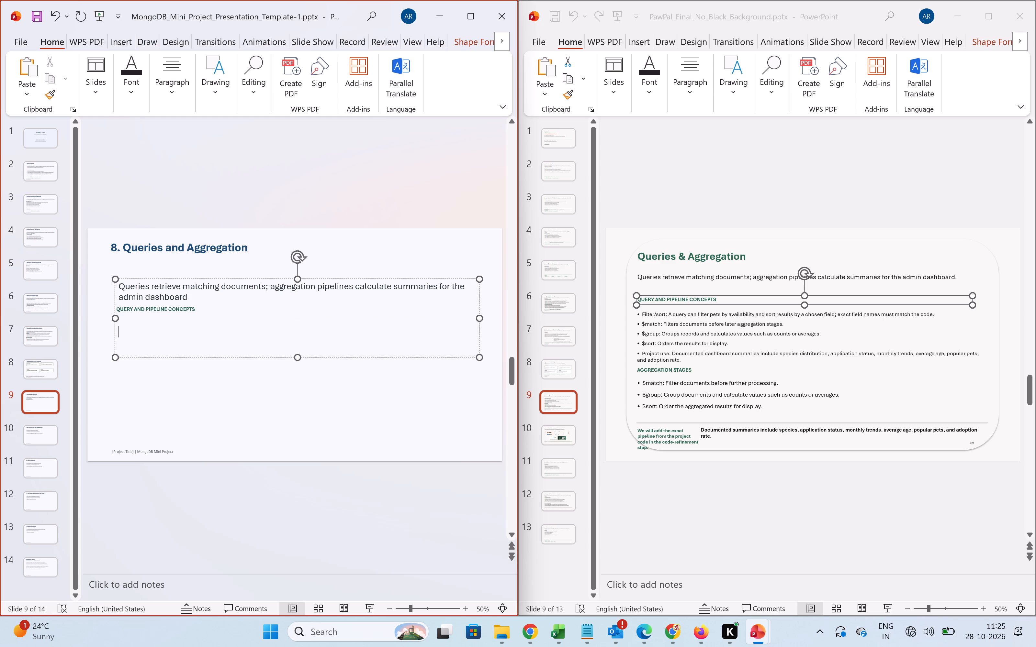
left_click(694, 322)
left_click_drag(685, 360, 642, 317)
key("ctrl+c")
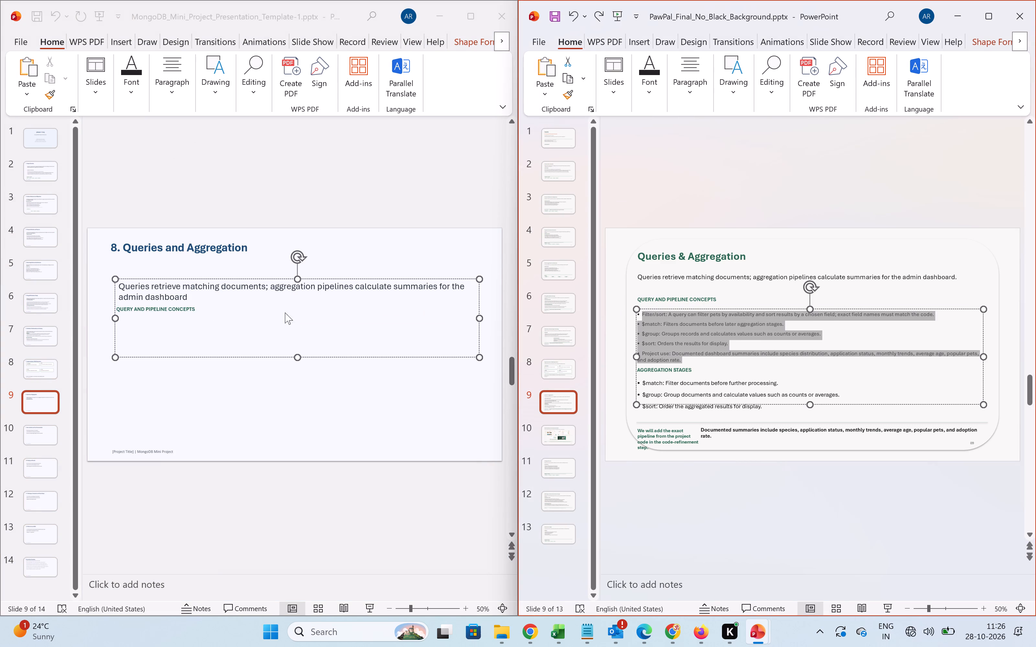
double_click(178, 330)
key("ctrl+v")
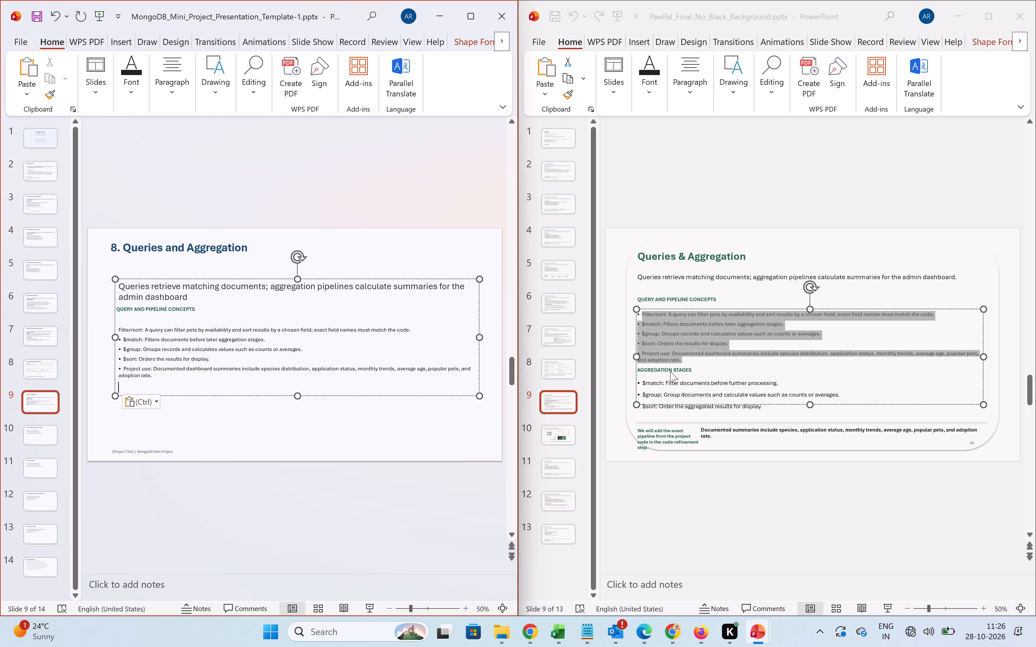
Copy PawPal's green AGGREGATION STAGES heading onto the template slide and place it below the Project use bullet.
left_click(694, 366)
left_click(687, 370)
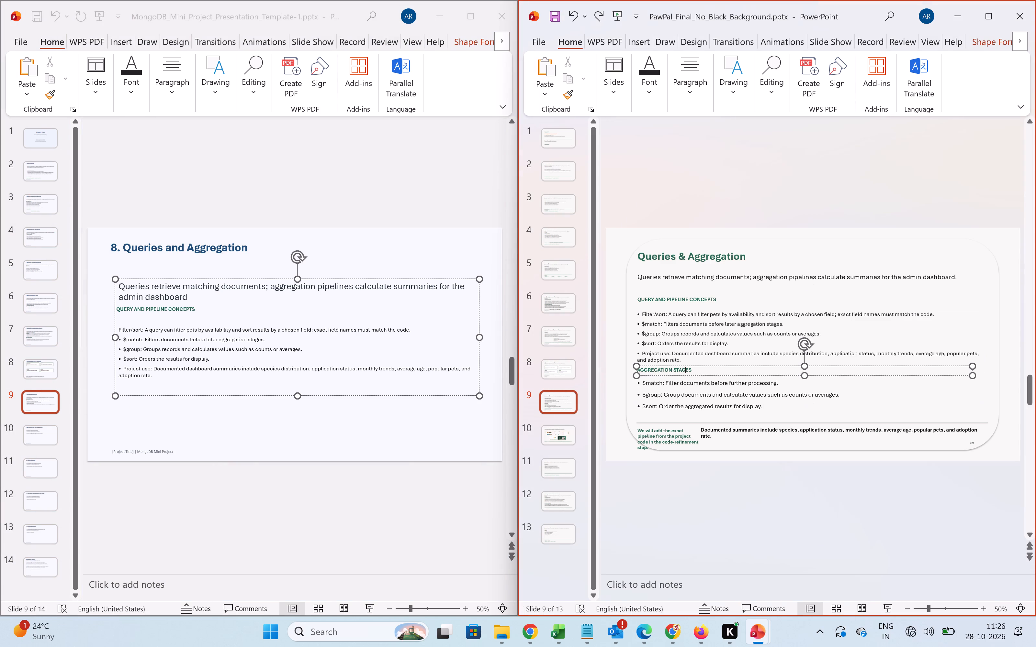
left_click(757, 371)
key("ctrl+c")
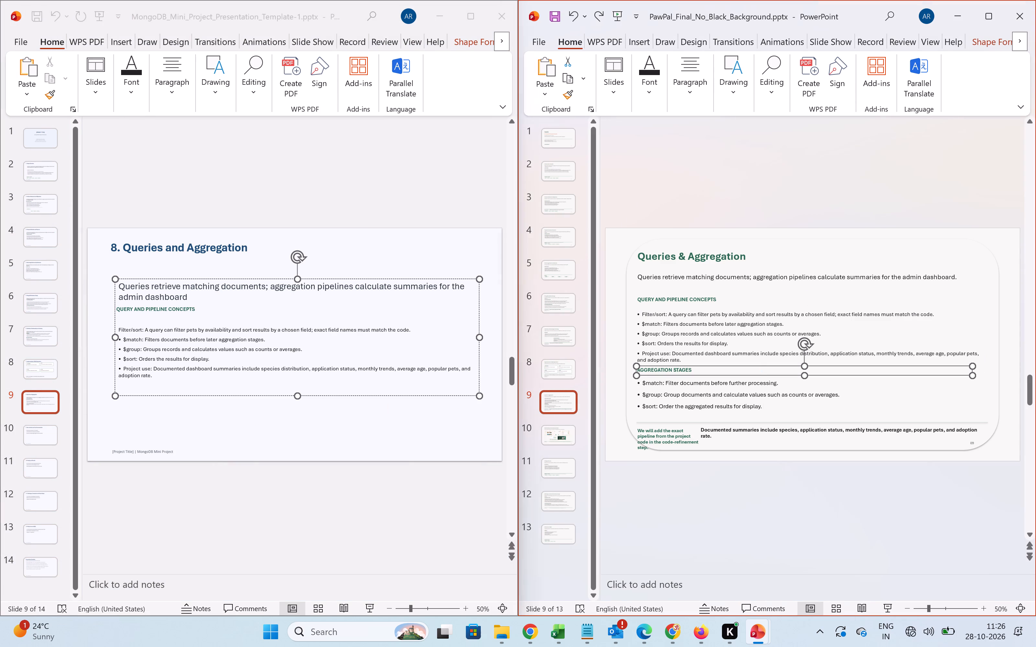
left_click(172, 374)
key("ctrl+v")
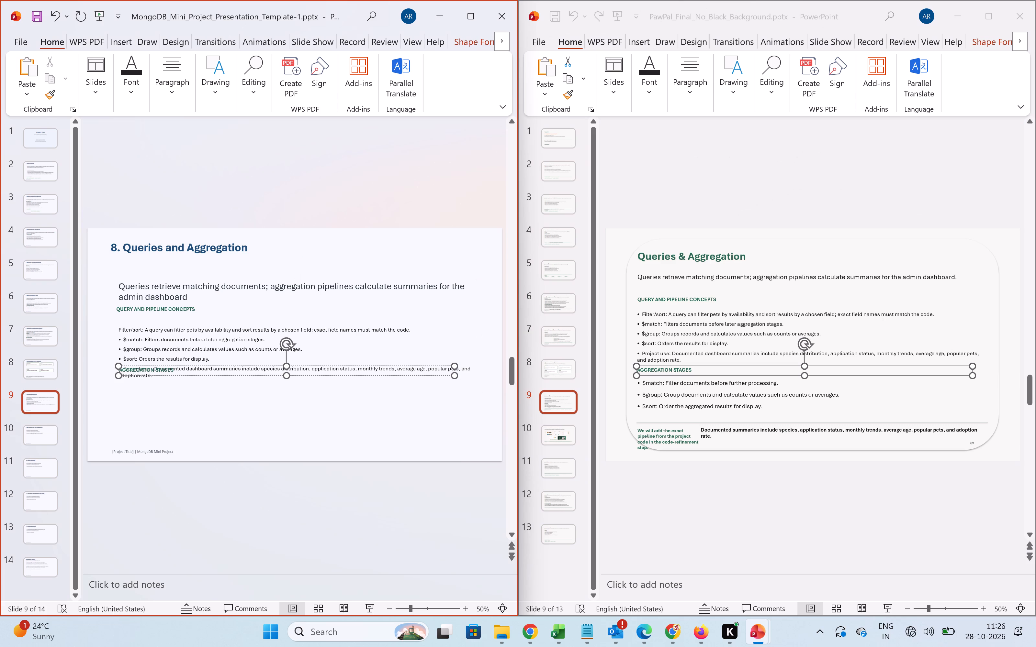
left_click_drag(176, 374, 176, 397)
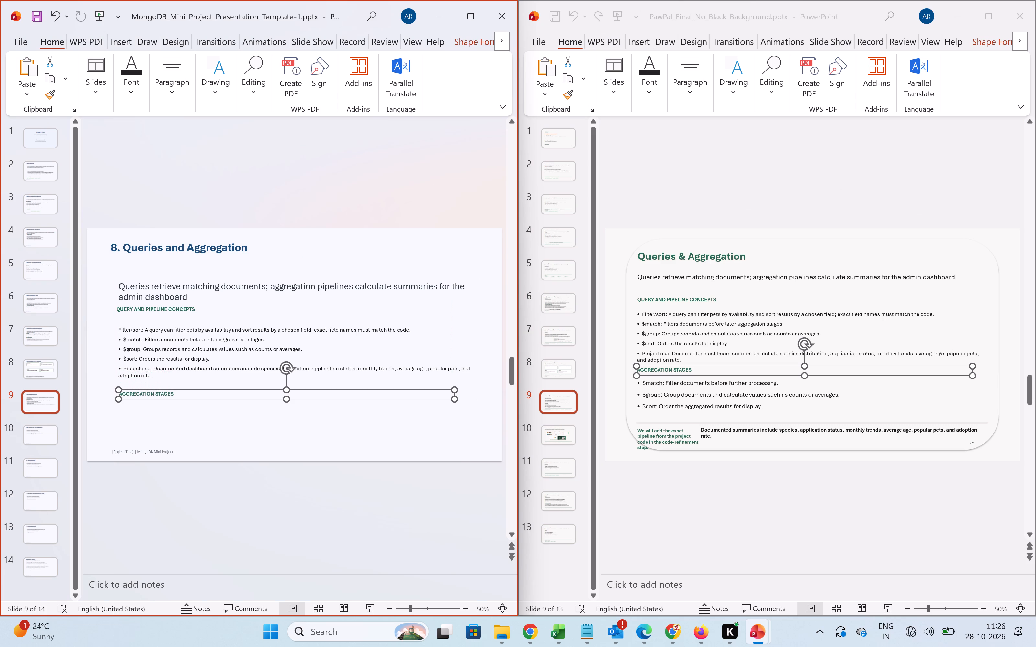
Copy PawPal's $match, $group and $sort aggregation stage bullets into the template's body text, below the AGGREGATION STAGES heading.
left_click(690, 414)
left_click(761, 410)
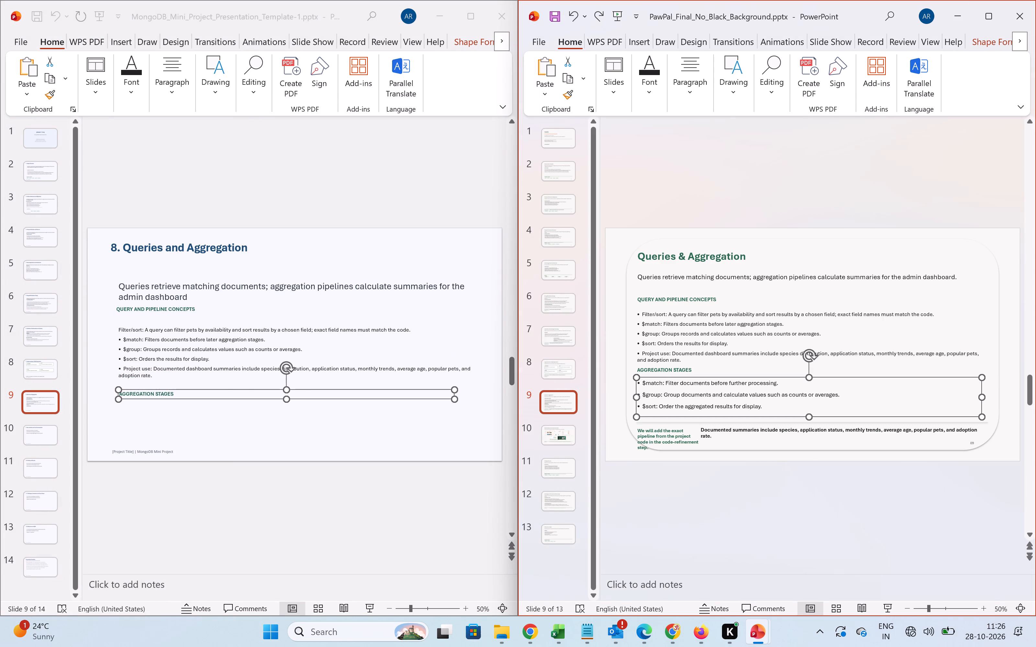
left_click_drag(766, 408, 644, 382)
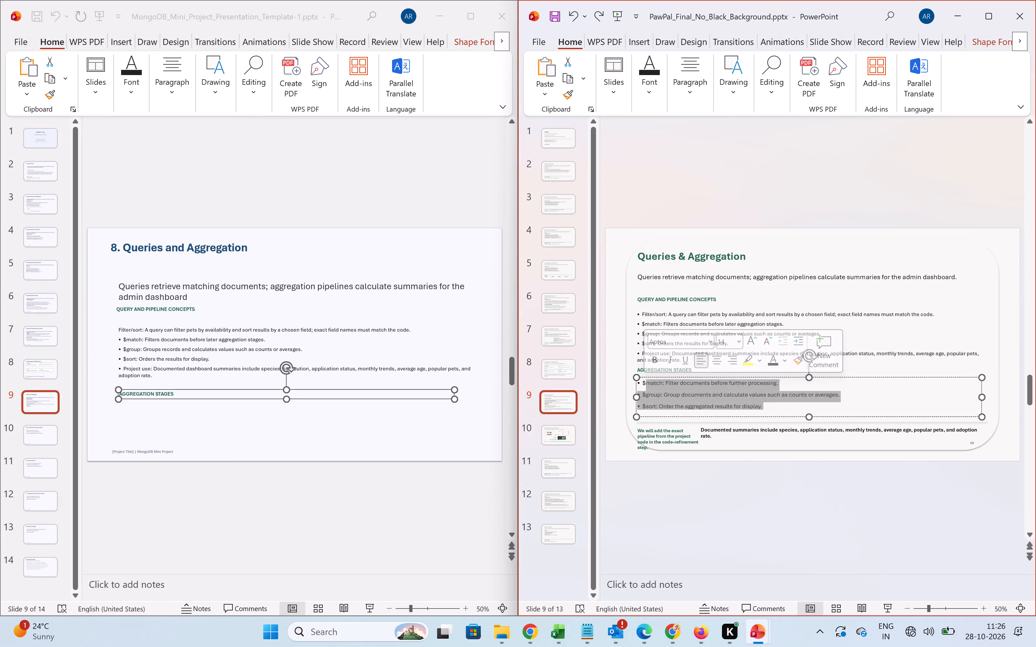
left_click(773, 406)
left_click_drag(768, 408, 629, 387)
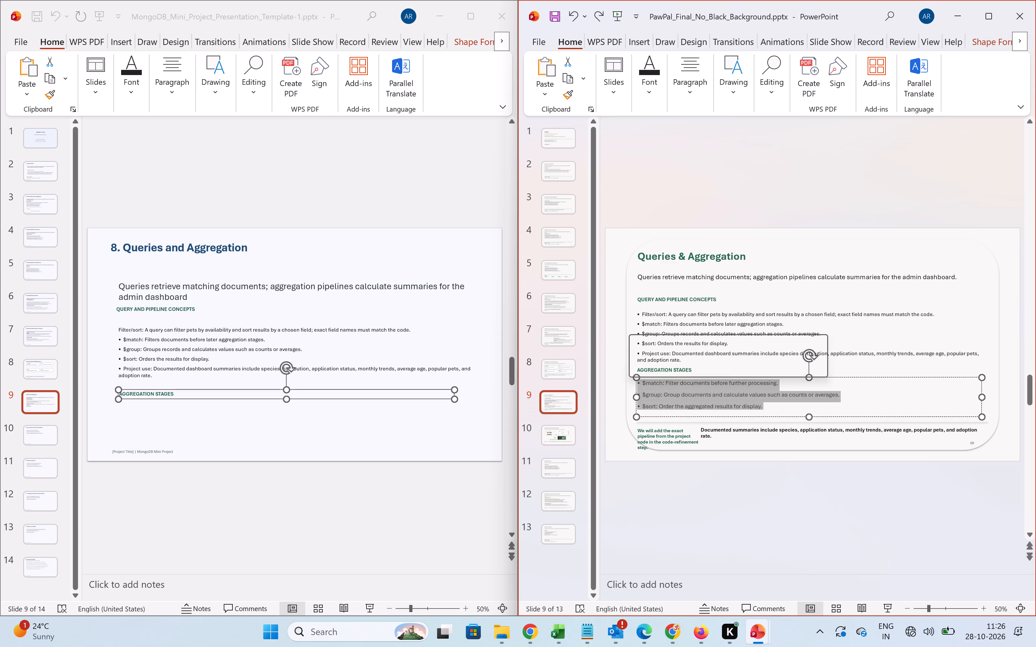
key("ctrl+c")
left_click(187, 399)
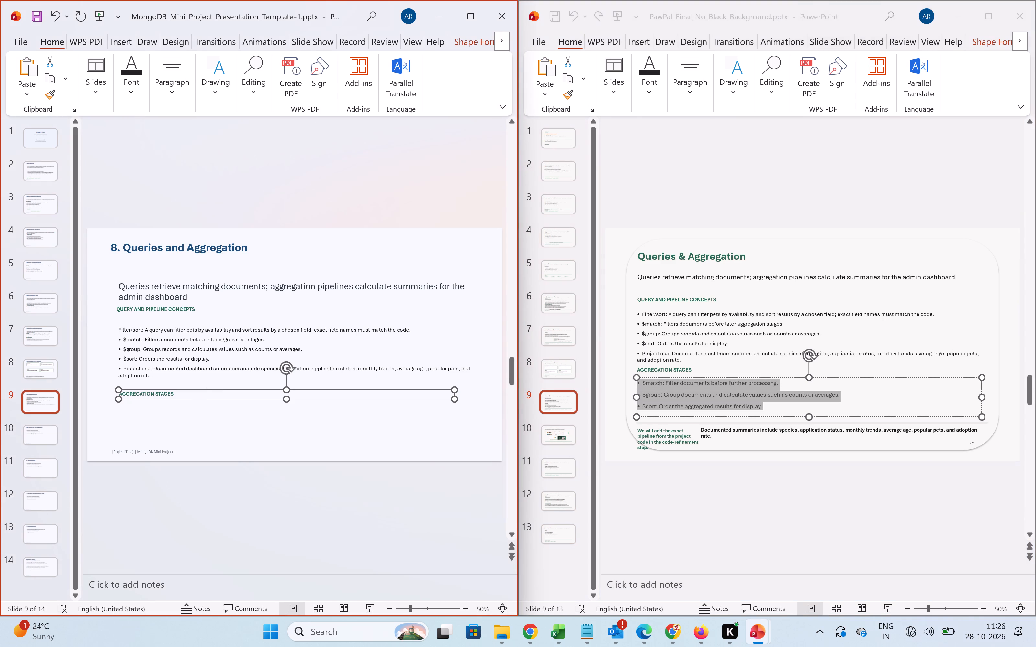
left_click(173, 406)
double_click(147, 406)
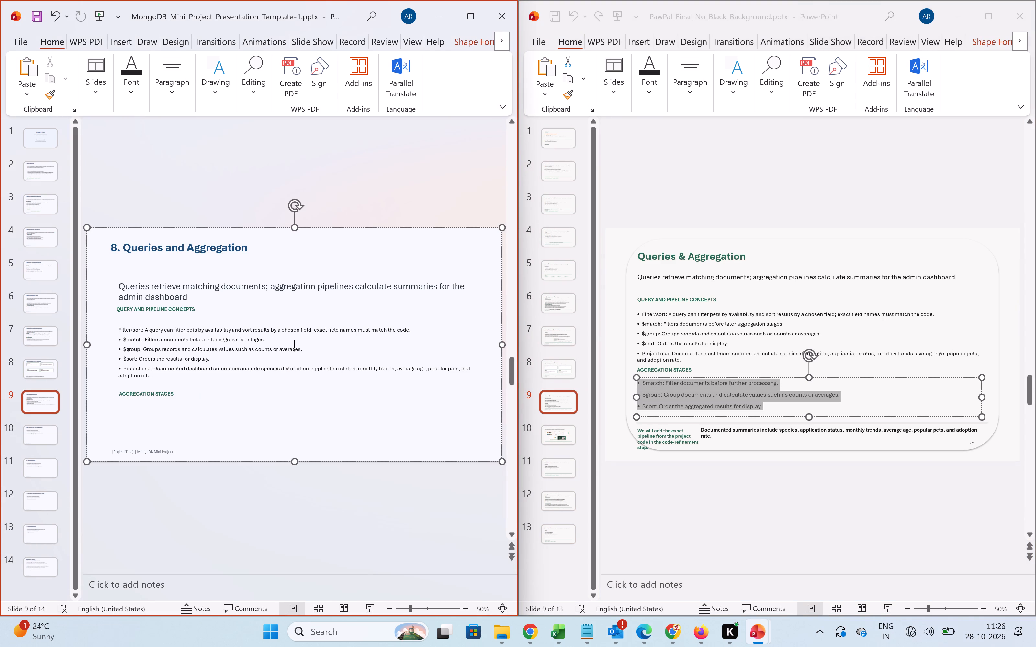
left_click(184, 394)
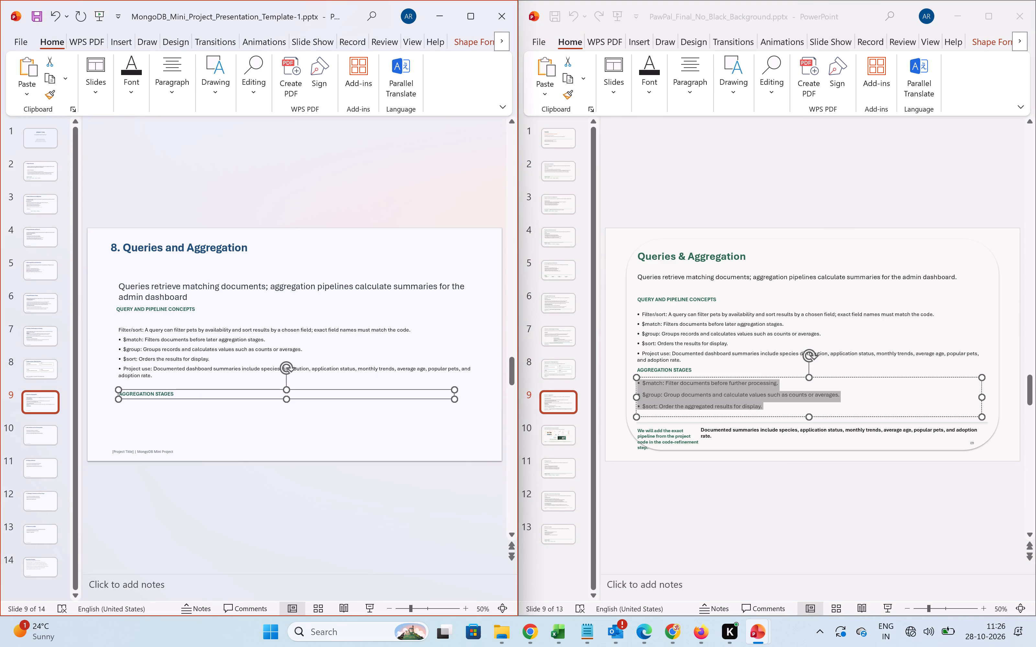
left_click(185, 375)
key("Left")
key("Right")
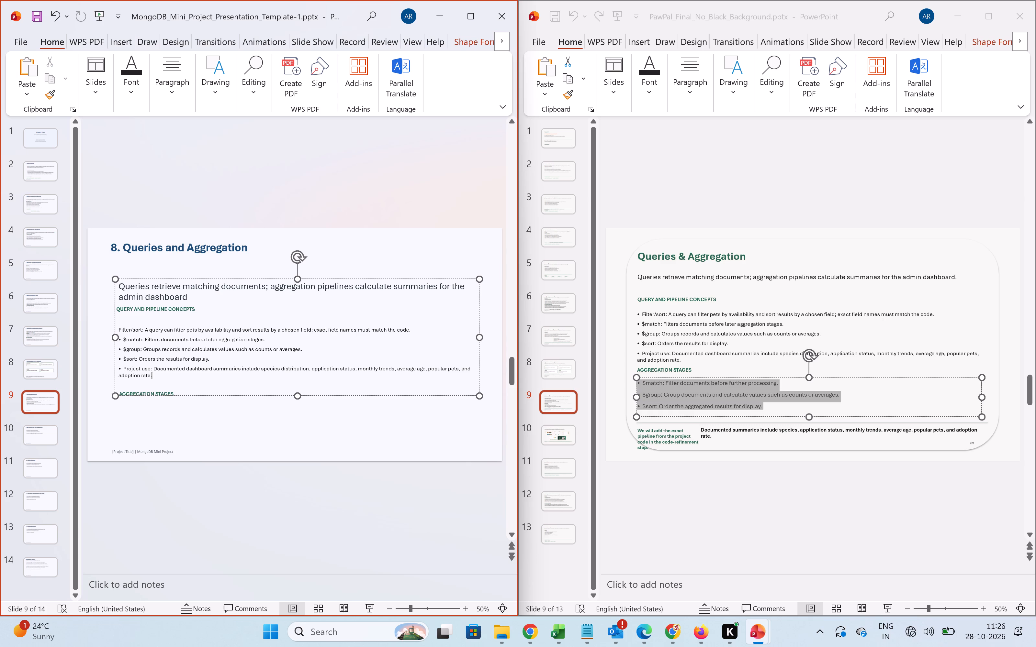
key("Down")
key("Down")
key("Return")
key("ctrl+v")
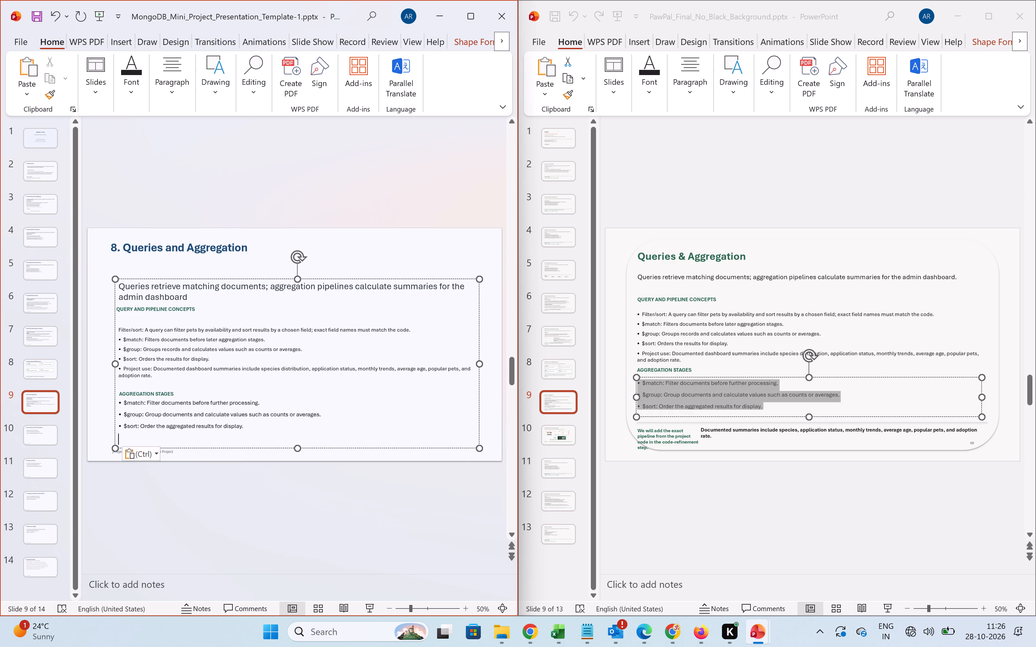
left_click(325, 458)
Open slide 10 of the template presentation.
left_click(38, 431)
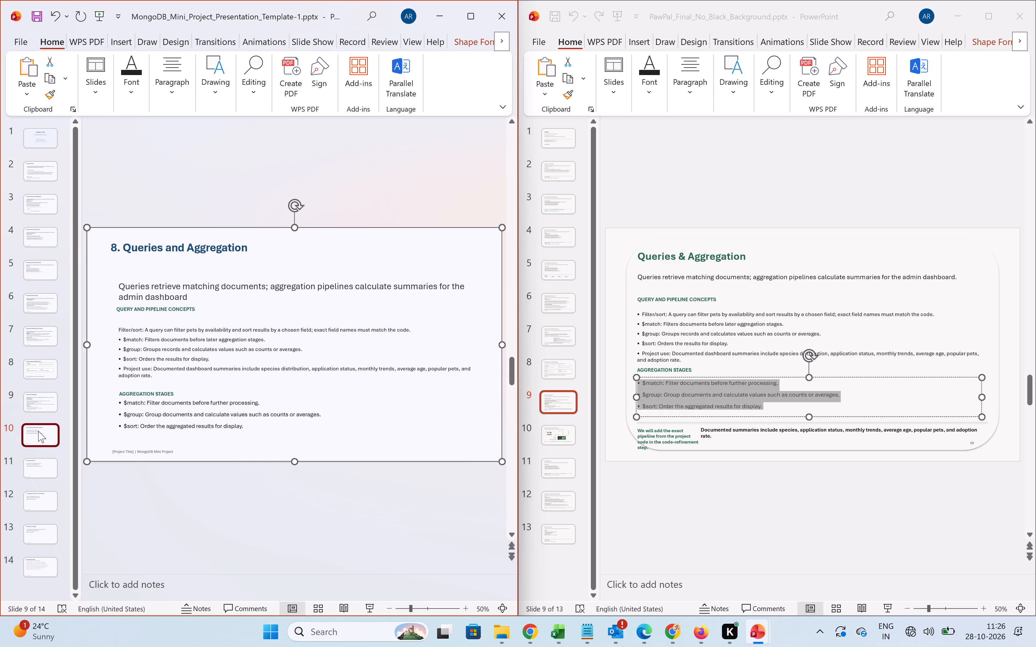
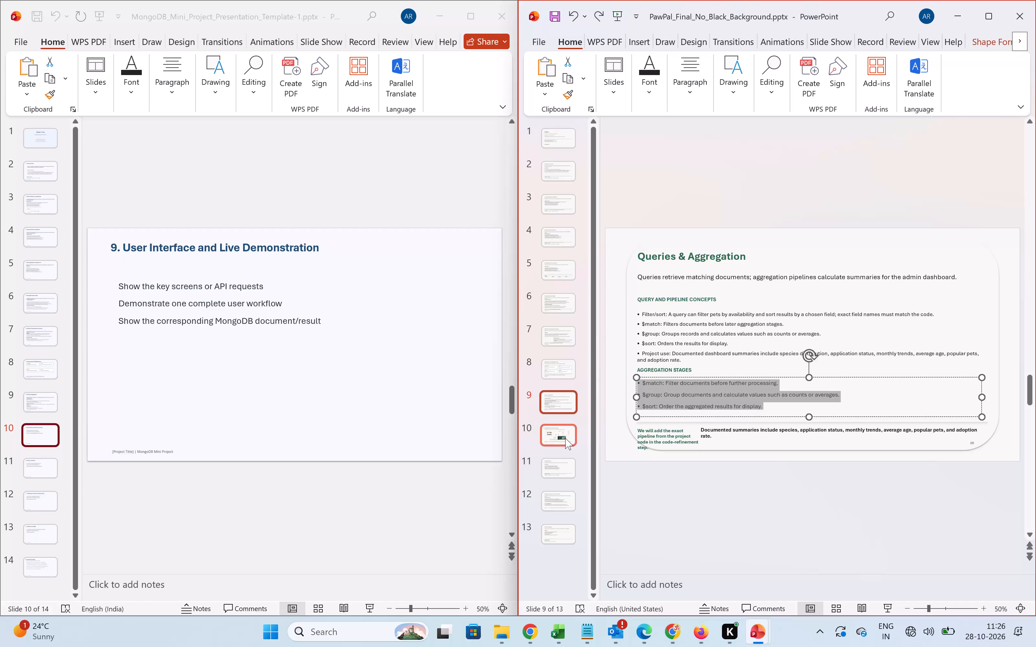
Look at PawPal's slide 10, then open the Testing and Results slide, slide 11, in both presentations.
left_click(378, 561)
left_click(378, 561)
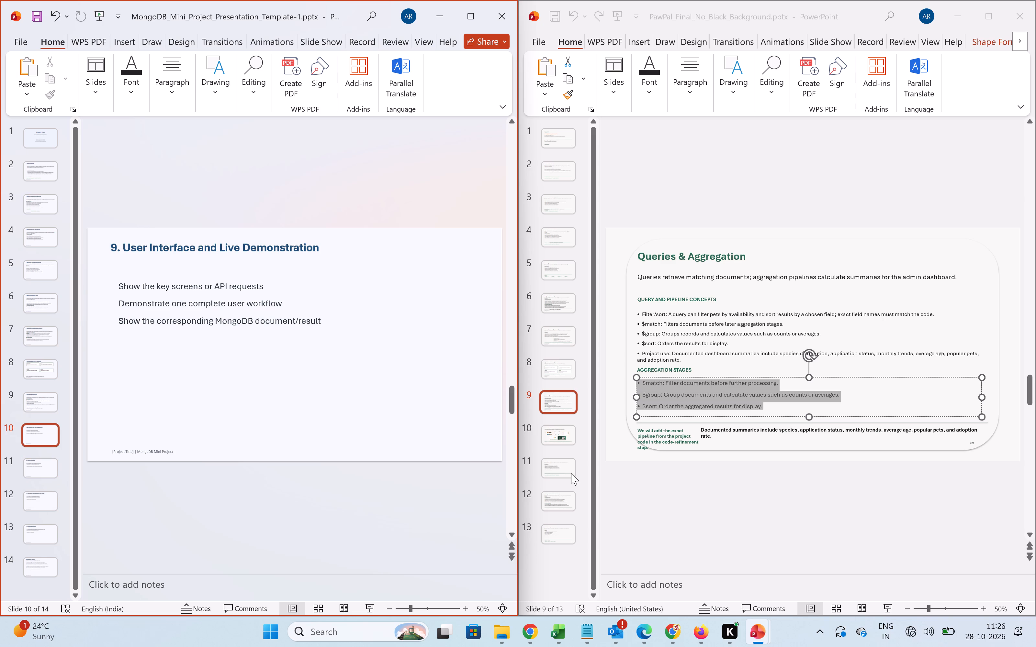
left_click(562, 437)
left_click(562, 437)
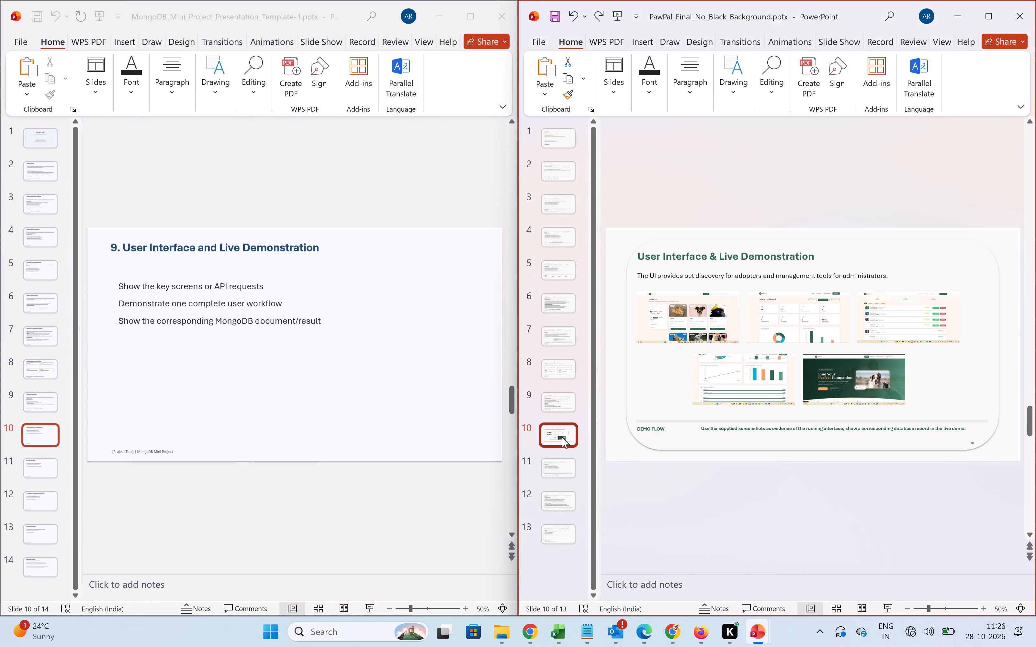
left_click(559, 470)
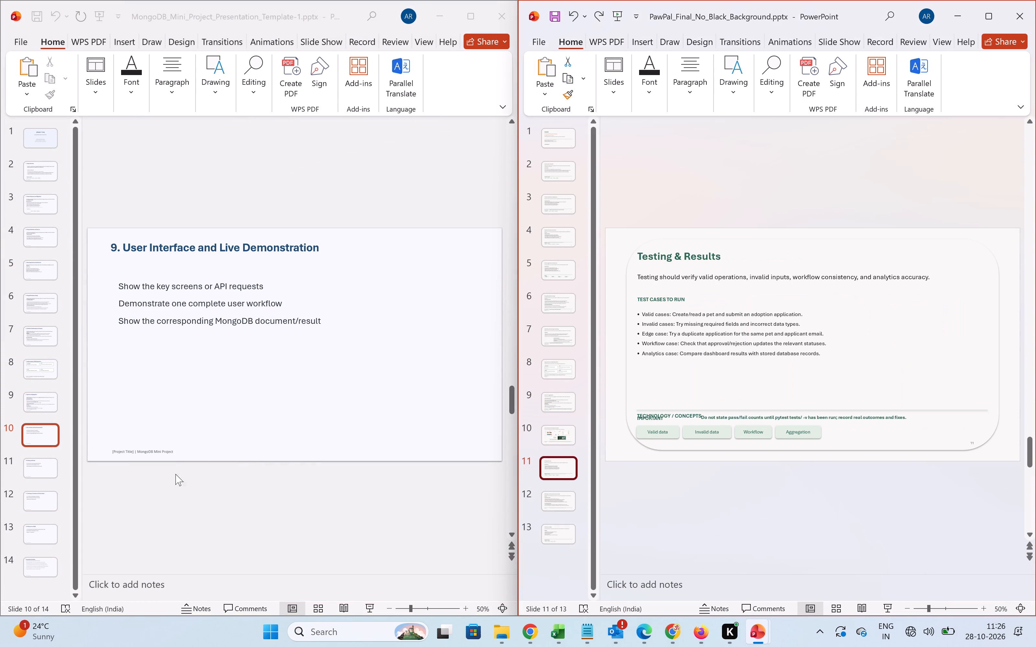
left_click(33, 463)
left_click(33, 463)
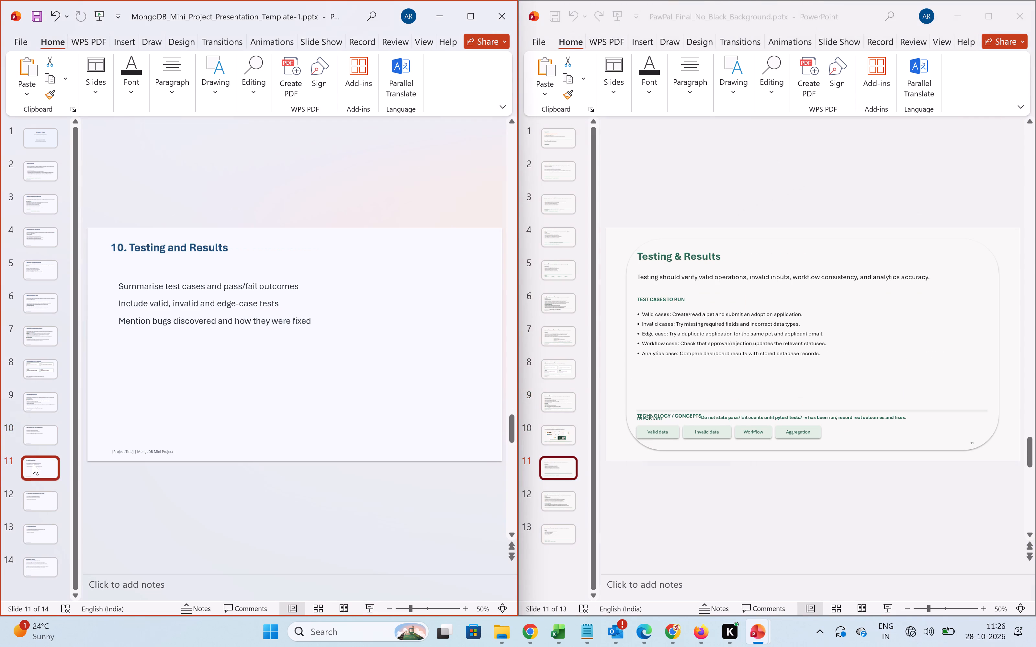
Delete the three placeholder lines, from Summarise test cases through Mention bugs discovered, from the template's Testing and Results body text.
left_click(379, 334)
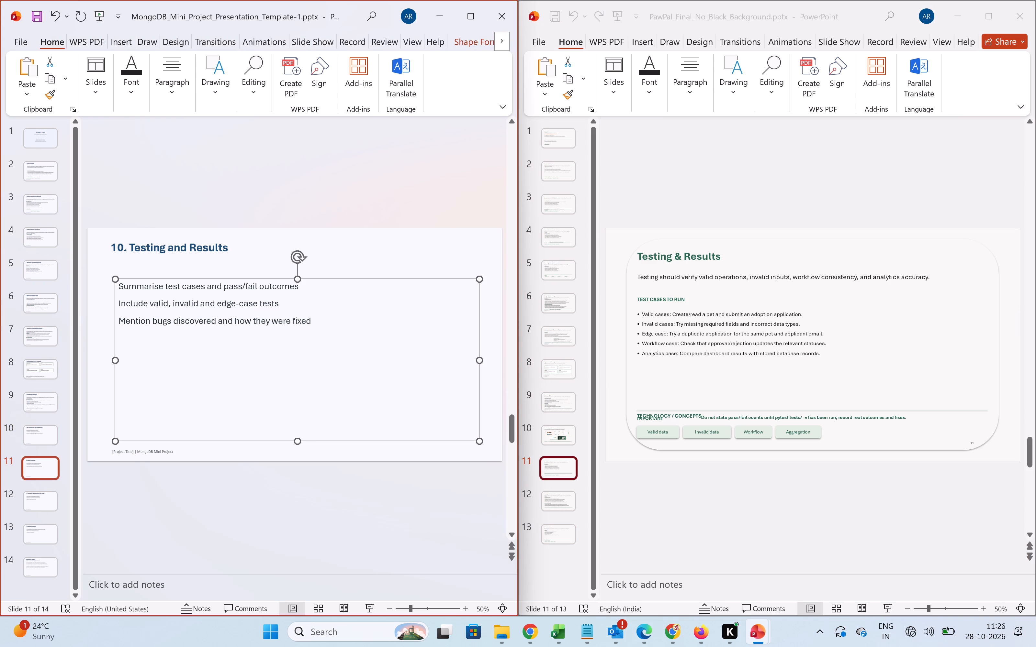
left_click(330, 316)
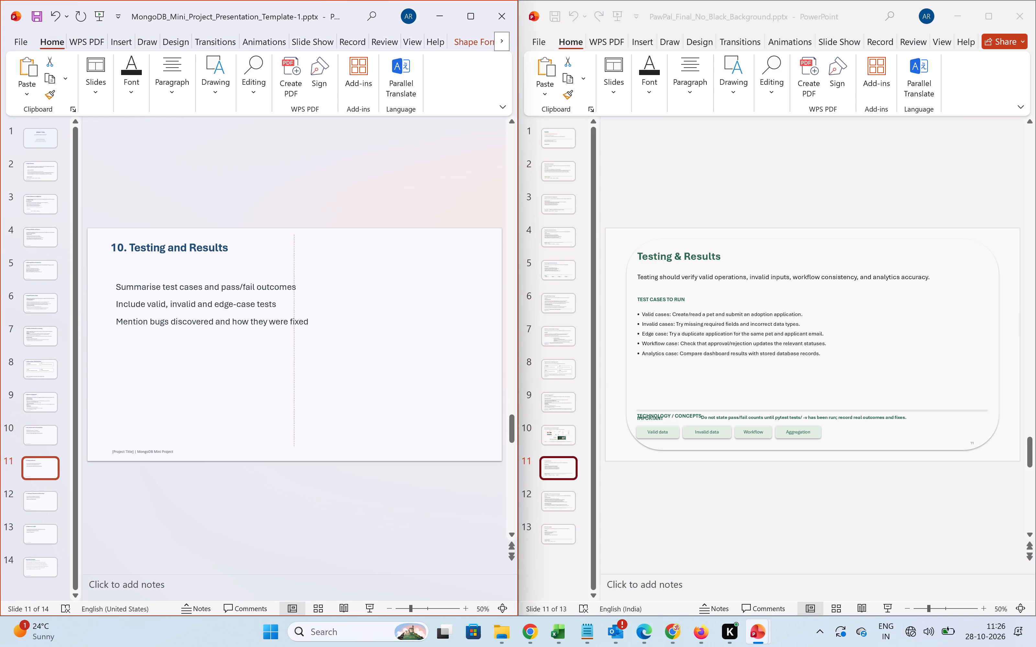
left_click(320, 324)
left_click(310, 323)
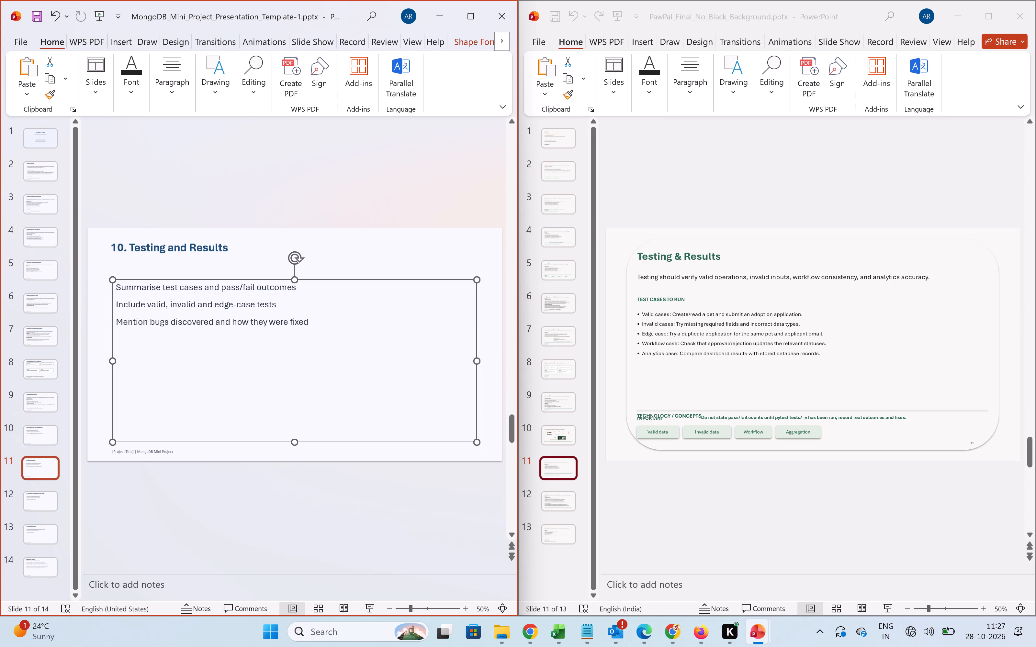
left_click(307, 323)
left_click_drag(305, 322, 108, 289)
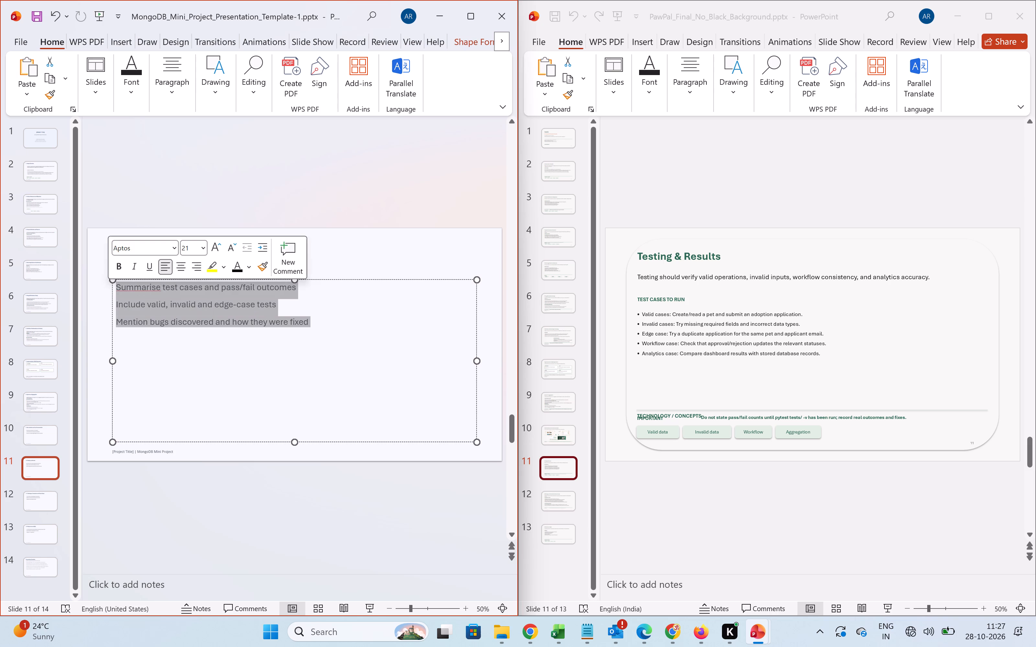
key("BackSpace")
Copy PawPal's opening sentence, starting Testing should verify valid operations, into the template's body text and add a blank line after it.
left_click(731, 279)
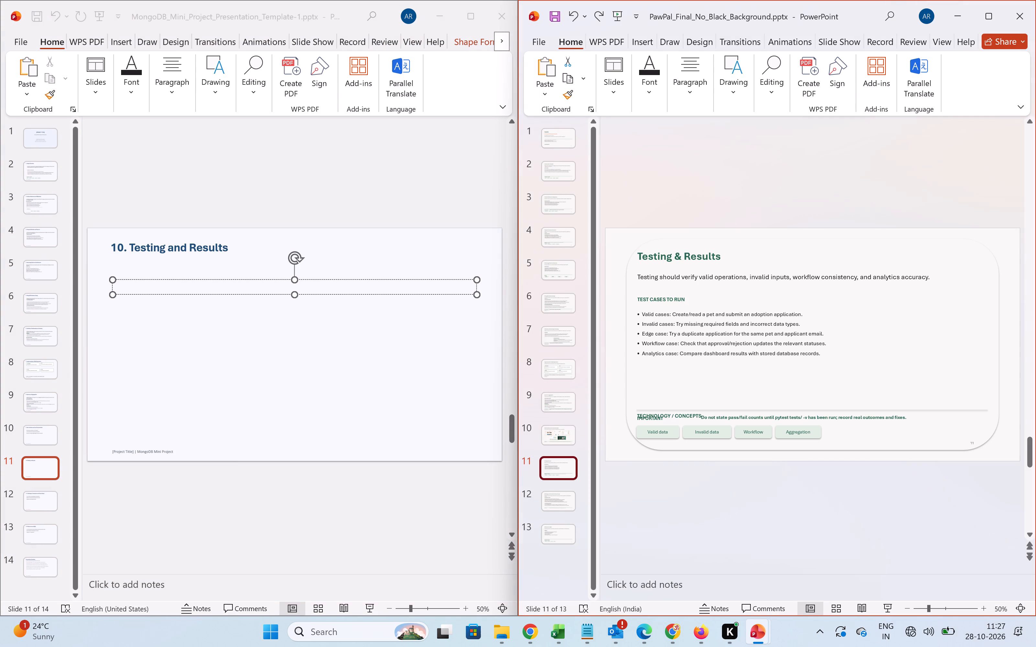
left_click_drag(639, 276, 934, 275)
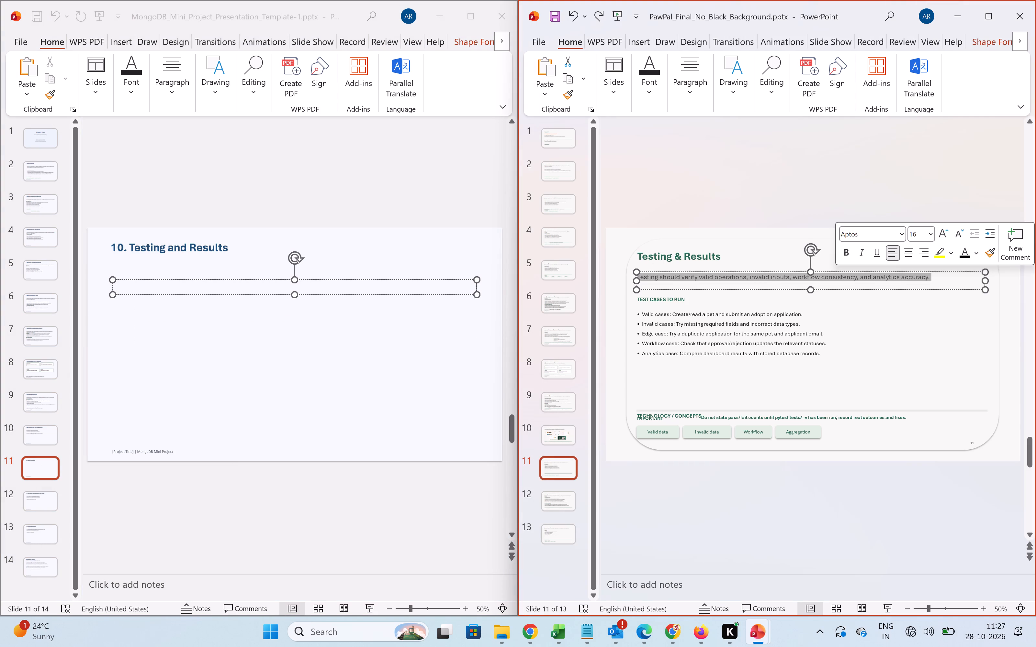
key("ctrl+c")
left_click(160, 282)
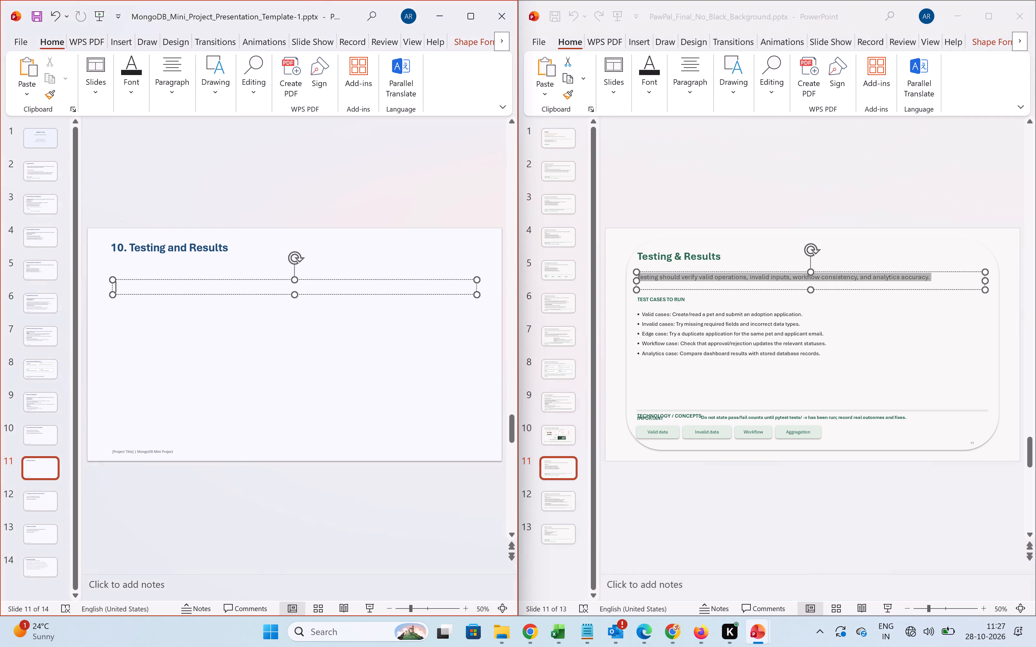
key("ctrl+v")
key("Return")
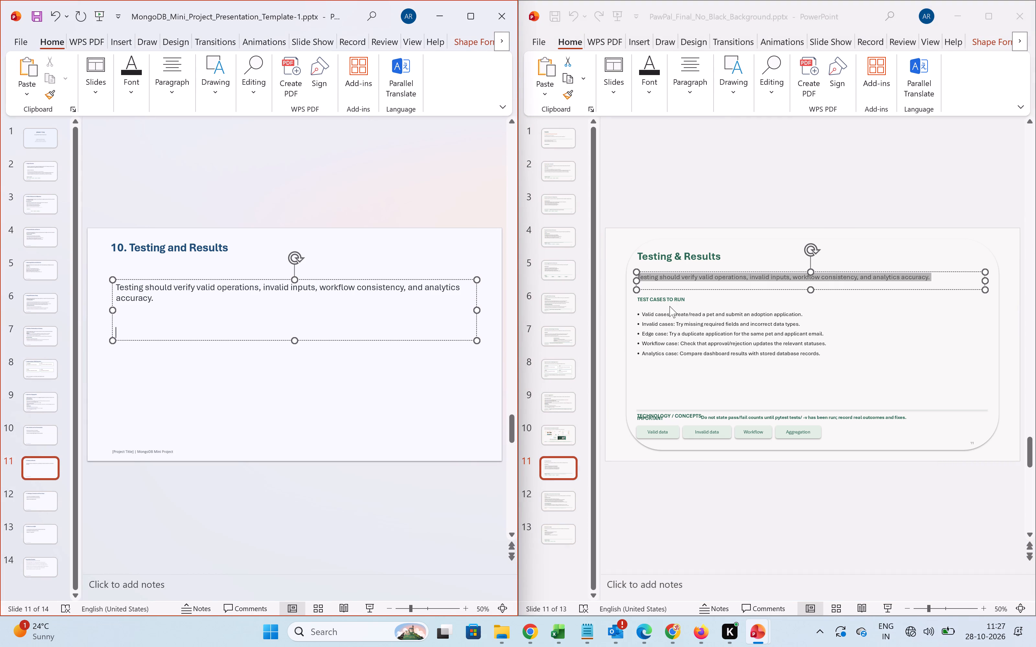
Copy PawPal's green TEST CASES TO RUN heading onto the template slide and place it just below the opening sentence.
left_click(670, 298)
left_click(716, 301)
key("ctrl+c")
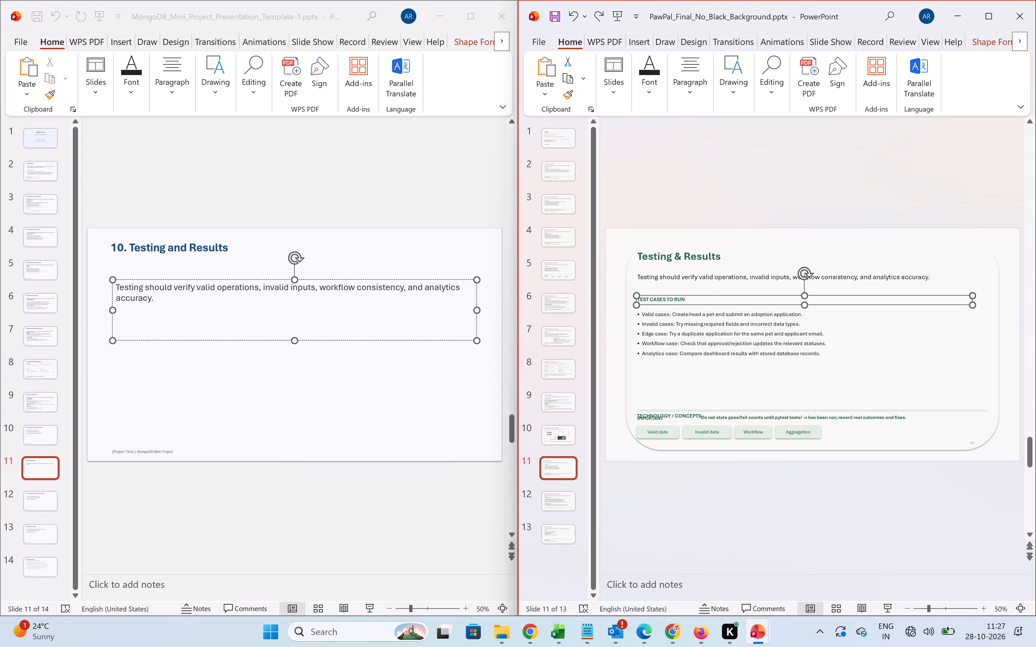
left_click(199, 305)
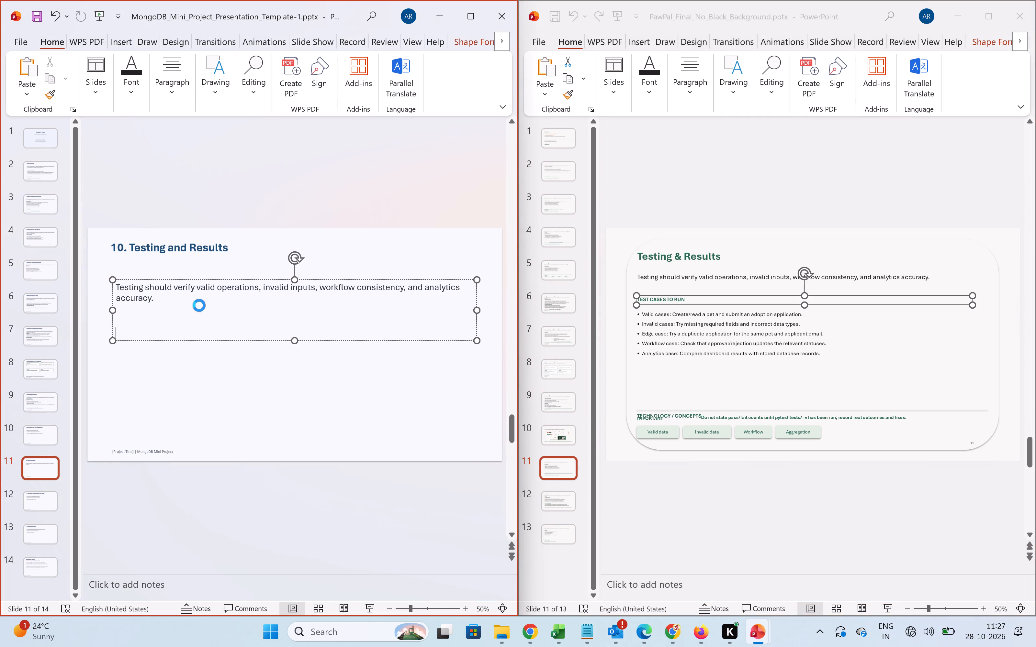
key("ctrl+v")
left_click_drag(300, 300, 299, 308)
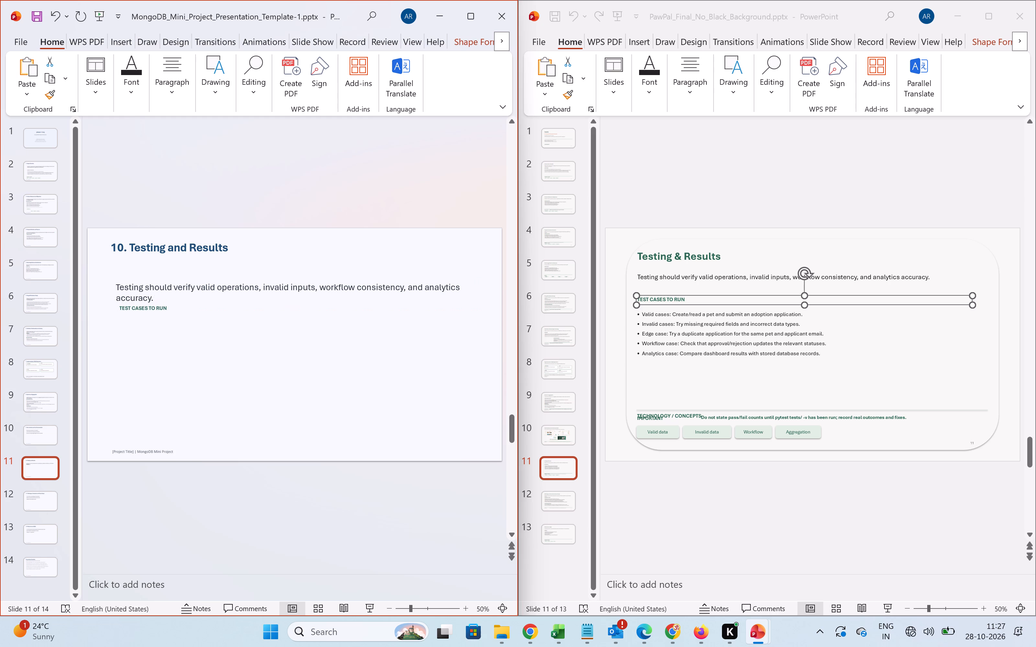
left_click_drag(299, 308, 295, 313)
Copy PawPal's five test case bullets, Valid cases through Analytics case, into the template's body text below the TEST CASES TO RUN heading.
left_click(762, 340)
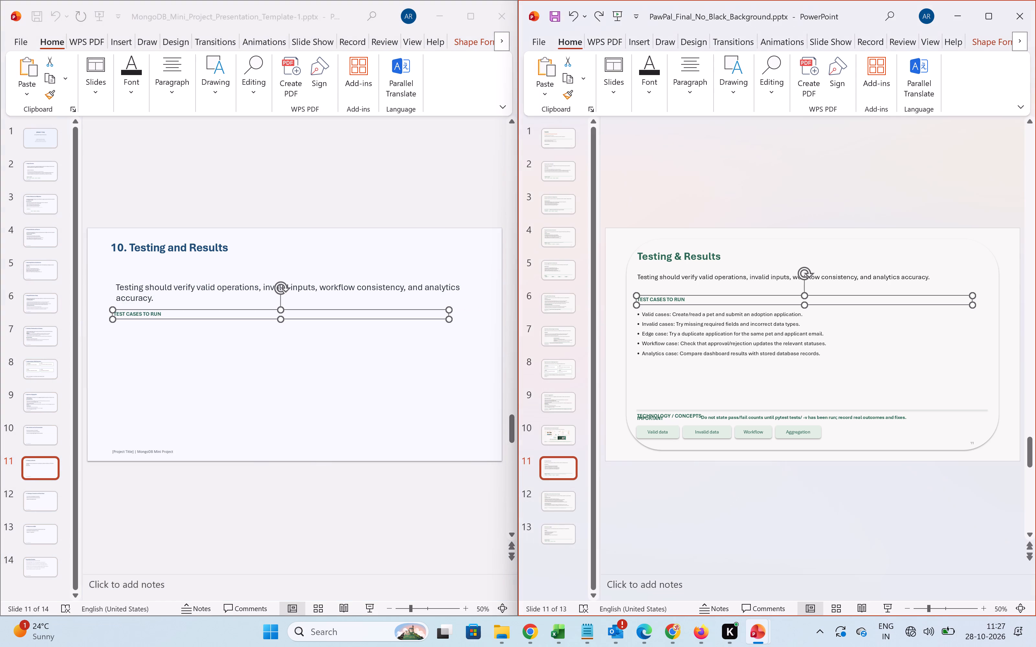
left_click_drag(820, 352, 645, 315)
key("ctrl+c")
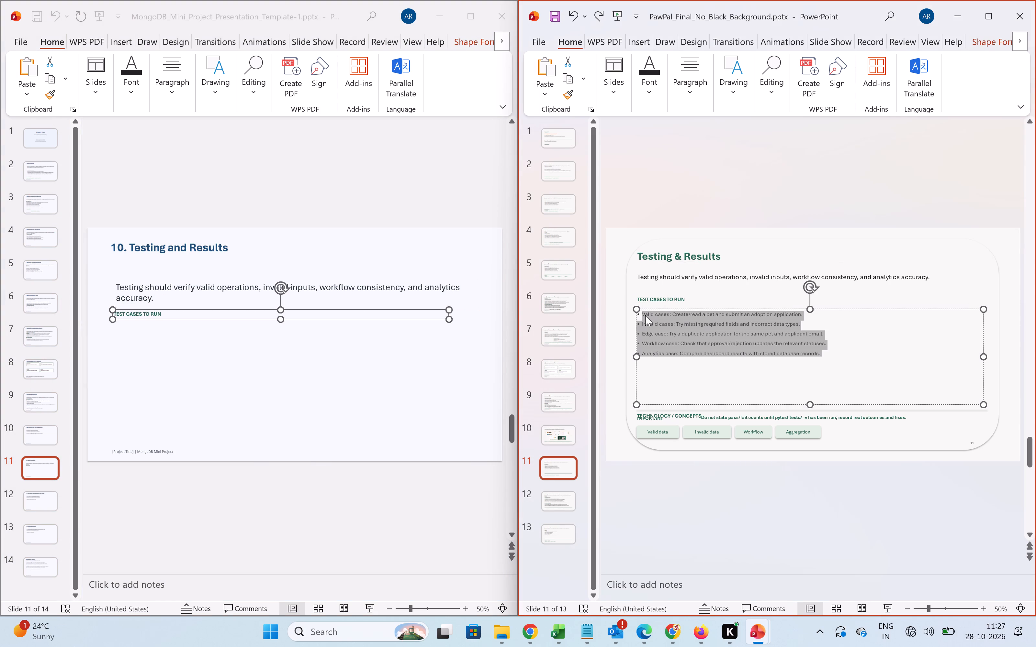
left_click(842, 365)
left_click_drag(821, 354, 634, 314)
key("ctrl+c")
left_click(181, 341)
left_click(163, 302)
key("Down")
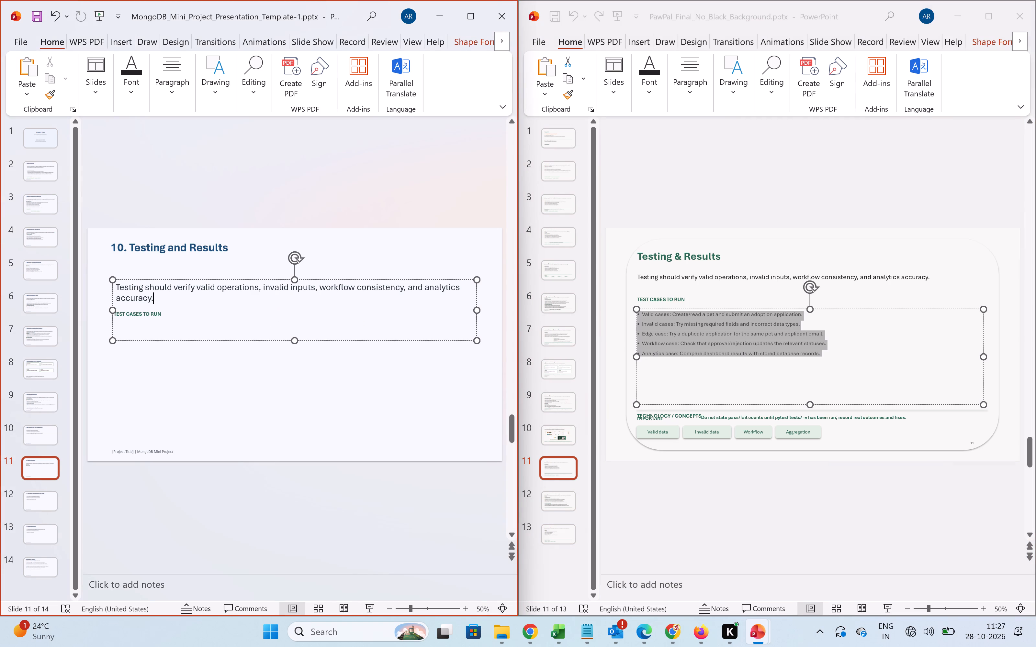
key("Return")
key("ctrl+v")
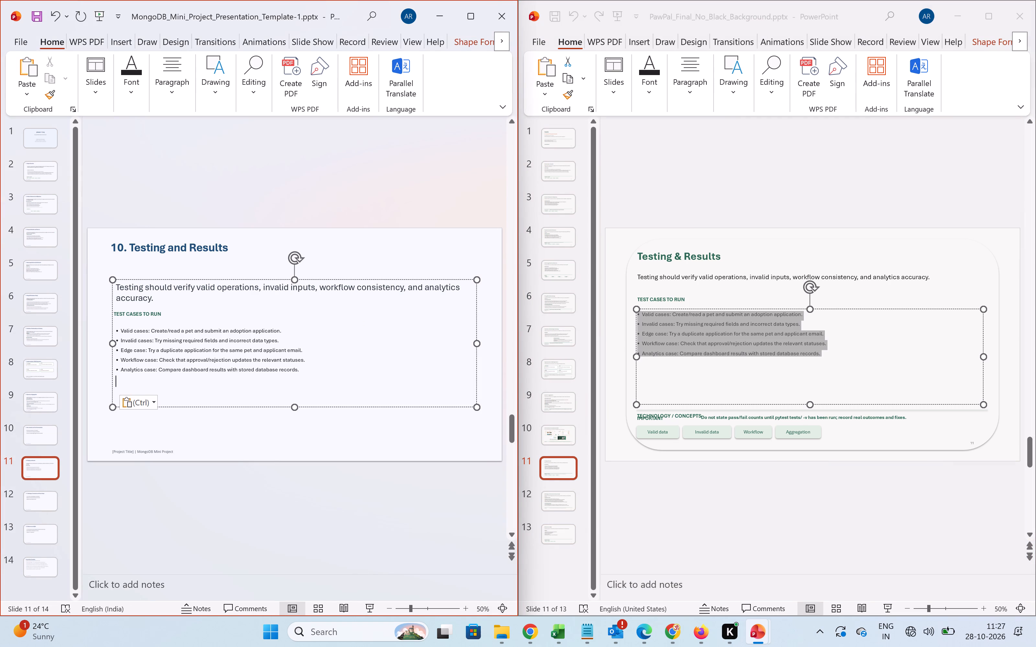
Open the Challenges, Conclusion and Future Scope slide, slide 12, in both presentations.
left_click(35, 505)
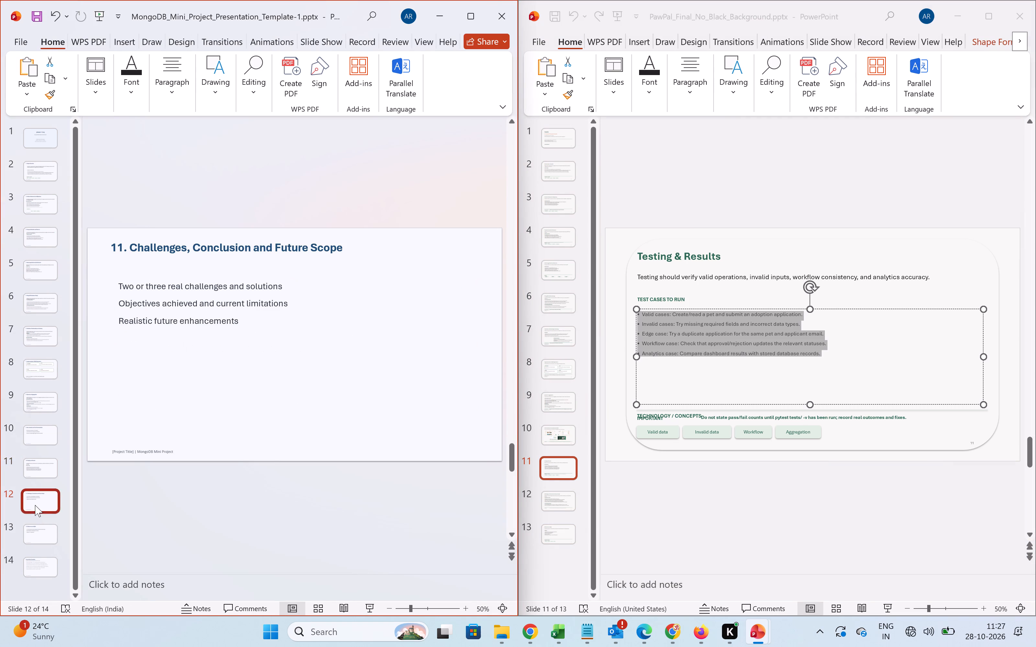
left_click(552, 496)
left_click(552, 496)
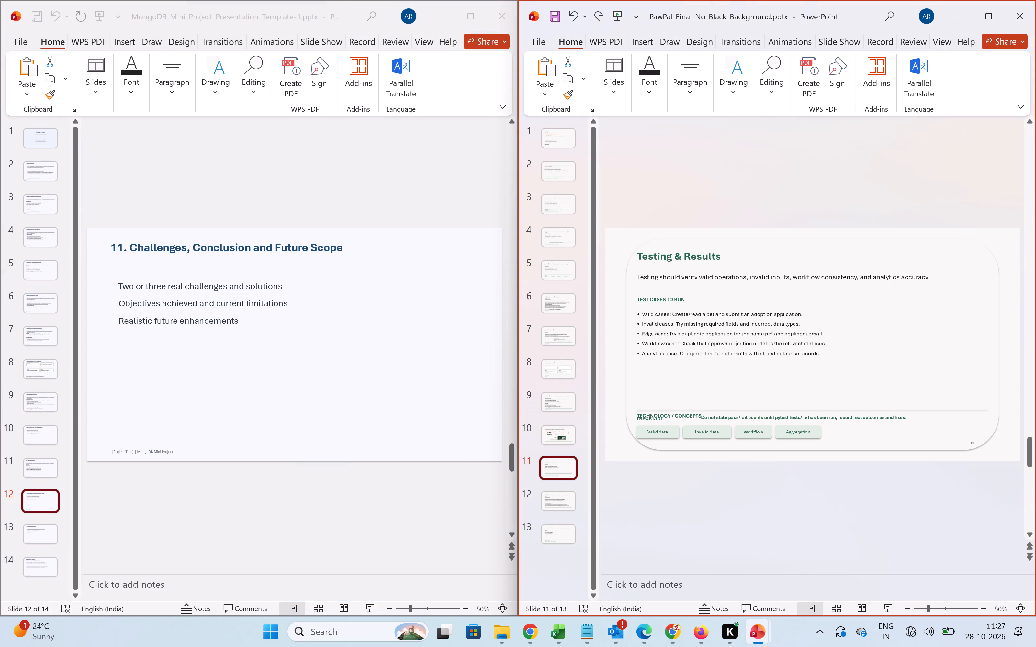
left_click(702, 357)
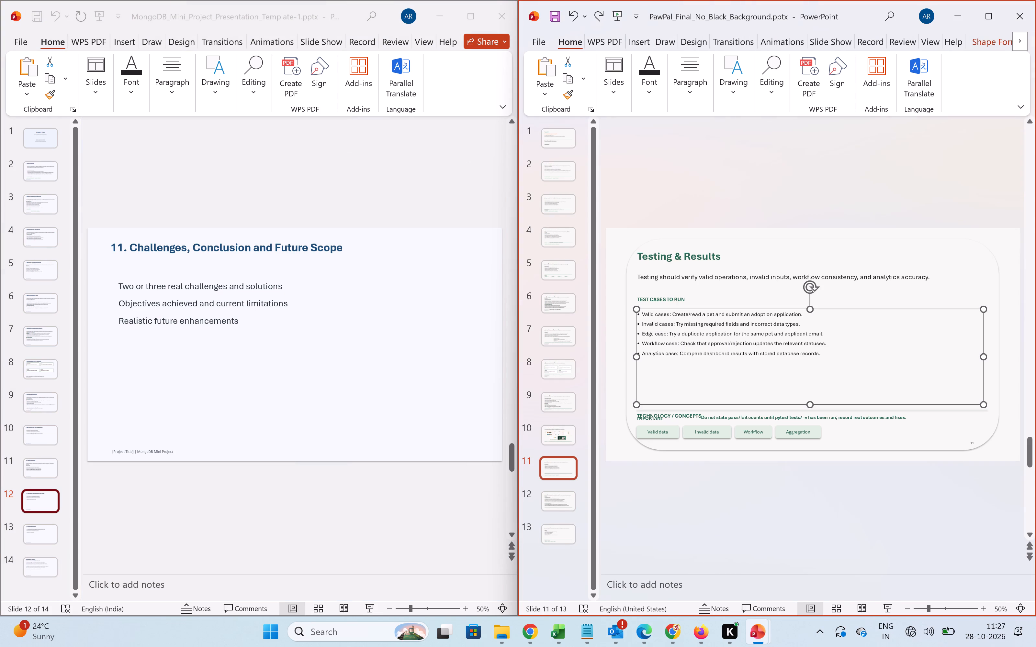
left_click(824, 348)
left_click(43, 475)
left_click(43, 475)
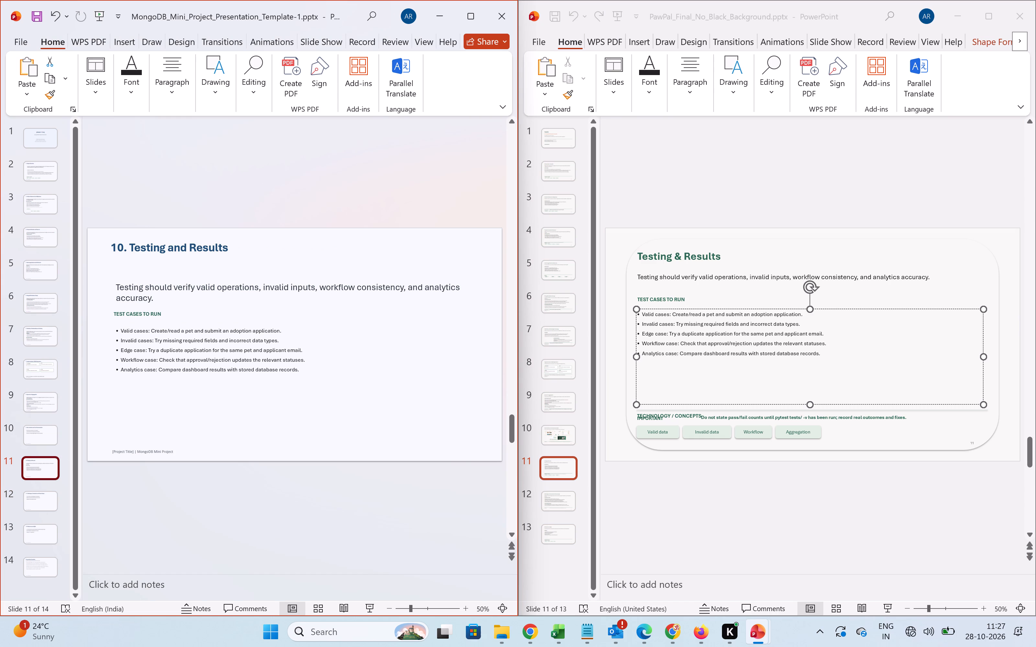
left_click(666, 489)
left_click(548, 496)
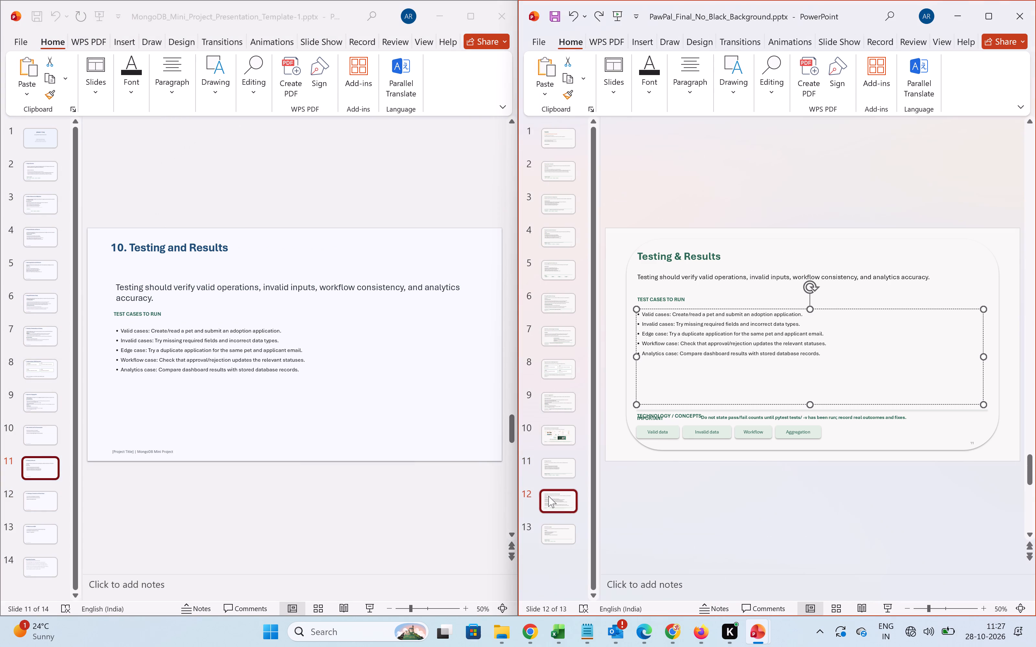
left_click(48, 509)
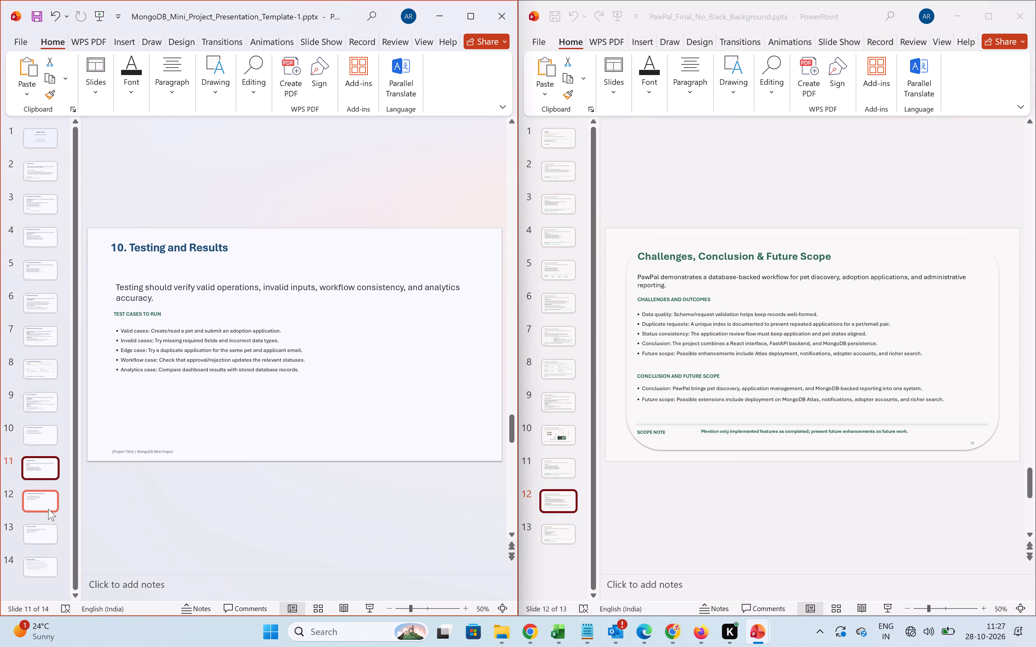
left_click(48, 509)
Replace the three placeholder lines on the template's slide 12 with PawPal's opening sentence, starting PawPal demonstrates a database-backed workflow.
left_click(271, 331)
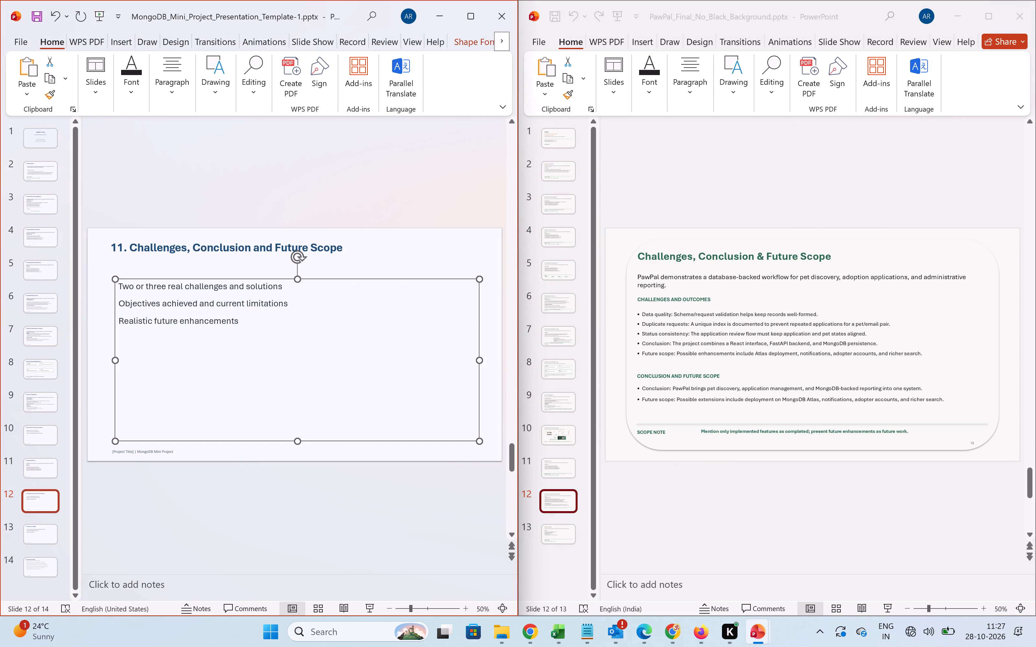
left_click_drag(240, 321, 128, 294)
key("BackSpace")
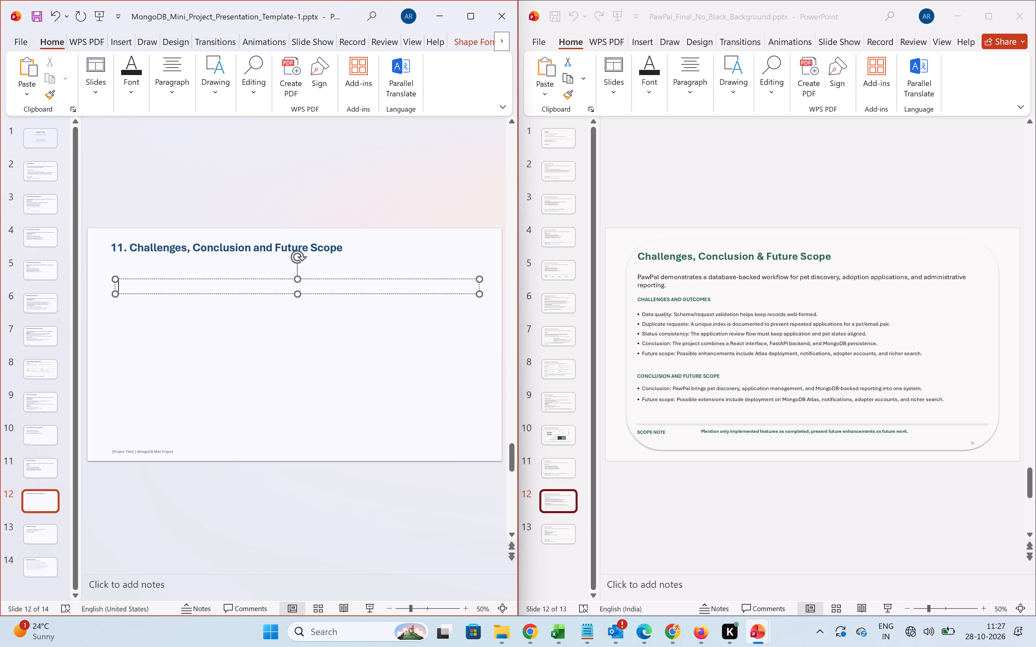
left_click(723, 324)
left_click_drag(668, 286, 638, 277)
key("ctrl+c")
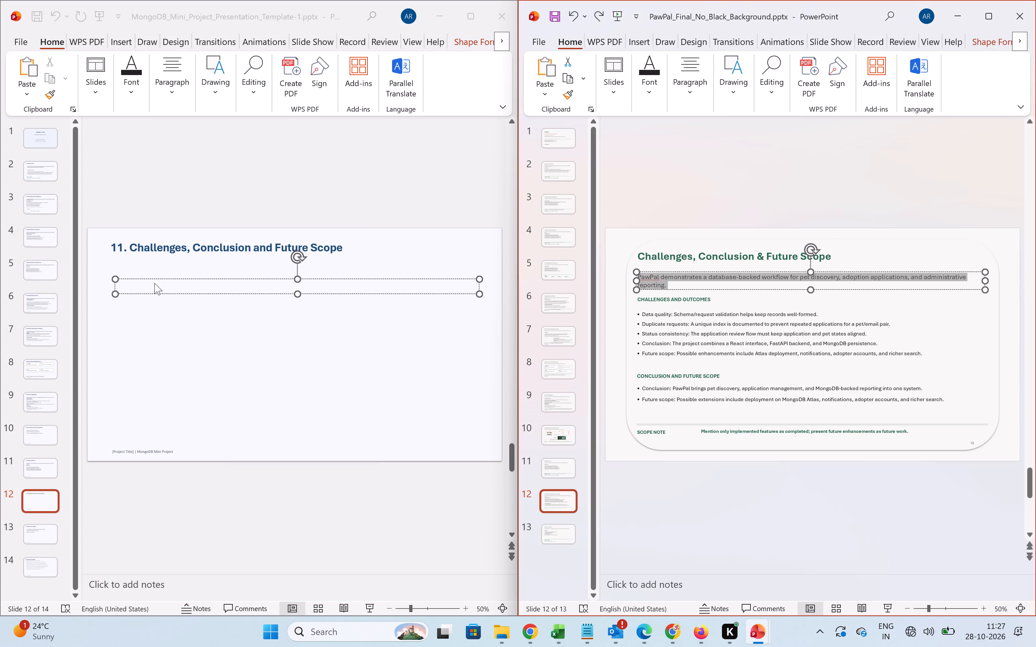
left_click(154, 283)
key("ctrl+v")
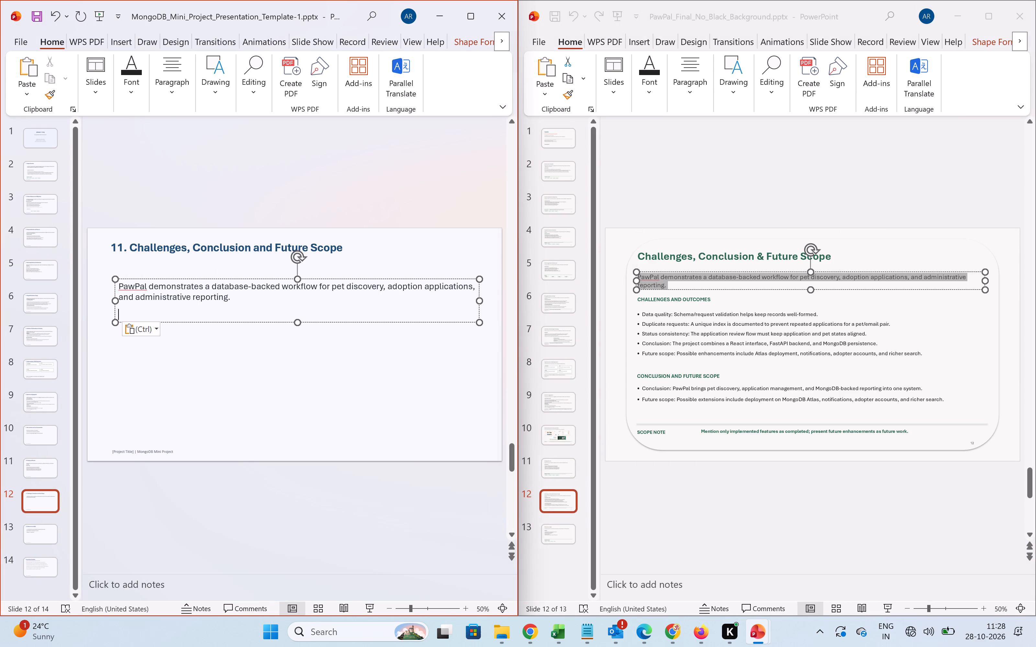
Copy PawPal's green CHALLENGES AND OUTCOMES heading onto the template slide and place it just below the opening sentence.
left_click(703, 299)
left_click(703, 299)
left_click(733, 299)
key("ctrl+c")
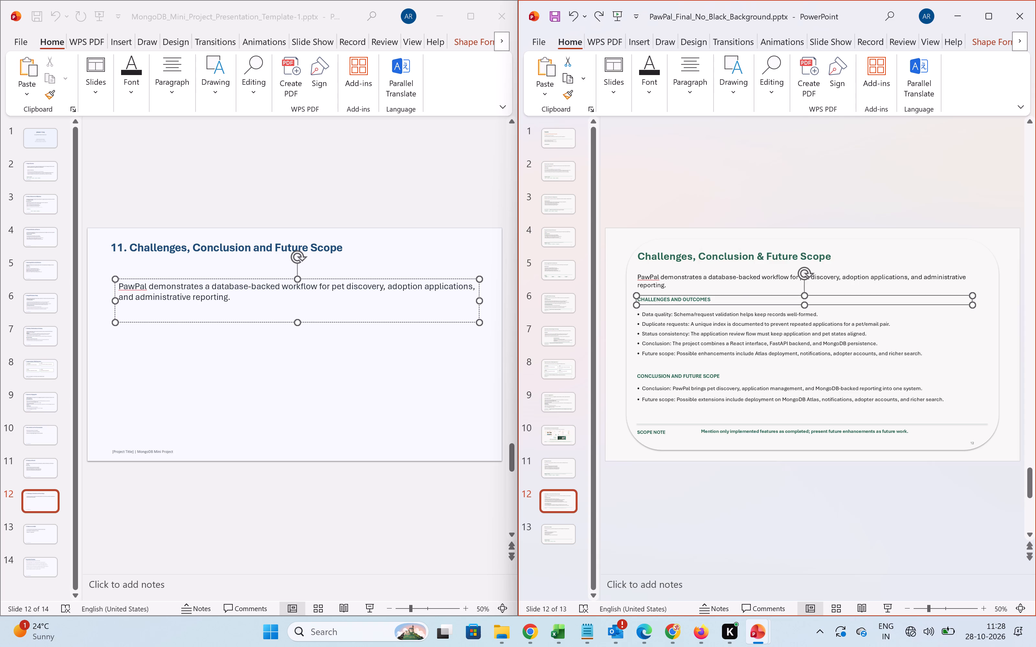
left_click(183, 313)
key("ctrl+v")
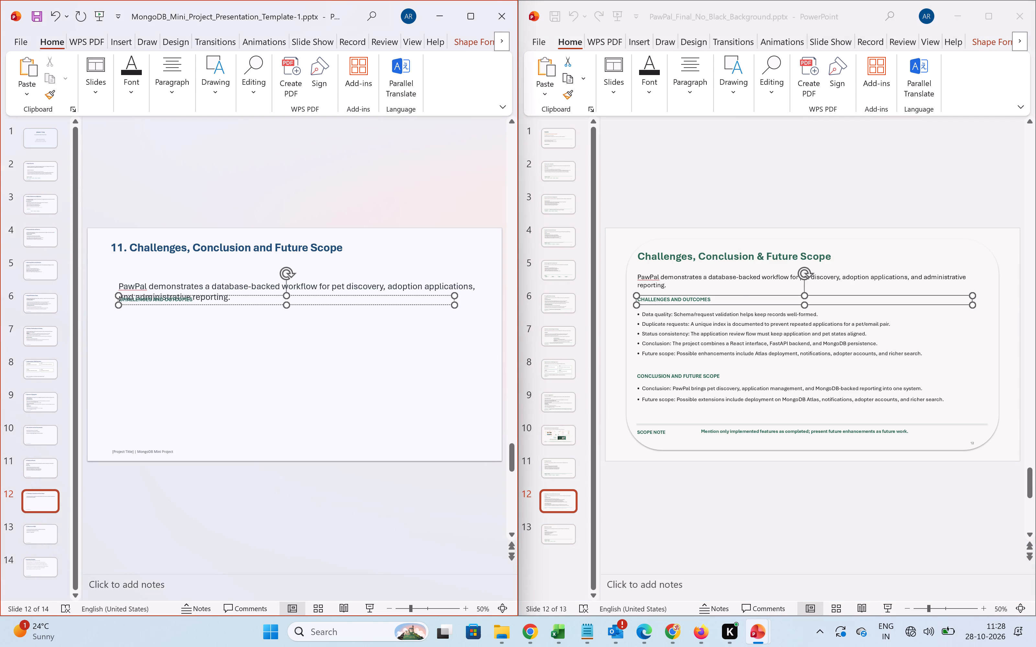
left_click_drag(241, 303, 238, 314)
left_click(238, 314)
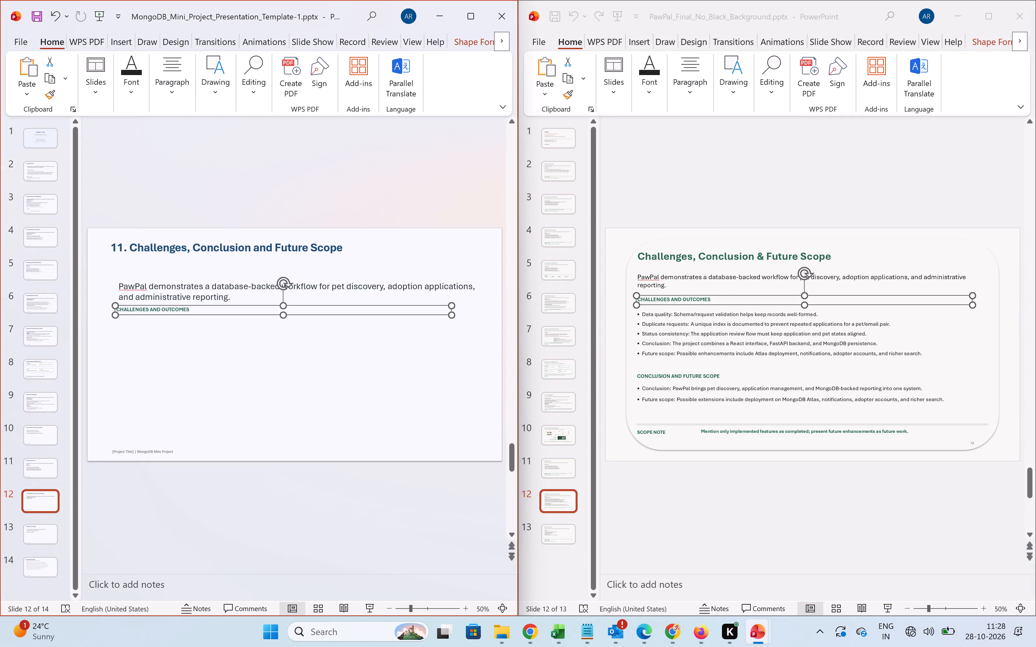
Copy PawPal's five bullets, Data quality through Future scope, into the template's body text below the CHALLENGES AND OUTCOMES heading.
left_click(198, 326)
left_click(203, 307)
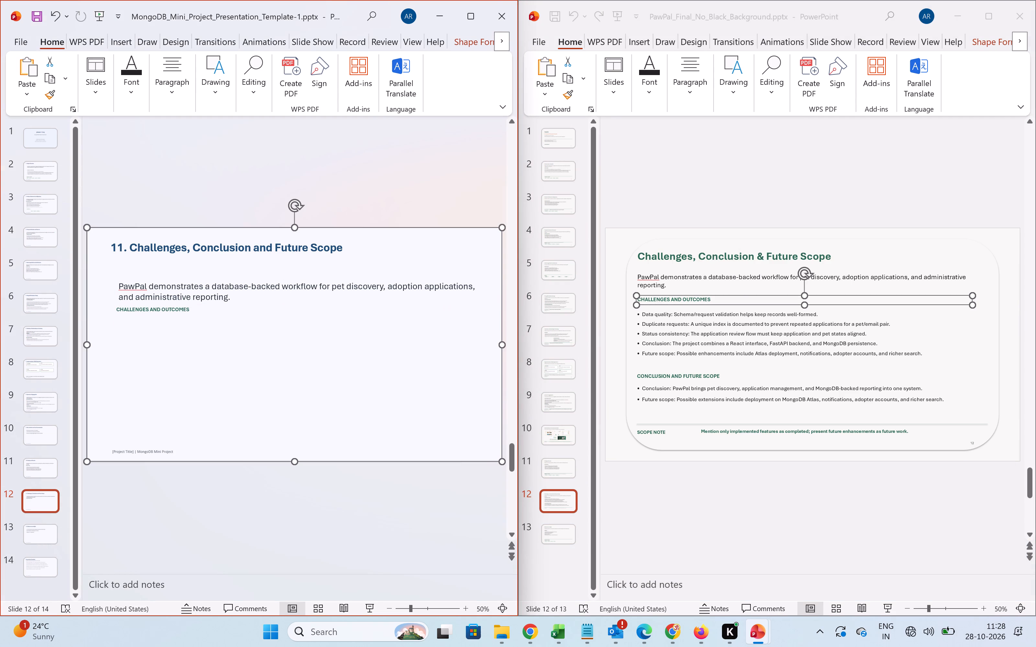
left_click(235, 298)
key("Down")
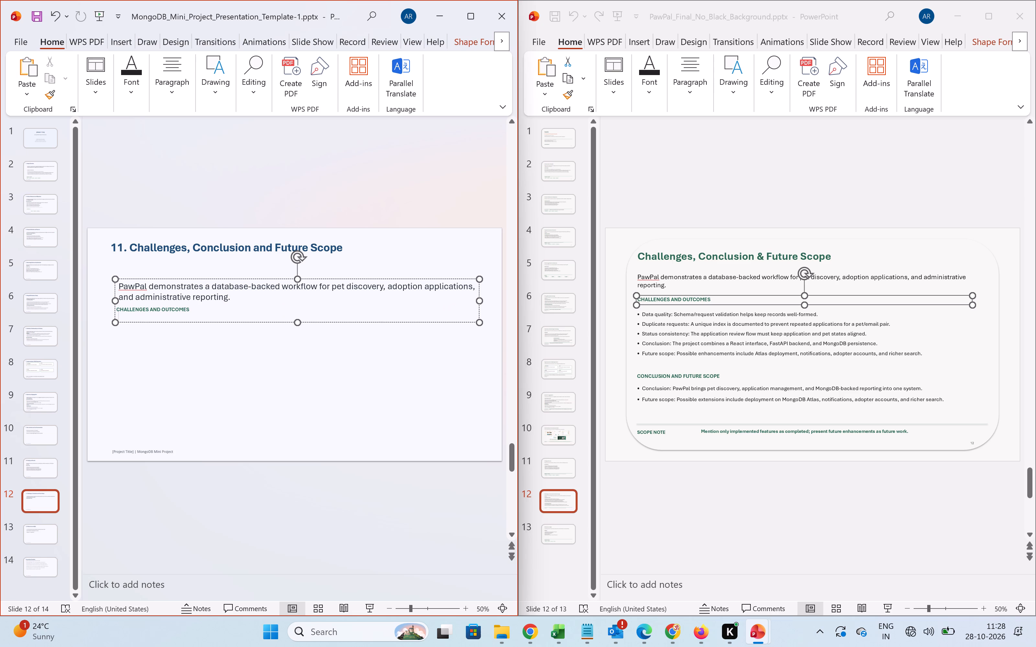
key("Return")
left_click(726, 378)
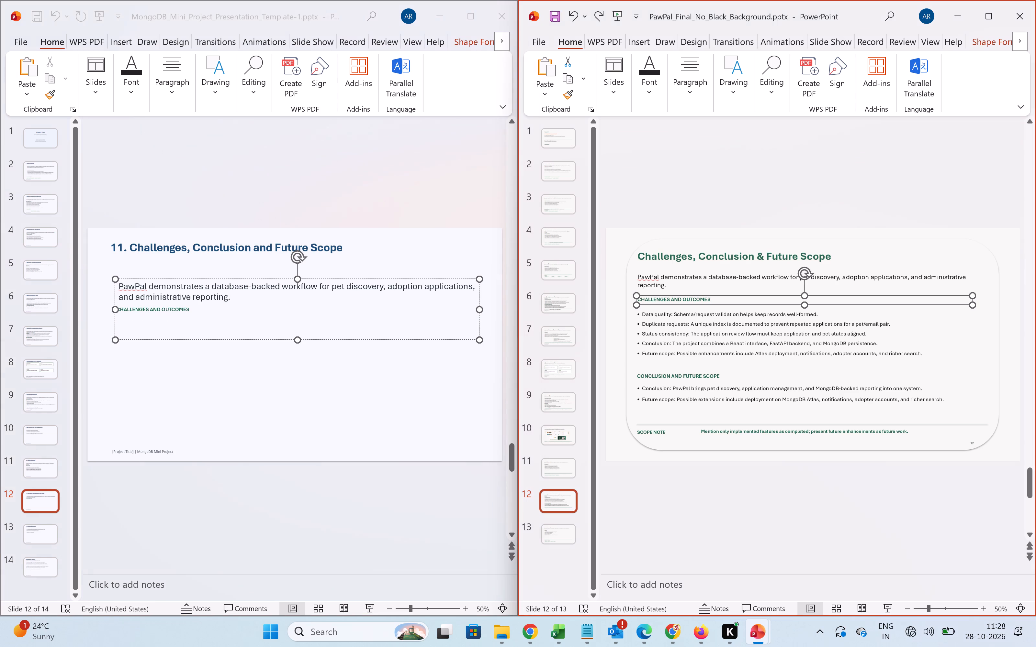
left_click_drag(927, 356, 923, 352)
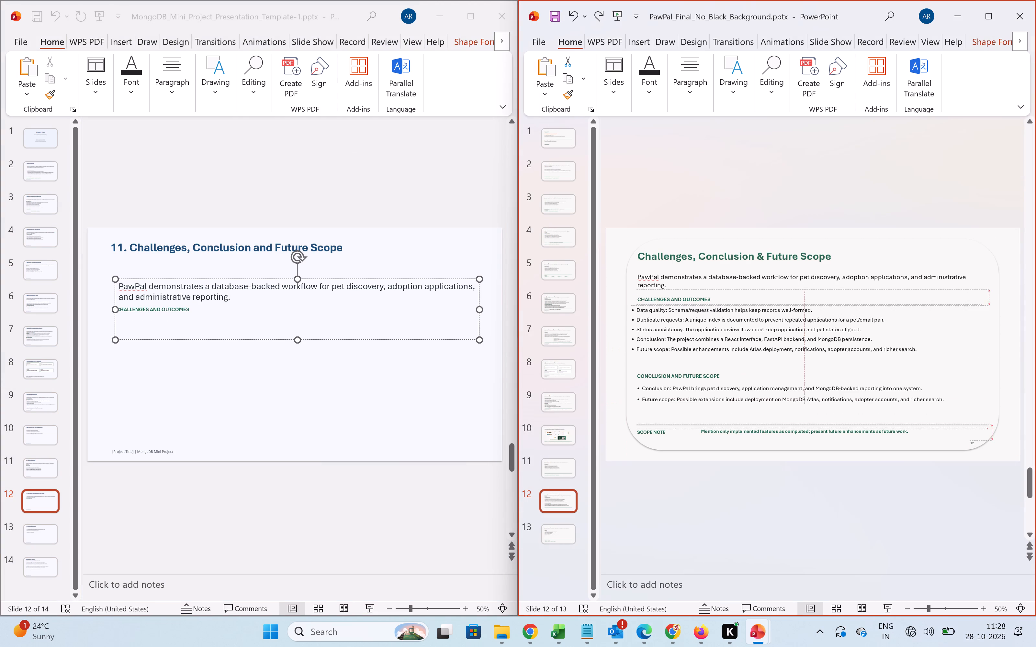
left_click_drag(923, 352, 924, 352)
left_click_drag(919, 349, 755, 339)
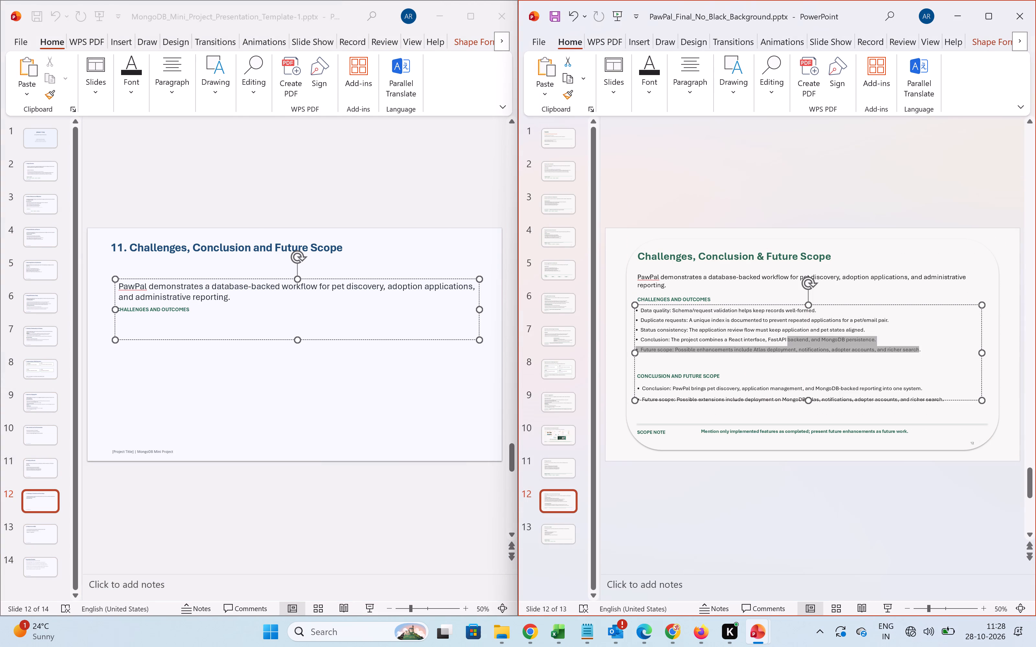
left_click_drag(755, 339, 642, 313)
key("ctrl+c")
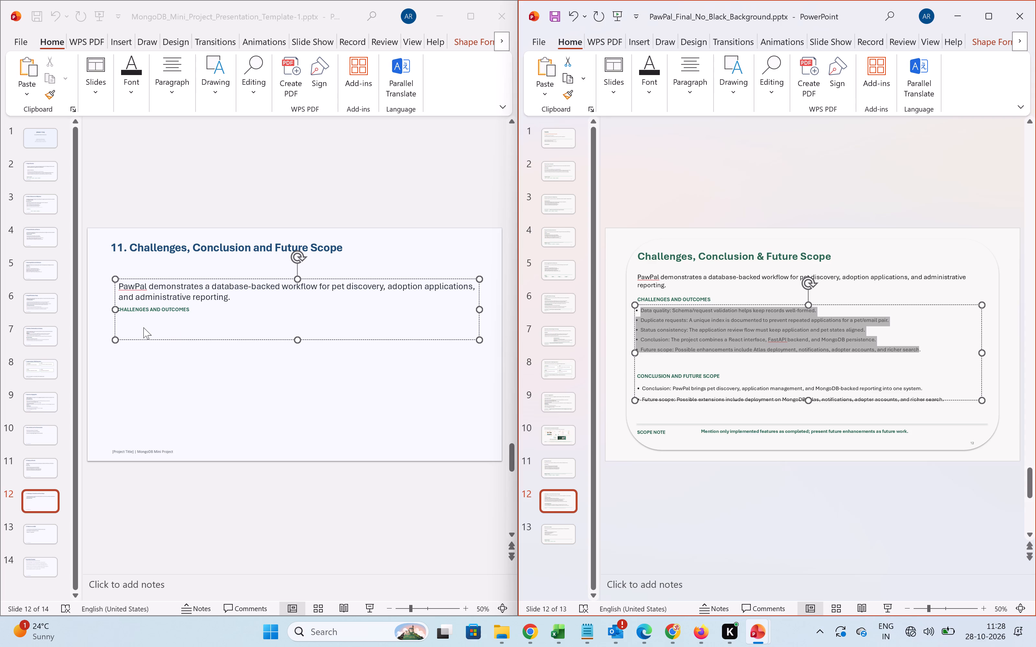
left_click(143, 327)
key("ctrl+v")
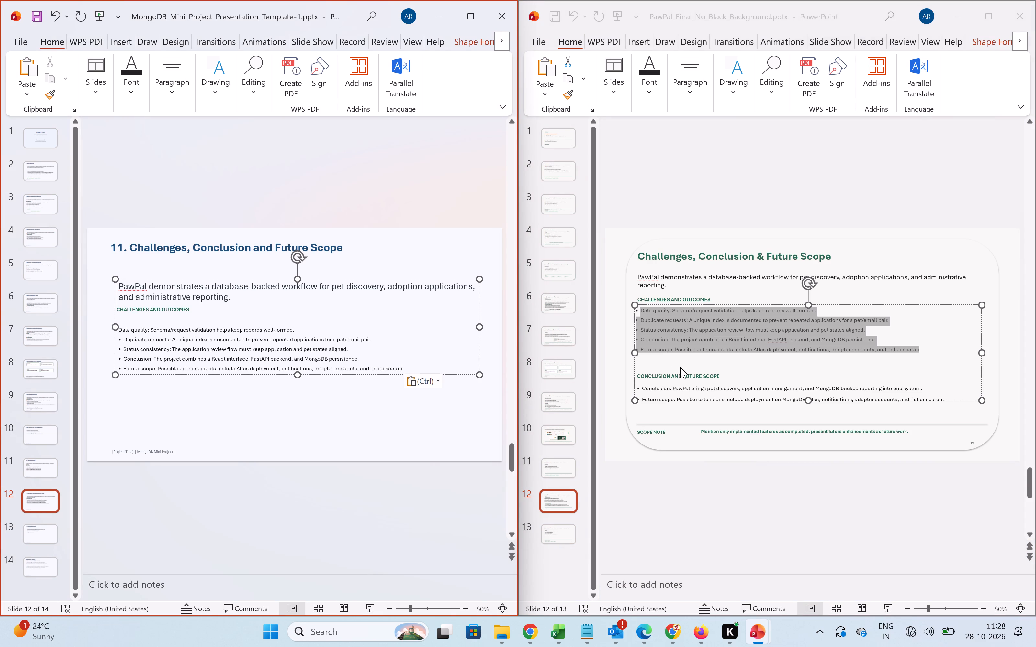
Copy PawPal's green CONCLUSION AND FUTURE SCOPE heading onto the template slide and place it just below the Future scope bullet.
left_click(707, 391)
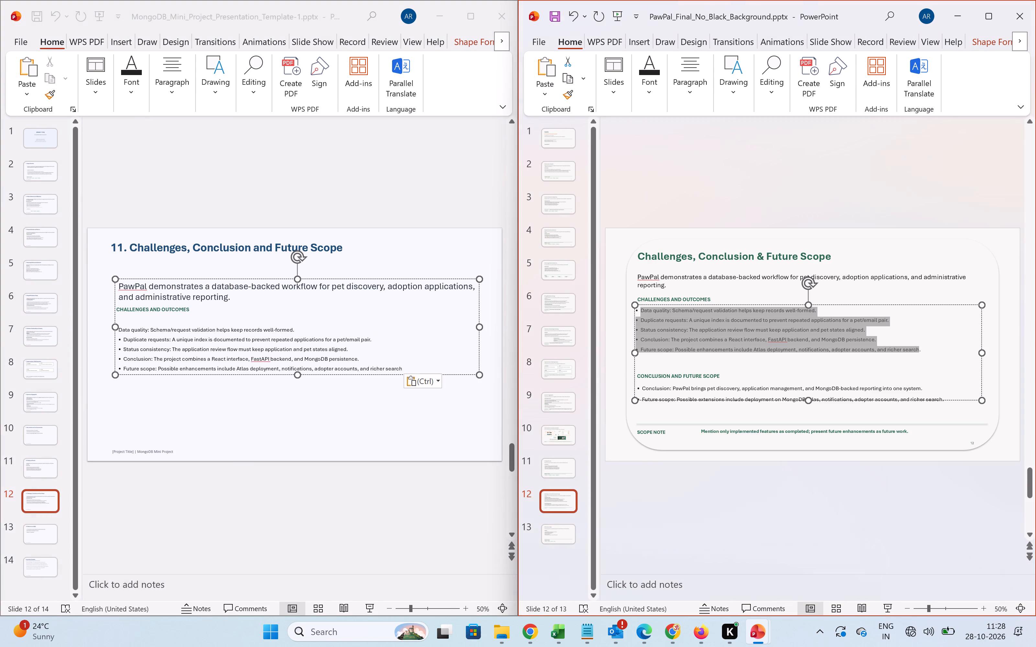
left_click(727, 373)
key("ctrl+c")
left_click(220, 403)
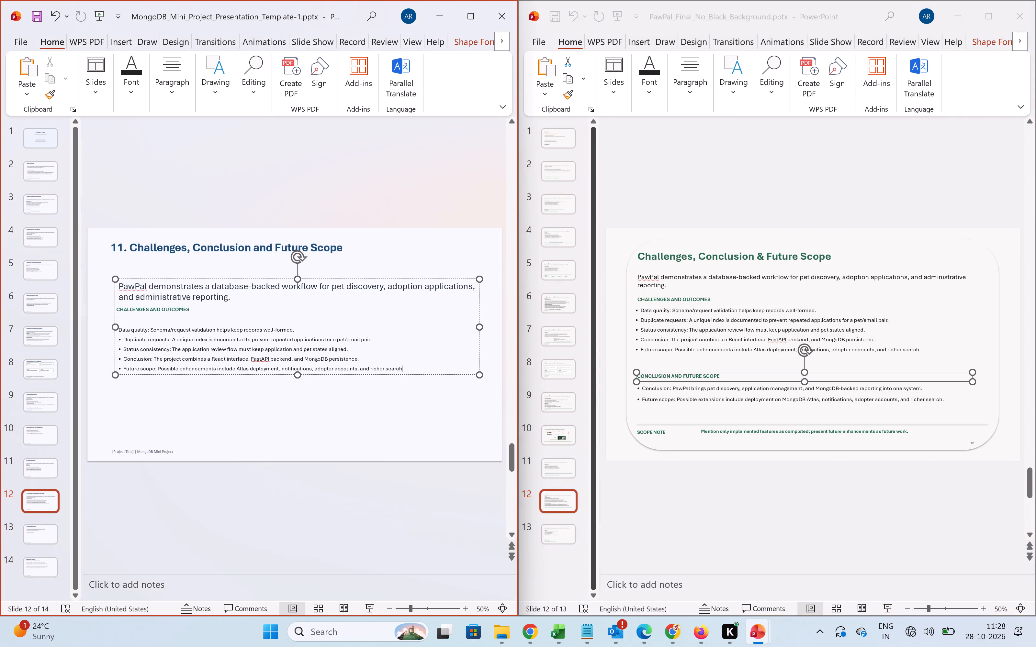
key("Return")
key("Return")
key("ctrl+v")
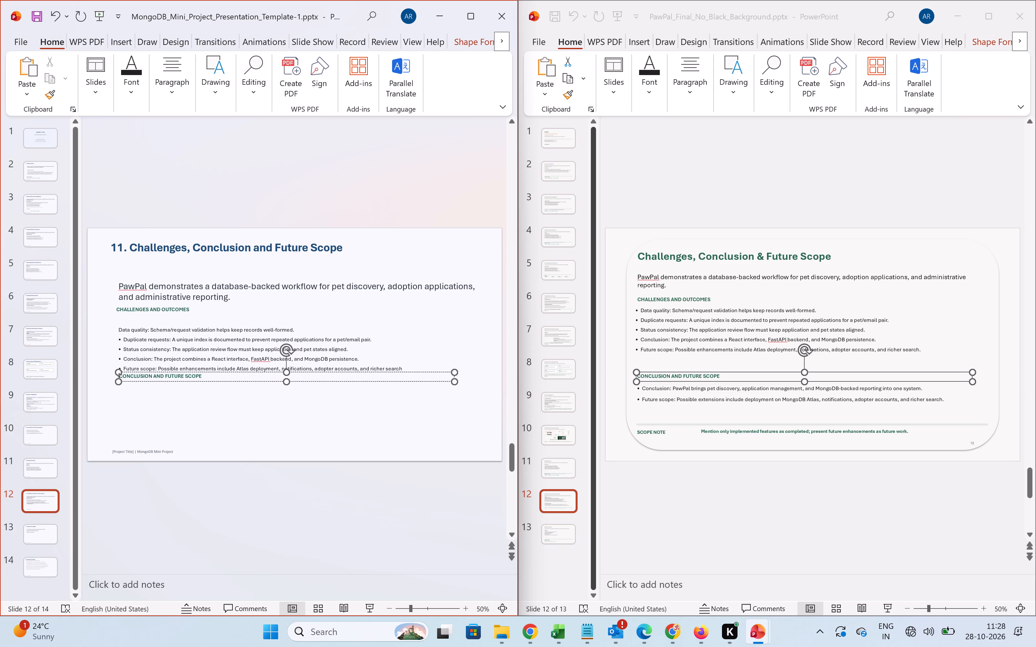
left_click_drag(270, 377, 267, 386)
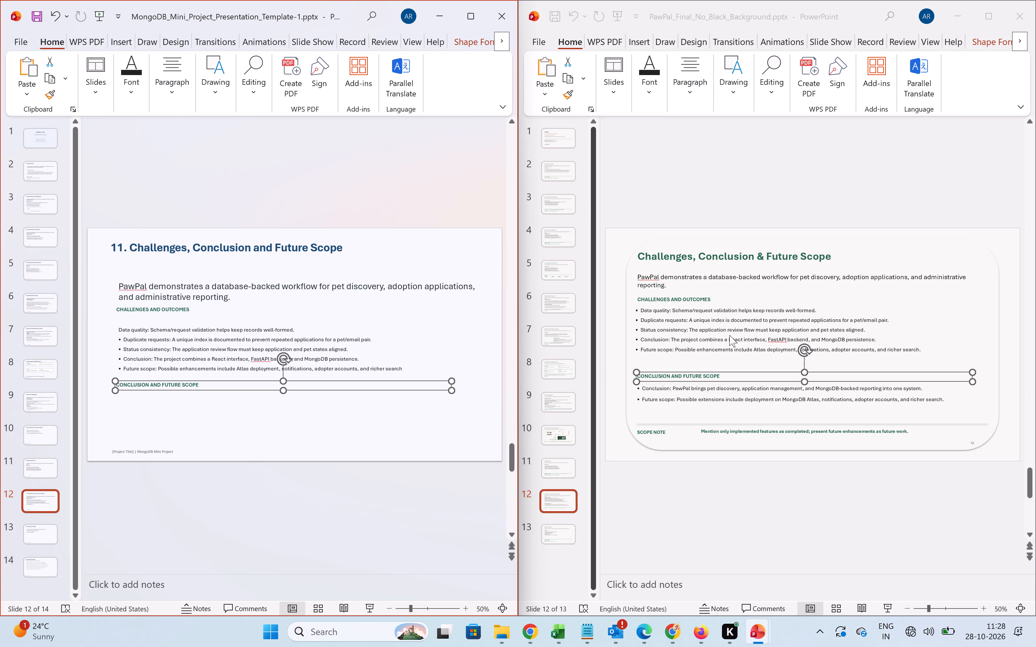
Copy PawPal's Conclusion and Future scope bullets into the template's body text below the CONCLUSION AND FUTURE SCOPE heading.
left_click(729, 335)
left_click(948, 399)
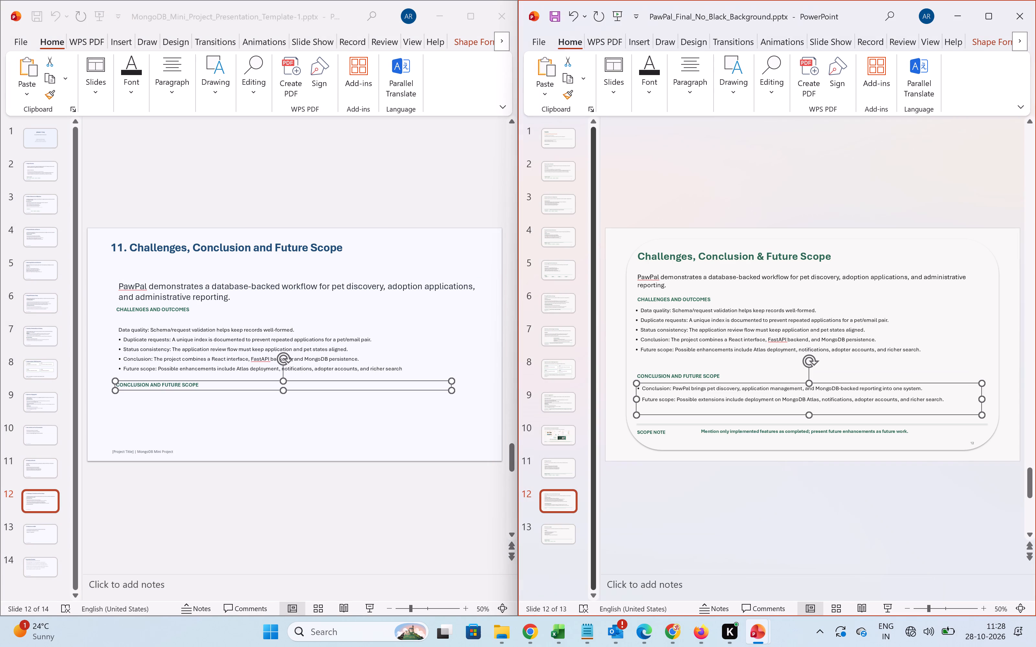
left_click_drag(942, 399, 638, 391)
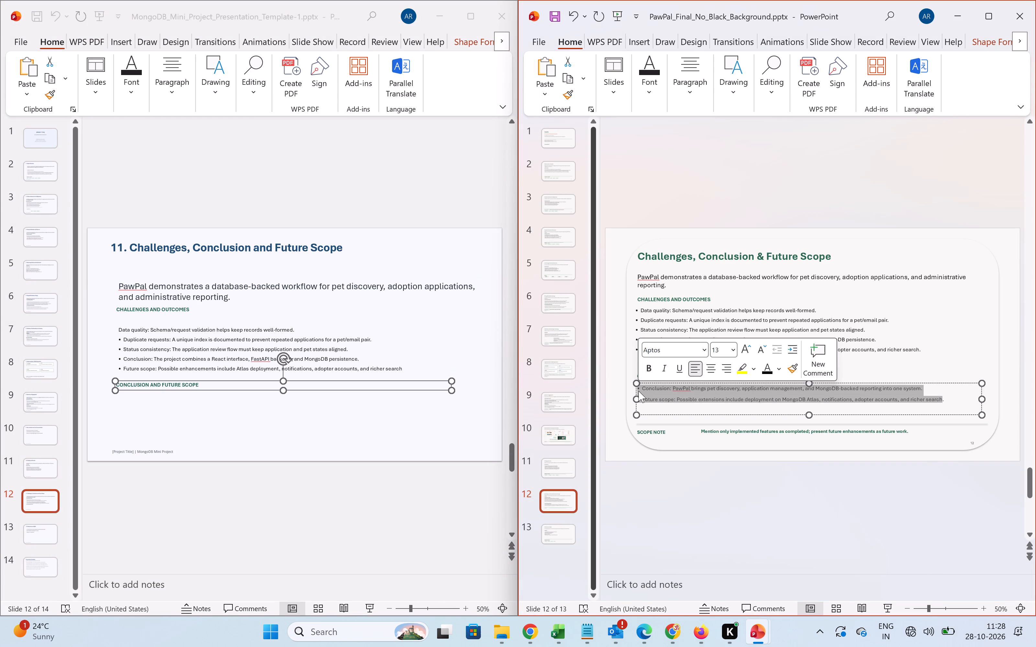
key("ctrl+c")
left_click(201, 398)
left_click(201, 398)
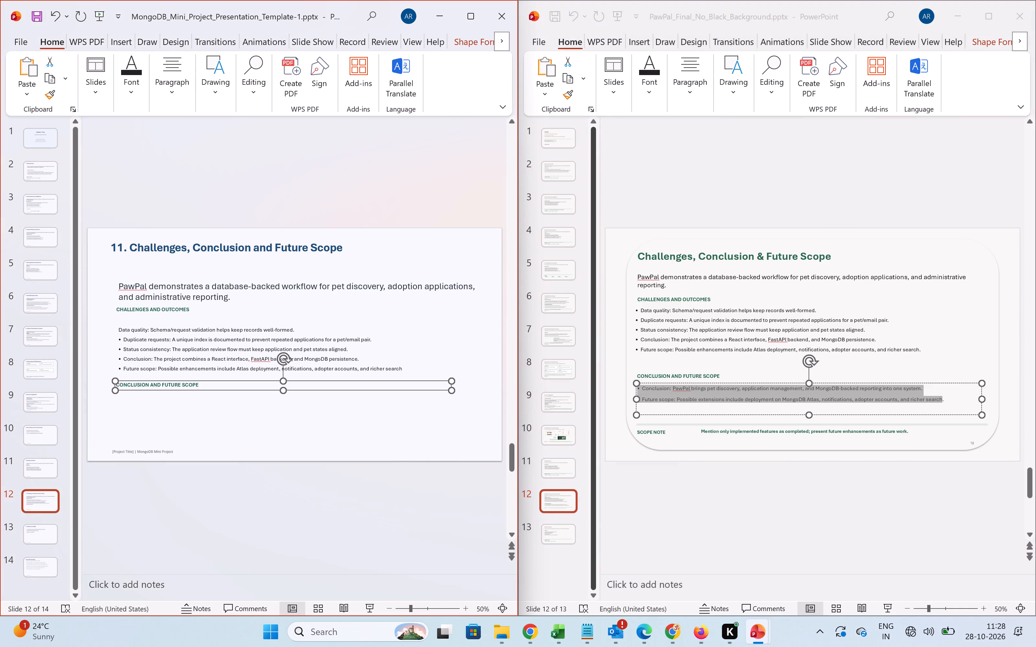
left_click(205, 380)
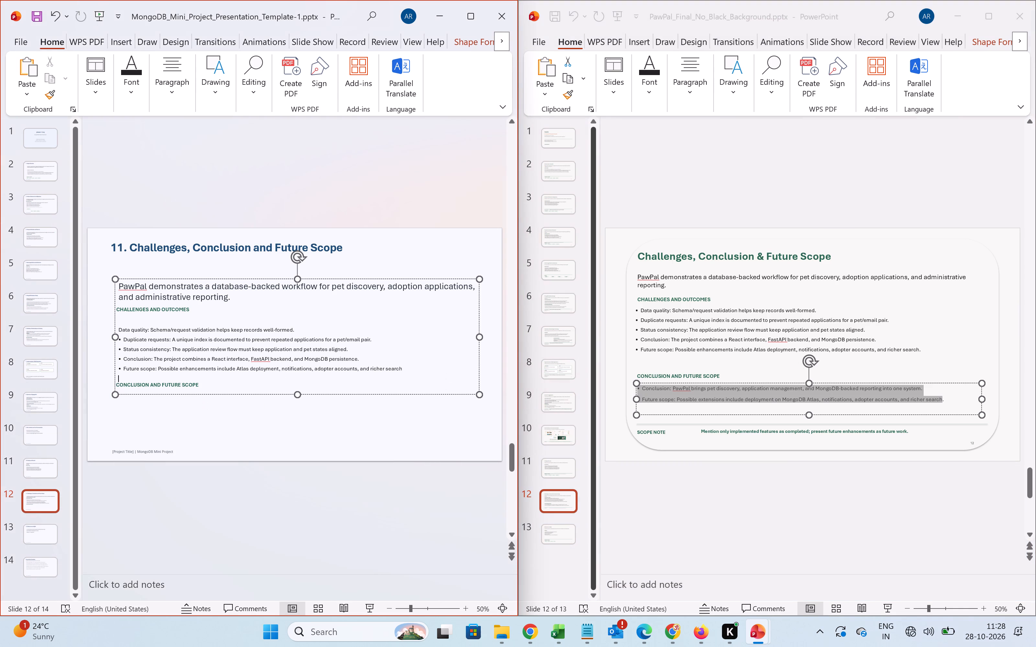
key("Down")
key("Return")
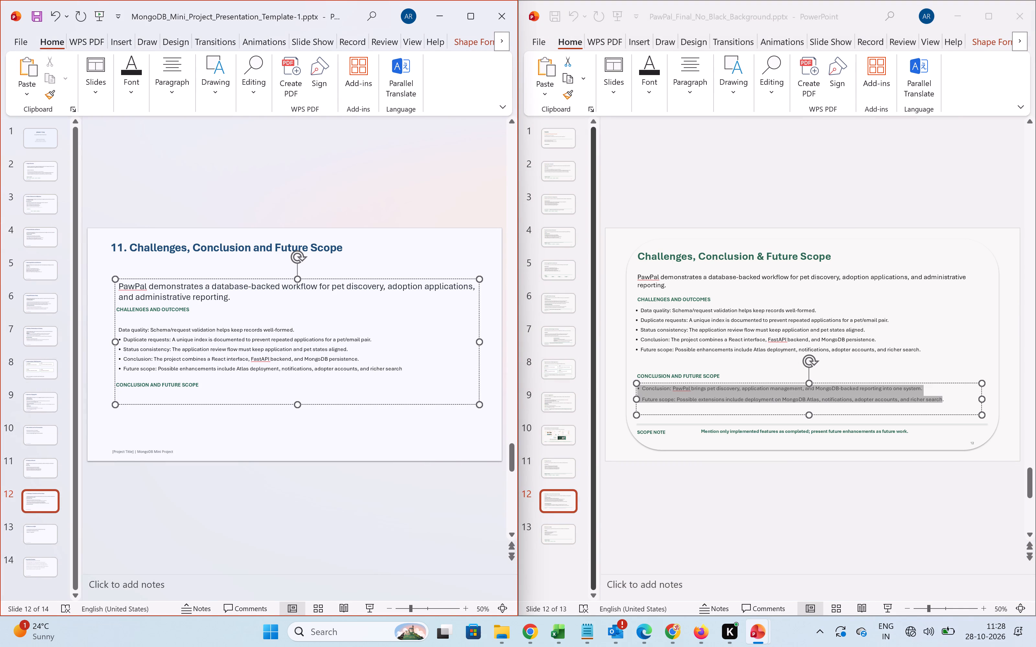
key("ctrl+v")
left_click(218, 431)
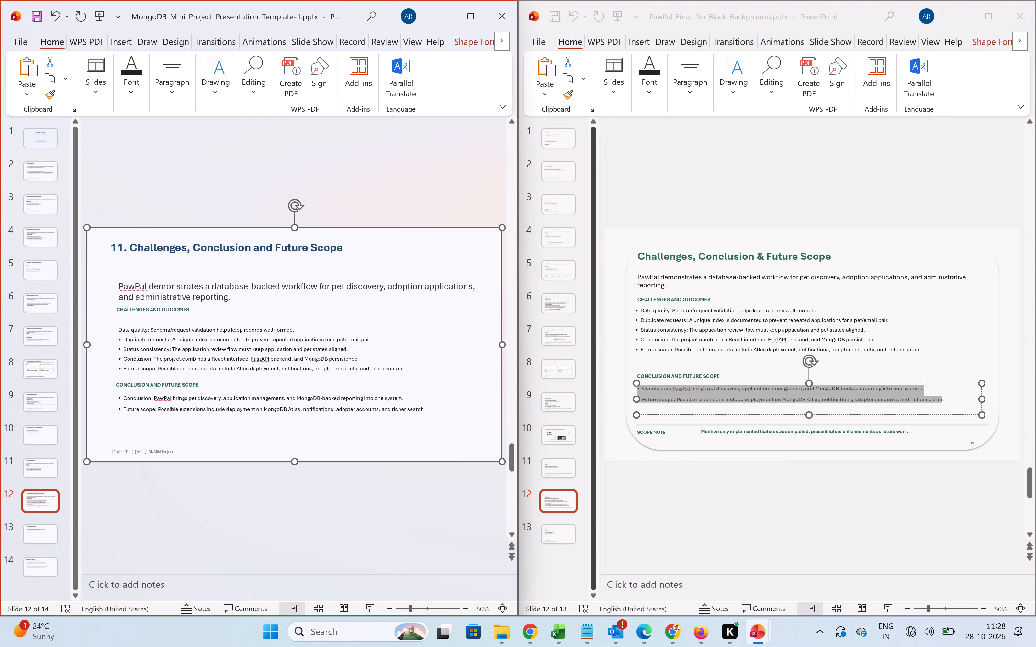
Open the References and Q&A slide, slide 13, in both presentations.
left_click(39, 541)
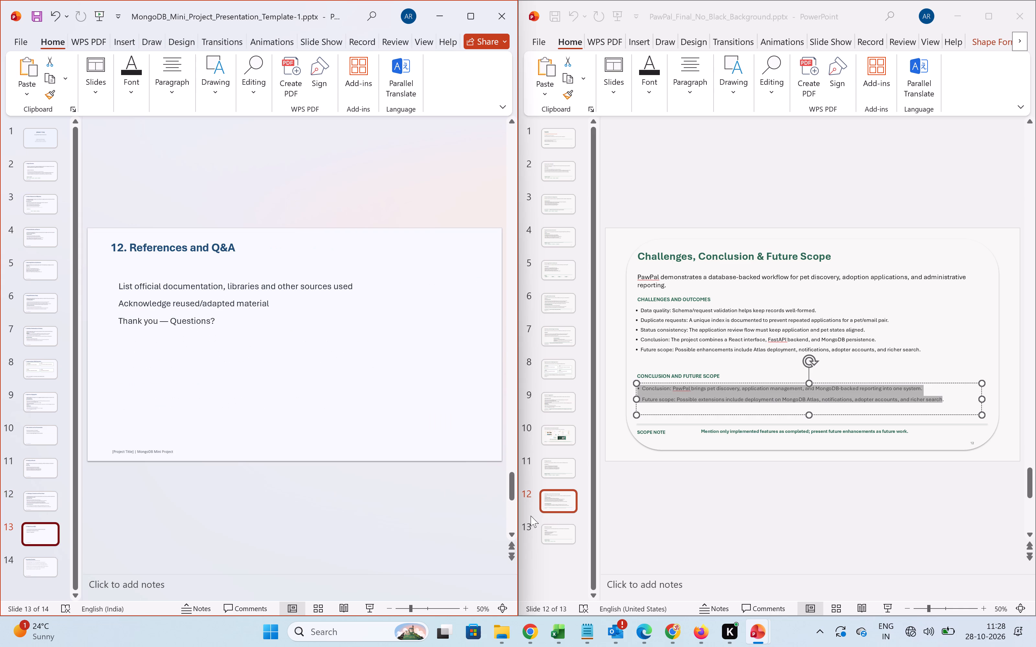
left_click(564, 530)
left_click(564, 530)
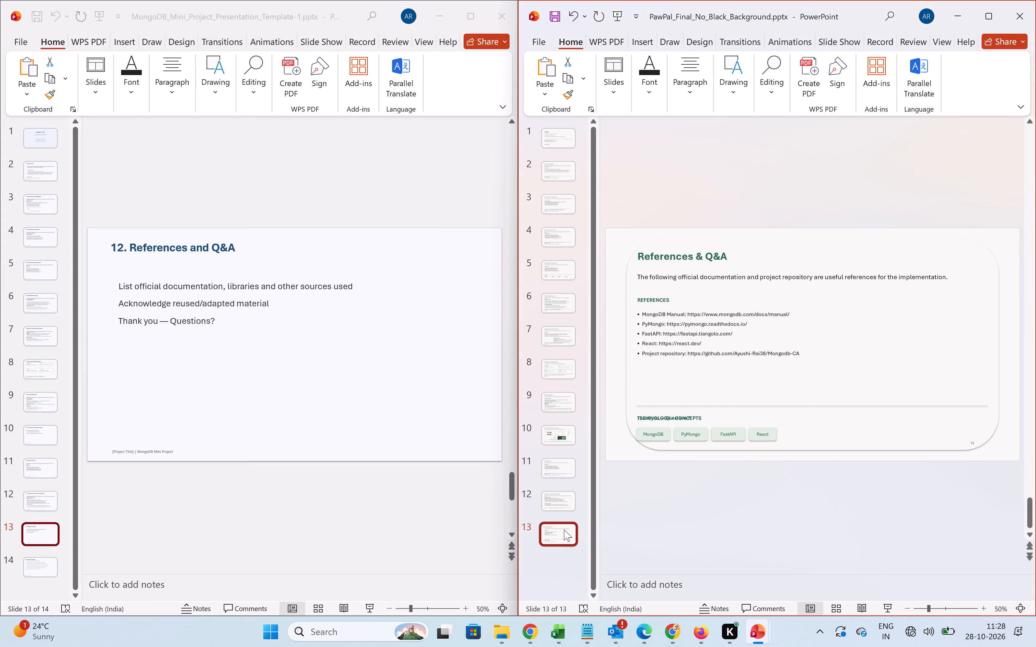
left_click(564, 530)
Replace the three placeholder lines on the template's slide 13 with PawPal's five reference bullets, MongoDB Manual through Project repository.
left_click(691, 326)
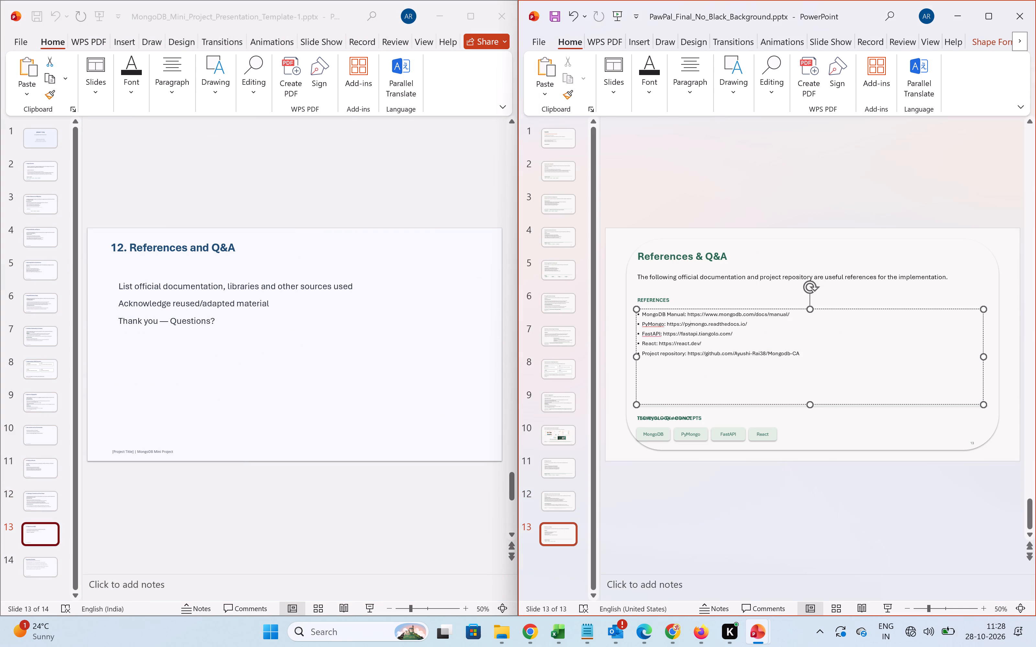
left_click(681, 302)
left_click(799, 353)
left_click_drag(799, 353, 639, 312)
key("ctrl+c")
left_click(223, 318)
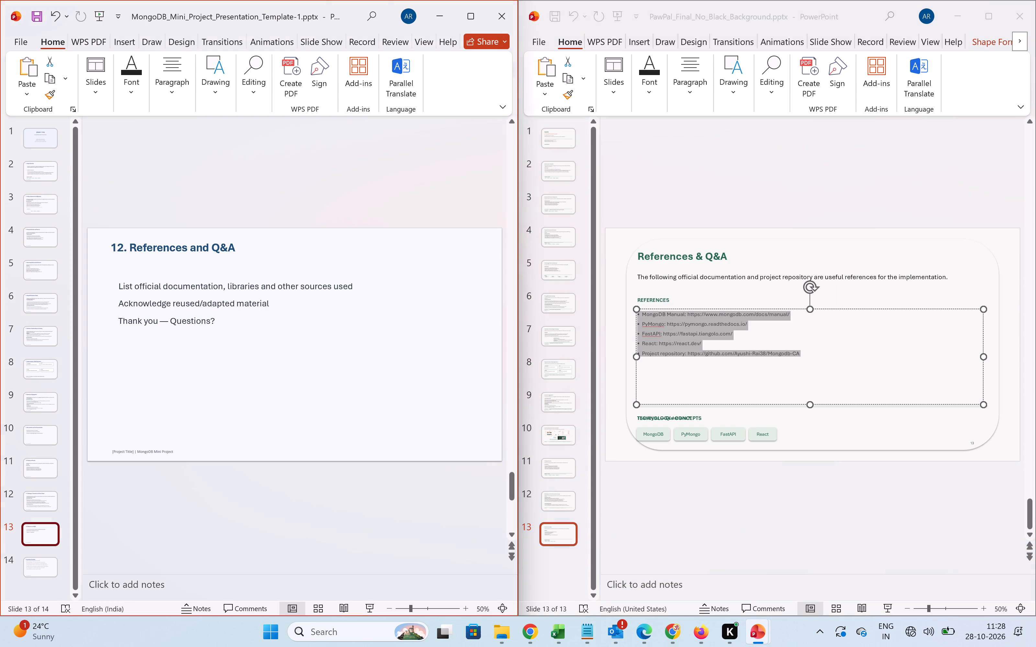
left_click_drag(219, 319, 120, 290)
key("BackSpace")
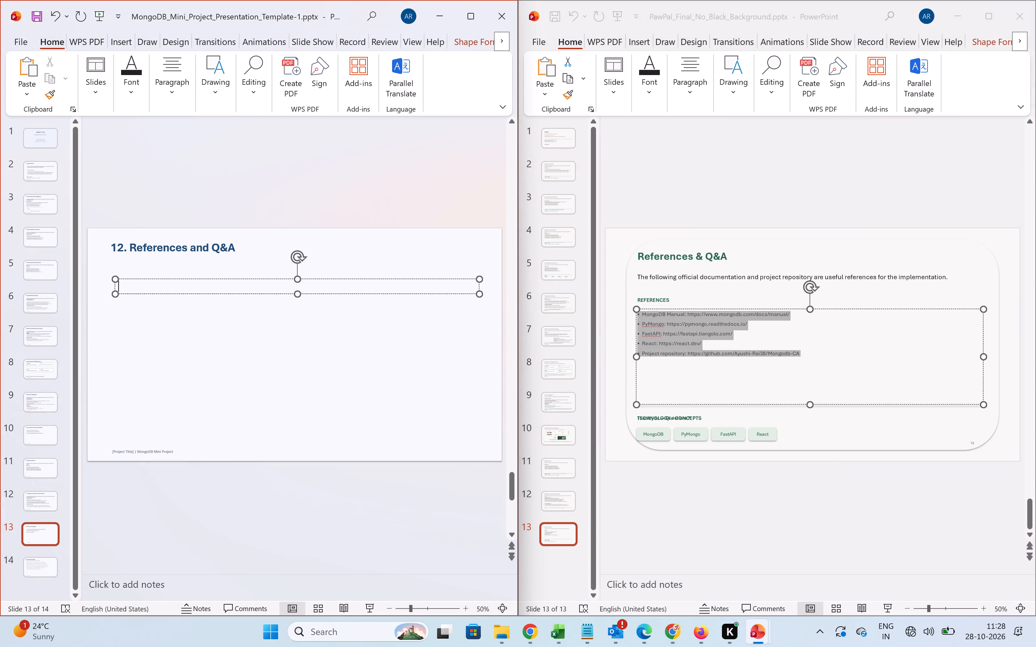
key("ctrl+v")
left_click(240, 372)
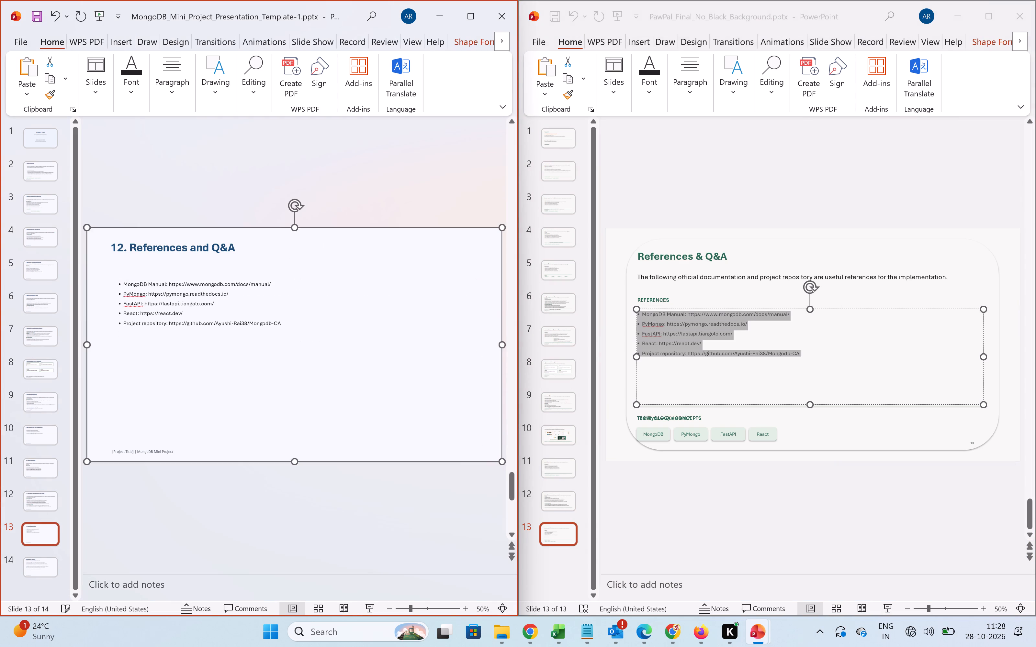
Open the template's final slide, Presentation Checklist, slide 14.
left_click(40, 580)
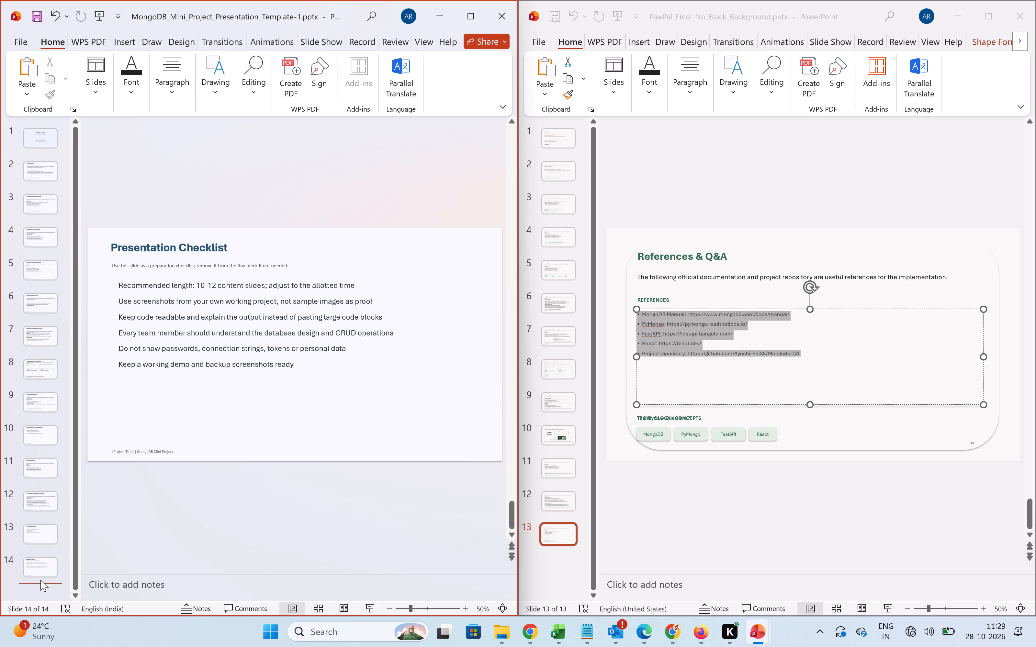
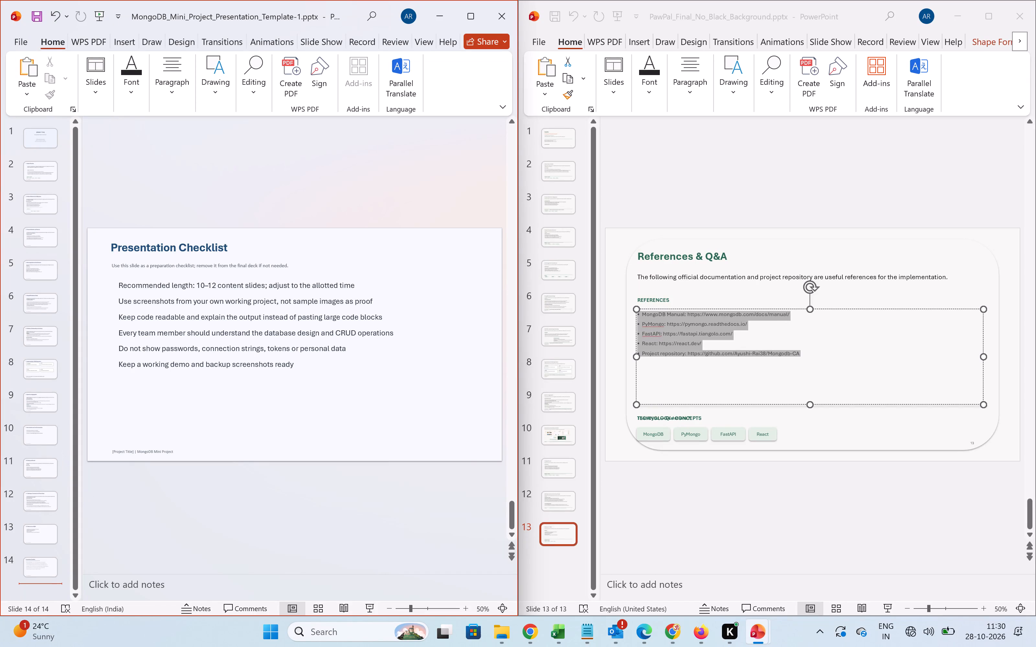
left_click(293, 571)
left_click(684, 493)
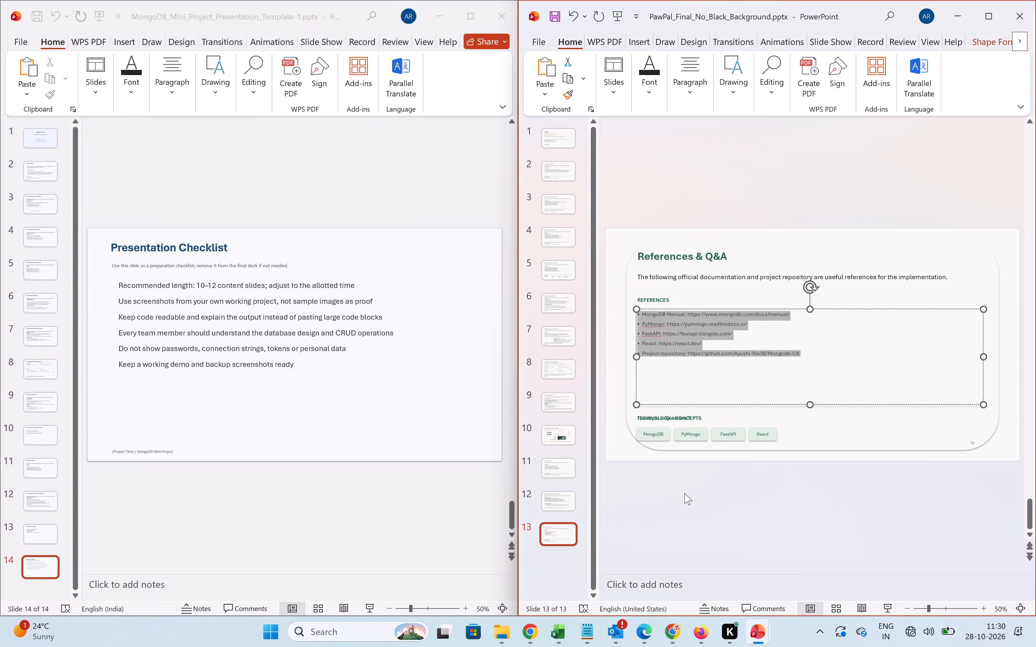
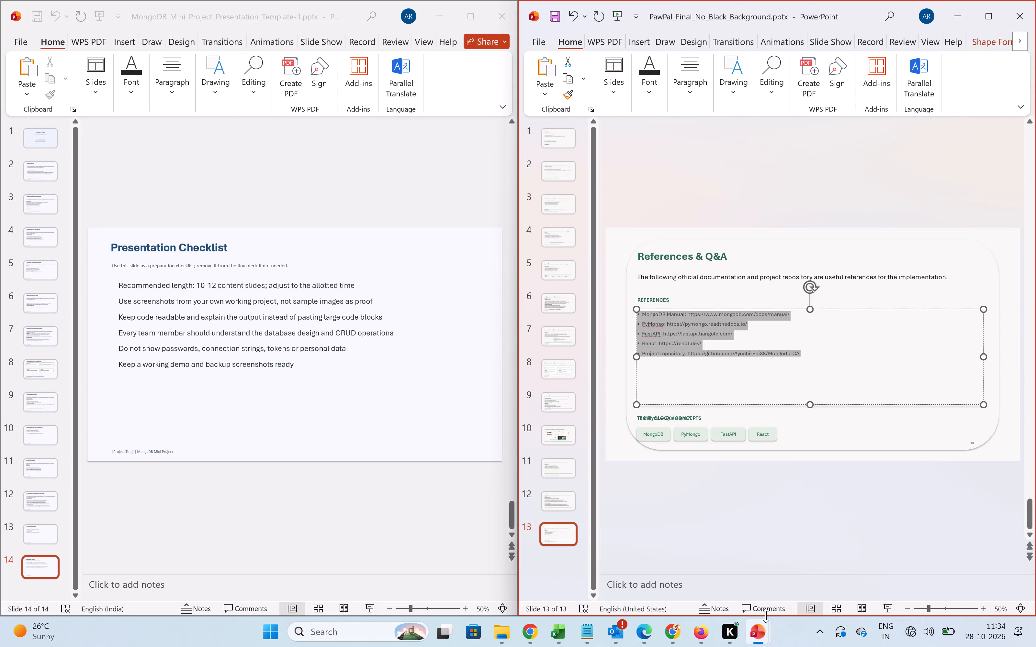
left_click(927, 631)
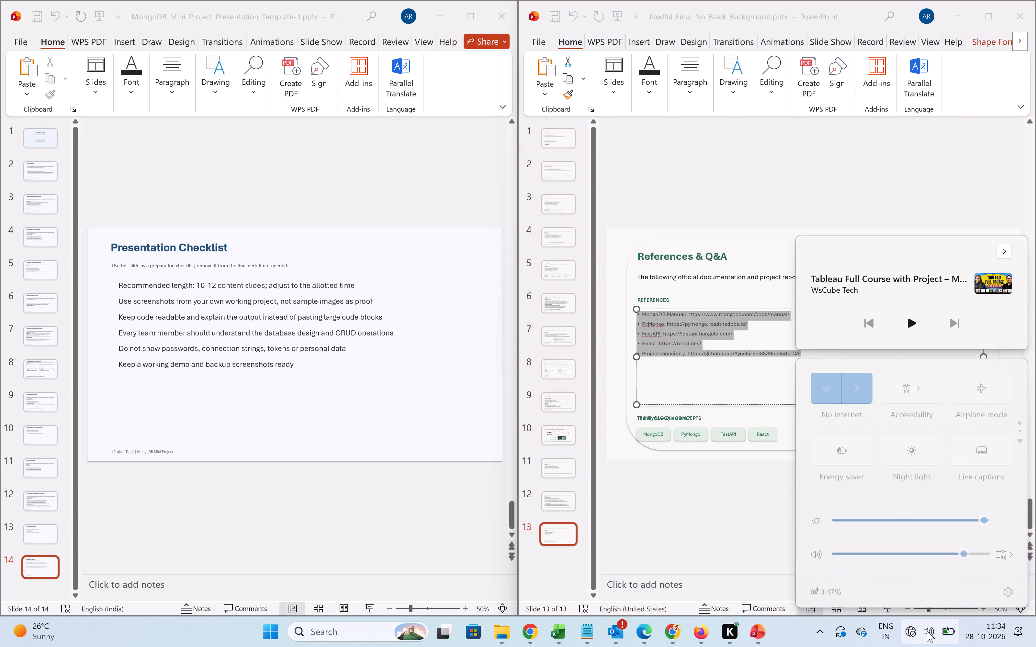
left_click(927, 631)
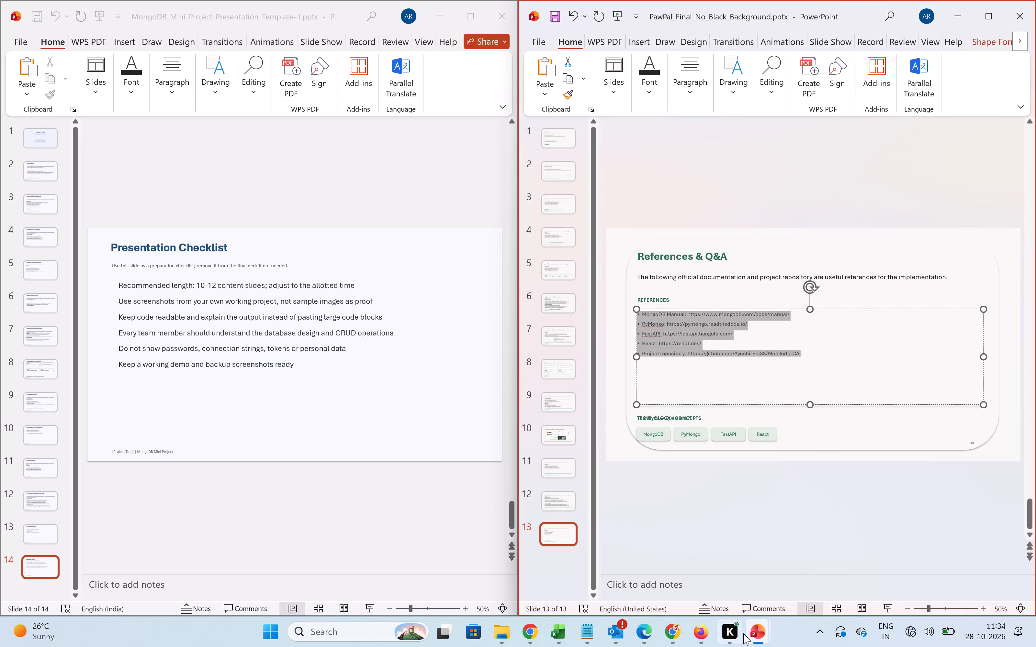
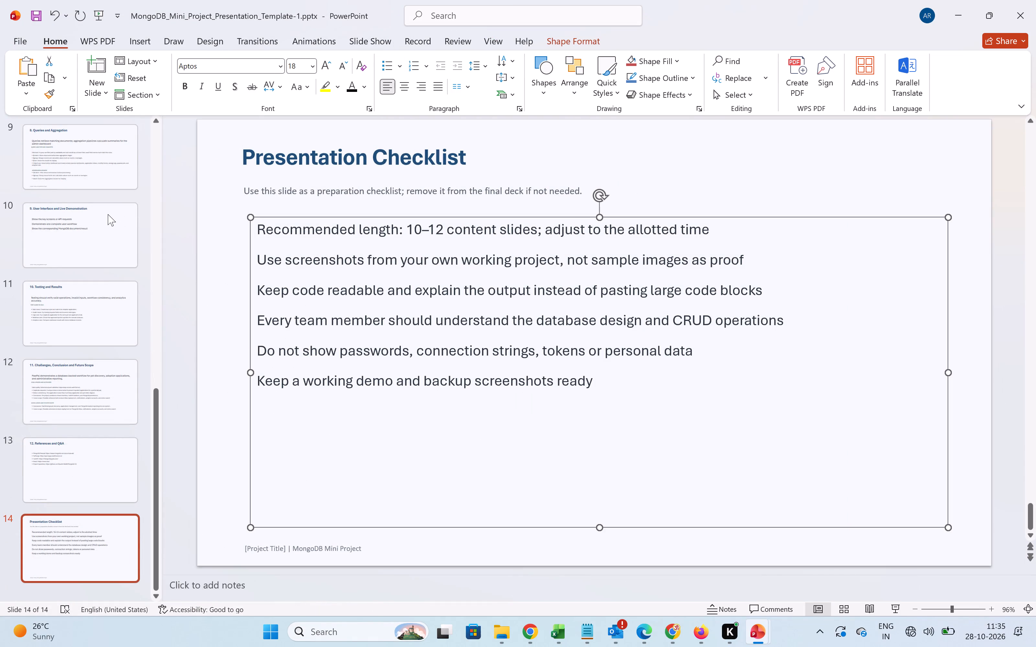
Delete the Presentation Checklist slide at the end of the deck.
scroll(108, 214, "up", 15)
left_click(85, 174)
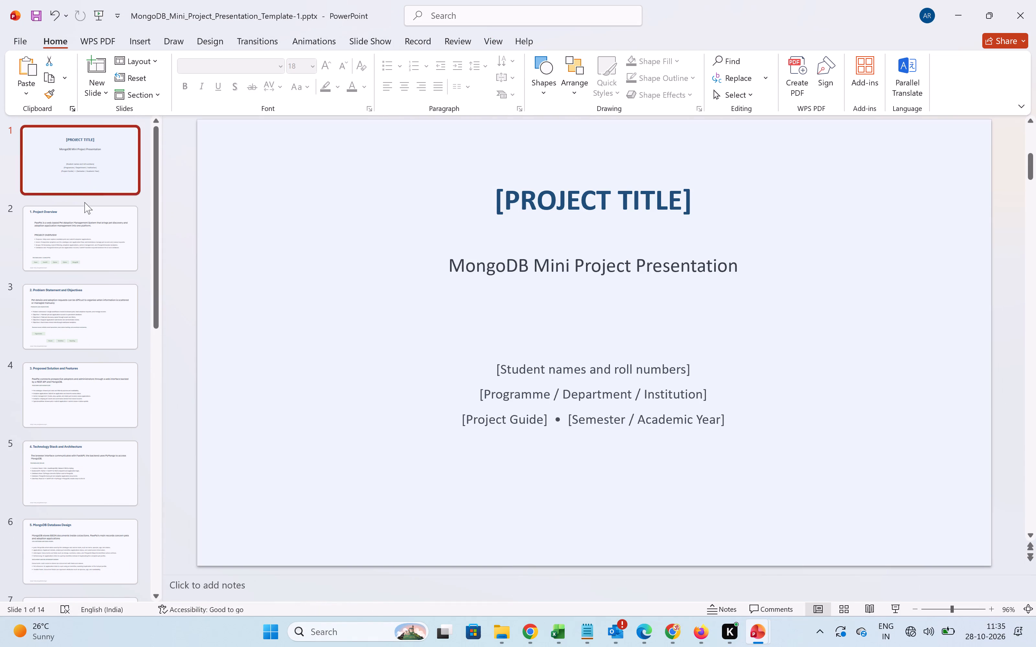
left_click(83, 226)
scroll(95, 507, "down", 3)
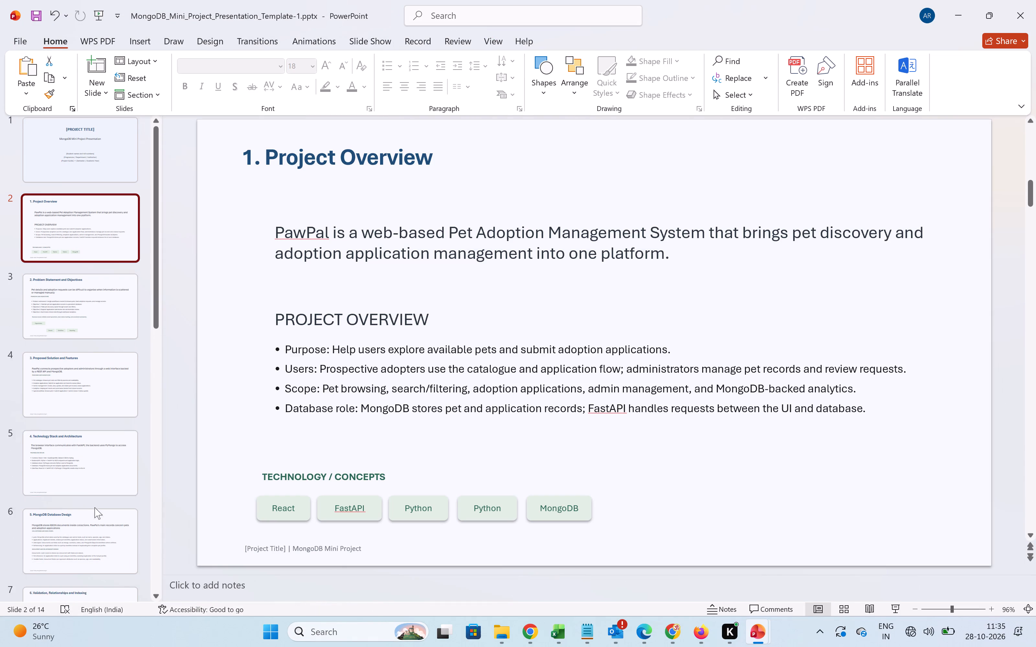
scroll(95, 507, "down", 4)
left_click(82, 488)
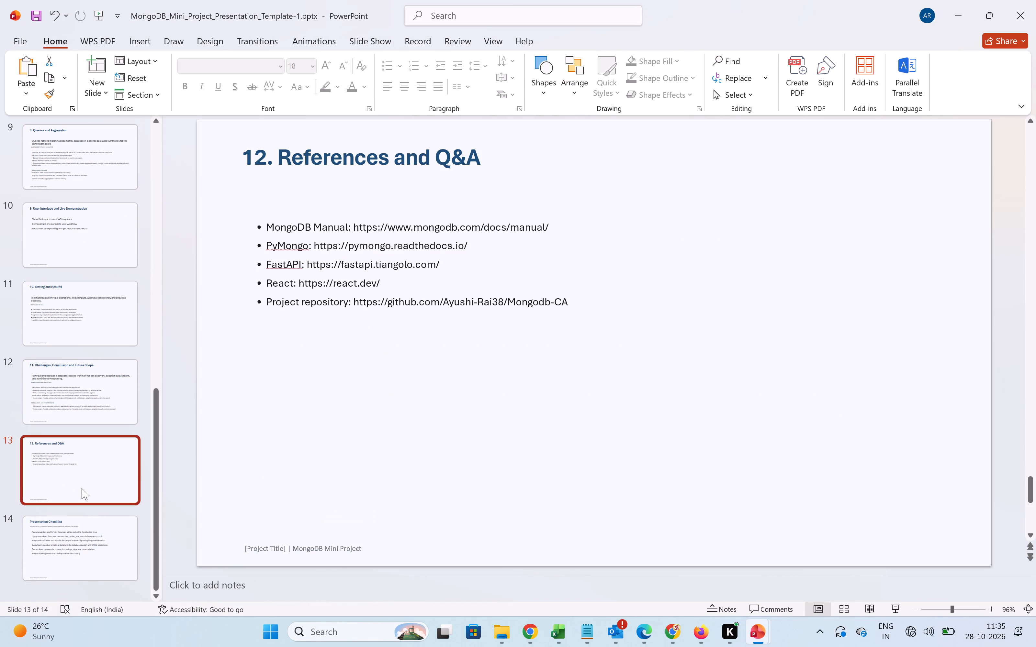
left_click(77, 563)
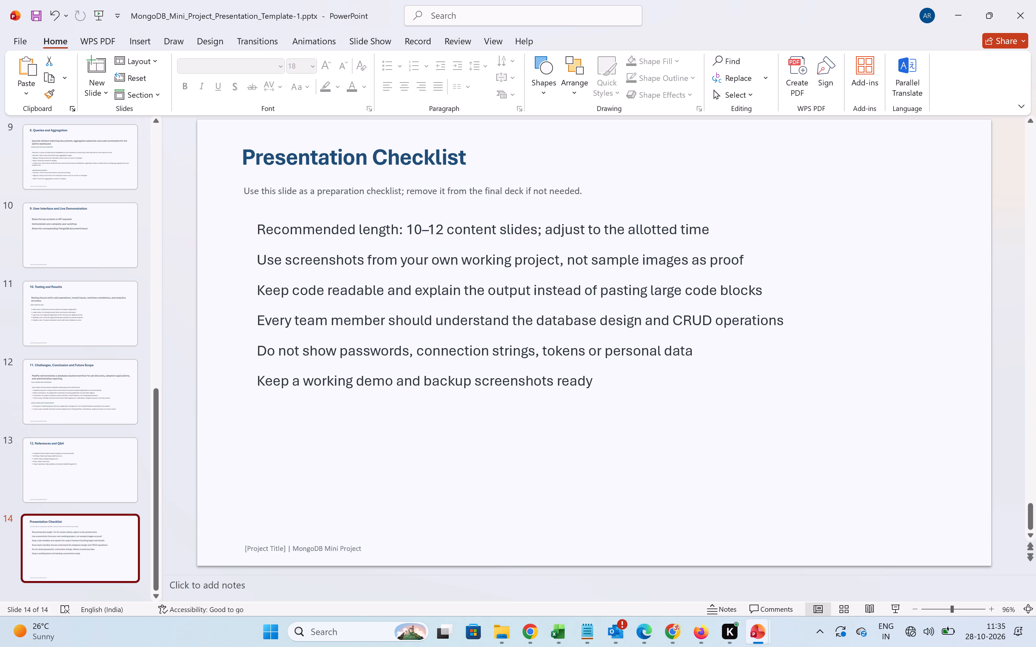
left_click(385, 489)
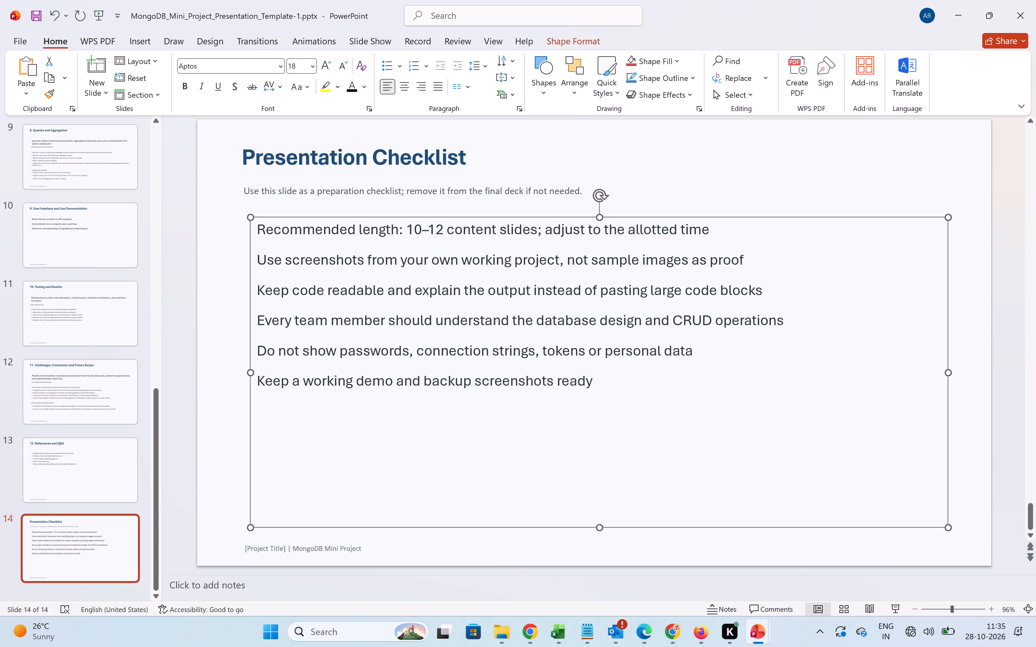
left_click(639, 170)
left_click(84, 557)
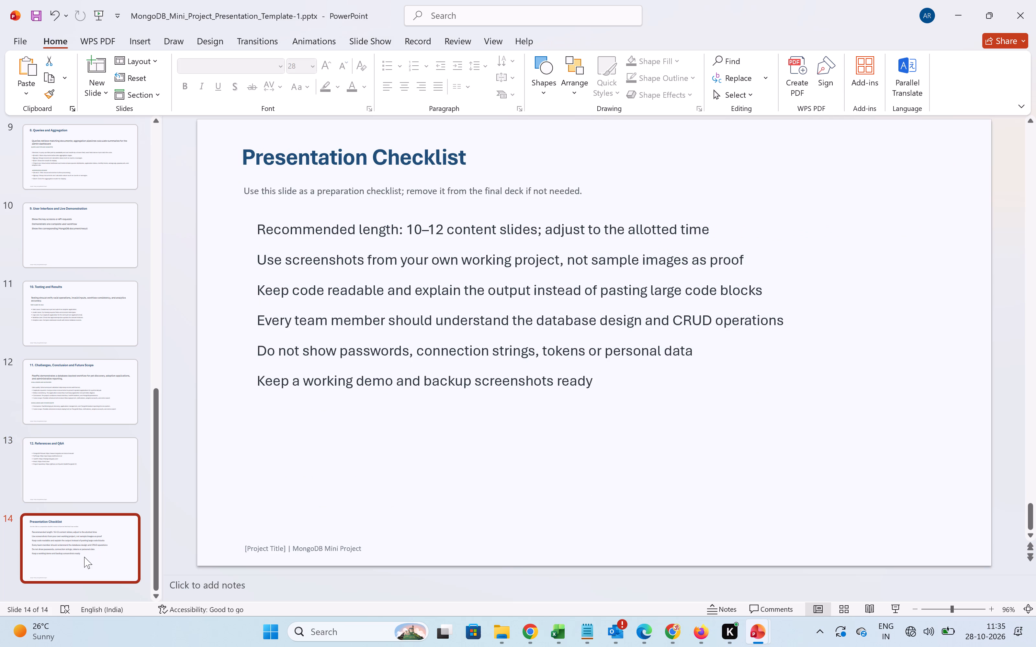
key("Delete")
On the Project Overview slide, move the body text box up so its text lines up with the slide title's left edge.
scroll(84, 557, "up", 7)
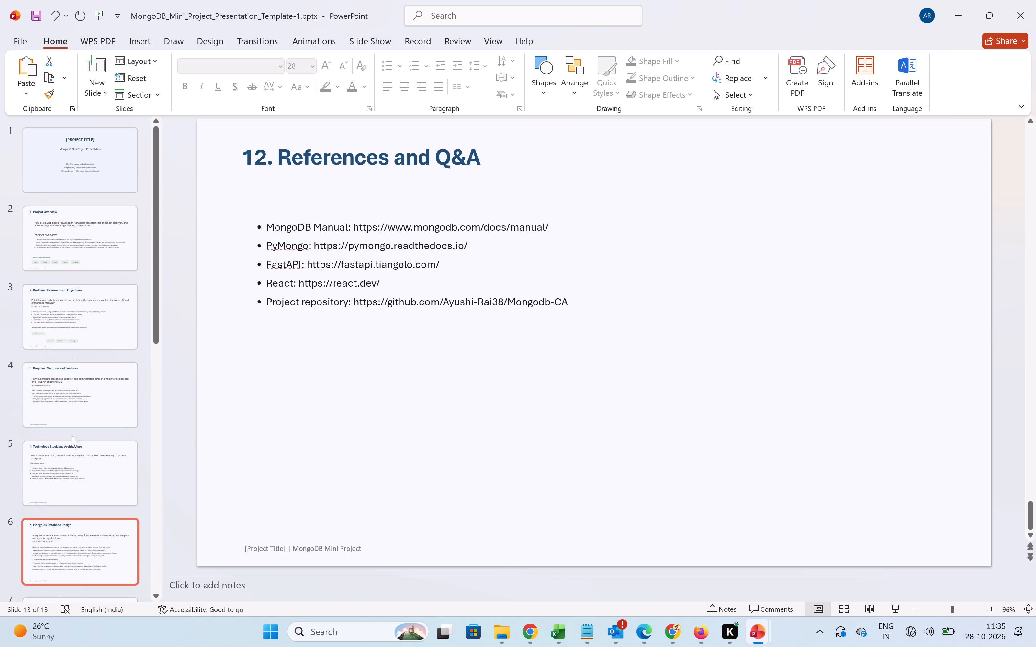
left_click(58, 188)
left_click(75, 262)
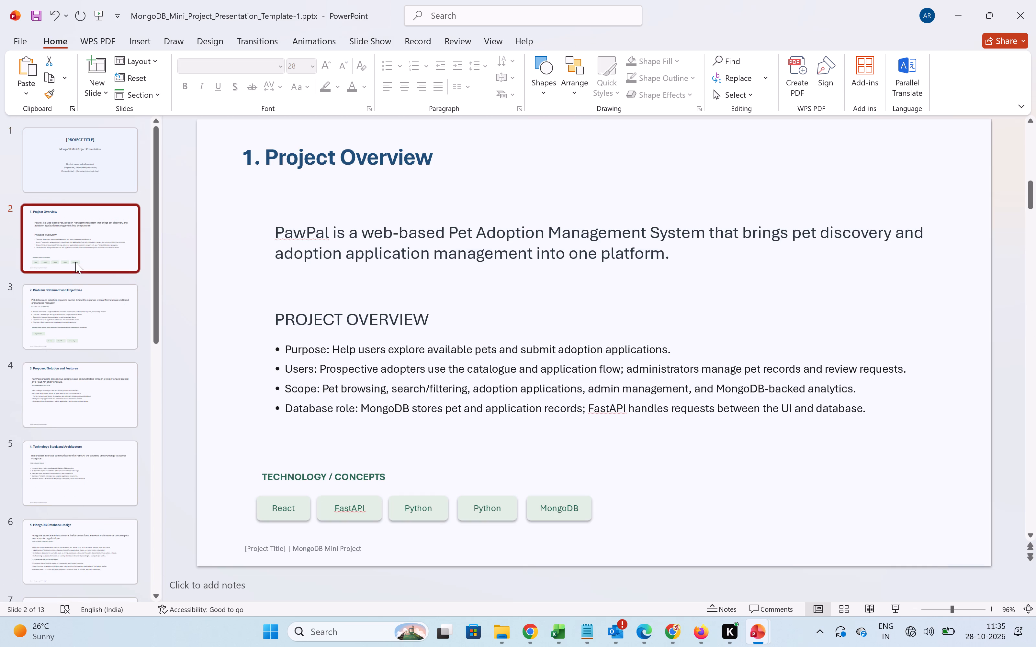
left_click(408, 236)
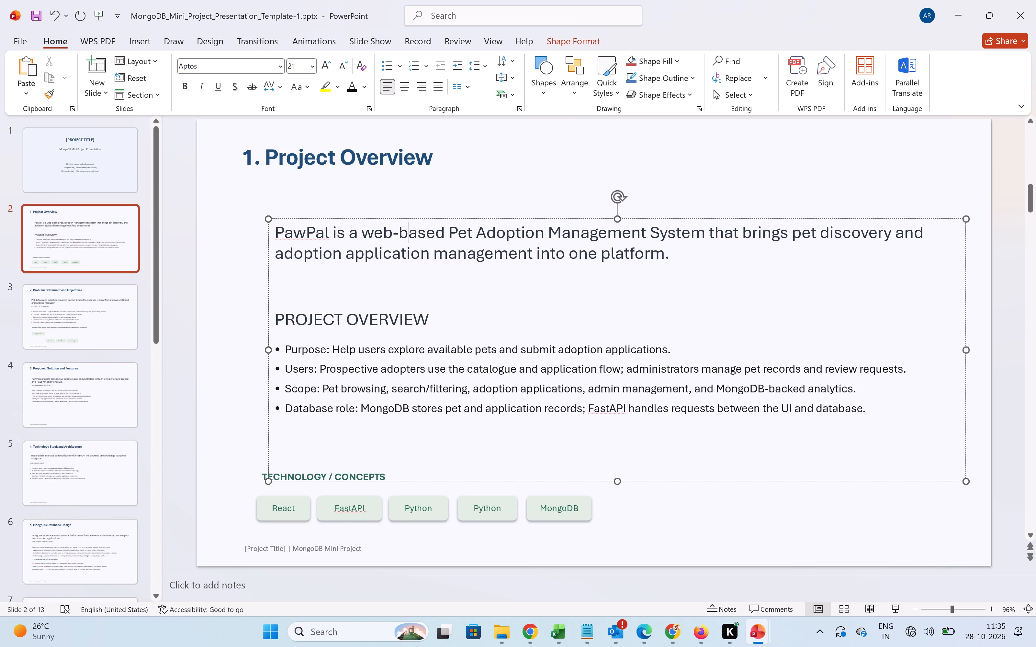
left_click(549, 246)
left_click(321, 291)
left_click(407, 221)
left_click_drag(407, 221, 372, 213)
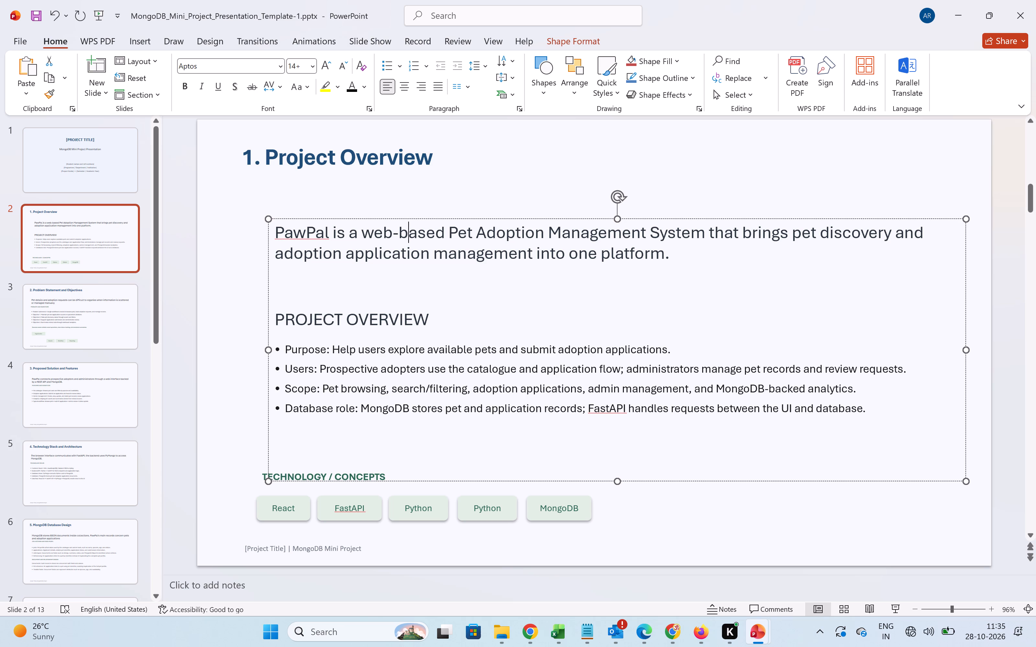
left_click_drag(372, 213, 380, 222)
left_click(292, 442)
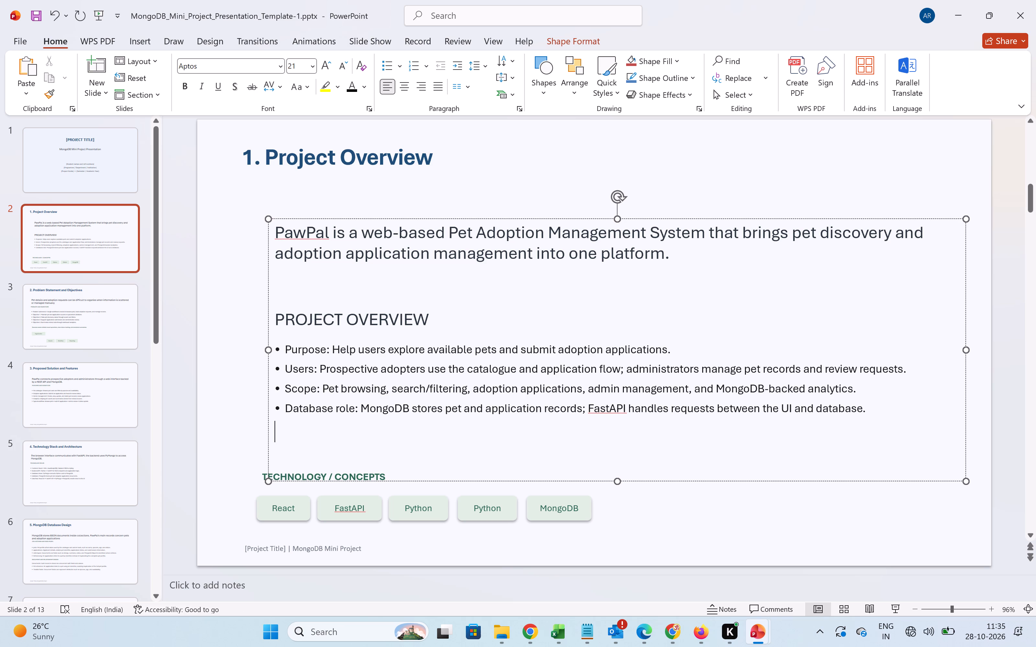
left_click_drag(269, 437, 233, 410)
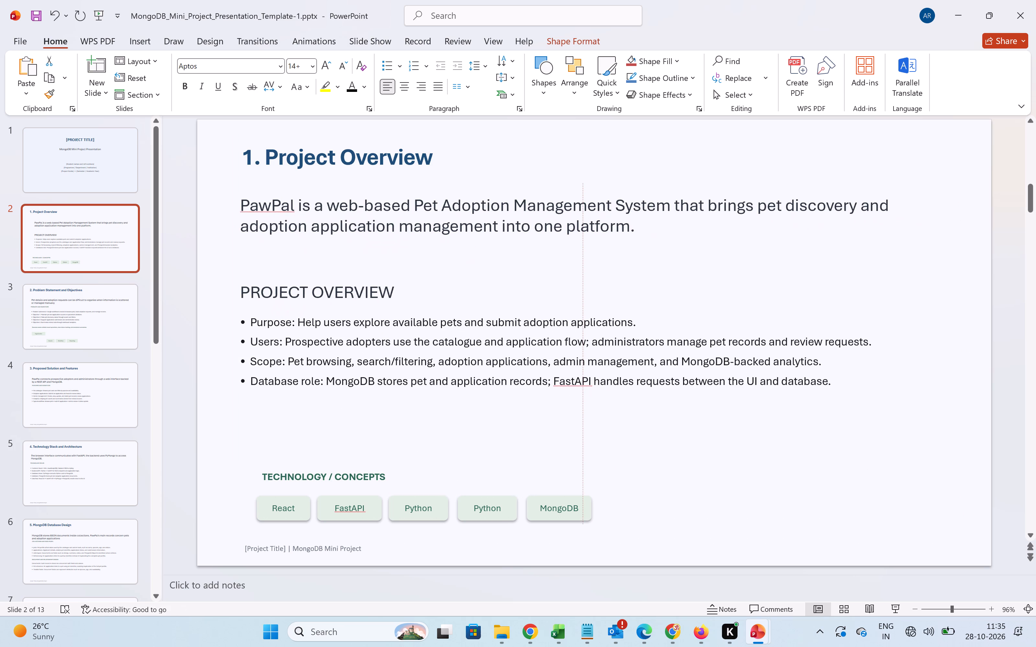
left_click_drag(233, 410, 237, 411)
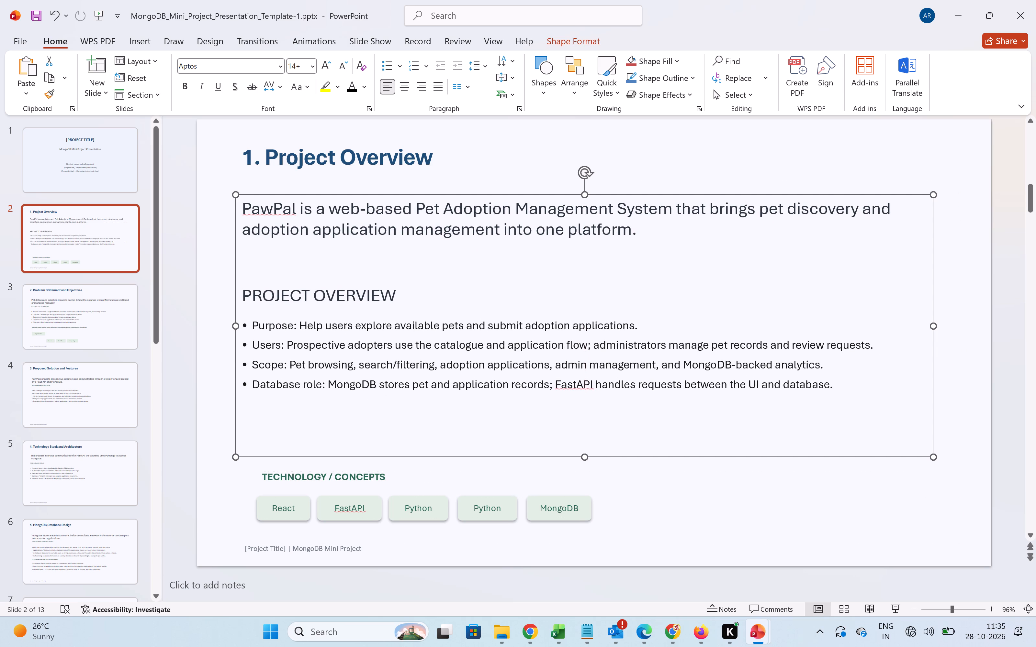
Set the font of the introductory PawPal sentence to Aptos Display.
left_click(523, 237)
left_click_drag(641, 230, 265, 216)
left_click(327, 175)
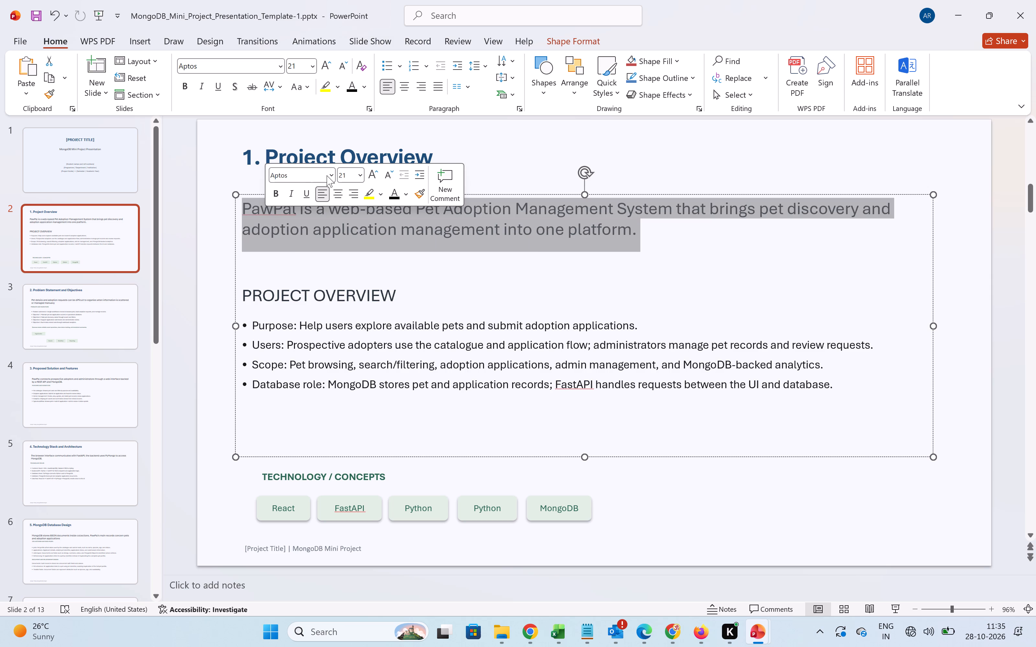
left_click(331, 177)
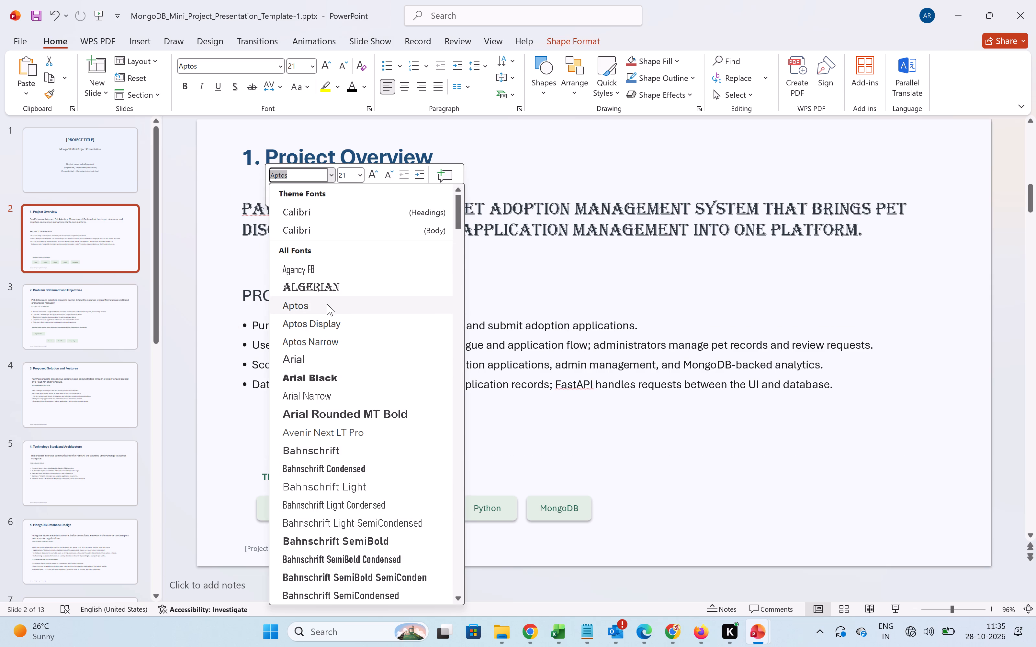
left_click(327, 304)
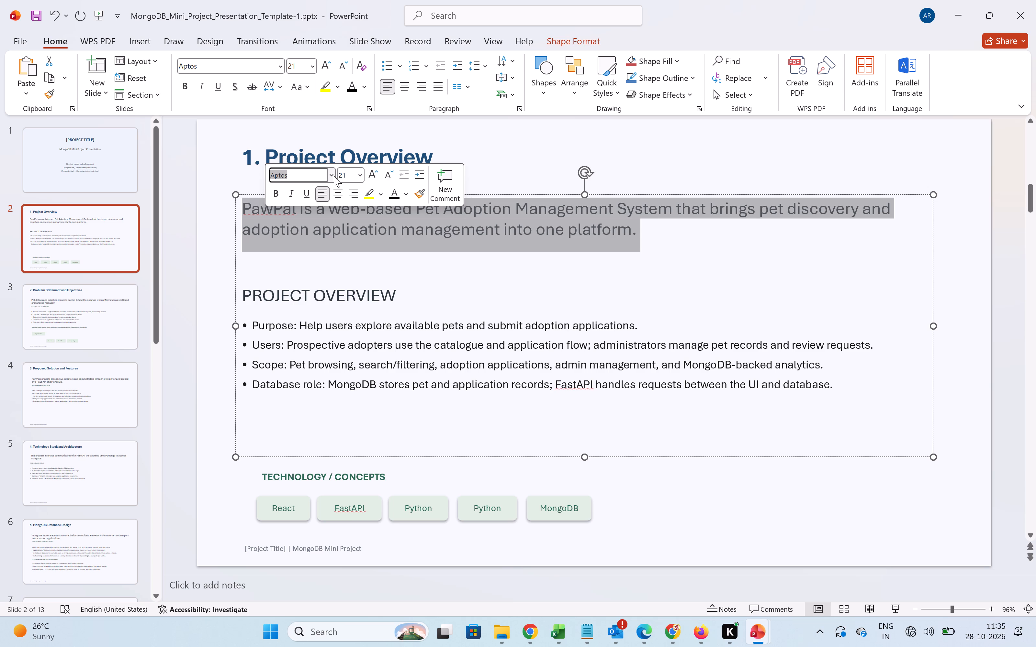
left_click(334, 176)
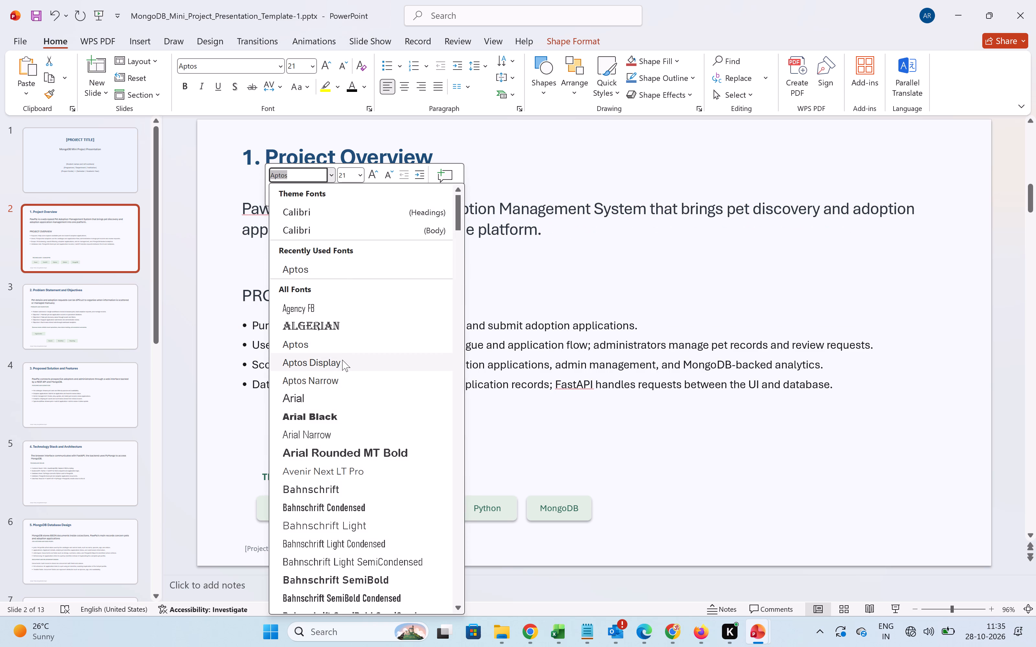
left_click(342, 360)
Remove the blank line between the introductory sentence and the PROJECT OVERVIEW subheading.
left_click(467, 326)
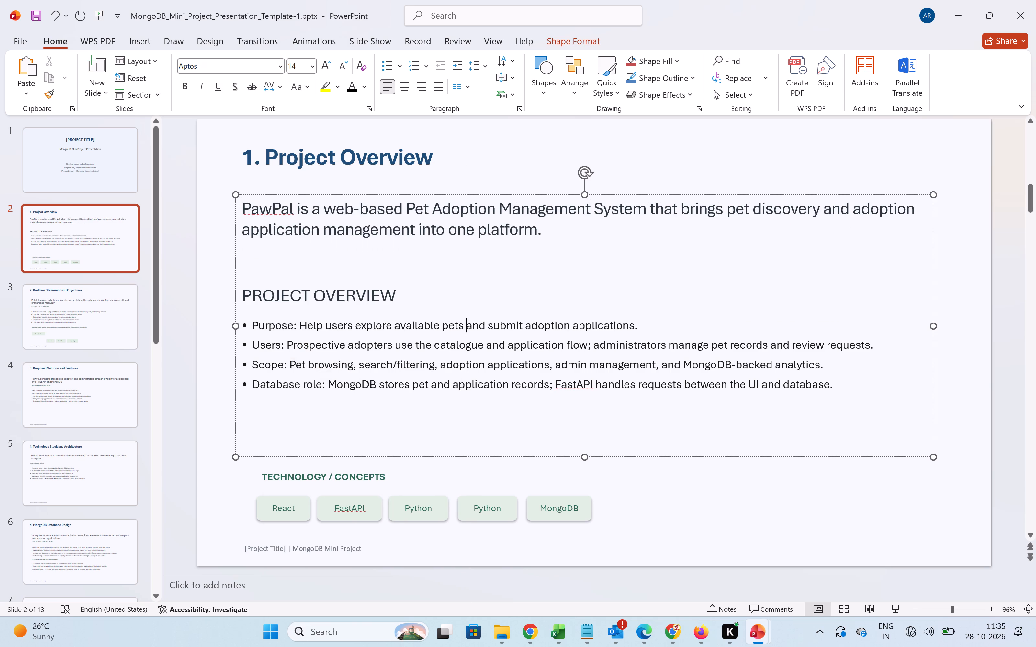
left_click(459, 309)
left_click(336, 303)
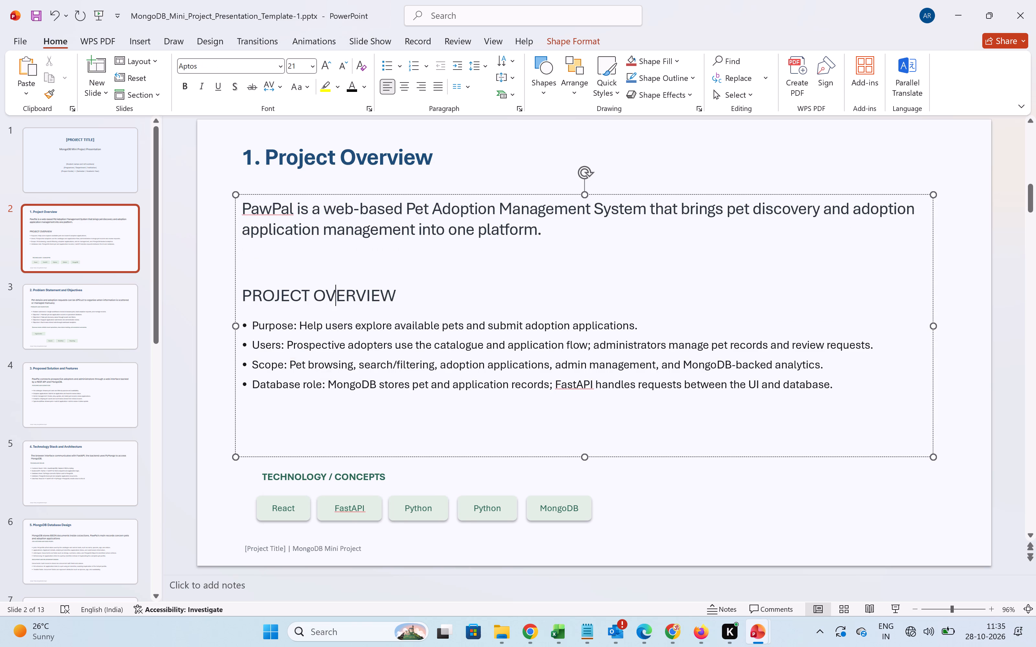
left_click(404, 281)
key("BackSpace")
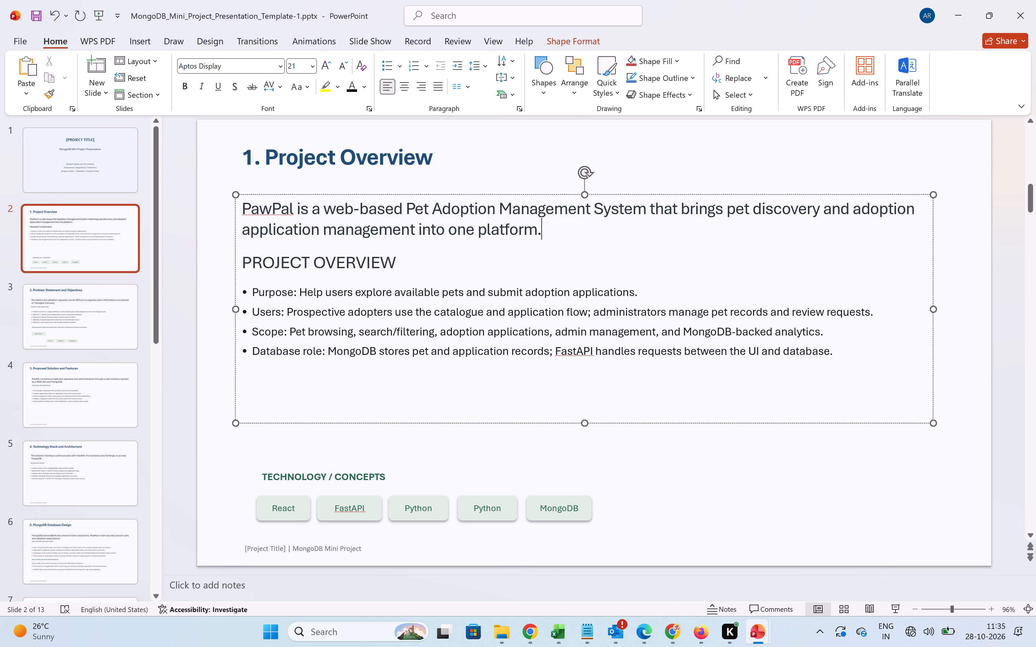
Add a blank line below slide 2's introductory sentence and paste in a copy of slide 3's green PROBLEM AND OBJECTIVES heading box.
left_click(76, 318)
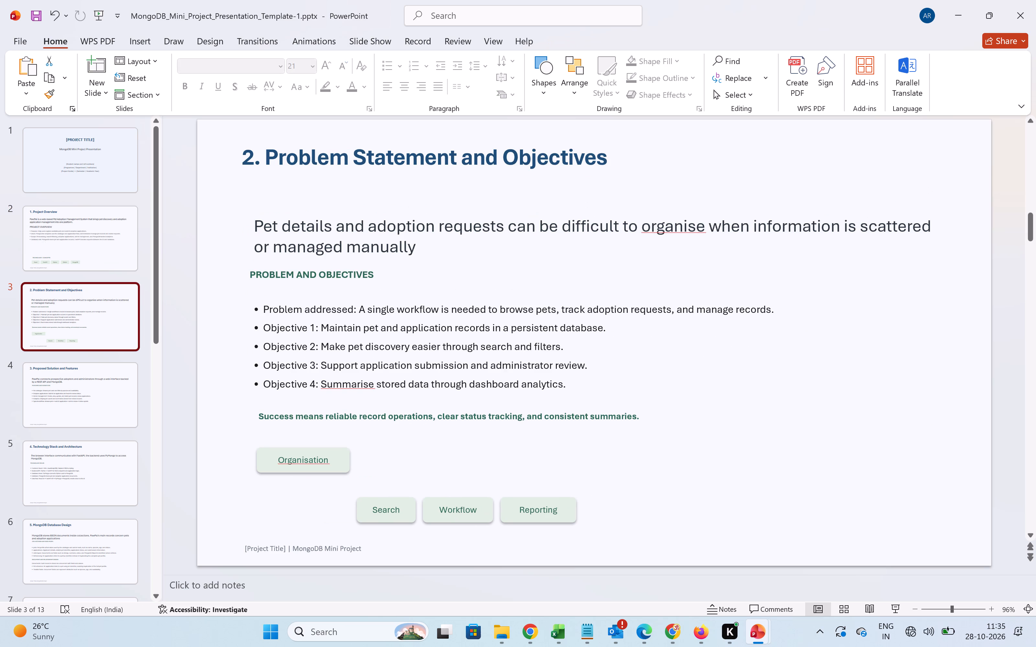
left_click(340, 274)
left_click(420, 277)
key("ctrl+c")
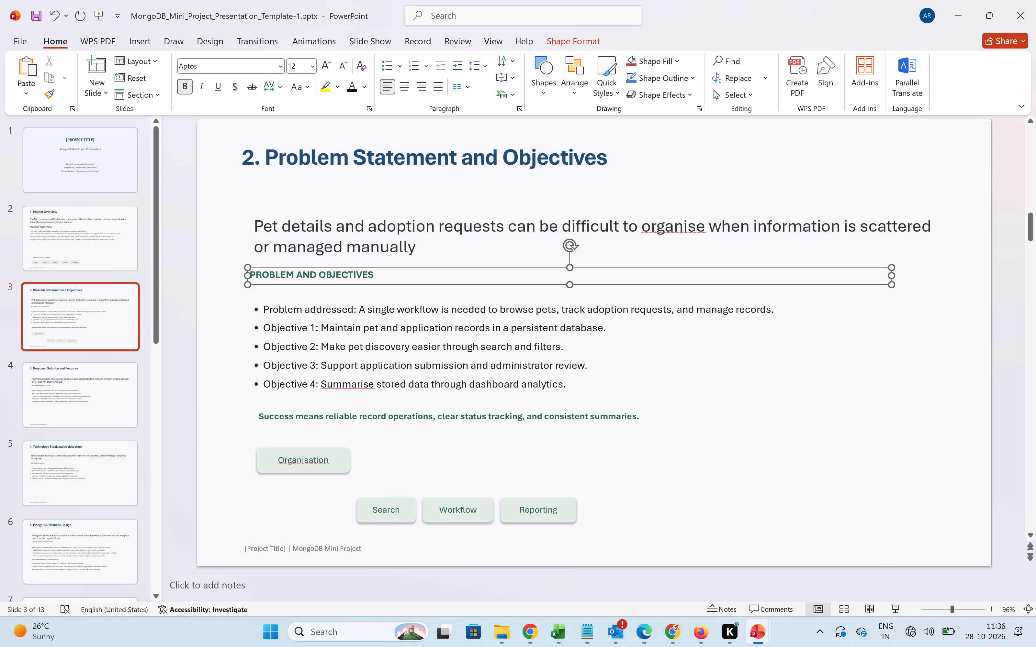
left_click(84, 211)
left_click(434, 240)
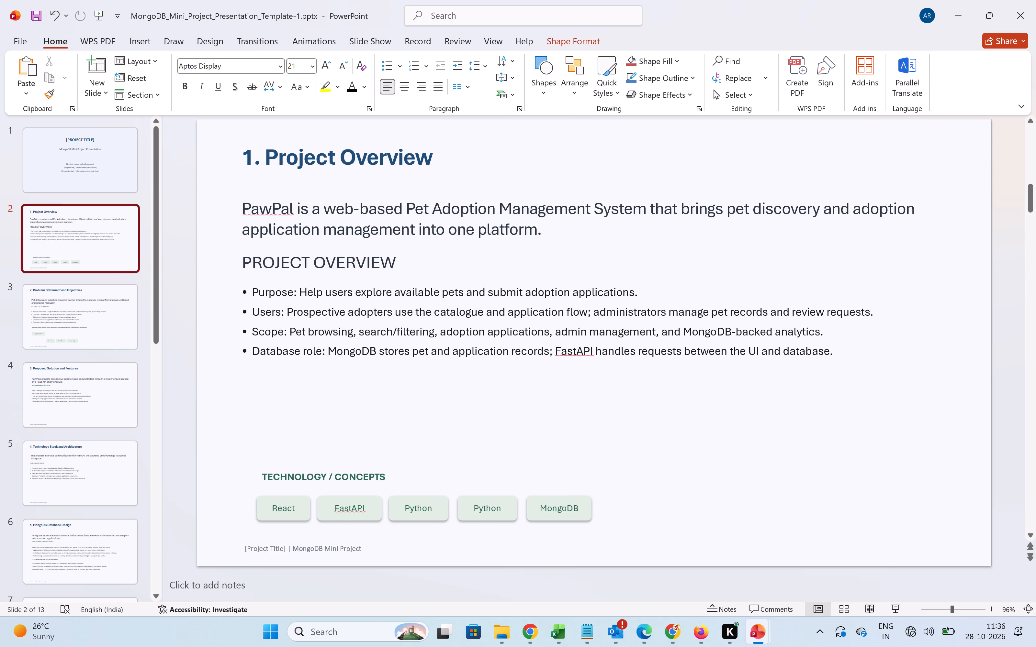
left_click(564, 232)
key("Return")
key("ctrl+v")
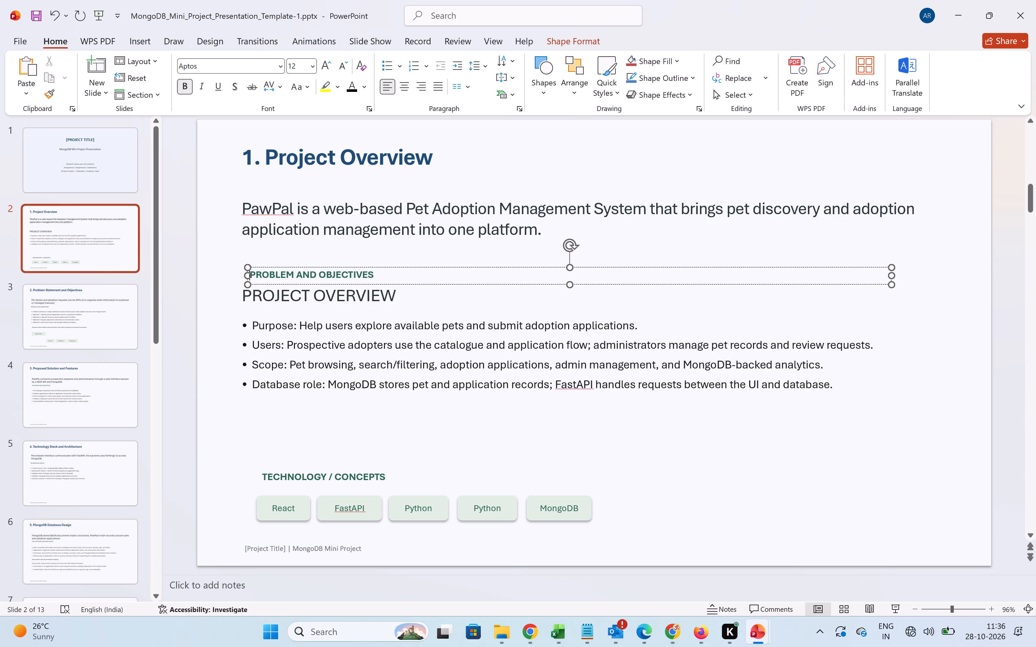
Replace the pasted green heading's text with PROJECT OVERVIEW, copied from the larger subheading in the body text.
left_click(393, 295)
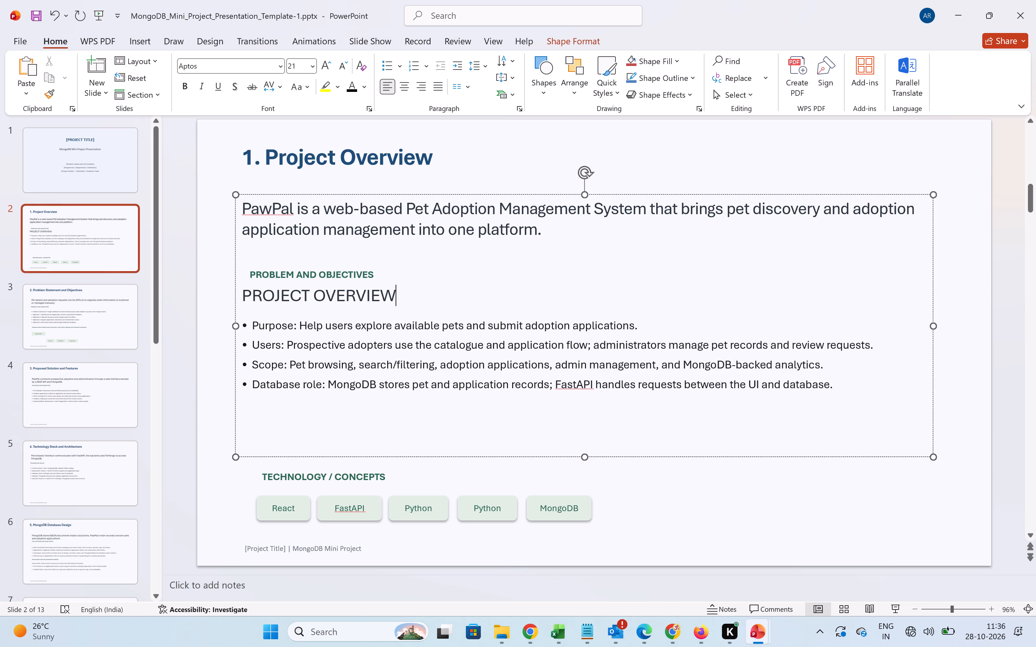
left_click_drag(393, 295, 241, 300)
key("ctrl+c")
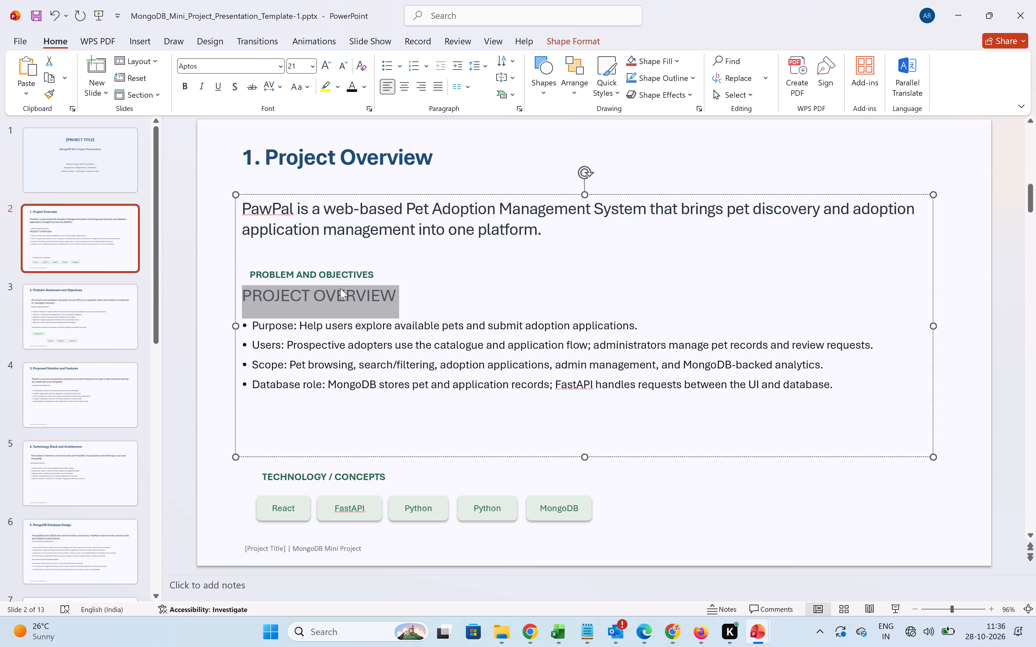
left_click(345, 270)
double_click(378, 274)
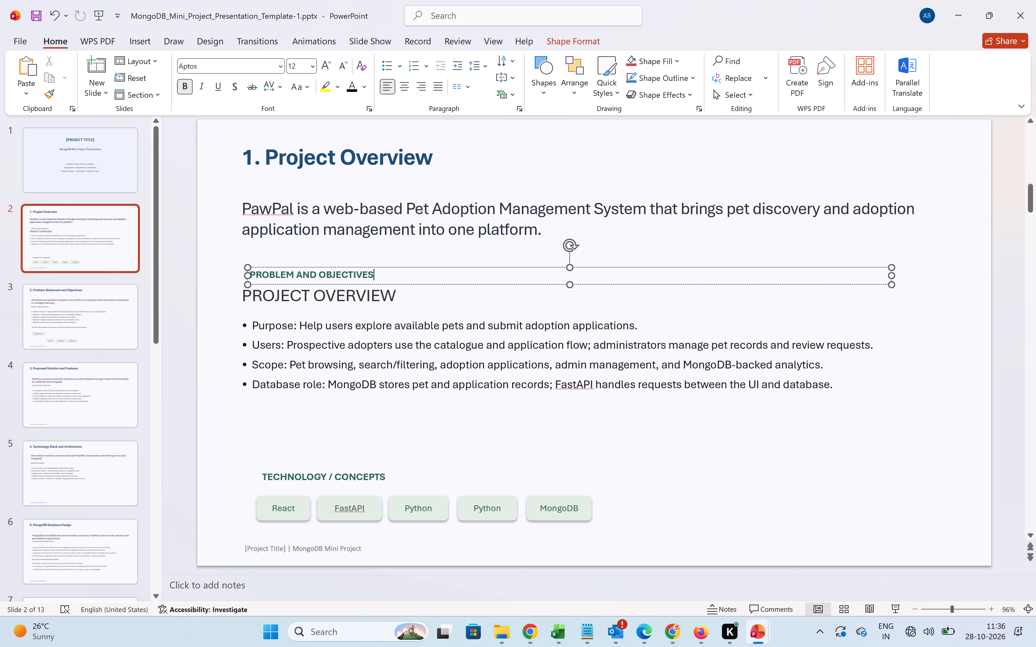
key("ctrl+v")
left_click(378, 274)
key("Left")
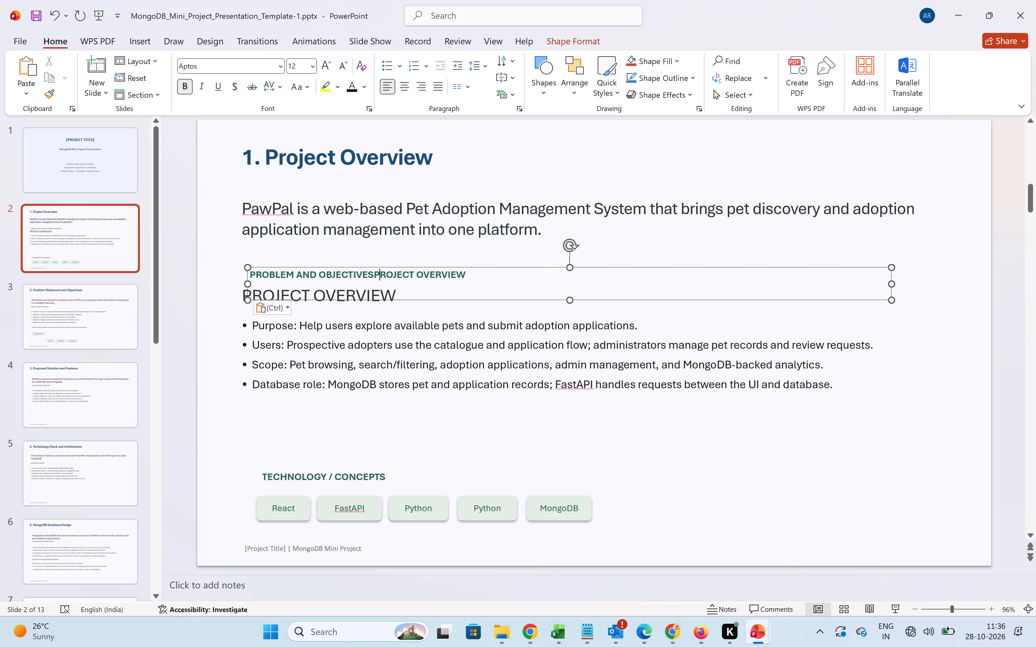
key("BackSpace")
key("BackSpace")
key("BackSpace")
key("BackSpace")
key("BackSpace")
key("BackSpace")
key("BackSpace")
key("BackSpace")
key("BackSpace")
key("BackSpace")
key("BackSpace")
key("BackSpace")
key("BackSpace")
key("BackSpace")
key("BackSpace")
key("BackSpace")
key("BackSpace")
key("BackSpace")
key("BackSpace")
key("BackSpace")
key("BackSpace")
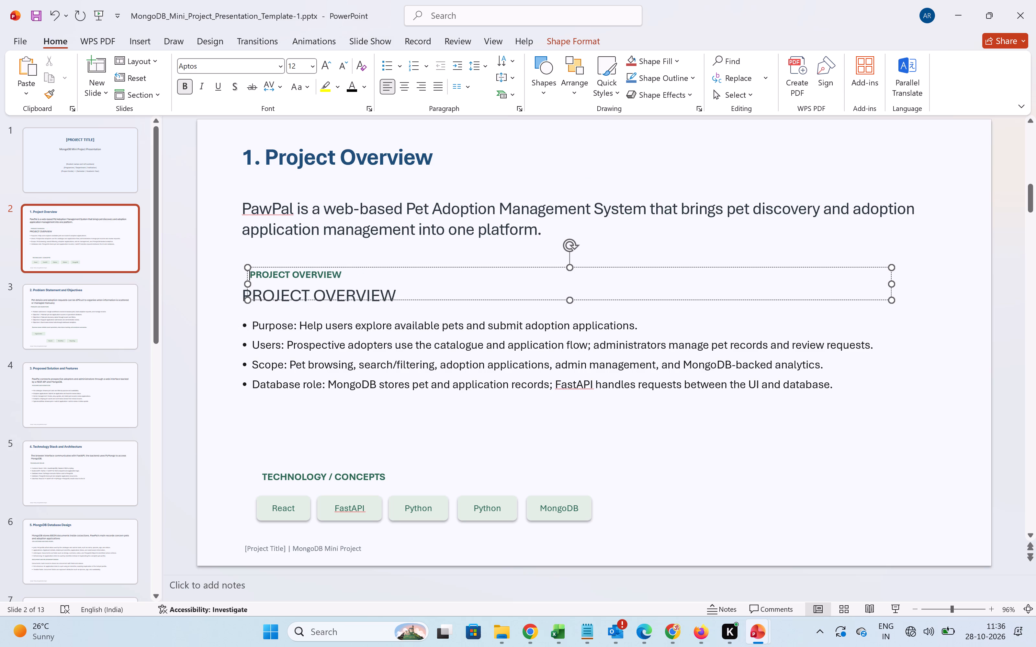
Move the green PROJECT OVERVIEW heading up under the introductory sentence, aligned with the text's left edge.
left_click_drag(447, 276, 441, 261)
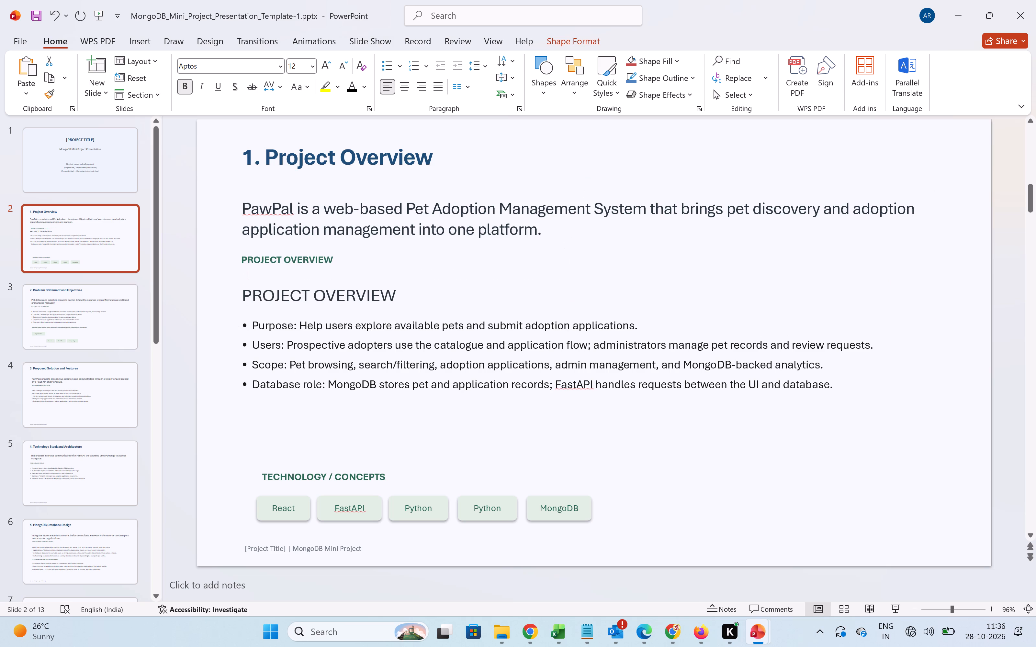
left_click_drag(441, 261, 441, 259)
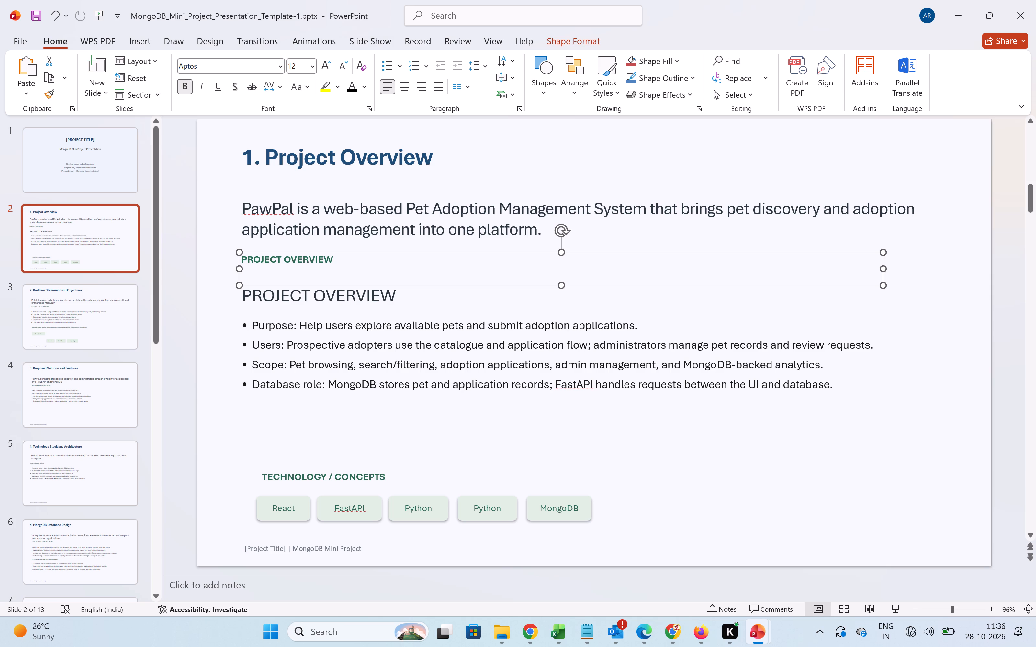
Change slide 2's title to "1. INTRODUCTION".
left_click(448, 159)
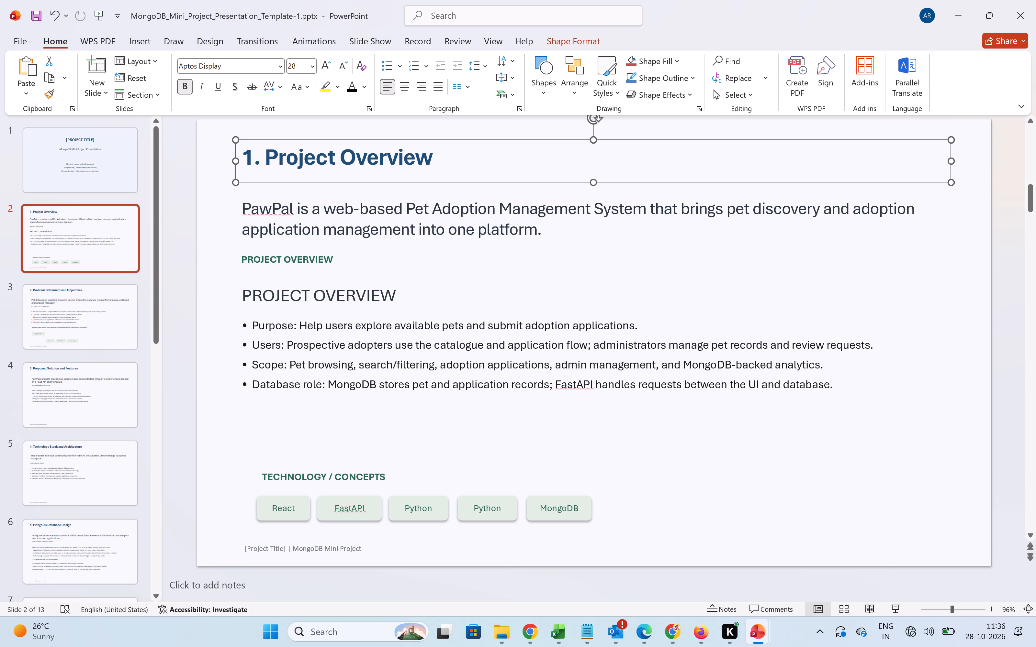
left_click(434, 158)
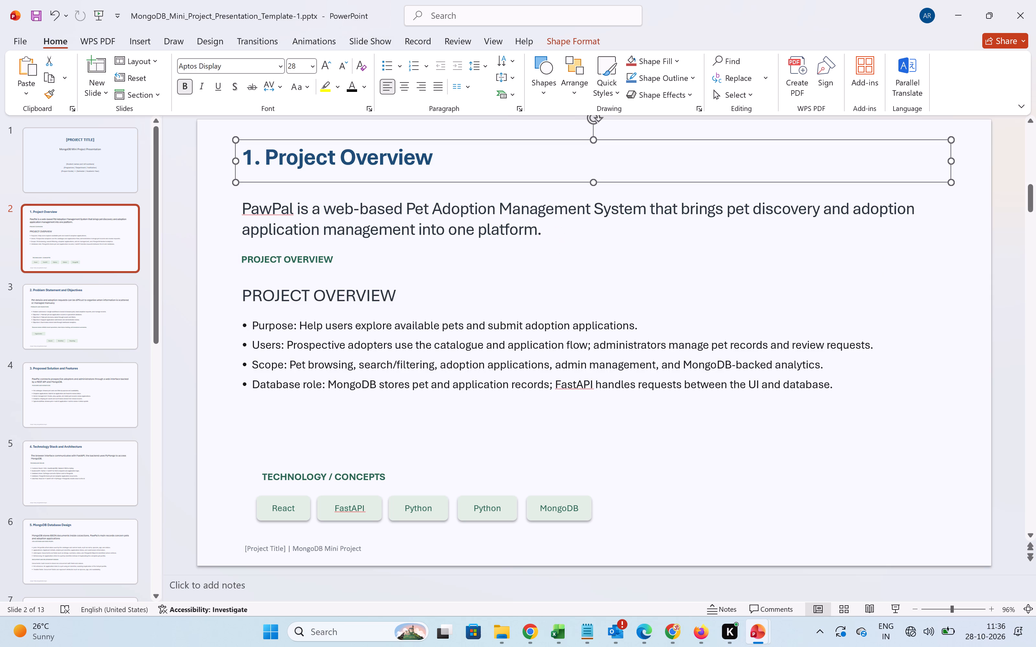
left_click(434, 158)
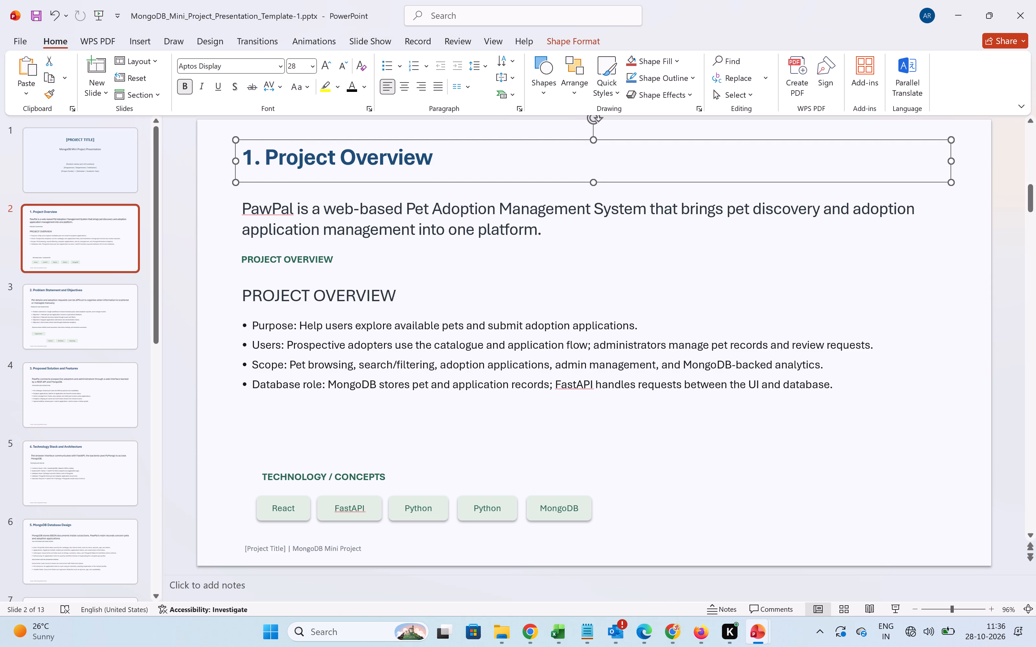
left_click(430, 158)
key("BackSpace")
key("BackSpace")
key("BackSpace")
key("BackSpace")
key("BackSpace")
key("BackSpace")
key("BackSpace")
key("BackSpace")
key("BackSpace")
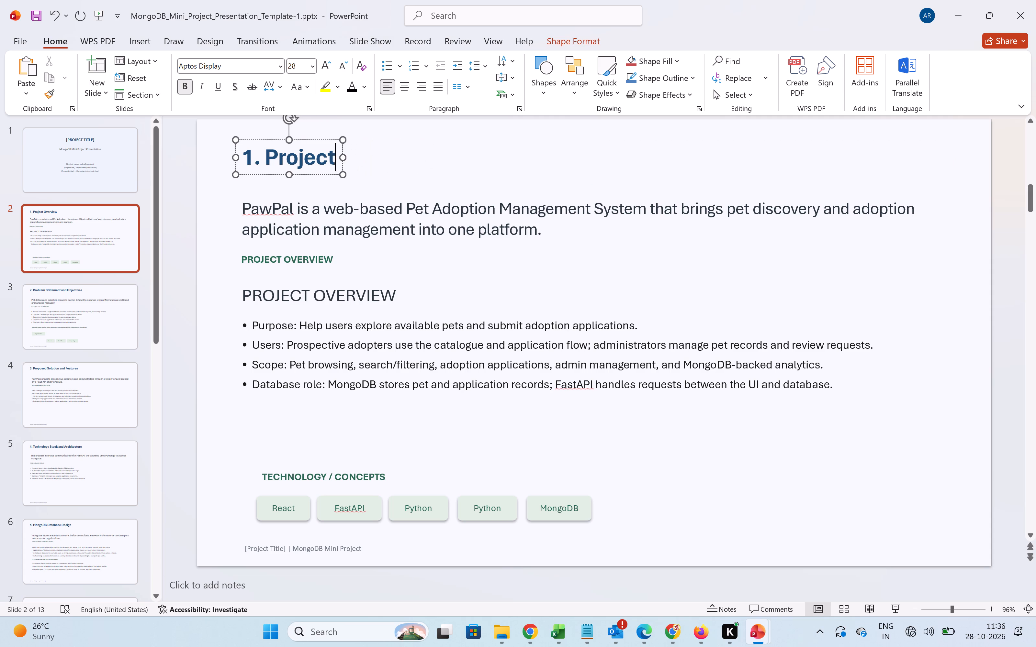
key("BackSpace")
key("BackSpace")
key("BackSpace")
key("BackSpace")
key("BackSpace")
key("BackSpace")
key("BackSpace")
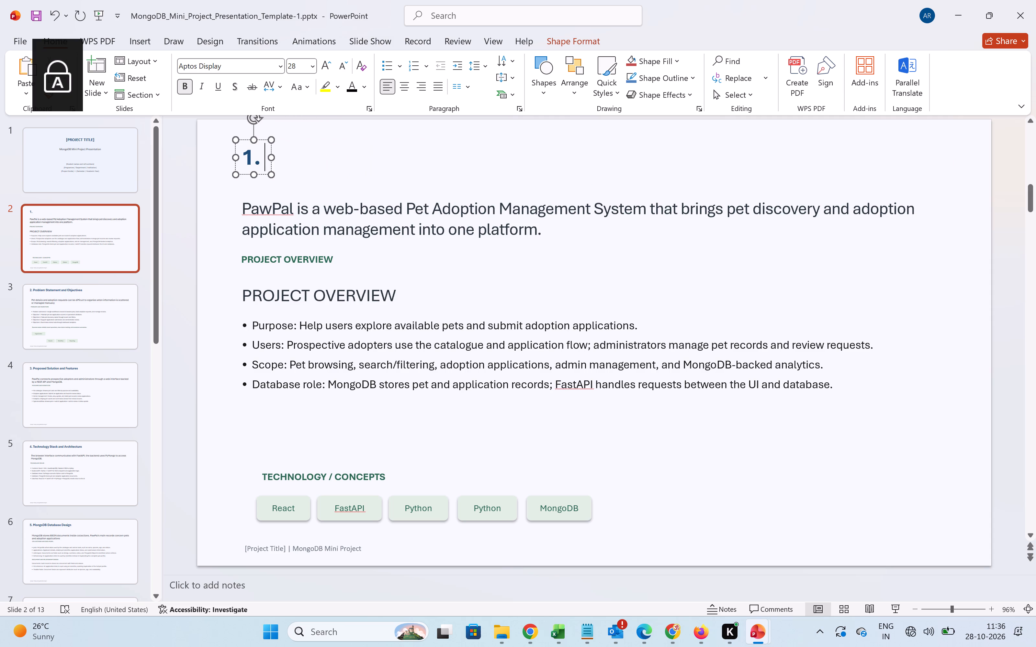
type("INTO")
key("BackSpace")
type("RODUCTION")
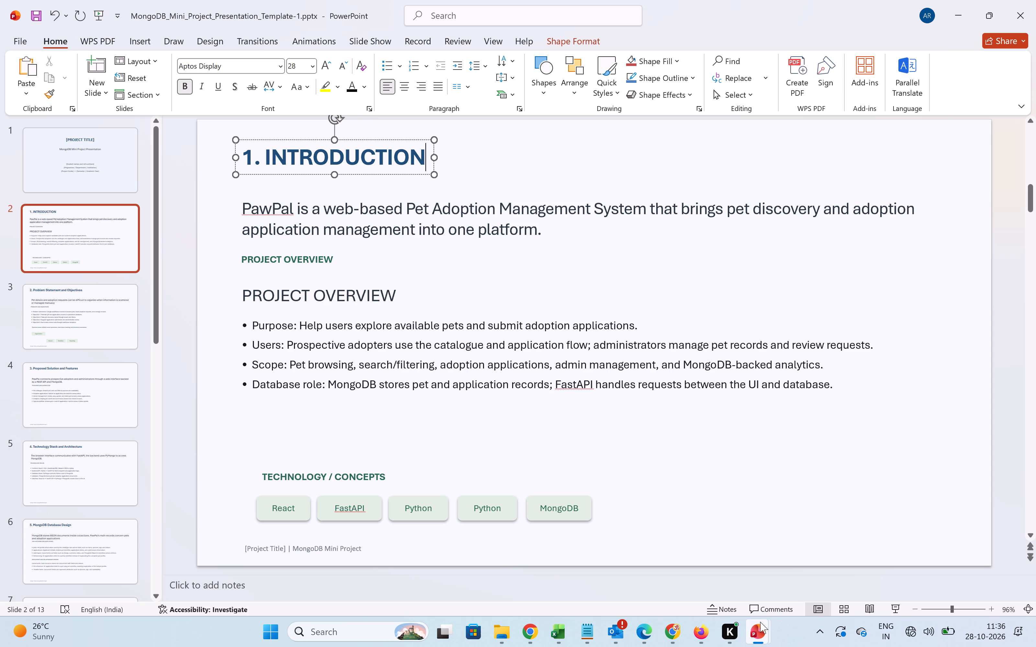
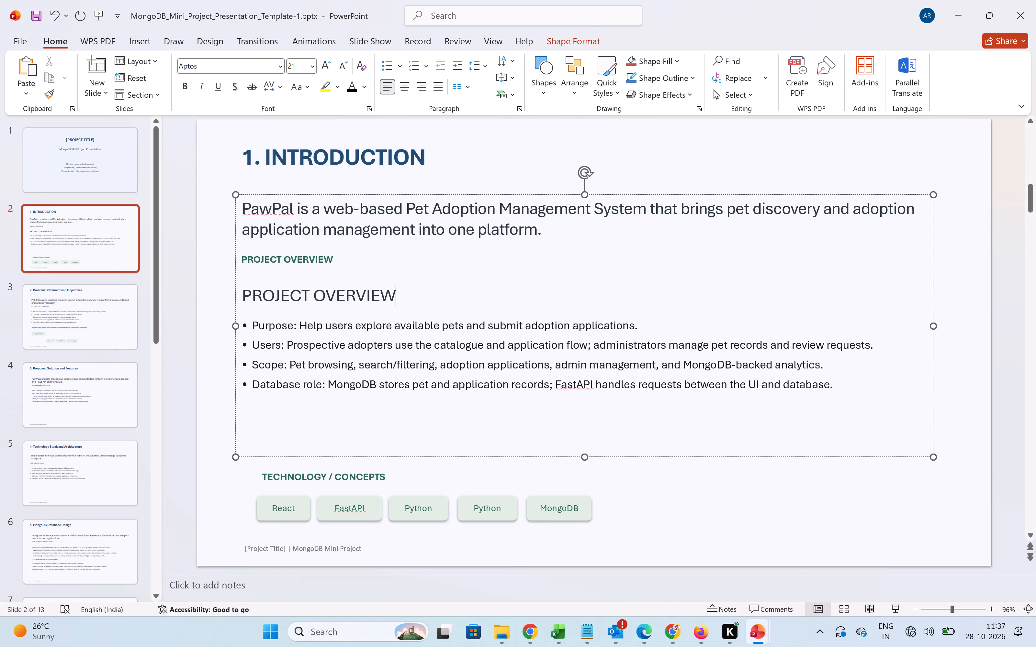
Delete the duplicate PROJECT OVERVIEW subheading and its line from slide 2's body text, above the Purpose bullet.
key("BackSpace")
key("BackSpace")
key("BackSpace")
key("BackSpace")
key("BackSpace")
key("BackSpace")
key("BackSpace")
key("BackSpace")
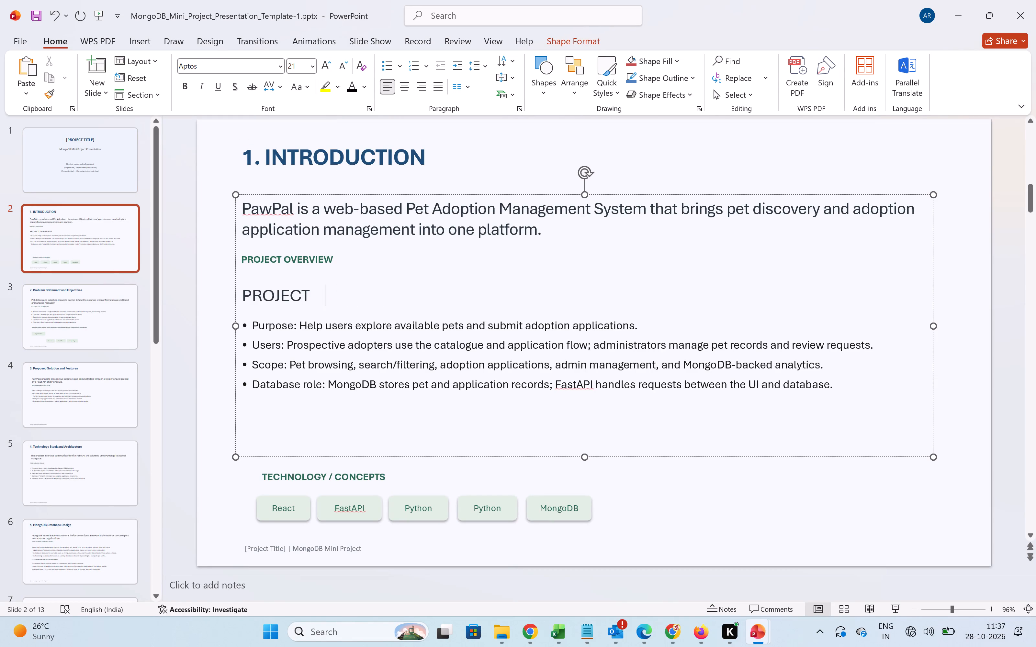
key("BackSpace")
key("BackSpace")
key("BackSpace")
key("BackSpace")
key("BackSpace")
key("BackSpace")
key("BackSpace")
key("BackSpace")
key("BackSpace")
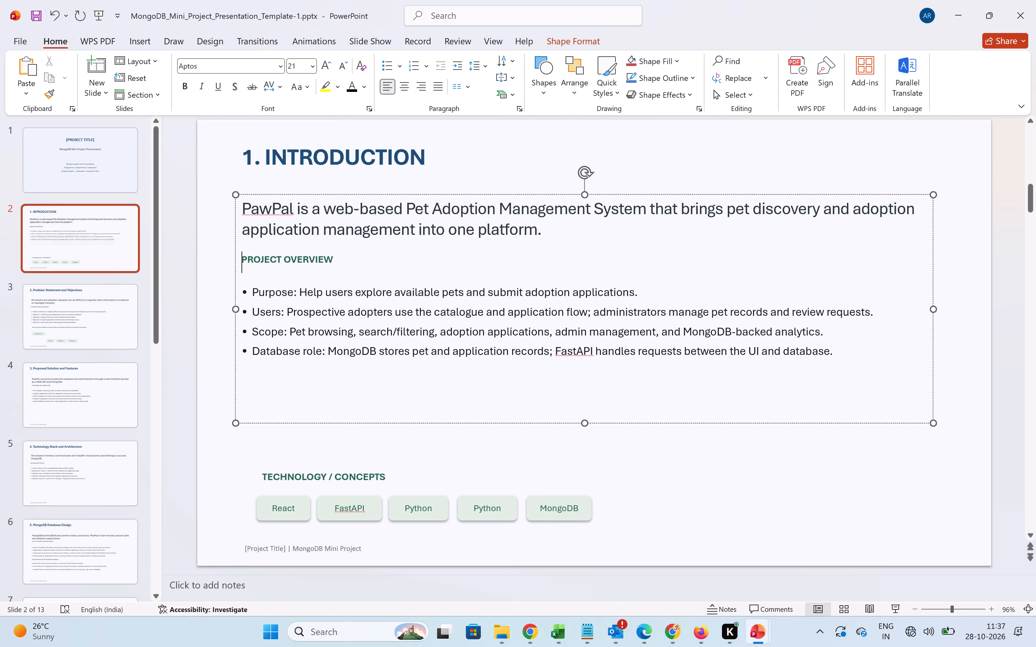
Set the green PROJECT OVERVIEW heading's font size to 20.
left_click(354, 261)
left_click_drag(332, 258, 270, 252)
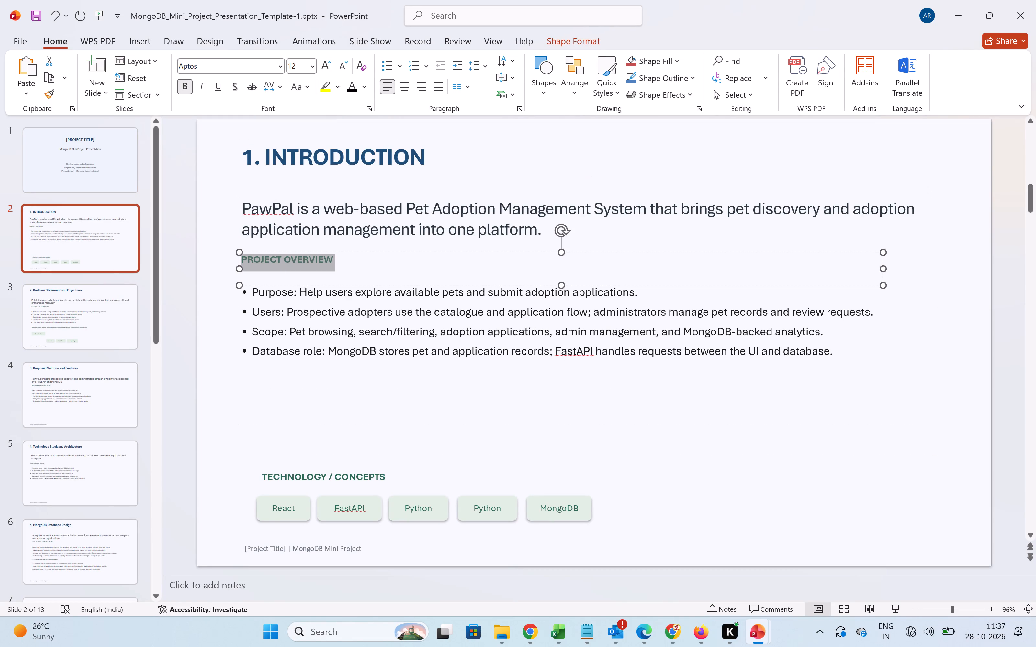
left_click_drag(270, 252, 254, 253)
left_click(314, 66)
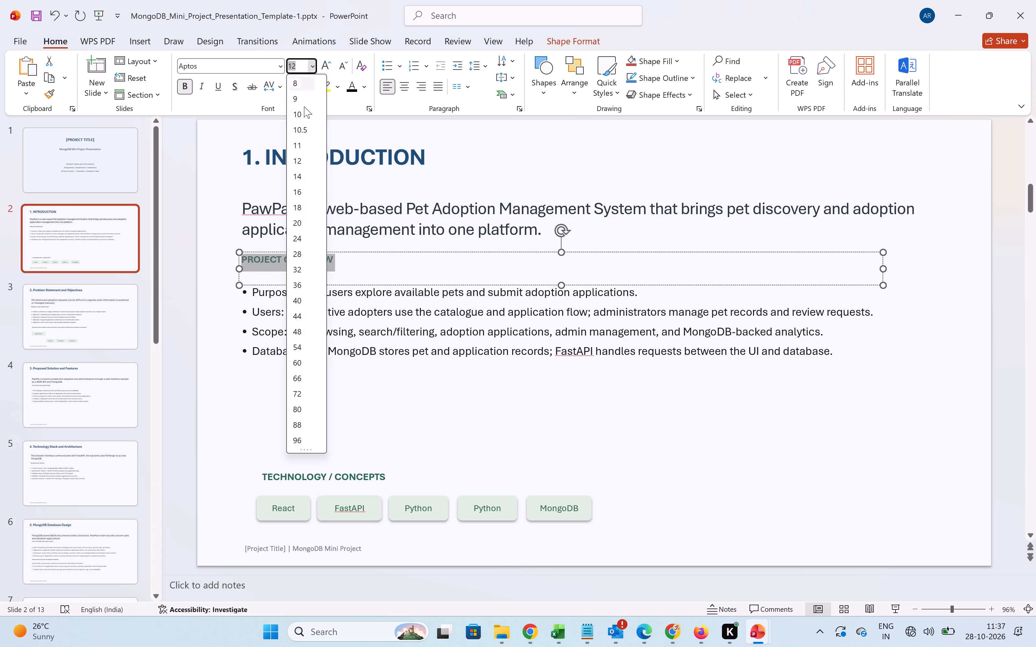
left_click(298, 225)
left_click(386, 279)
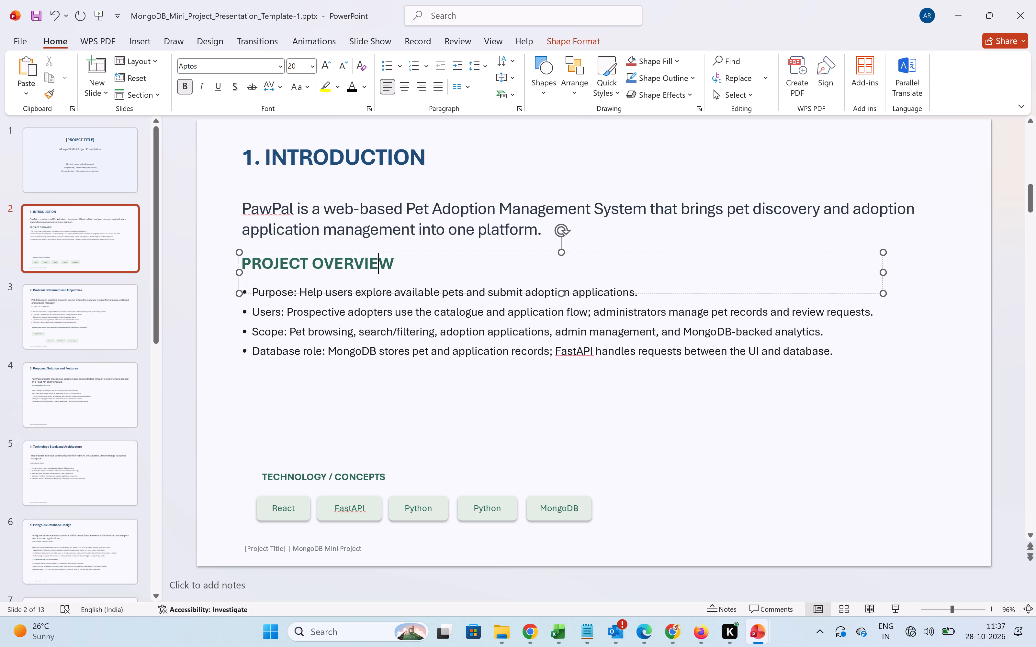
left_click(304, 355)
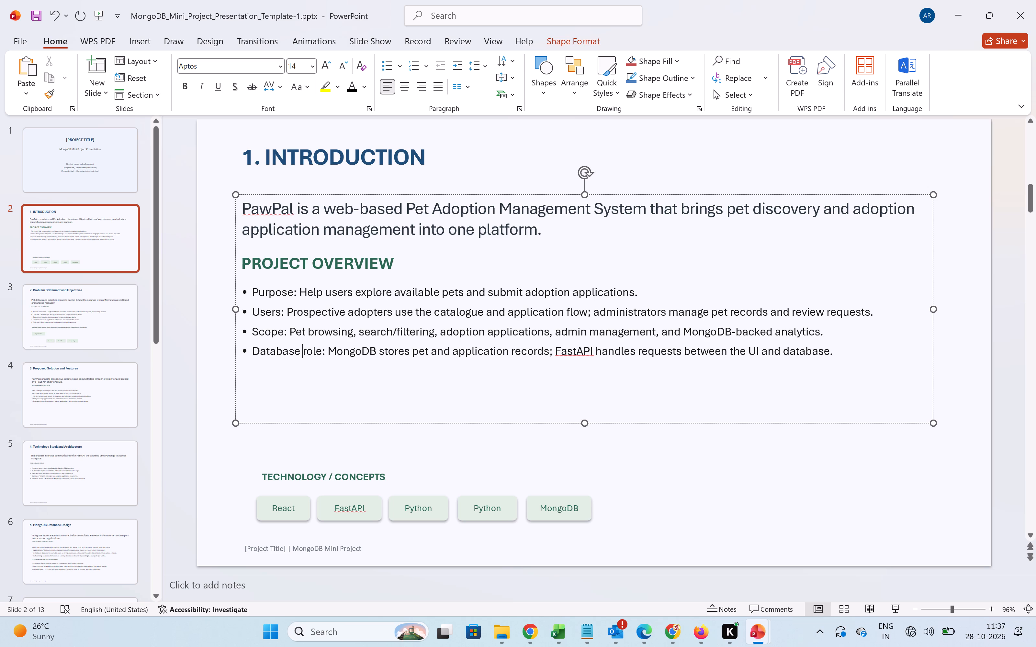
left_click(253, 294)
left_click(387, 435)
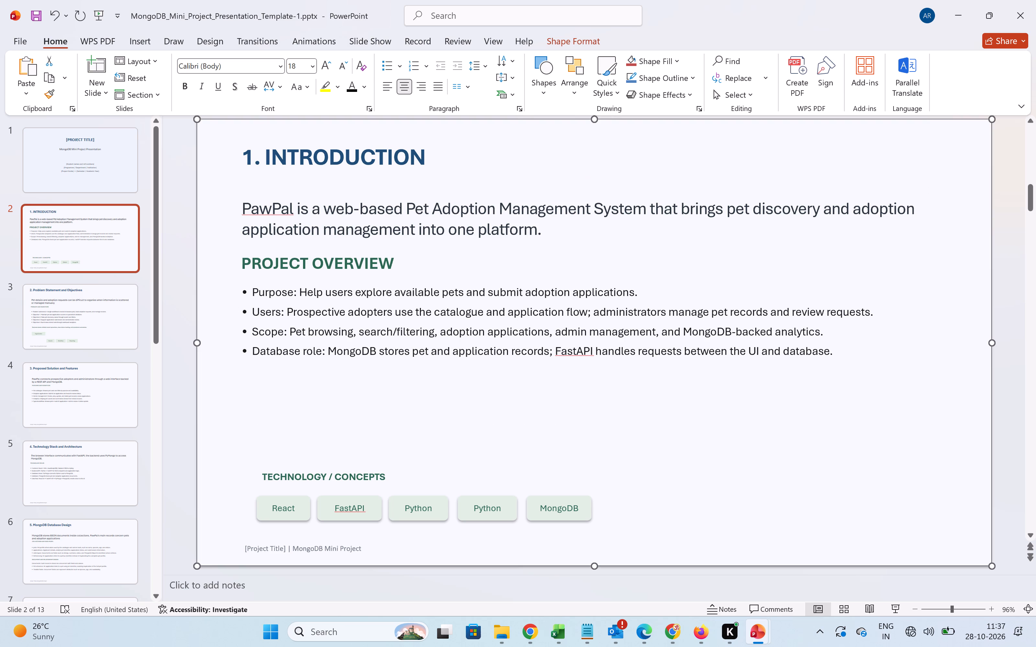
Move the TECHNOLOGY / CONCEPTS heading up below the bullet list, roughly aligned with the text's left edge.
left_click(344, 474)
left_click_drag(421, 479, 390, 419)
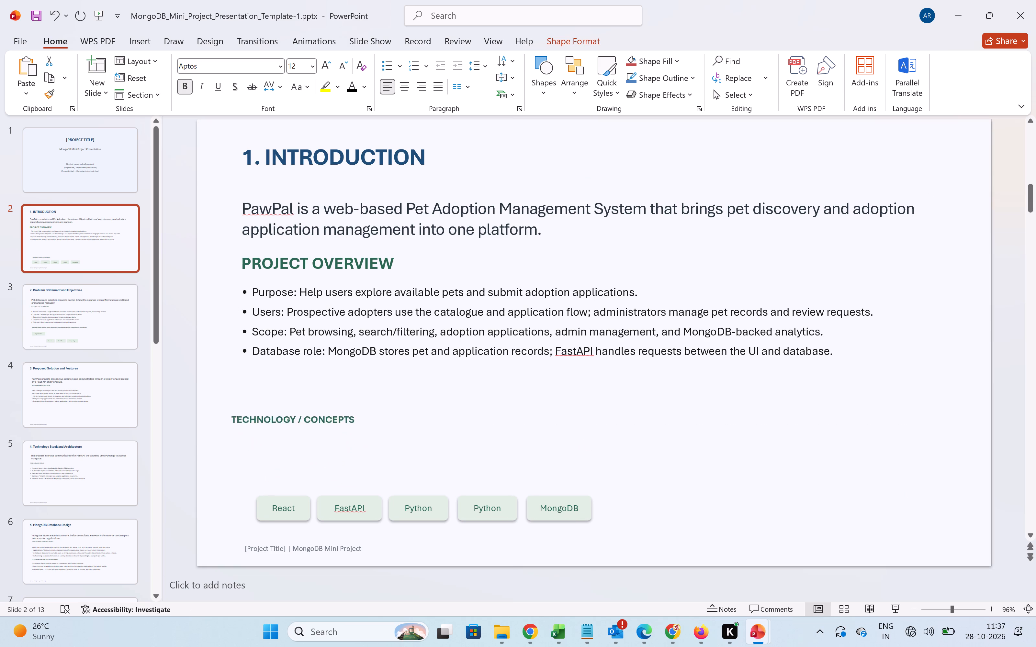
left_click_drag(390, 419, 403, 401)
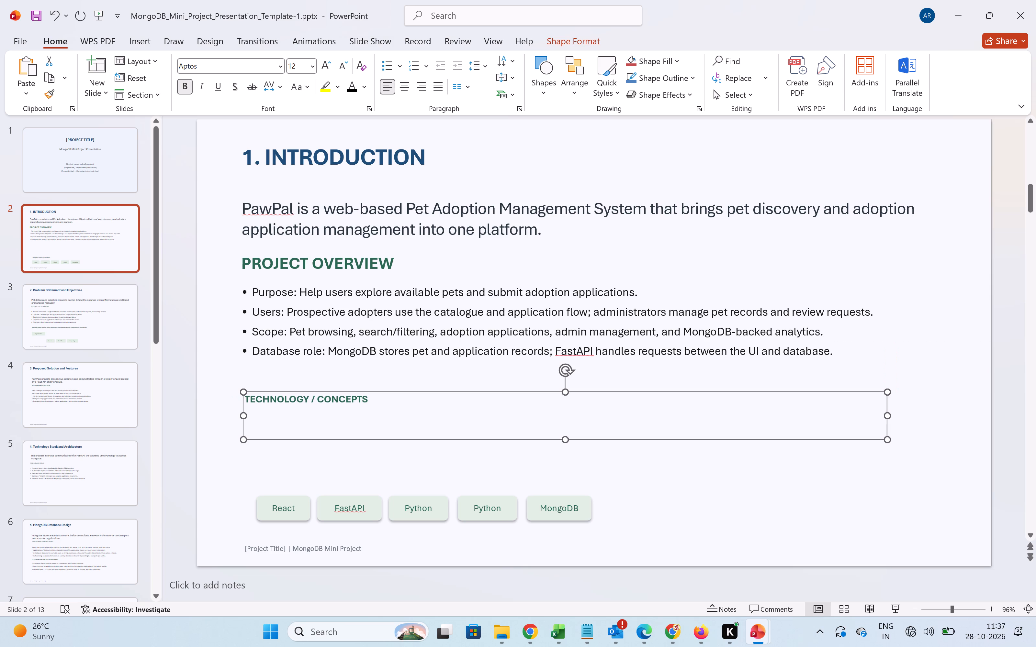
Move the React and FastAPI boxes up to start a row just beneath the TECHNOLOGY / CONCEPTS heading.
left_click(290, 509)
left_click_drag(297, 507, 297, 504)
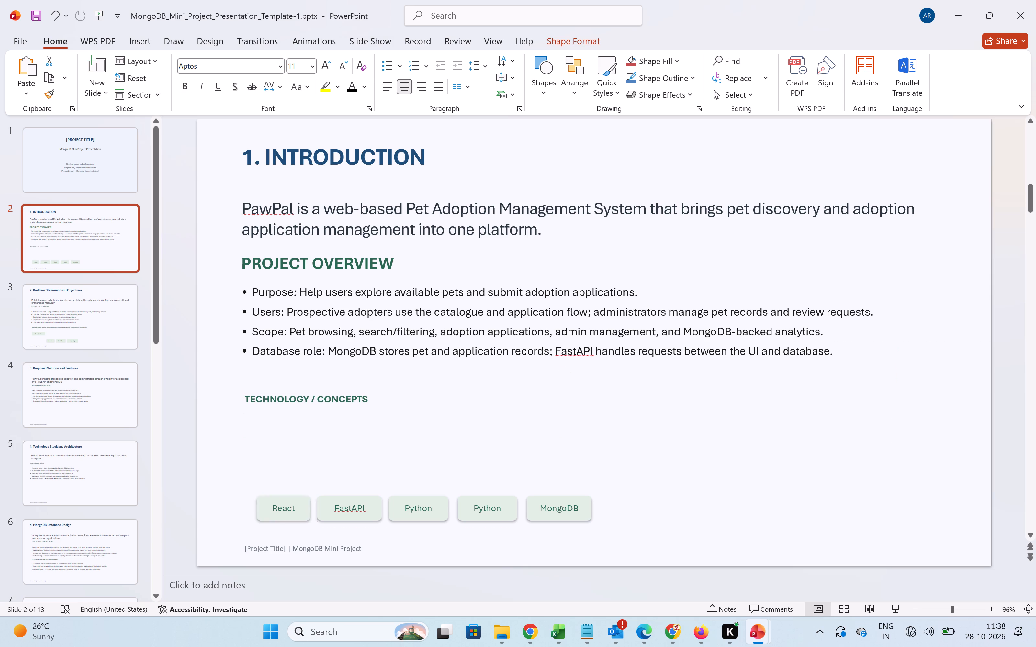
left_click_drag(297, 504, 287, 436)
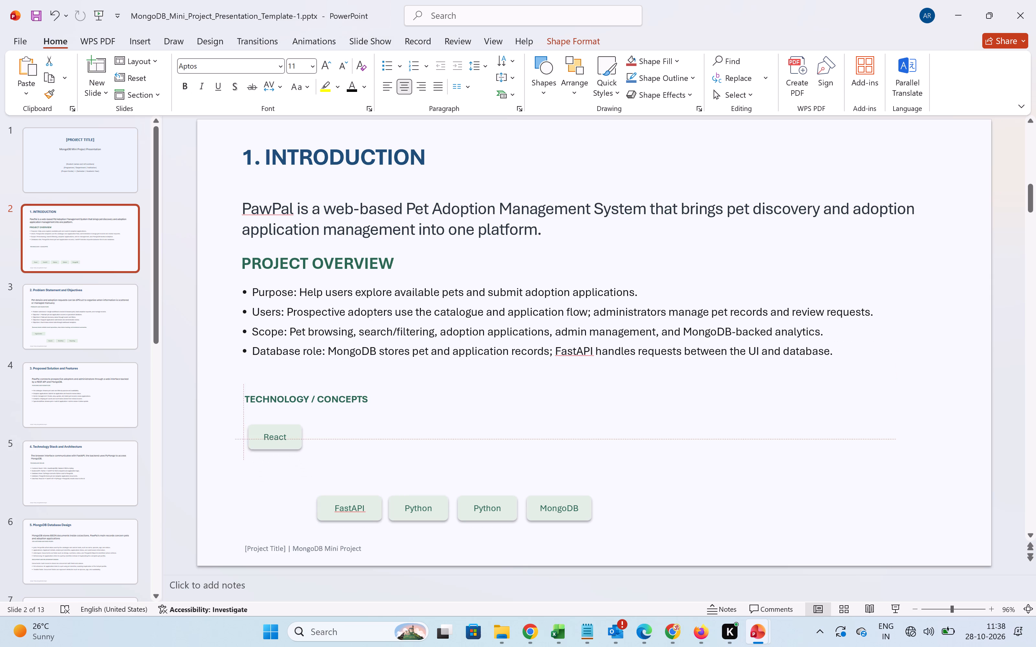
left_click_drag(287, 436, 287, 435)
left_click(353, 513)
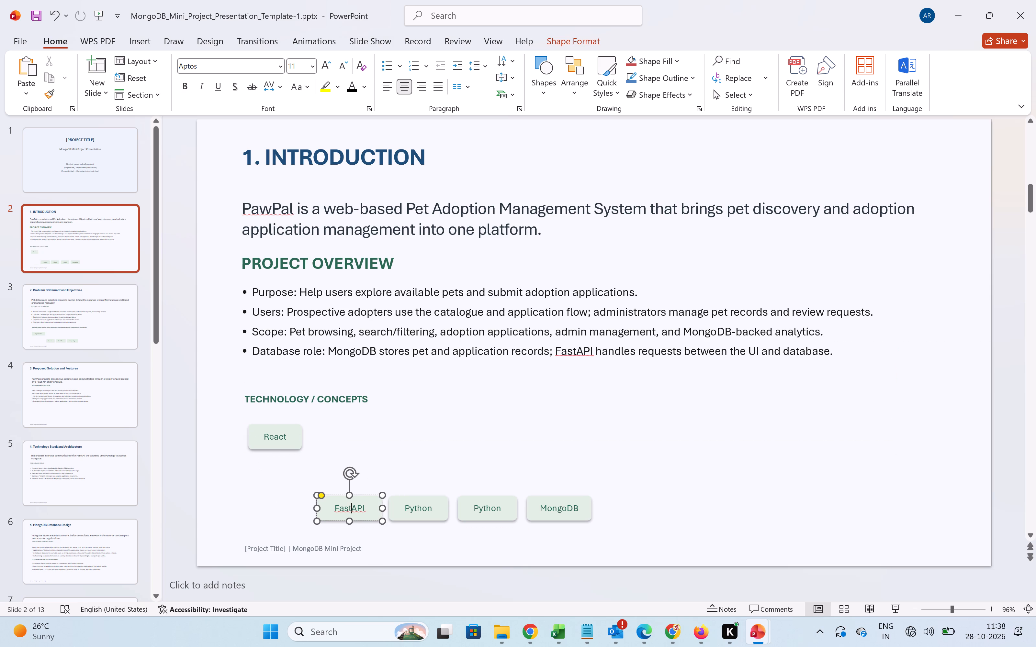
left_click_drag(374, 505, 373, 435)
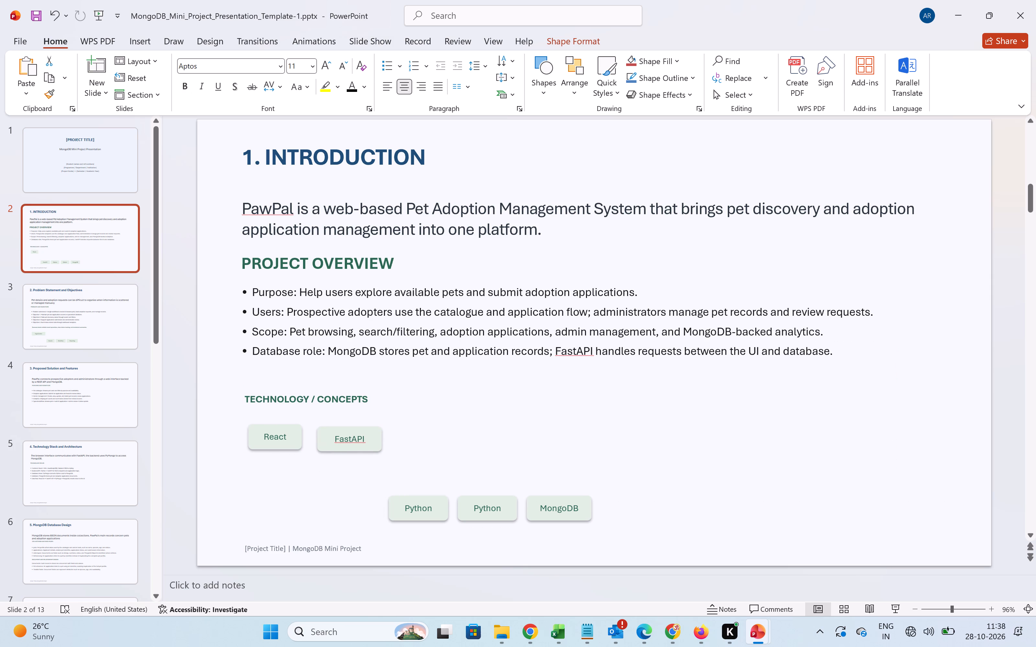
left_click_drag(373, 435, 373, 436)
left_click_drag(373, 436, 375, 433)
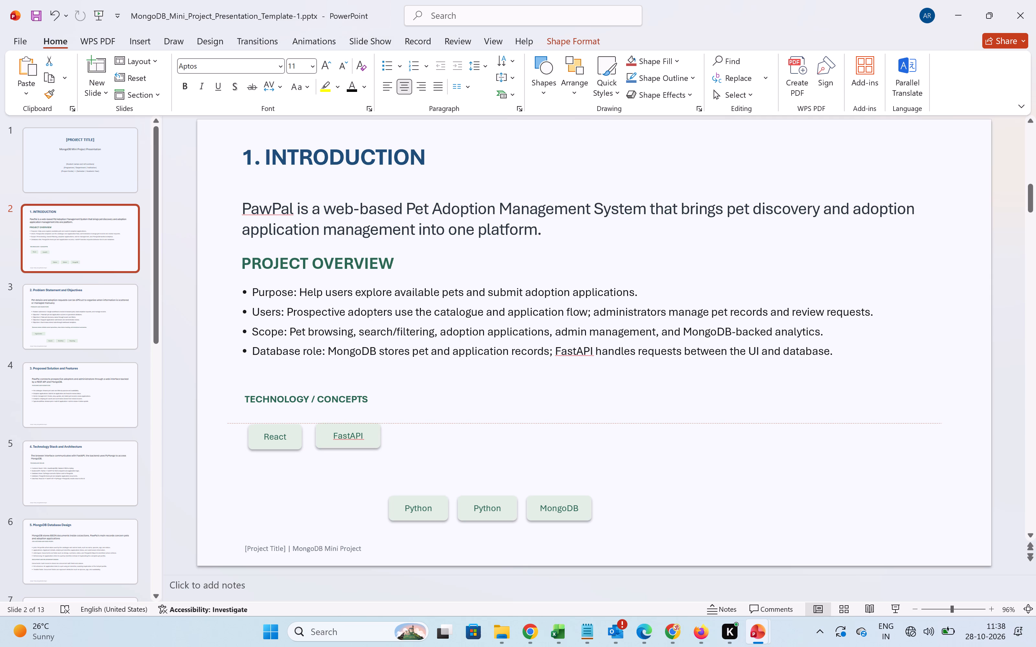
left_click_drag(375, 433, 377, 435)
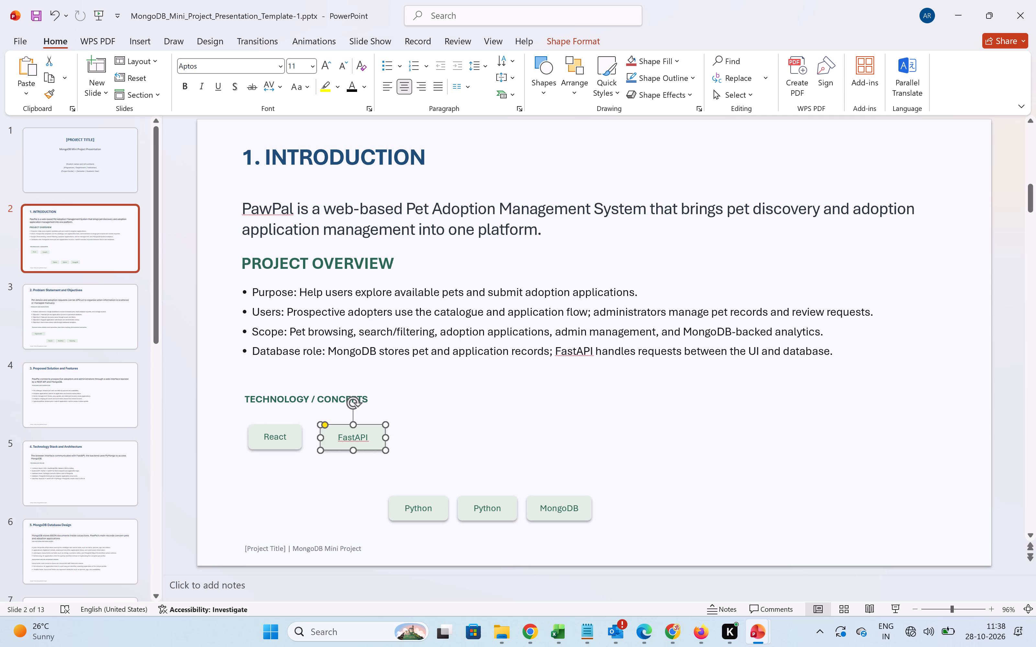
Move both Python boxes up into the row after FastAPI, spacing them evenly.
left_click(431, 499)
left_click_drag(438, 503, 448, 457)
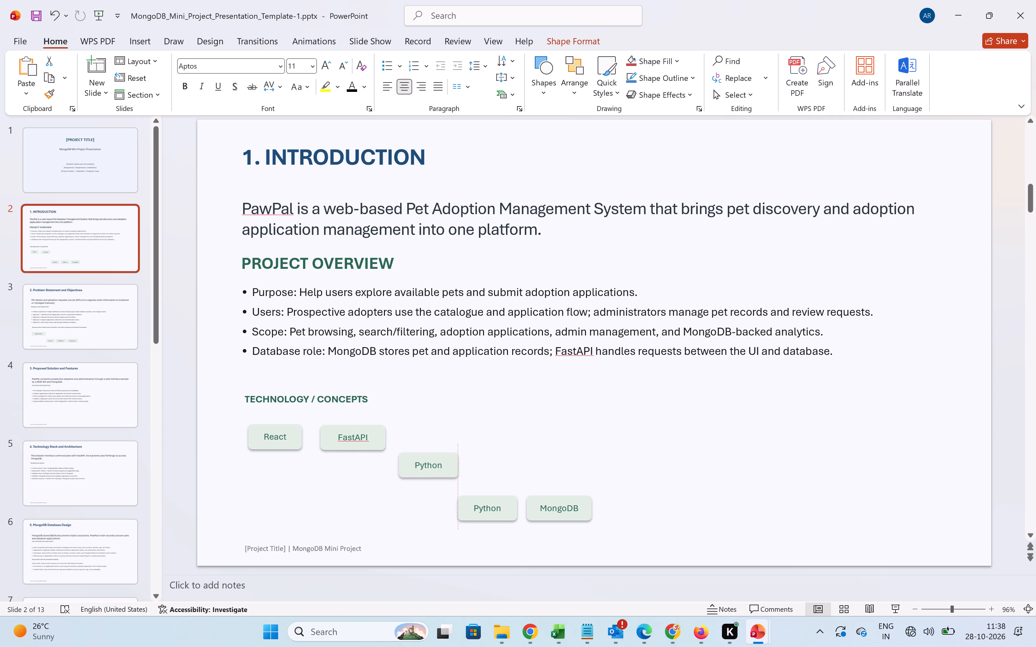
left_click_drag(448, 457, 460, 430)
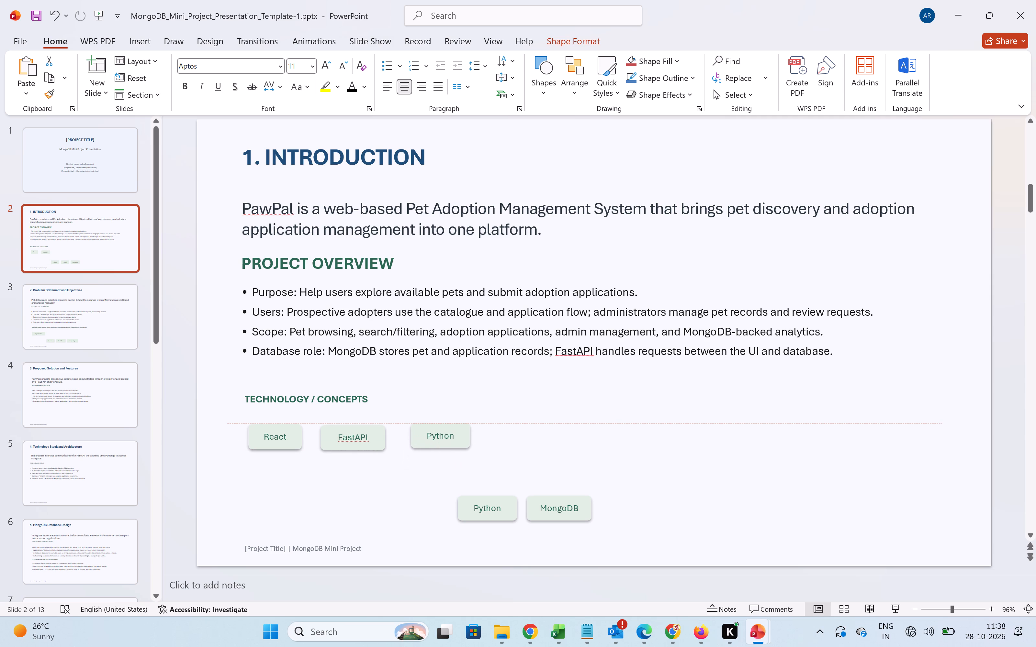
left_click_drag(460, 430, 460, 432)
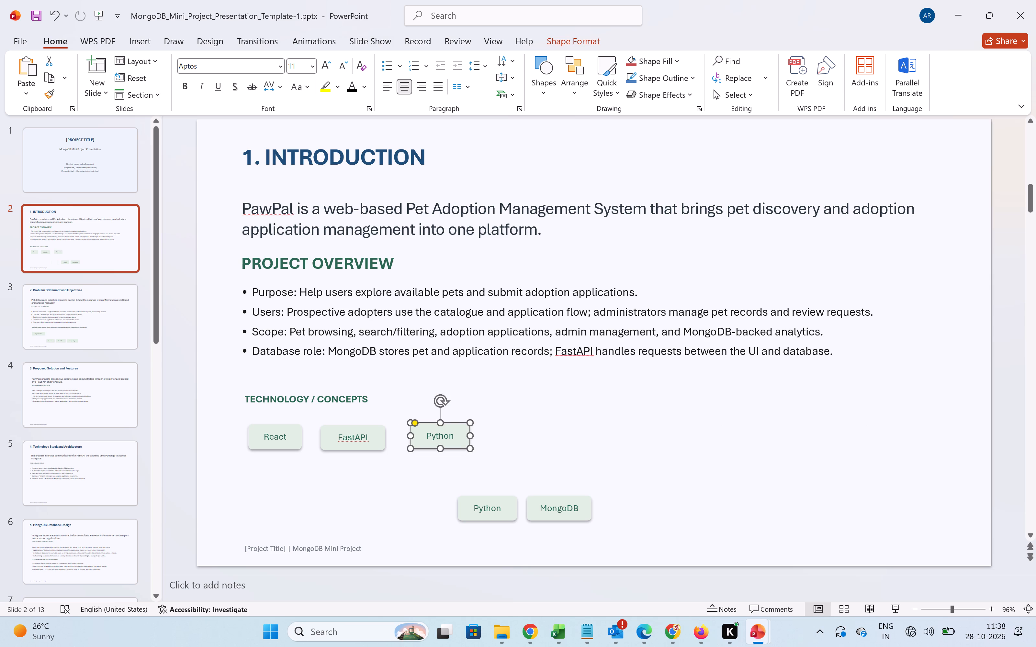
left_click_drag(459, 439, 455, 440)
left_click(495, 499)
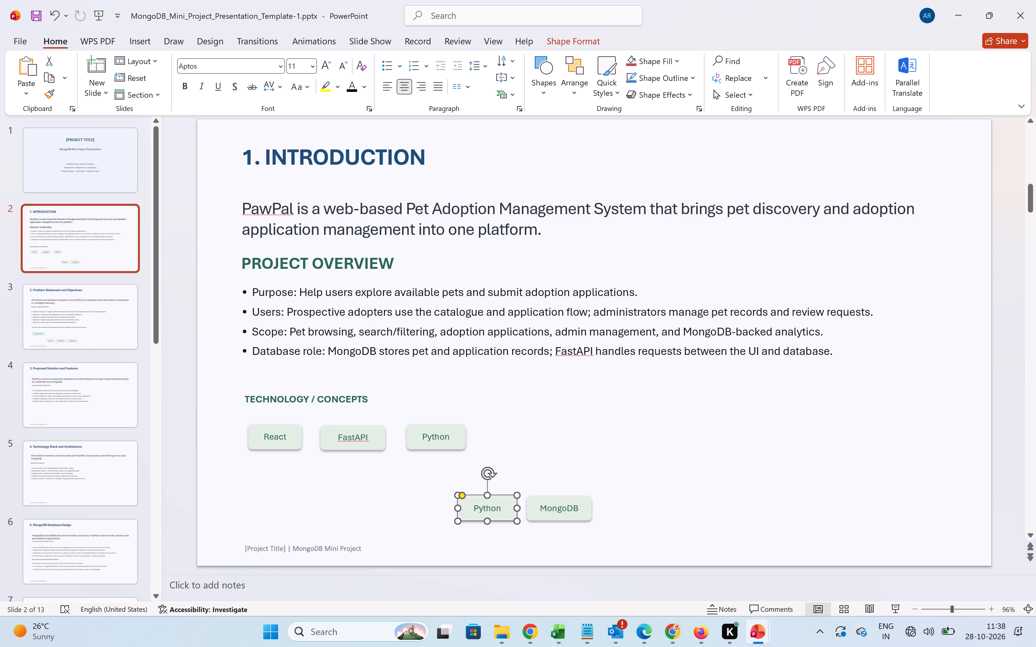
left_click_drag(506, 501, 536, 429)
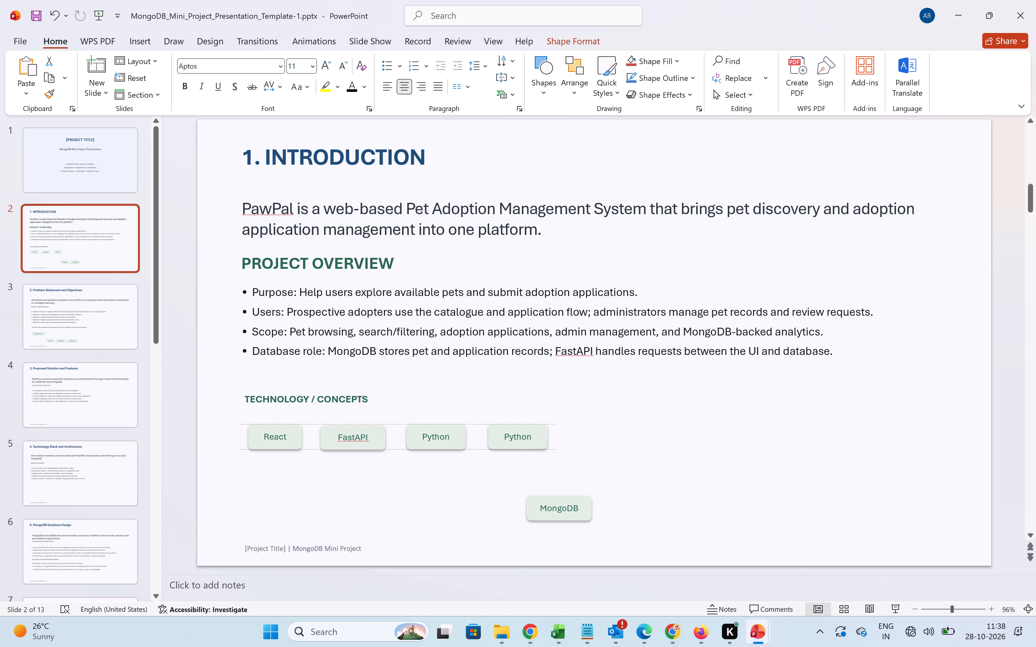
left_click_drag(536, 429, 533, 430)
left_click_drag(533, 430, 534, 430)
Move the MongoDB box up to the end of the technology row, after the second Python box.
left_click(562, 507)
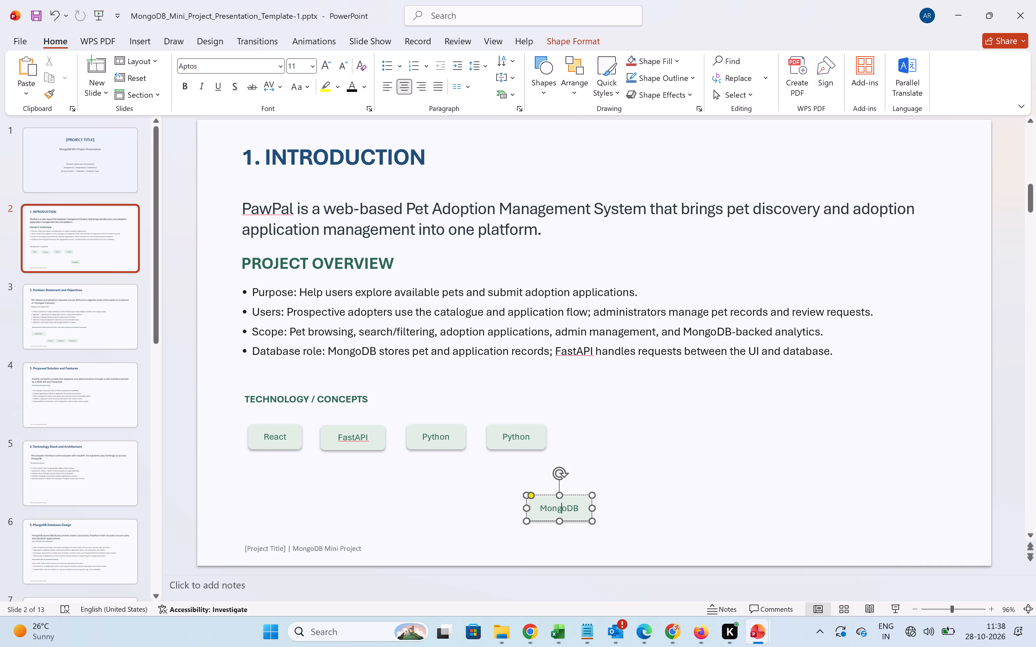
left_click_drag(570, 501, 609, 427)
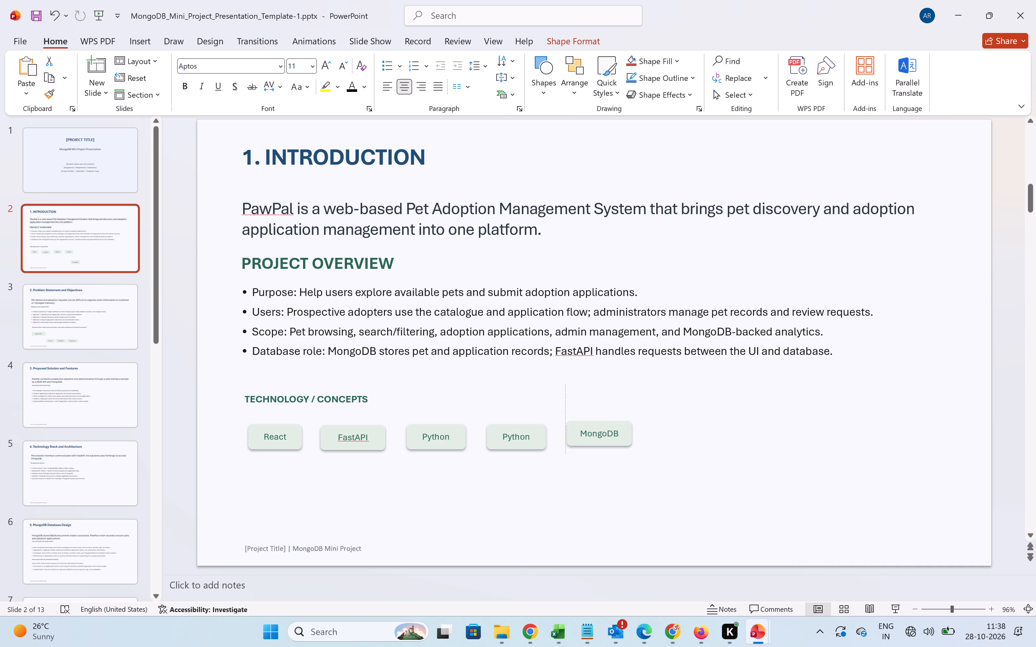
left_click_drag(609, 427, 612, 429)
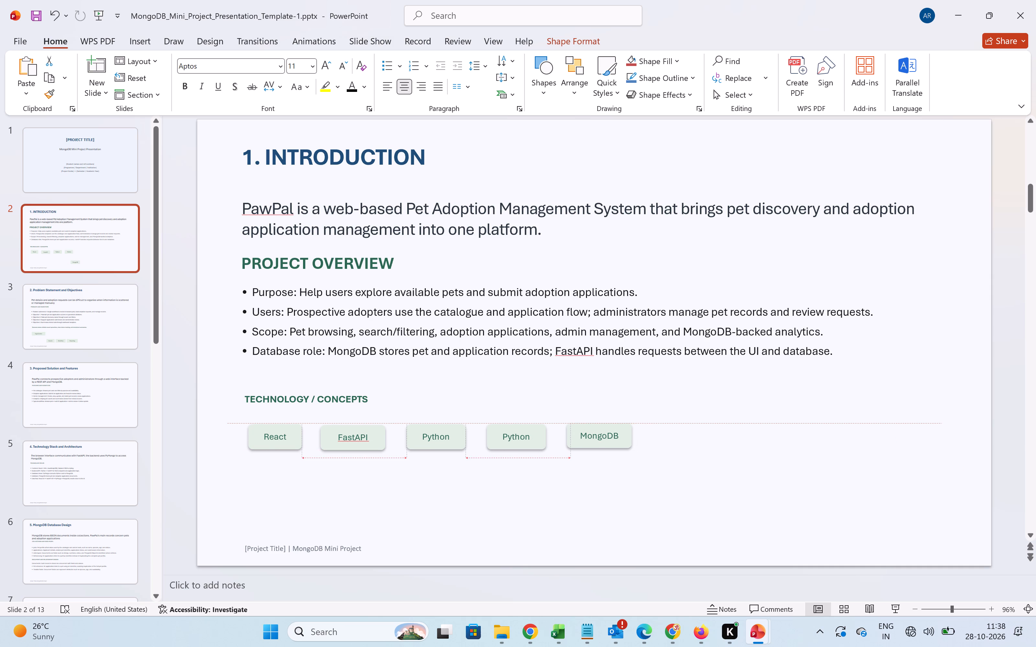
left_click_drag(612, 429, 609, 429)
left_click(505, 482)
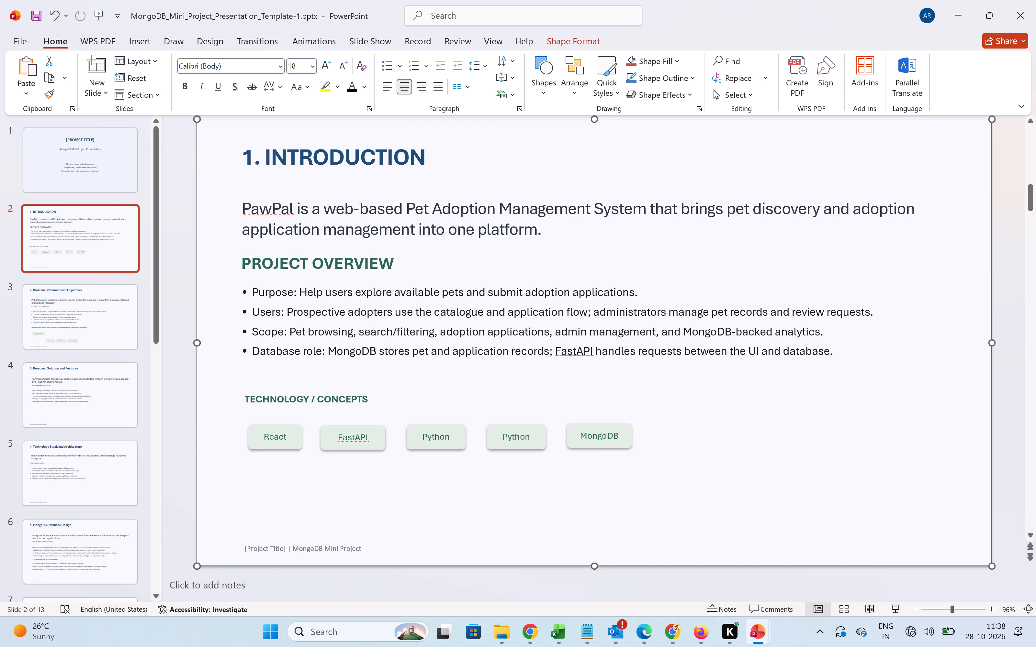
Shift the React box slightly left so it lines up with the TECHNOLOGY / CONCEPTS heading's left edge.
left_click_drag(282, 436, 273, 434)
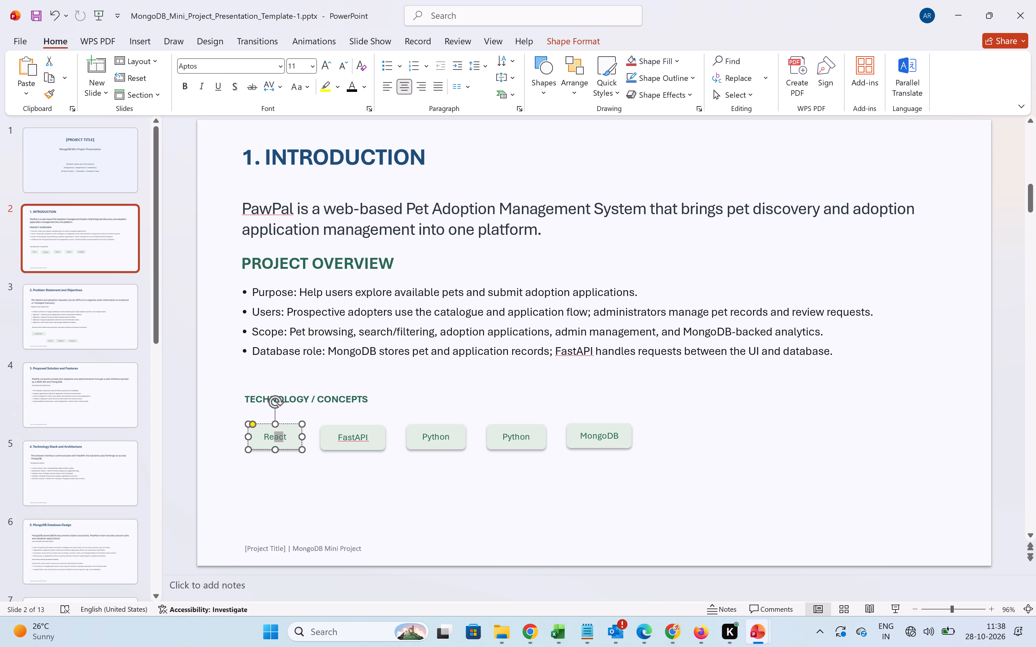
left_click_drag(273, 434, 274, 434)
left_click(291, 432)
left_click(291, 432)
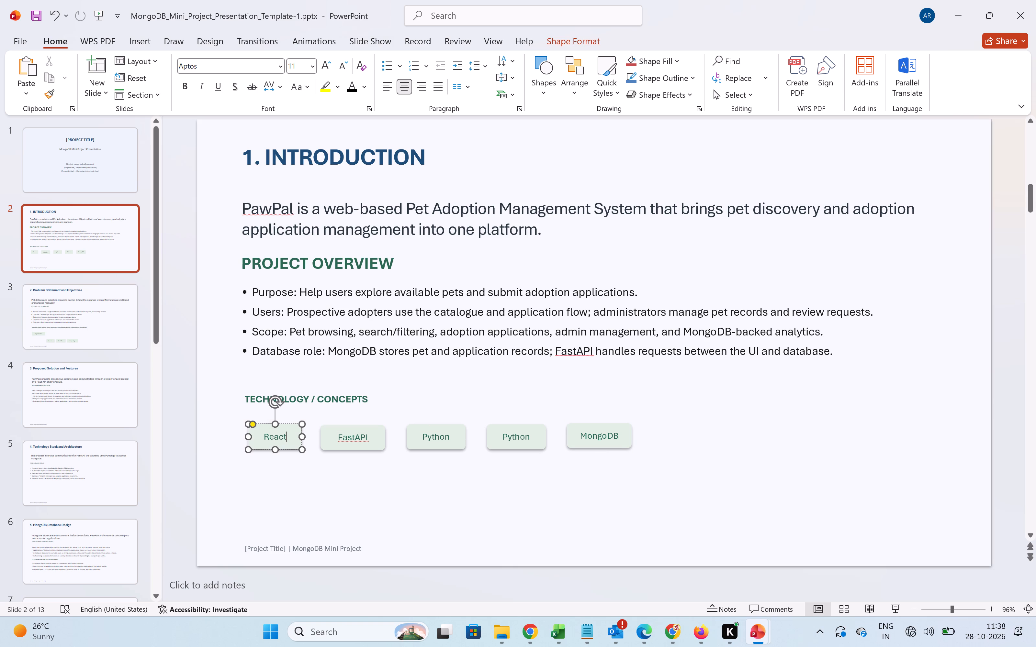
left_click(291, 431)
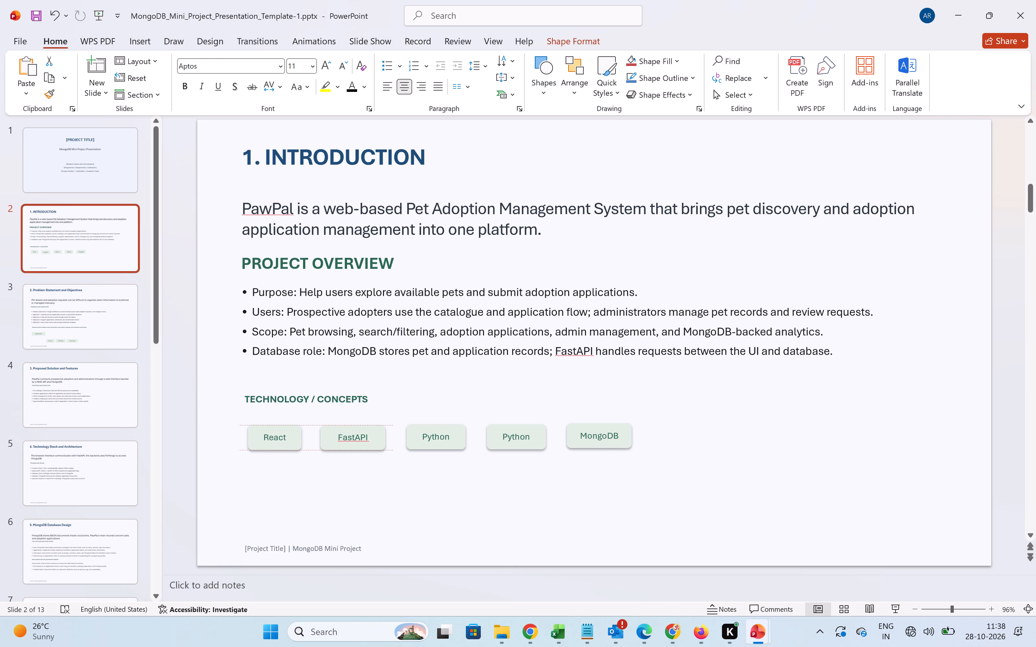
left_click(335, 482)
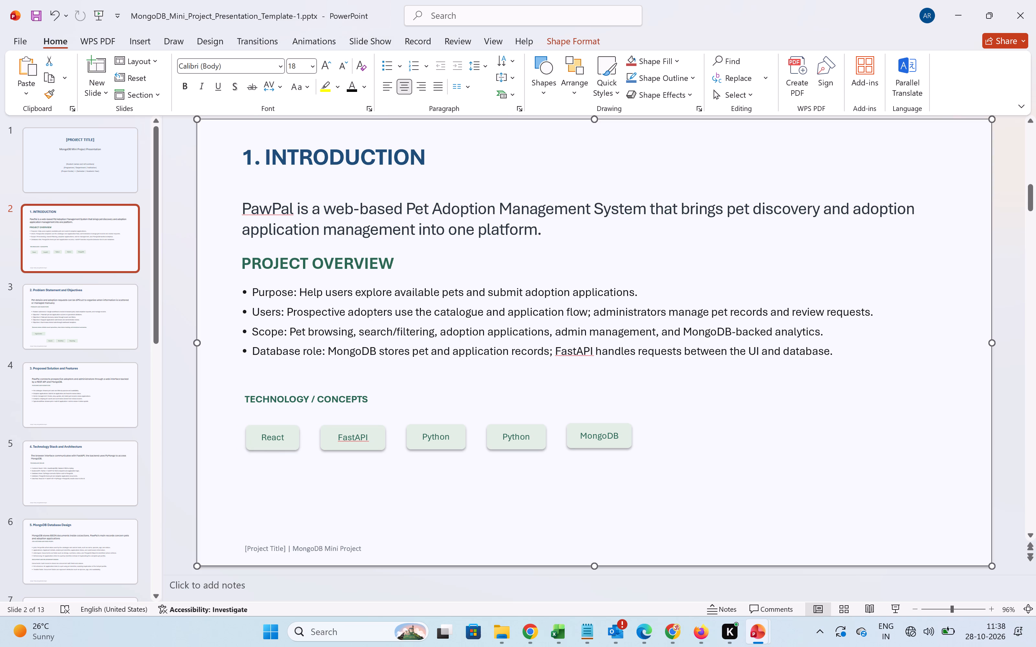
Change slide 2's introductory PawPal sentence to the Aptos font at size 20.
left_click_drag(359, 303, 393, 303)
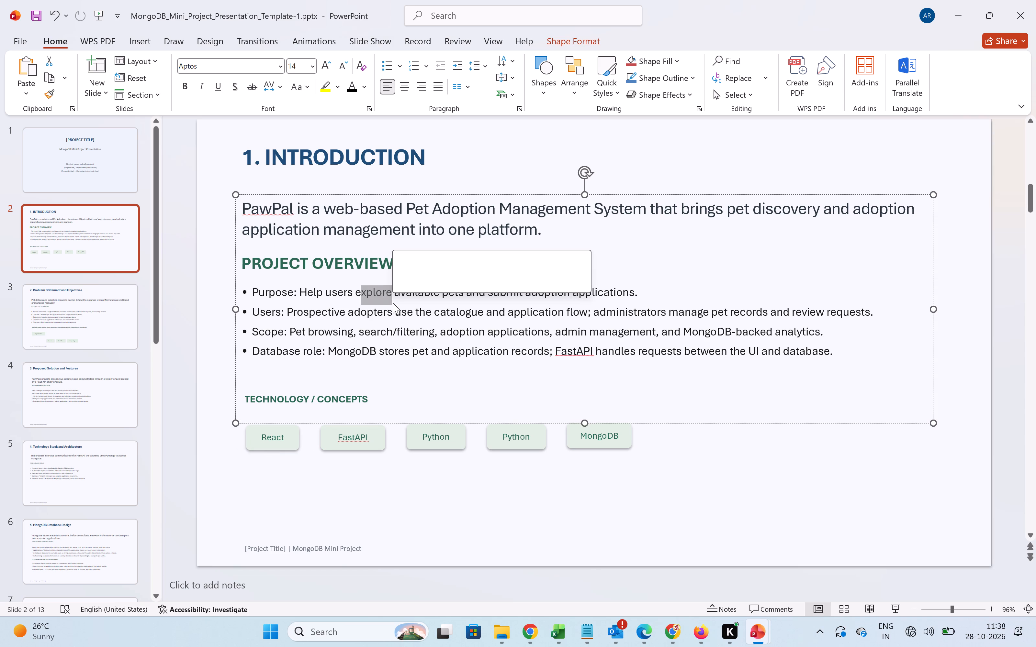
left_click(393, 303)
left_click_drag(545, 230, 252, 198)
left_click(315, 159)
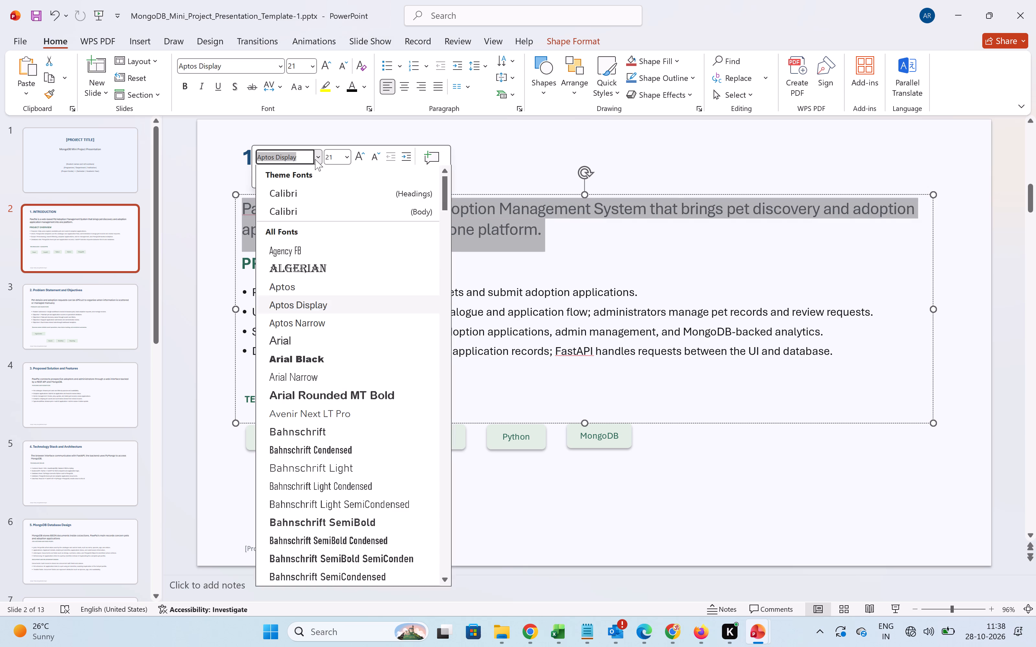
left_click(313, 280)
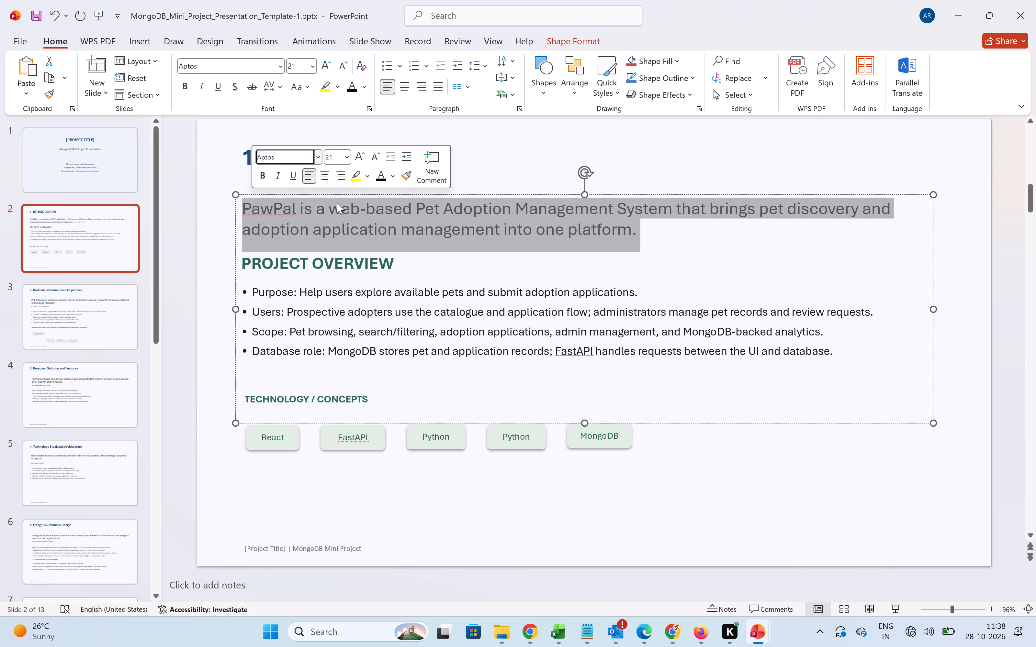
left_click_drag(346, 164, 334, 293)
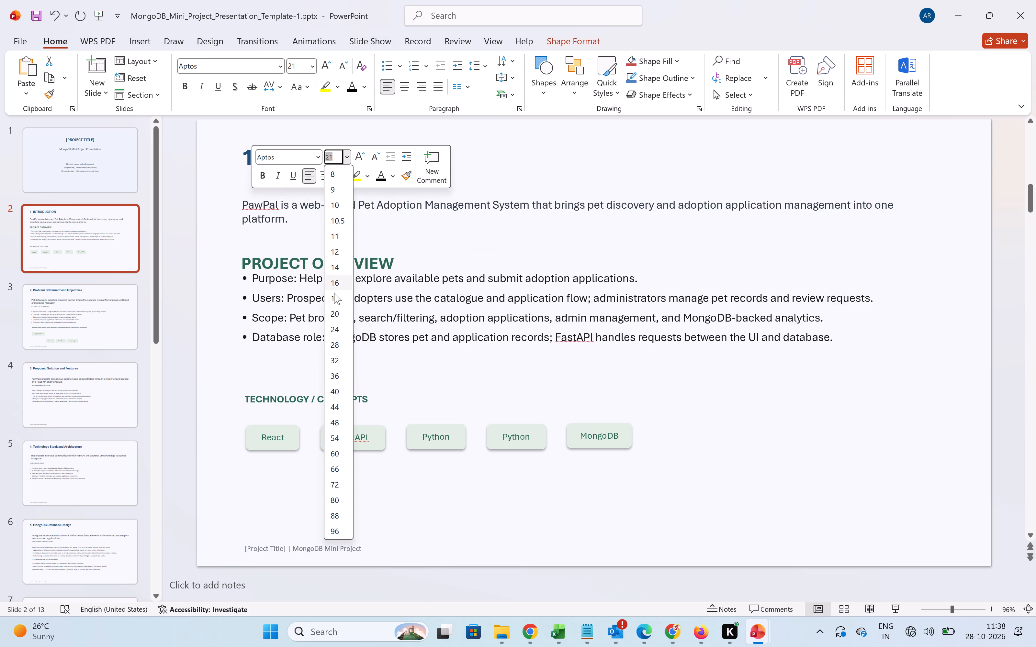
left_click_drag(334, 293, 336, 311)
left_click(336, 311)
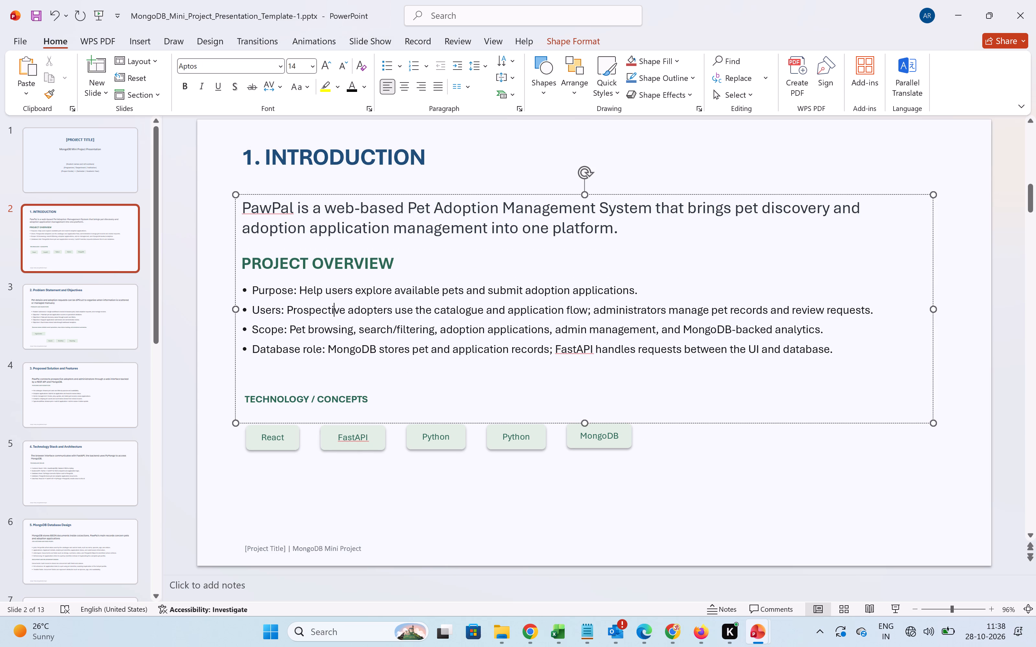
left_click(691, 476)
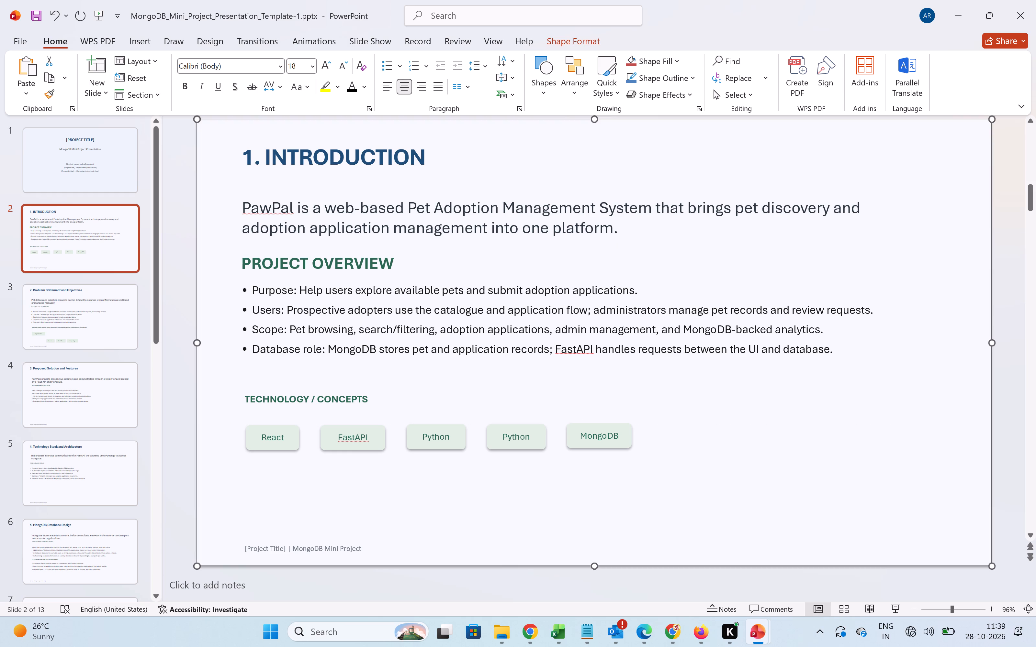
Move slide 2's "1. INTRODUCTION" title down and slightly left, just above the introductory PawPal sentence.
left_click(235, 158)
left_click(242, 158)
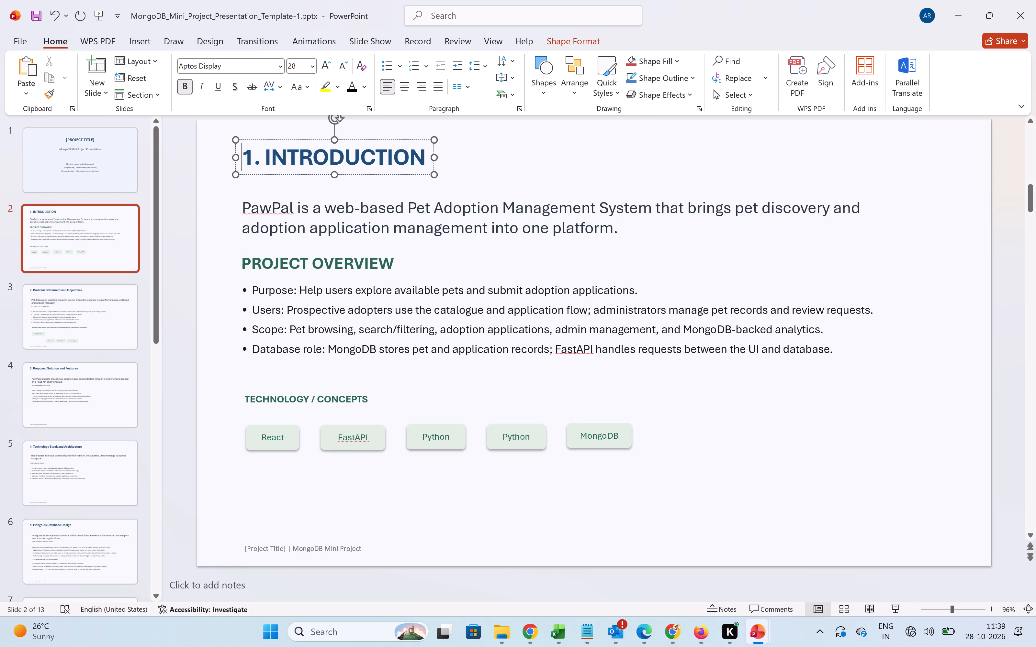
left_click(410, 146)
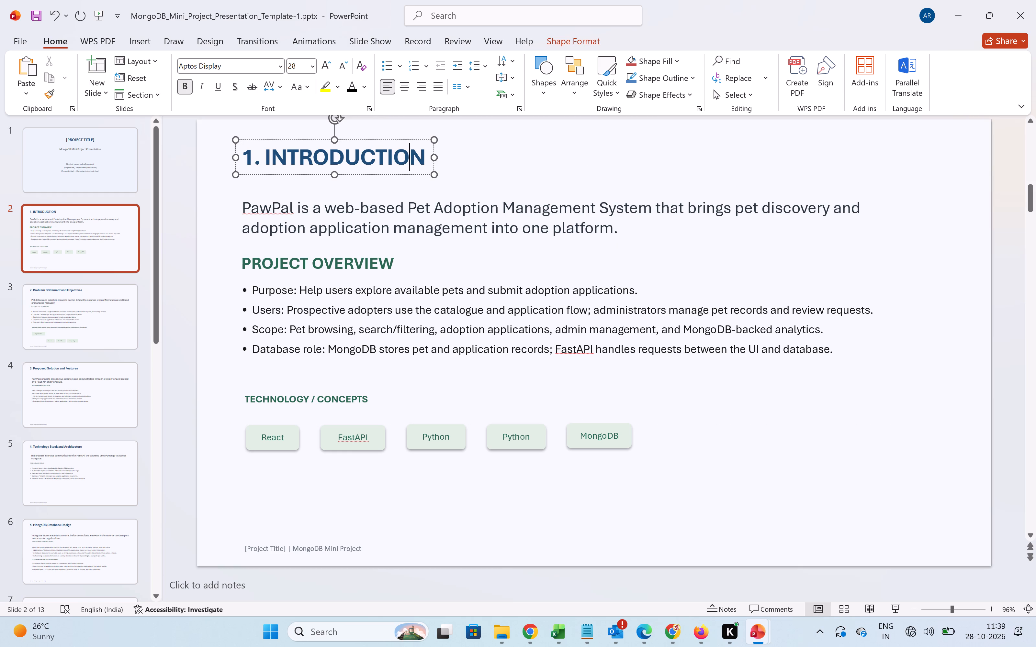
left_click(418, 141)
left_click_drag(418, 141, 413, 159)
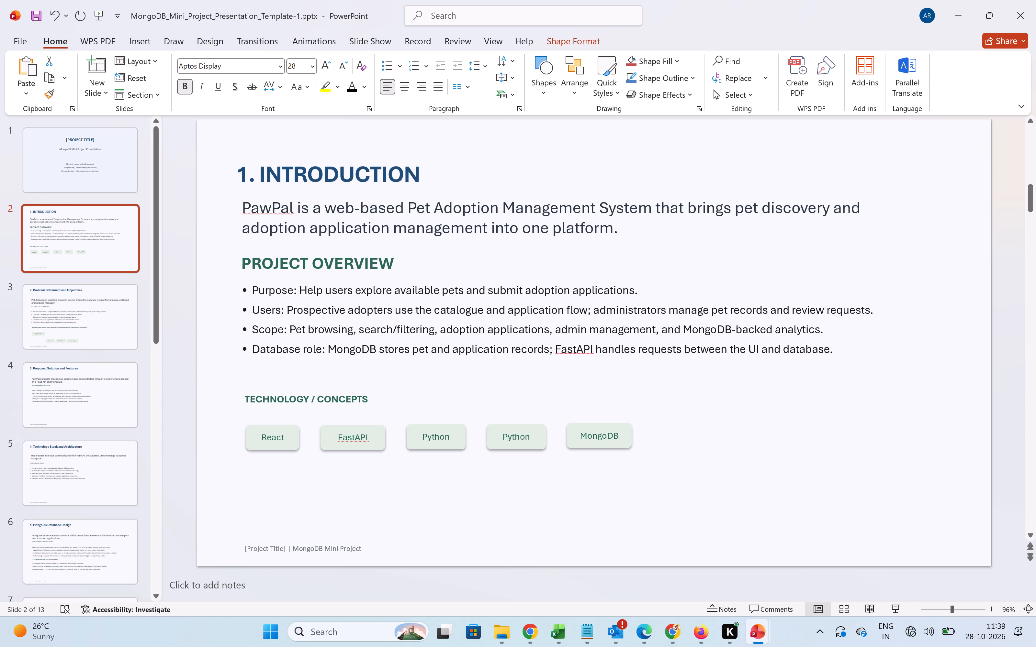
left_click_drag(413, 159, 411, 158)
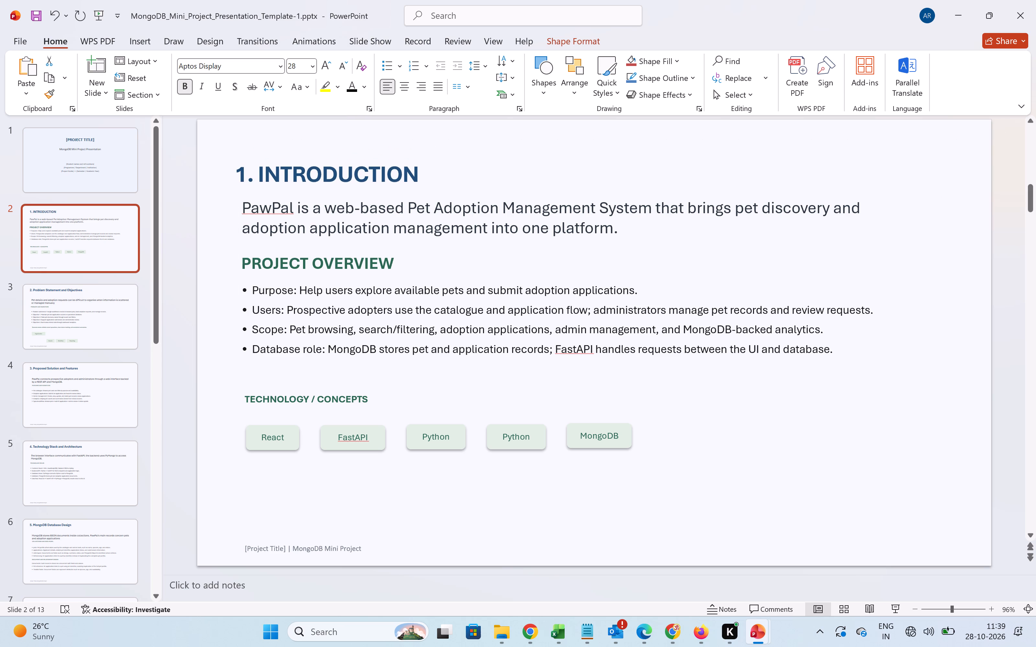
left_click_drag(411, 158, 413, 159)
left_click(434, 492)
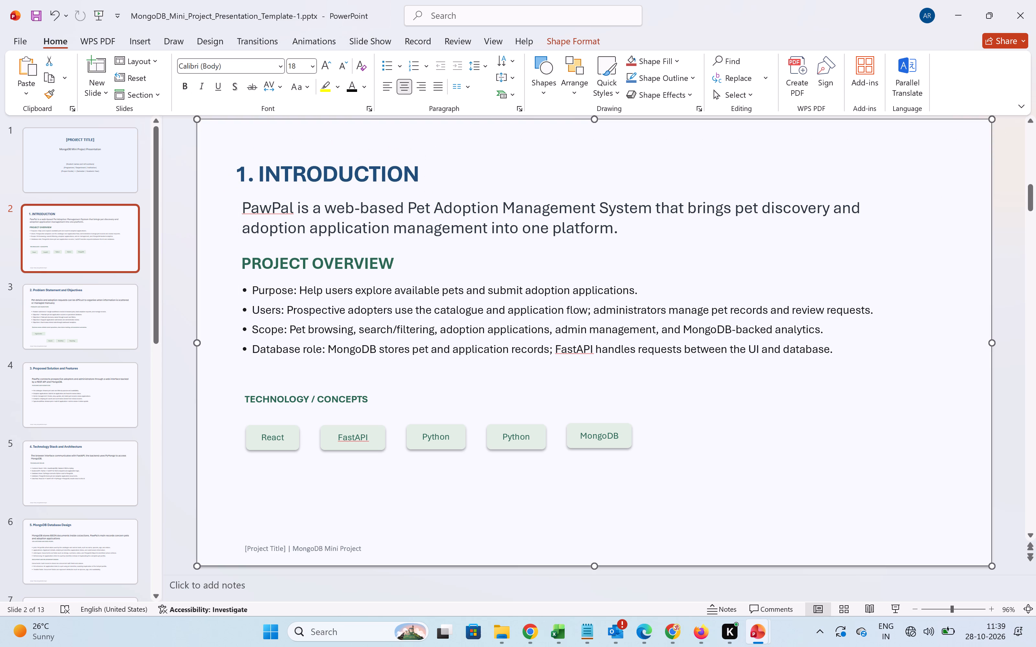
Delete the "[Project Title] | MongoDB Mini Project" footer text box from slide 2.
left_click(322, 542)
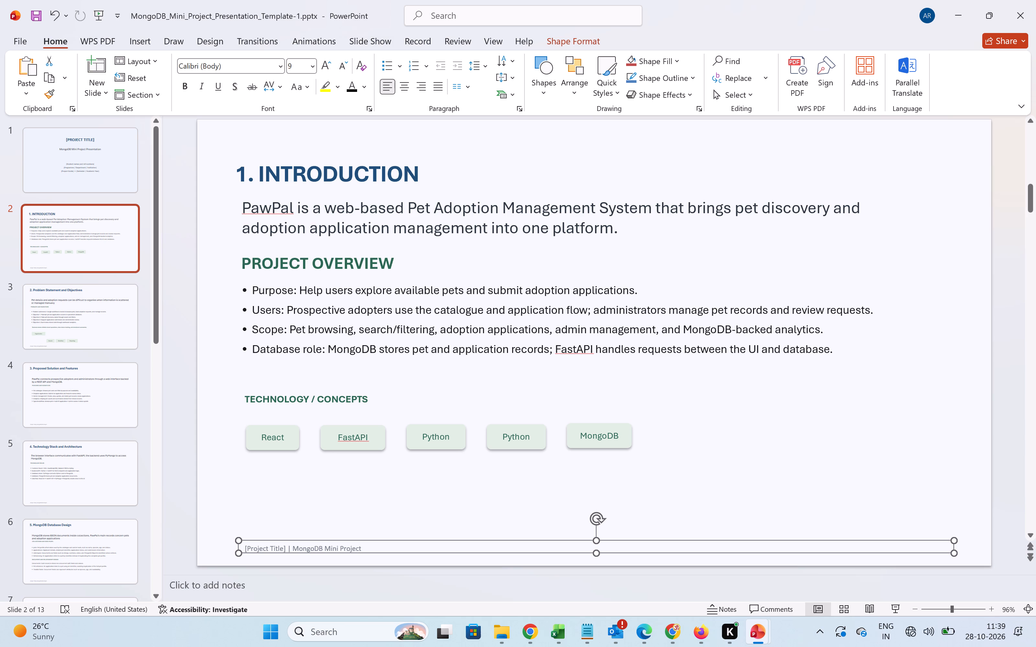
key("Delete")
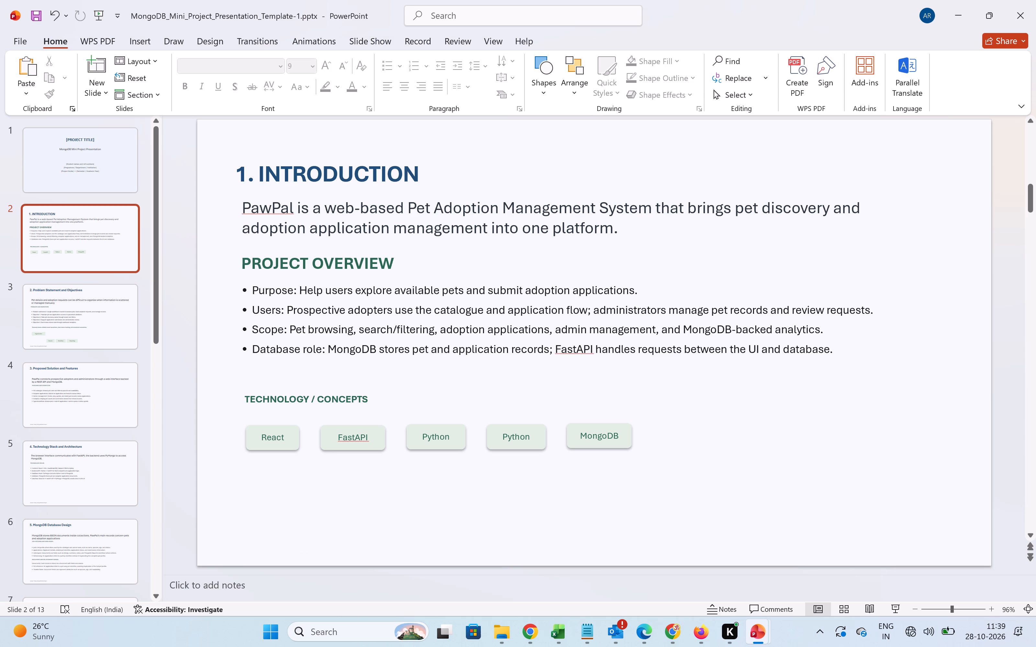
Add blank lines beneath the PROJECT OVERVIEW heading inside its text box.
left_click(333, 311)
left_click(422, 263)
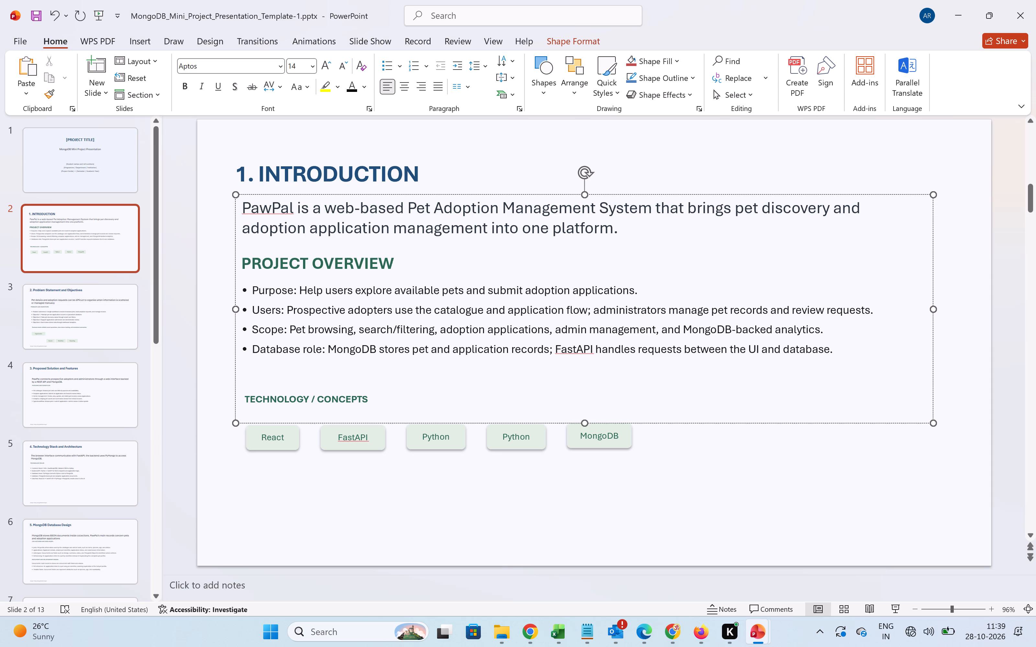
left_click(269, 280)
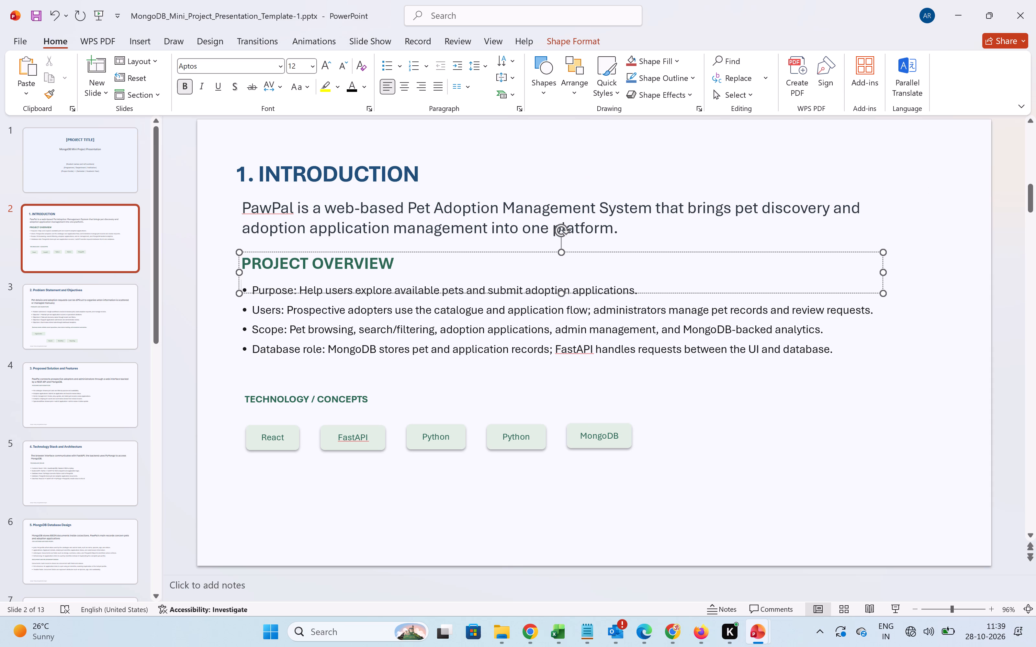
key("Return")
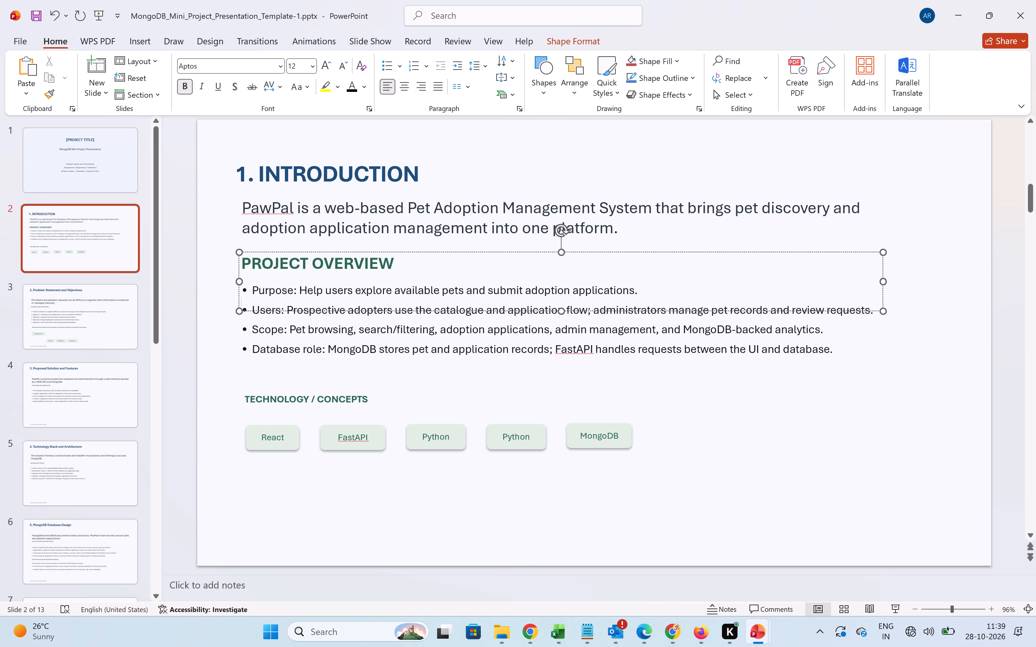
key("Up")
key("Return")
key("BackSpace")
key("BackSpace")
key("Return")
key("Return")
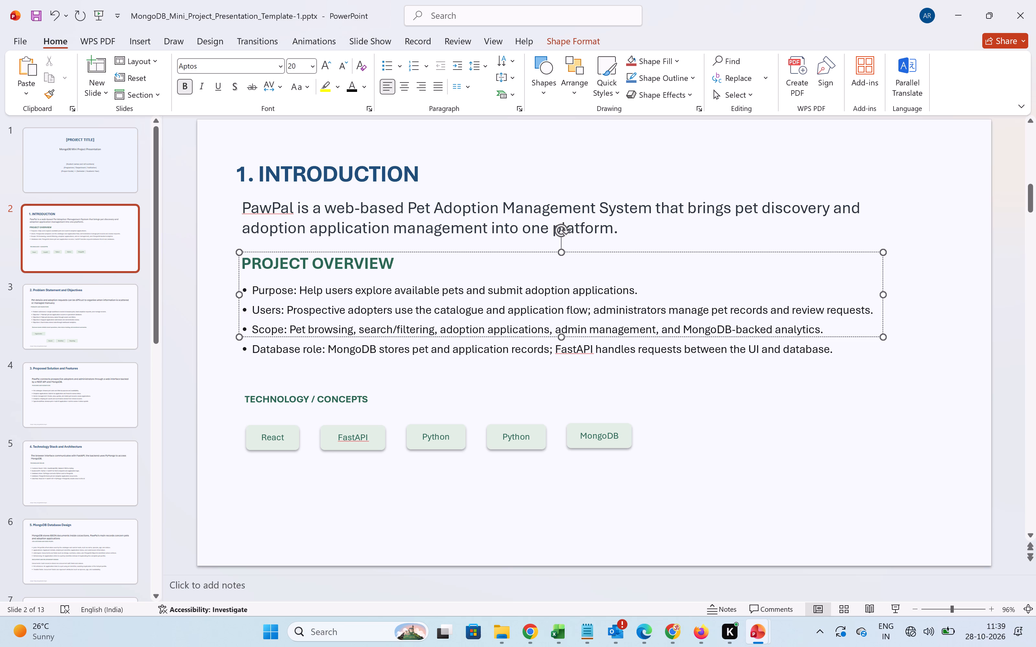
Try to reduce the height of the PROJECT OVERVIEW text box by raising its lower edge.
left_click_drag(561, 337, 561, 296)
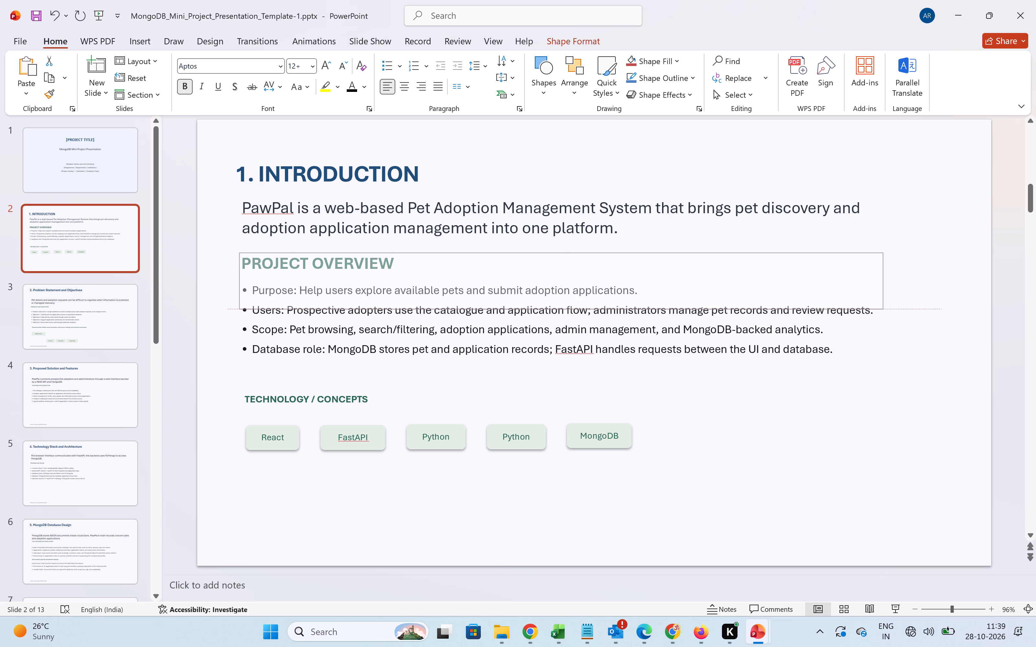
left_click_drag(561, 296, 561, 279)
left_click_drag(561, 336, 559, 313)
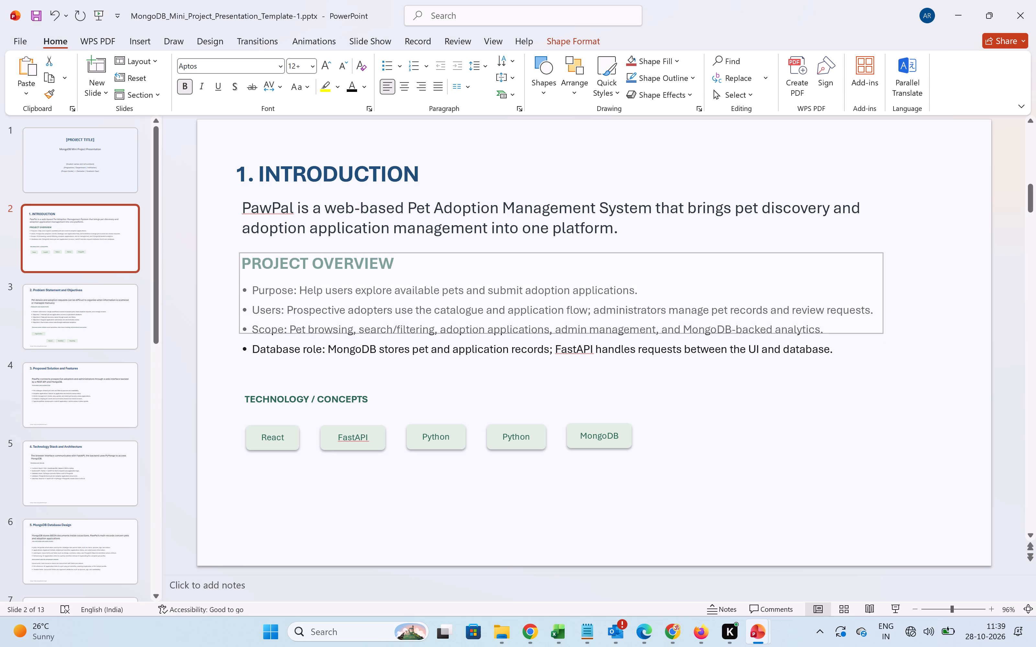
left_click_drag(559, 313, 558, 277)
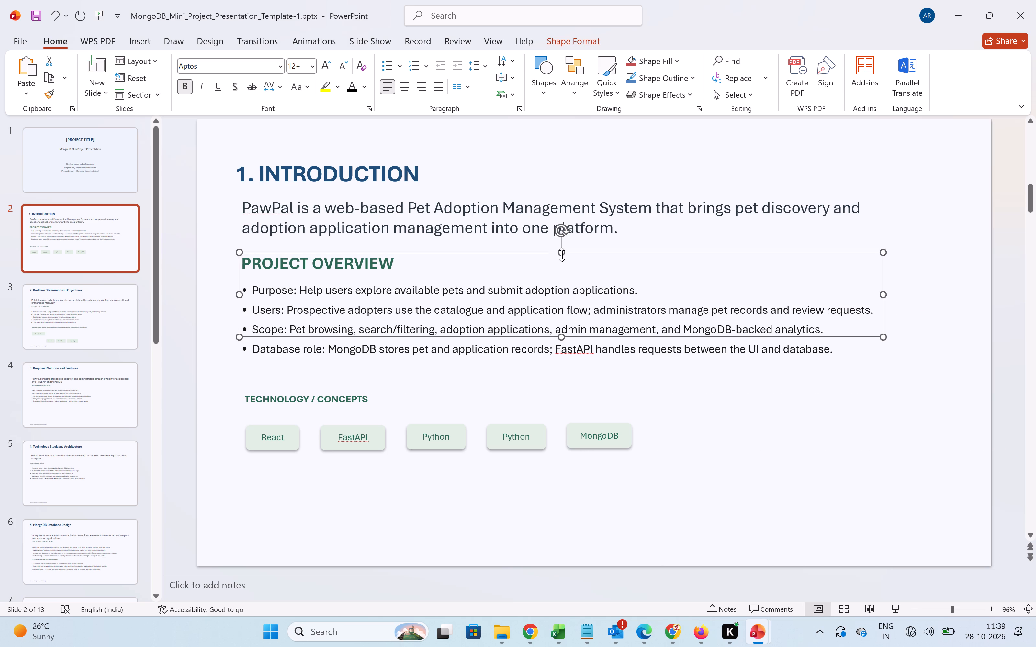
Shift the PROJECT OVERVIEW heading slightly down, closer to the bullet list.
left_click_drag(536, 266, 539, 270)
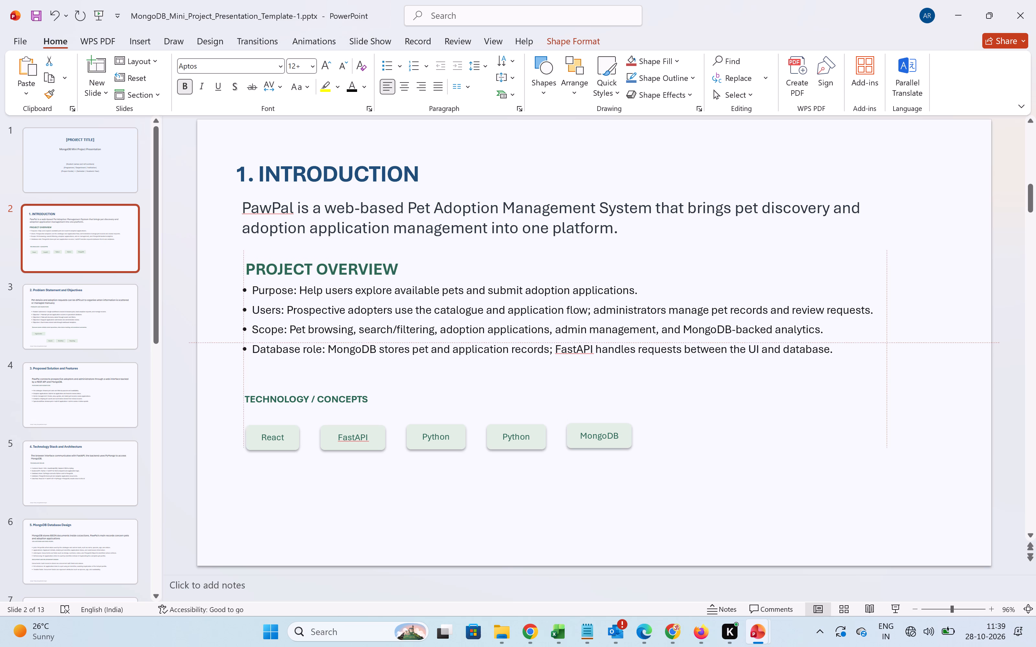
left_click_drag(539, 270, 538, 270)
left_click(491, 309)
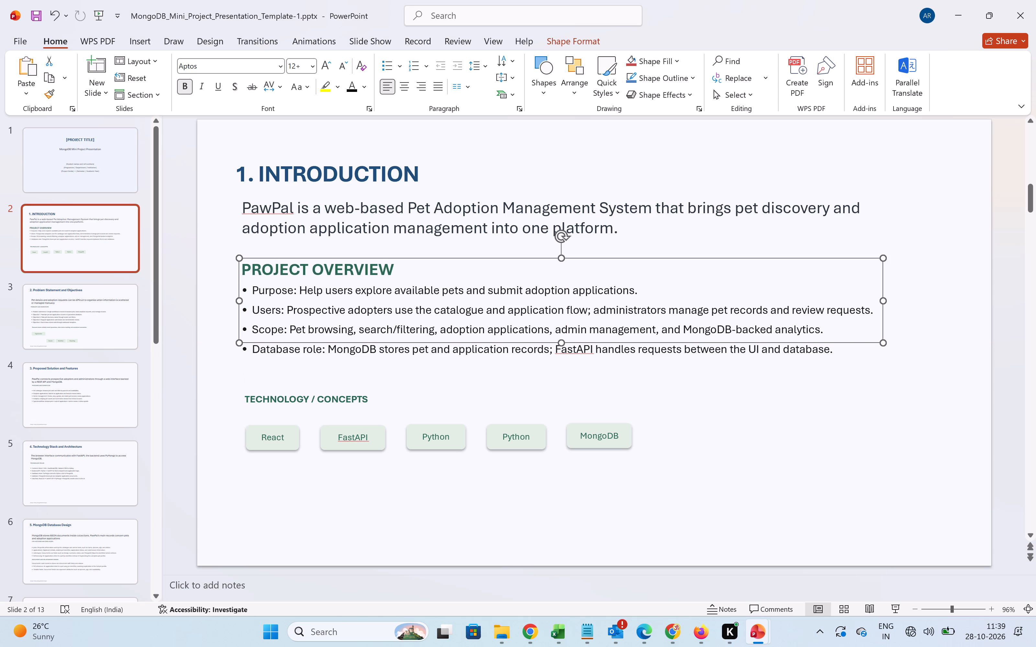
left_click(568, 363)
Add another blank line beneath the PROJECT OVERVIEW heading inside its text box.
left_click(242, 288)
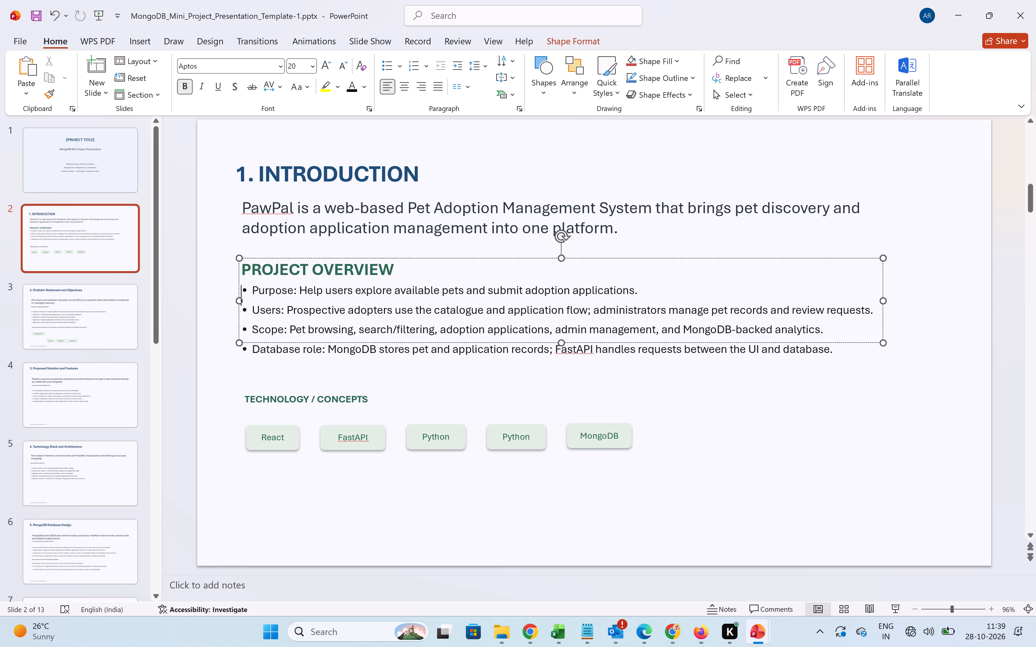
key("Return")
Shift the PROJECT OVERVIEW heading slightly right of the introductory sentence's left edge.
left_click(399, 270)
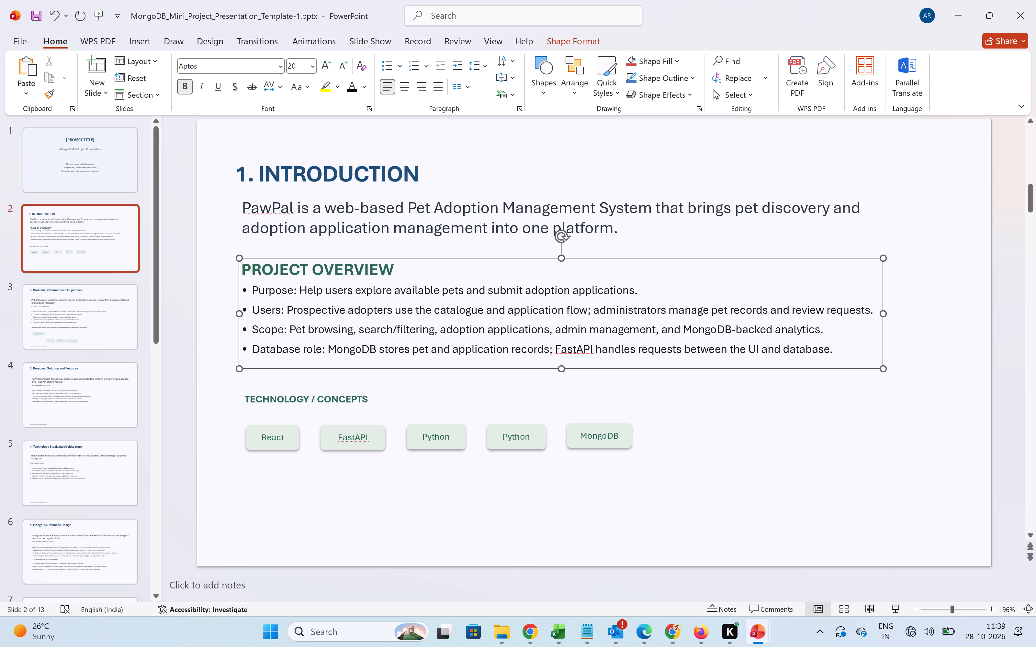
left_click(399, 270)
left_click_drag(440, 268, 441, 265)
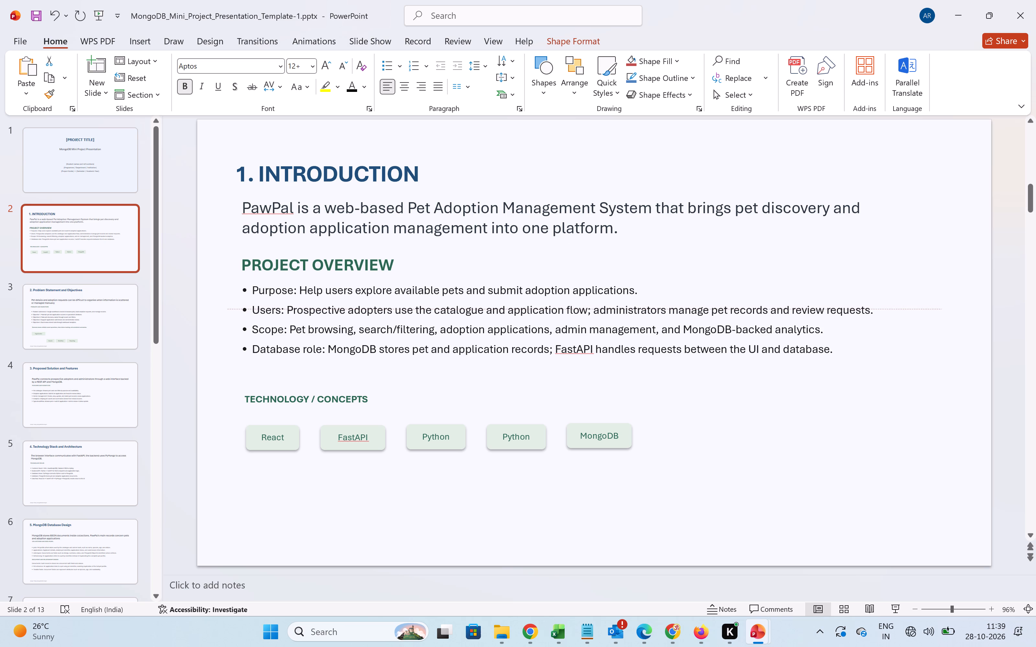
left_click_drag(441, 265, 443, 268)
left_click(449, 379)
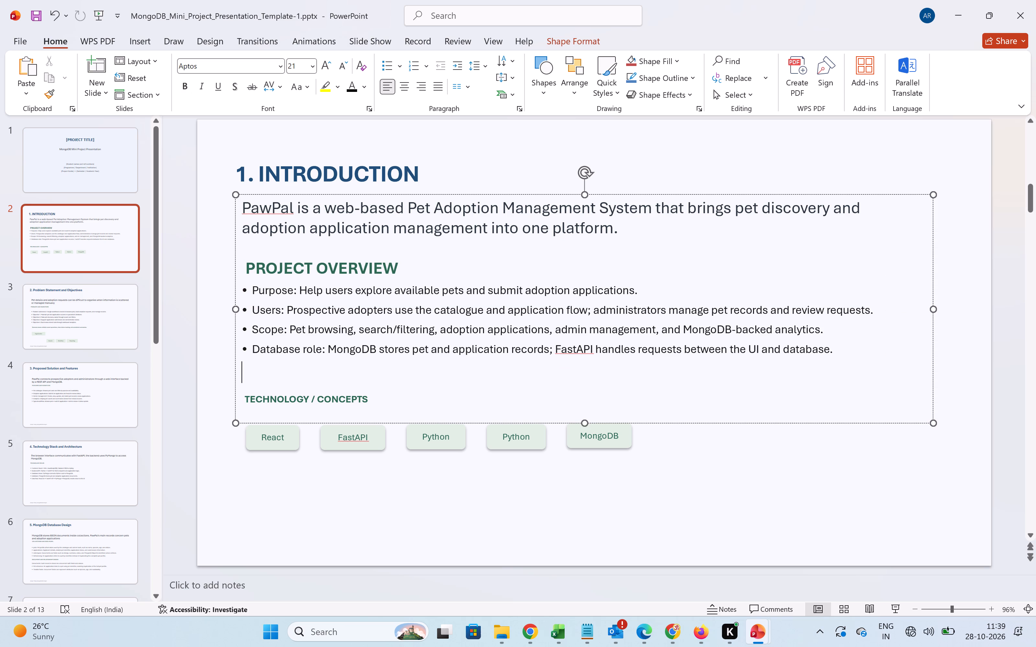
left_click(726, 495)
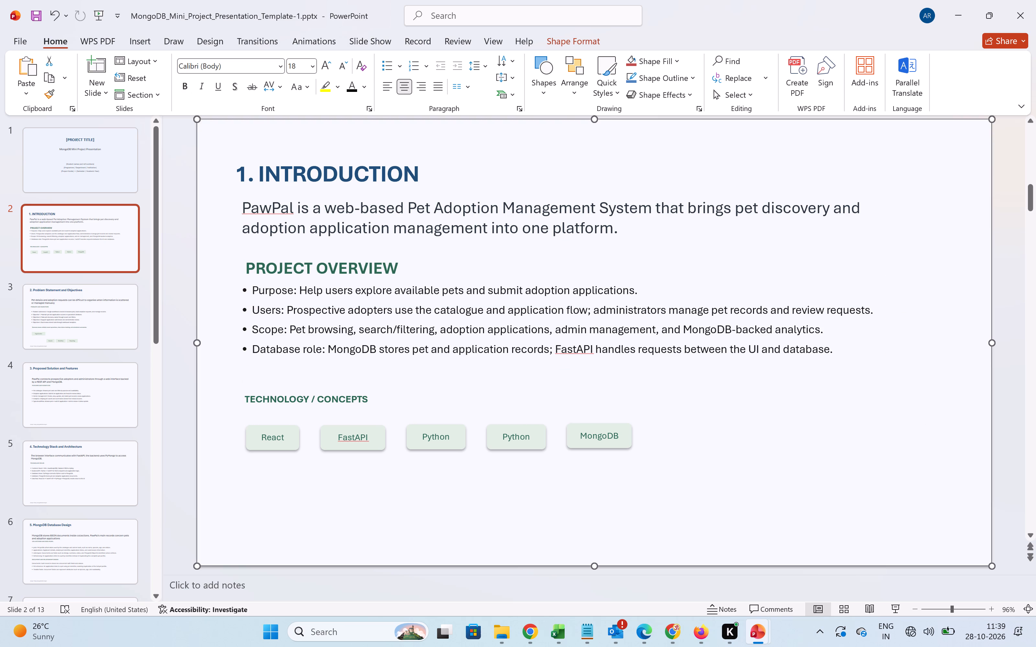
Shift the TECHNOLOGY / CONCEPTS heading slightly right and down, closer to the technology boxes.
left_click(362, 399)
left_click_drag(395, 404, 397, 407)
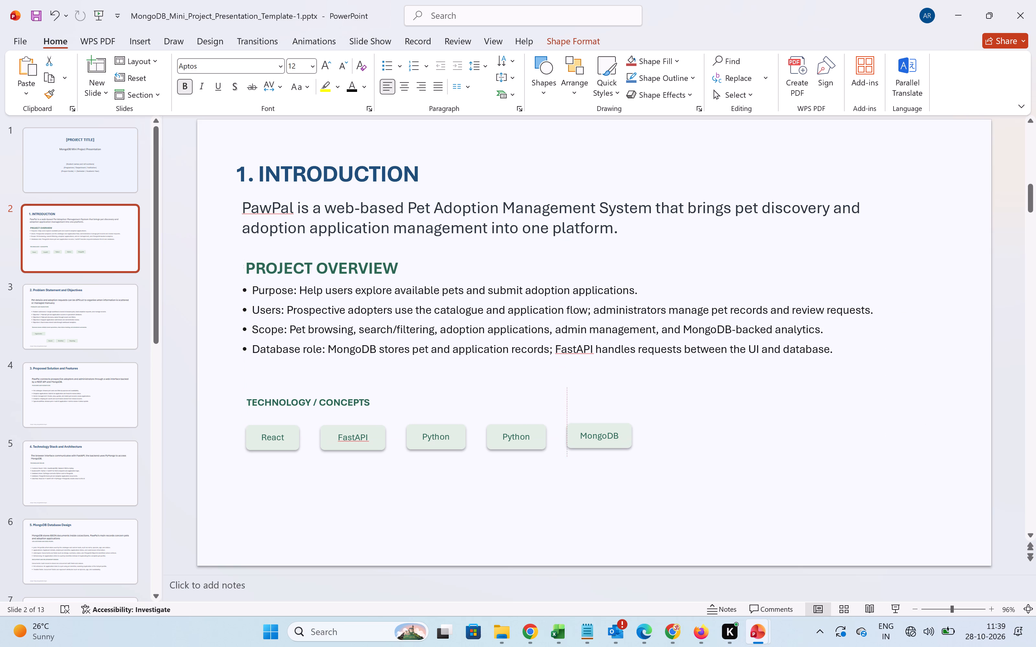
left_click_drag(397, 407, 400, 407)
Shift the PROJECT OVERVIEW heading slightly up and right, towards the TECHNOLOGY / CONCEPTS heading's left edge.
left_click(378, 317)
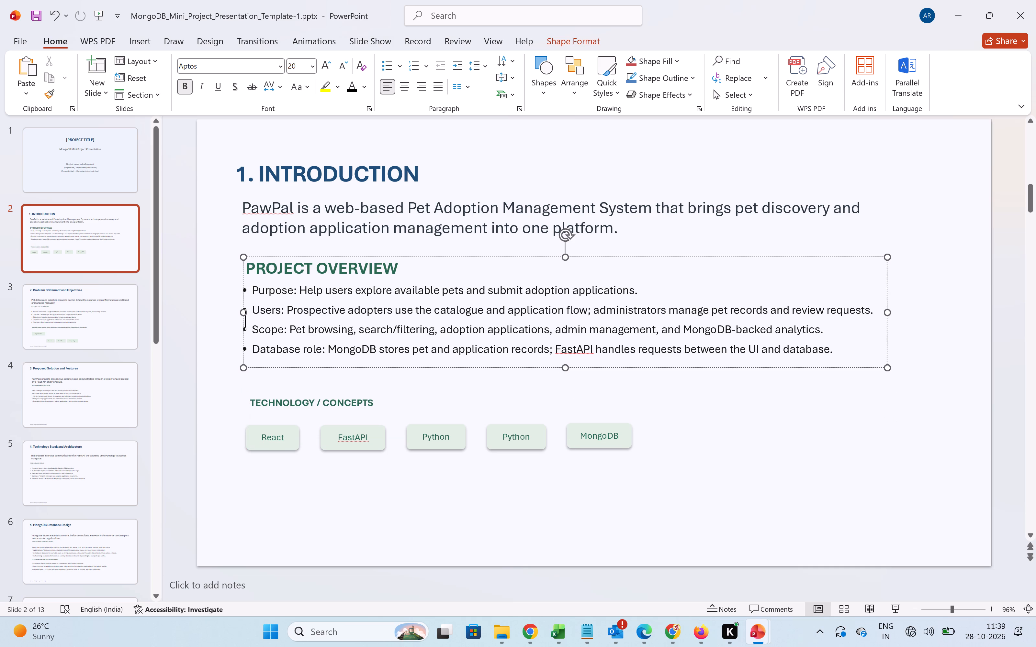
left_click_drag(476, 275, 478, 273)
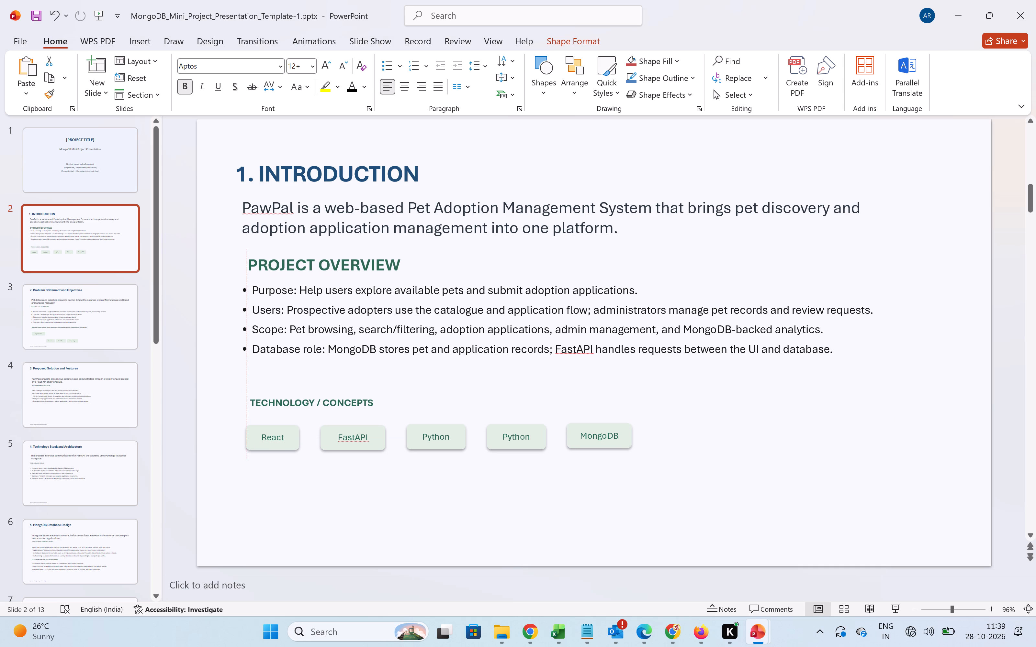
left_click_drag(478, 273, 479, 273)
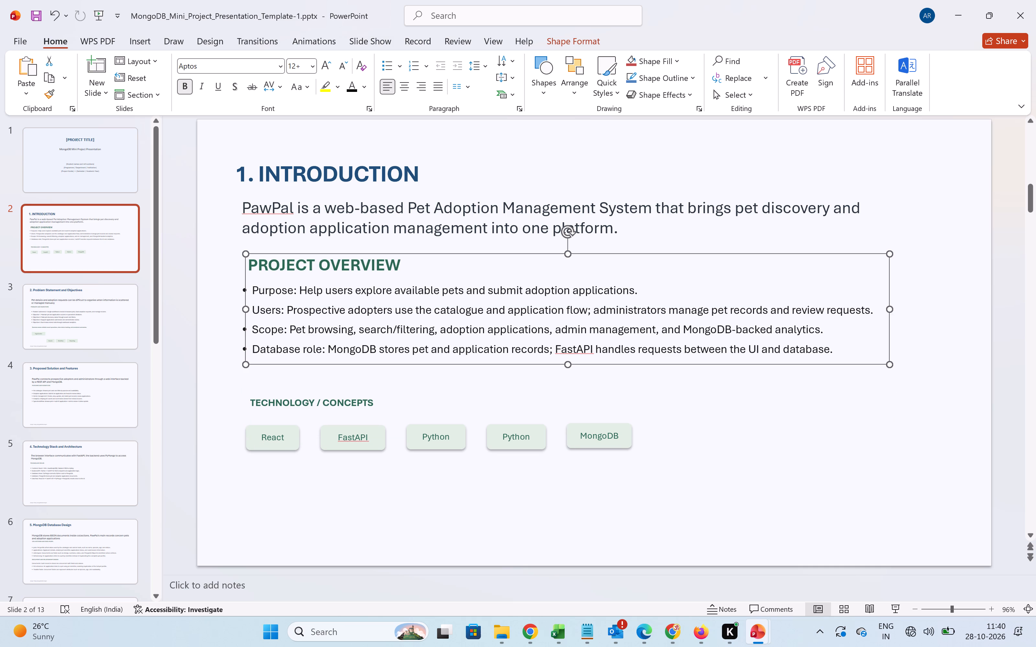
Narrow the PROJECT OVERVIEW text box slightly and try to reduce its height to fit the heading.
left_click_drag(890, 364, 873, 287)
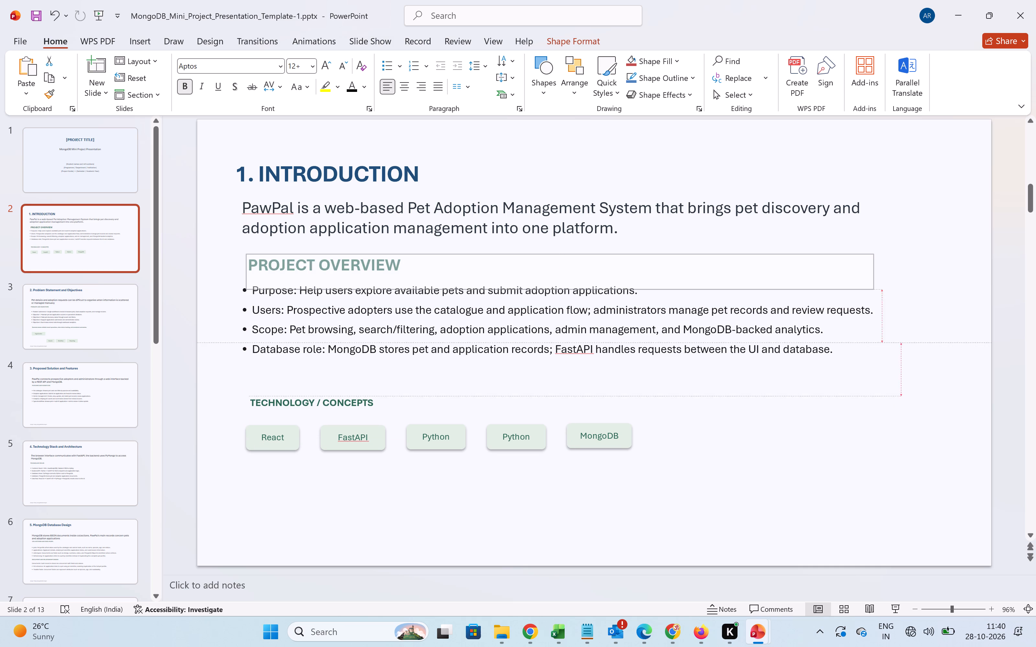
left_click_drag(873, 287, 872, 282)
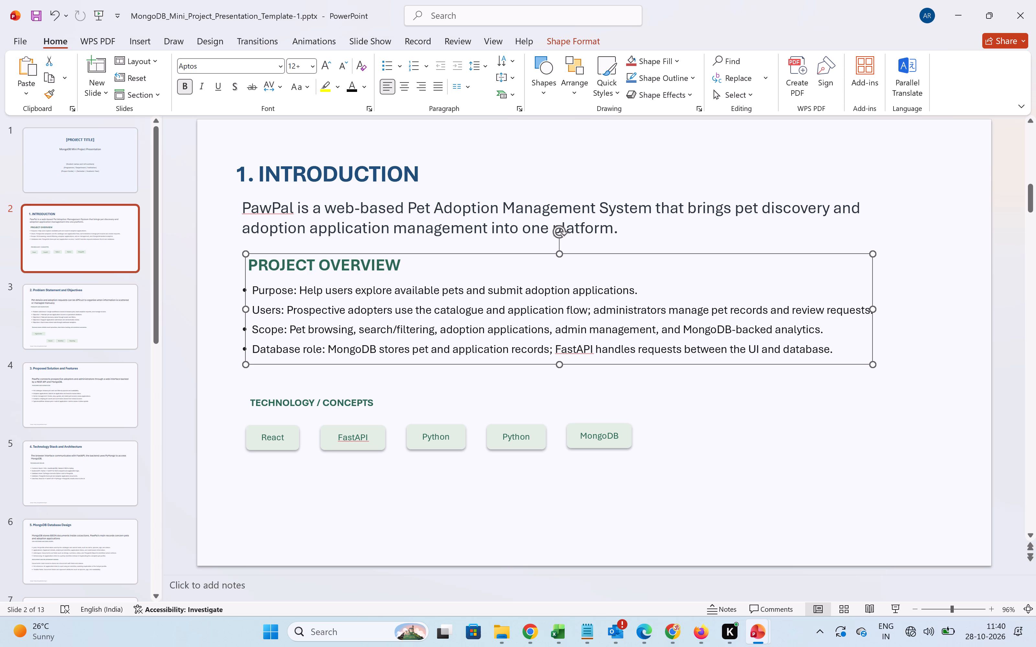
left_click(574, 281)
left_click_drag(558, 366, 556, 276)
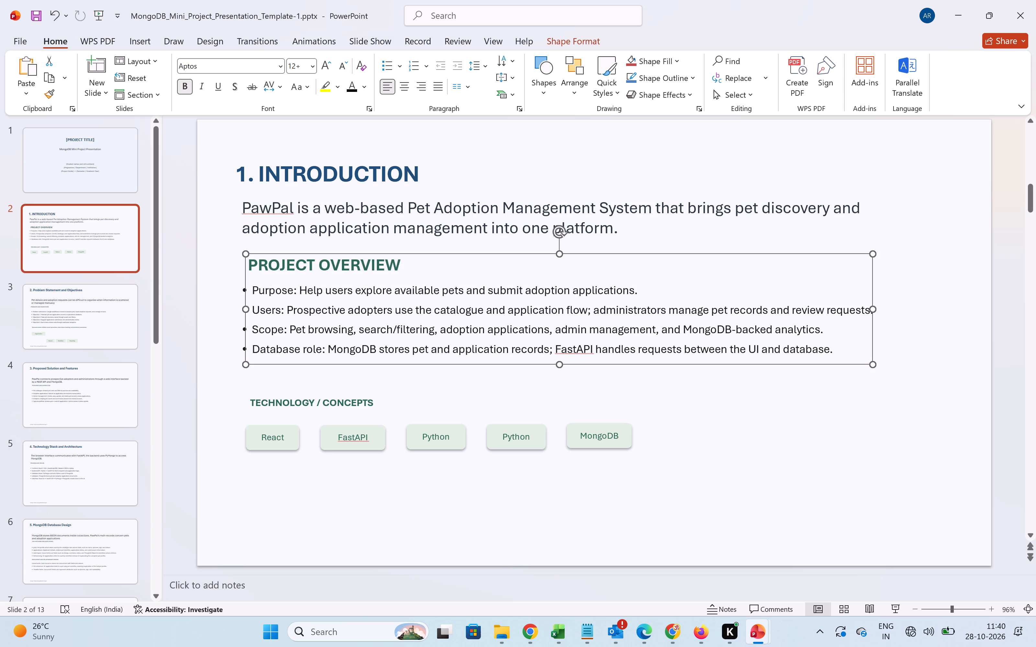
left_click(740, 437)
left_click(699, 480)
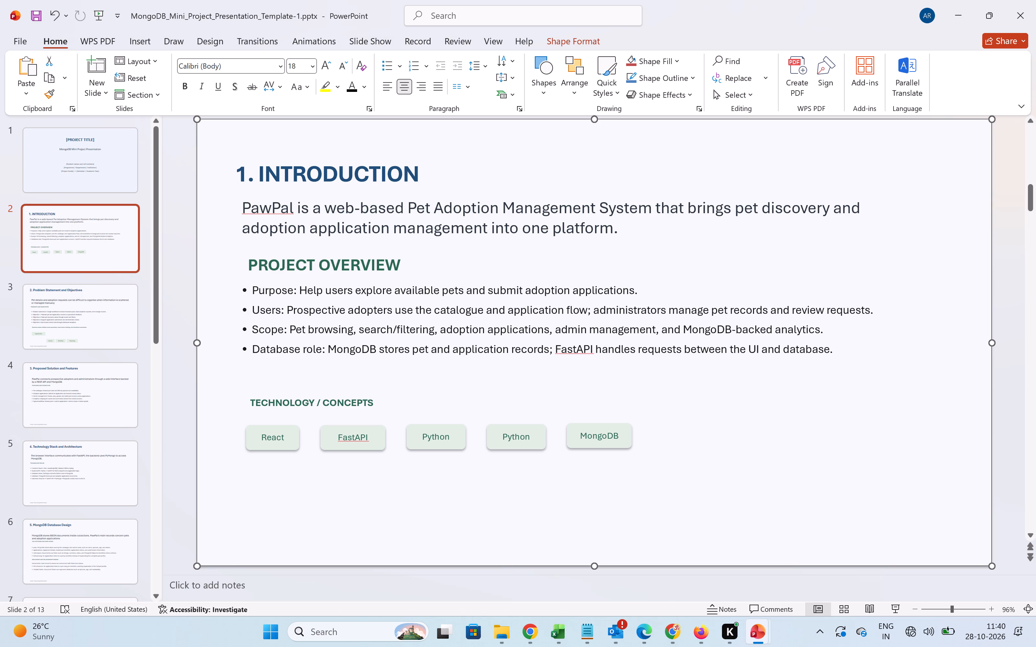
Shift the PROJECT OVERVIEW heading slightly right so it lines up with the TECHNOLOGY / CONCEPTS heading and the bullet text.
left_click(263, 258)
left_click(449, 272)
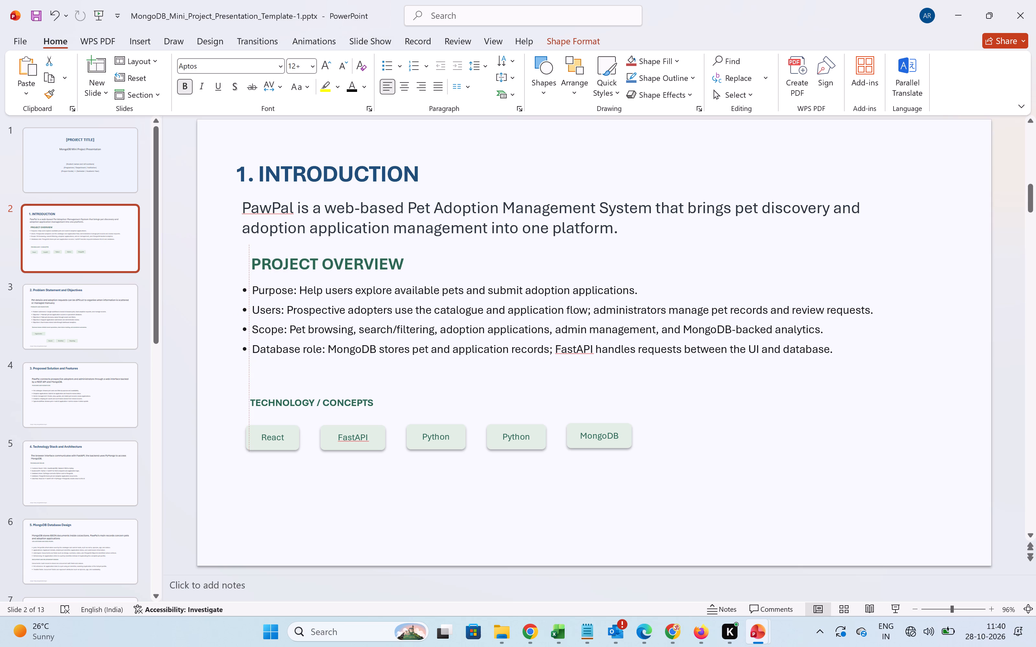
left_click(483, 396)
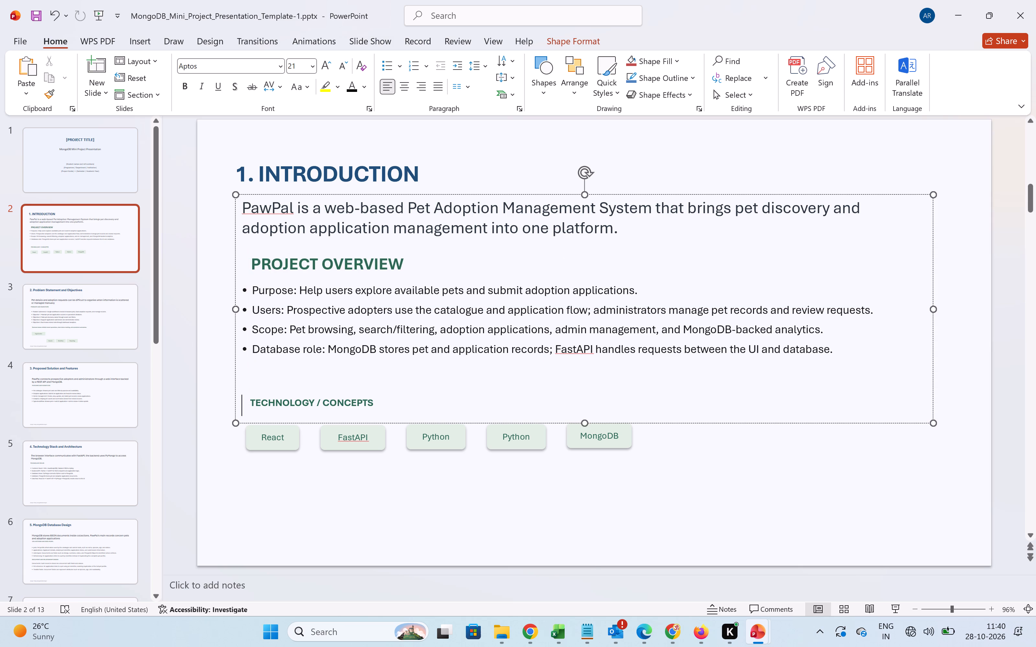
left_click(618, 521)
On slide 3, move the Problem Statement and Objectives title down and slightly right, closer to the introductory paragraph.
left_click(52, 277)
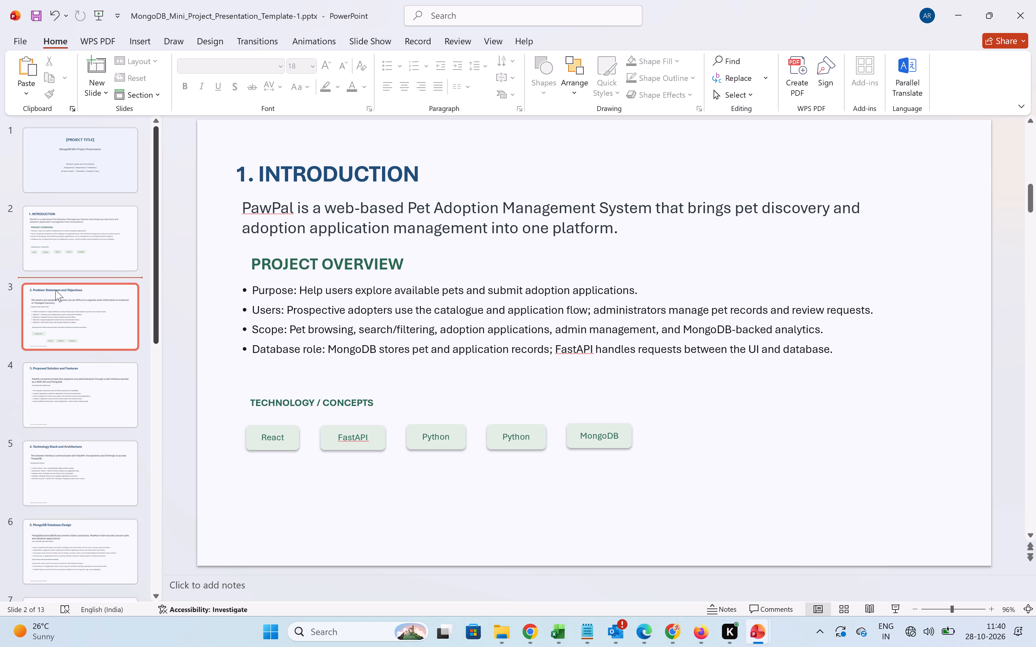
left_click(55, 290)
left_click(373, 149)
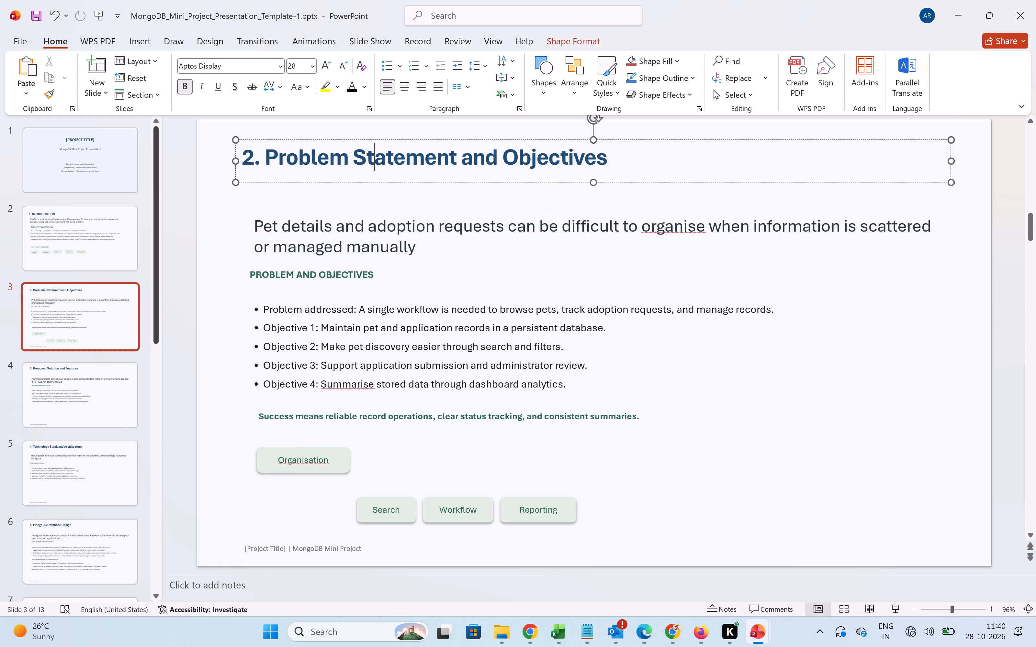
left_click(643, 164)
left_click_drag(658, 160, 658, 170)
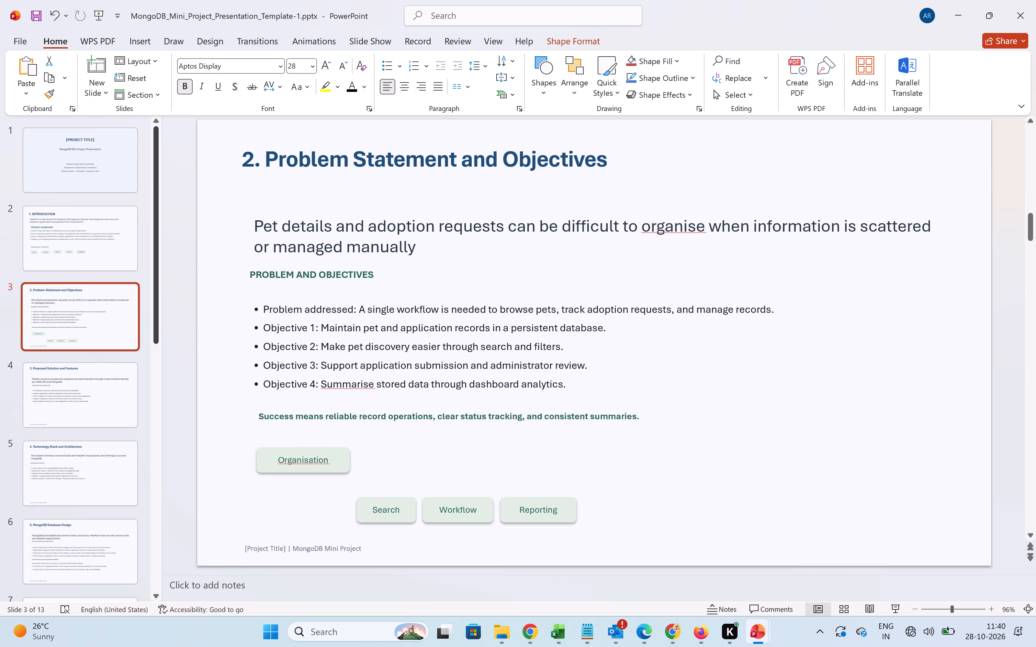
left_click_drag(658, 170, 664, 180)
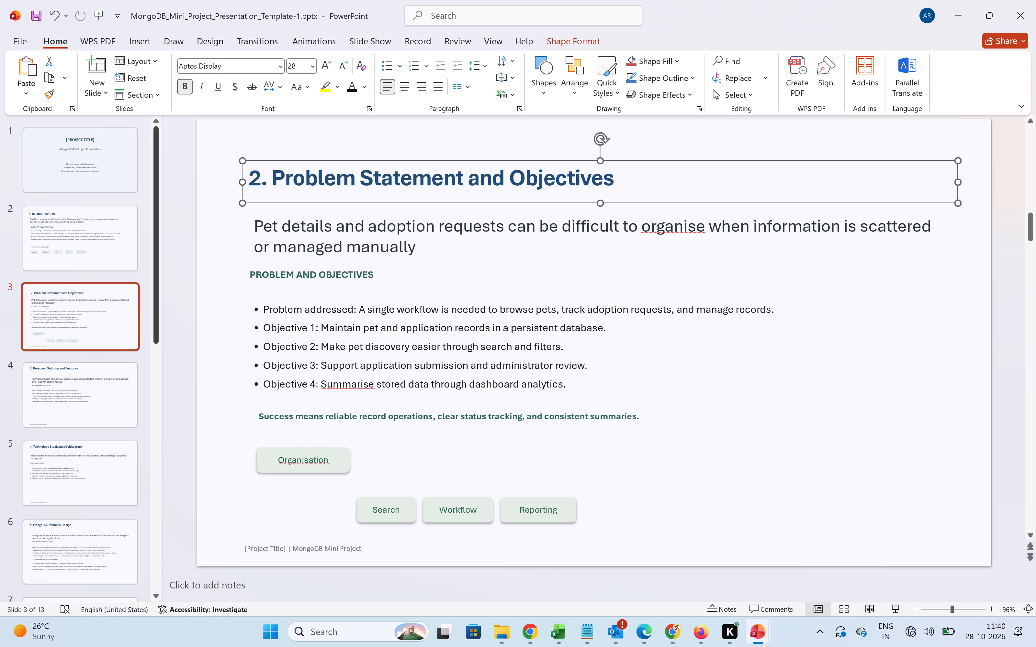
Set the font size of slide 3's introductory paragraph about pet details and adoption requests to 20.
left_click(435, 258)
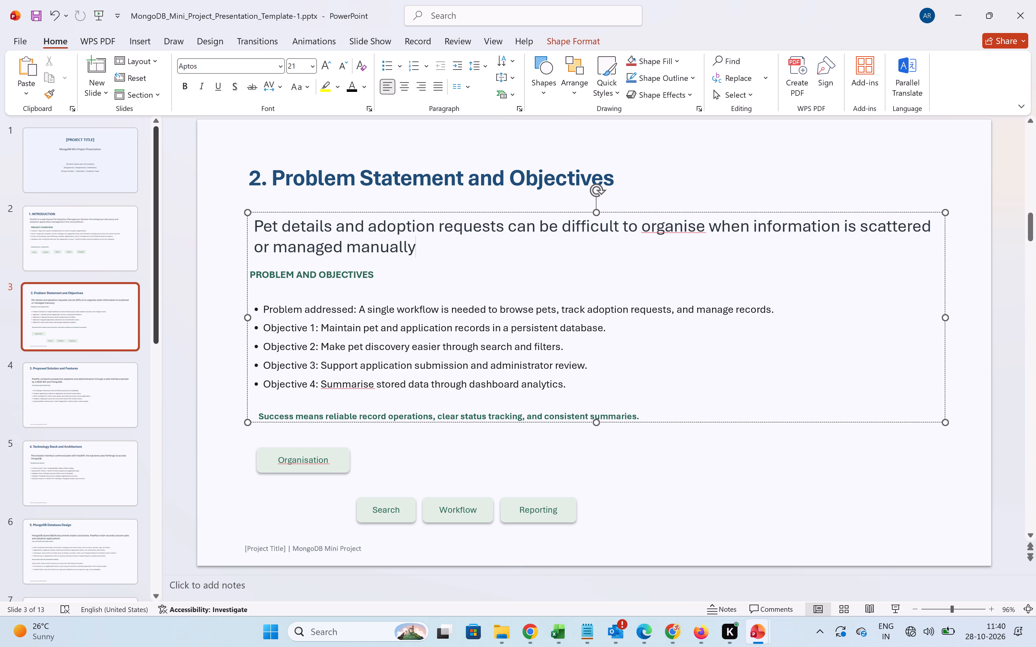
left_click(436, 269)
left_click_drag(420, 250, 268, 222)
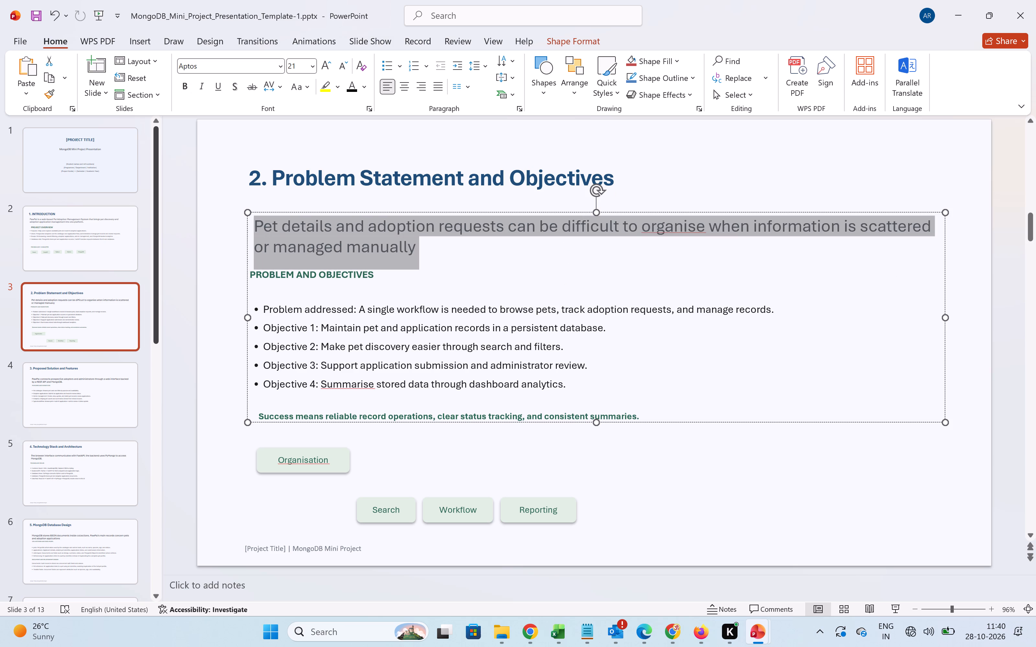
left_click_drag(268, 222, 263, 220)
left_click(312, 67)
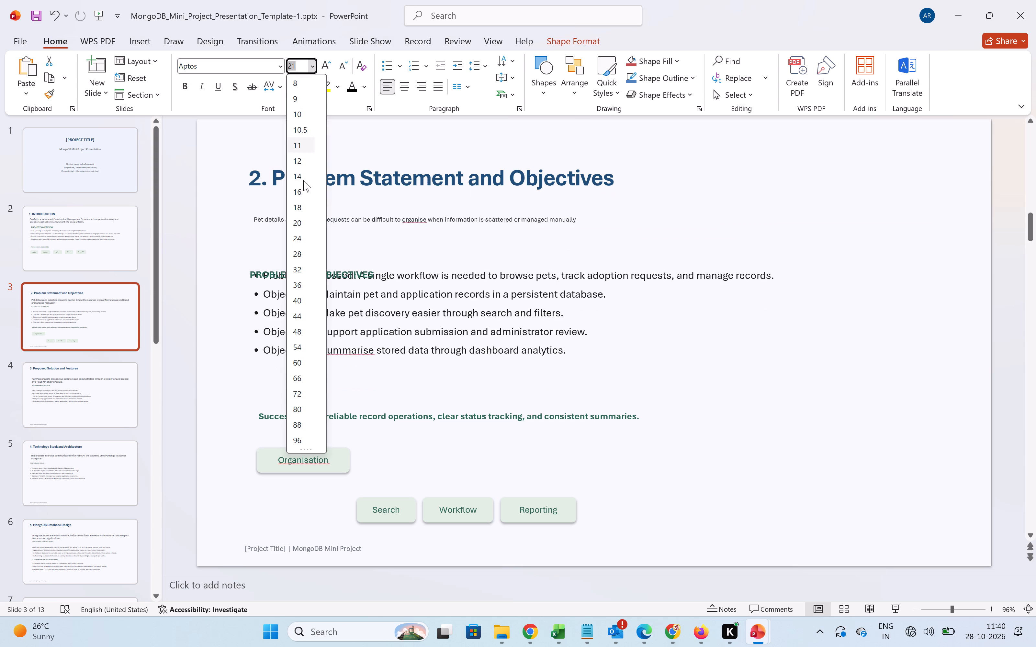
left_click(298, 219)
left_click(425, 242)
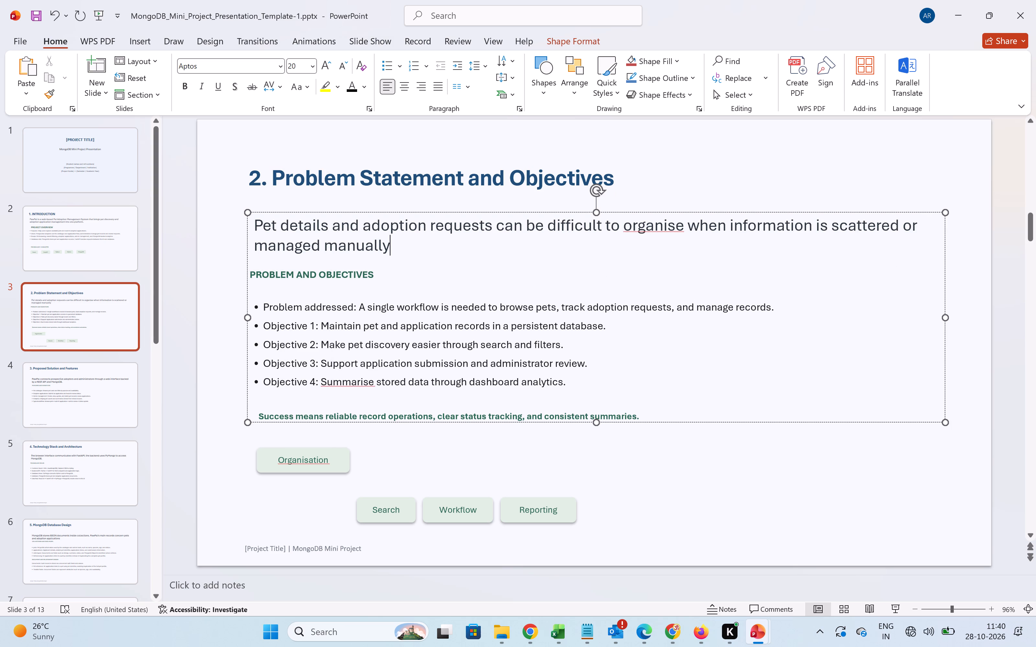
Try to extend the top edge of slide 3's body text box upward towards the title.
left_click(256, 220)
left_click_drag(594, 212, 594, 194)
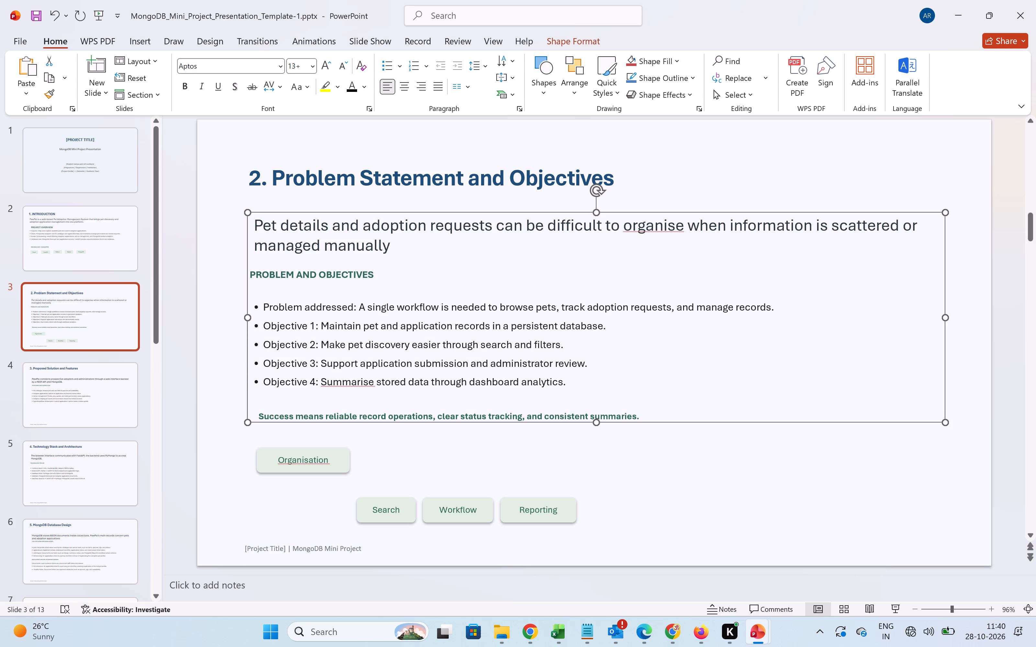
Shift the PROBLEM AND OBJECTIVES heading slightly right and down to line up with the paragraph and bullet list.
left_click(321, 276)
left_click_drag(480, 273, 487, 278)
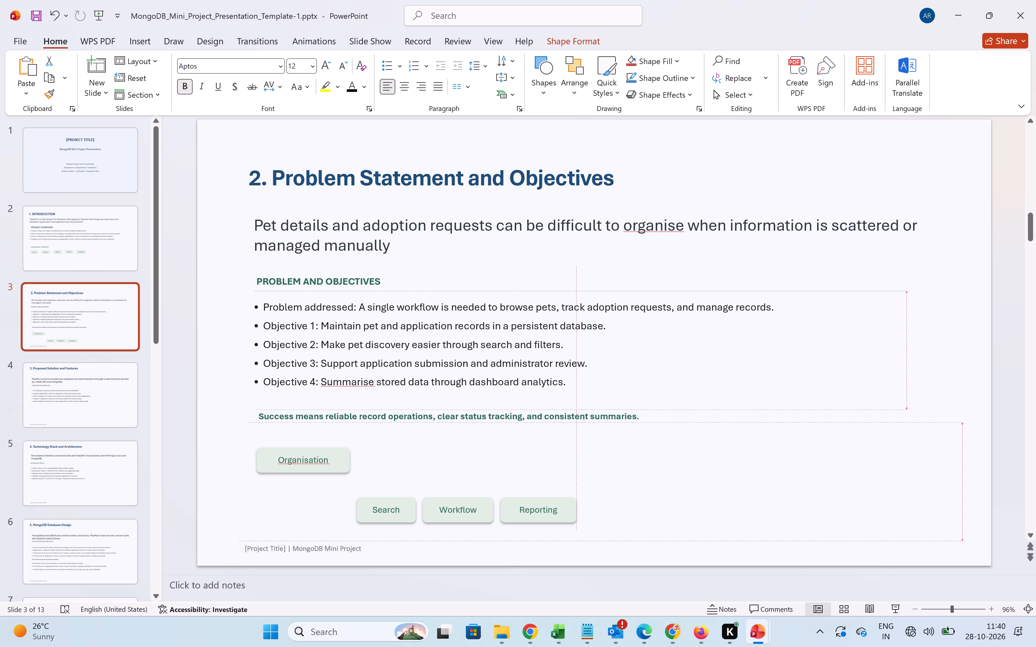
left_click_drag(487, 278, 487, 281)
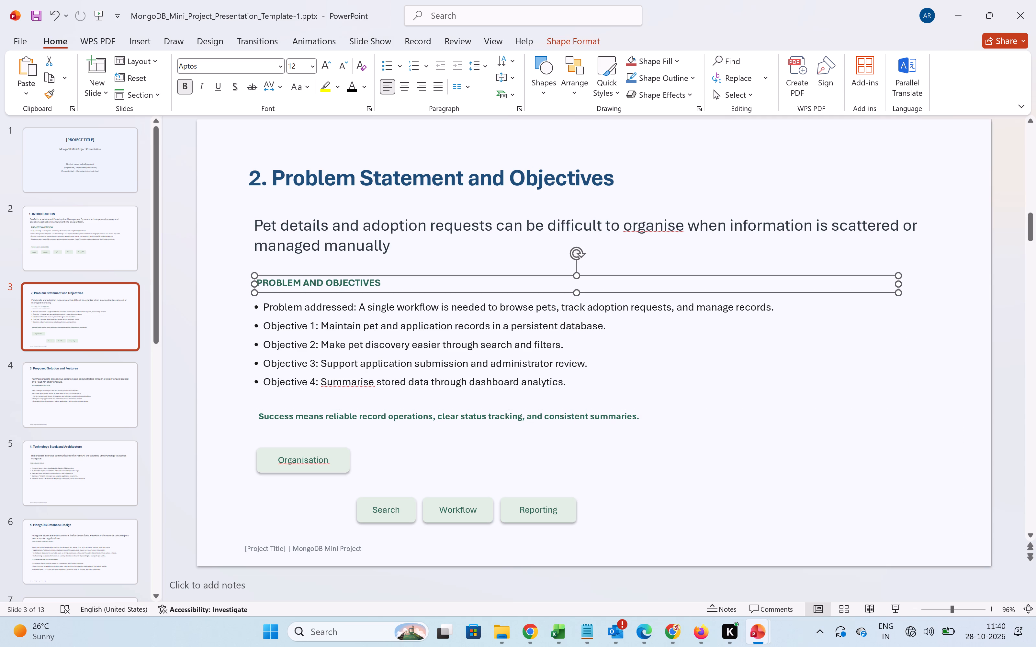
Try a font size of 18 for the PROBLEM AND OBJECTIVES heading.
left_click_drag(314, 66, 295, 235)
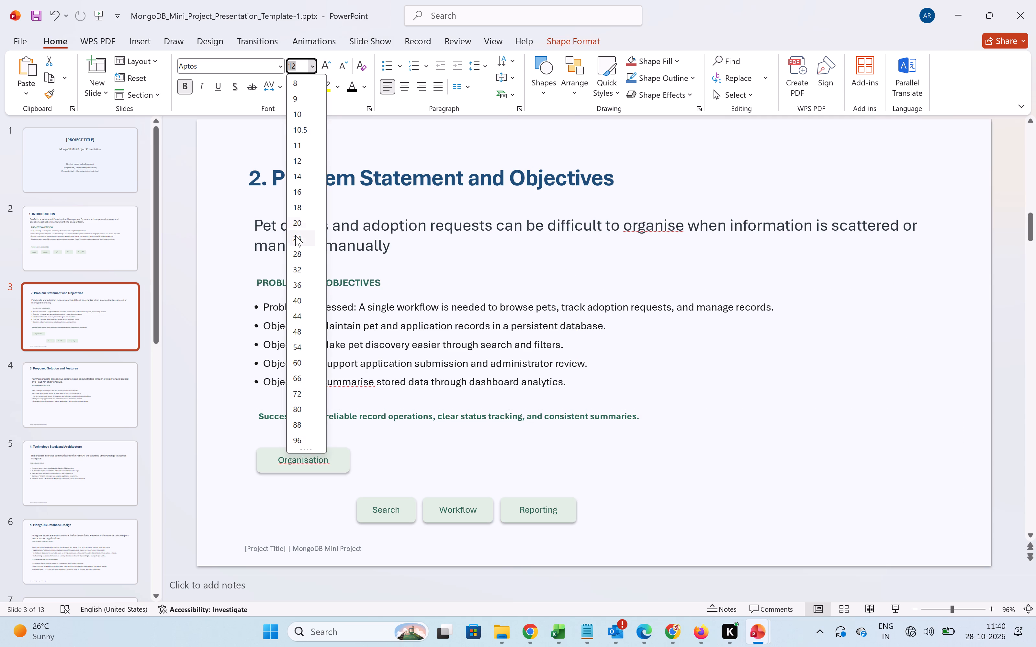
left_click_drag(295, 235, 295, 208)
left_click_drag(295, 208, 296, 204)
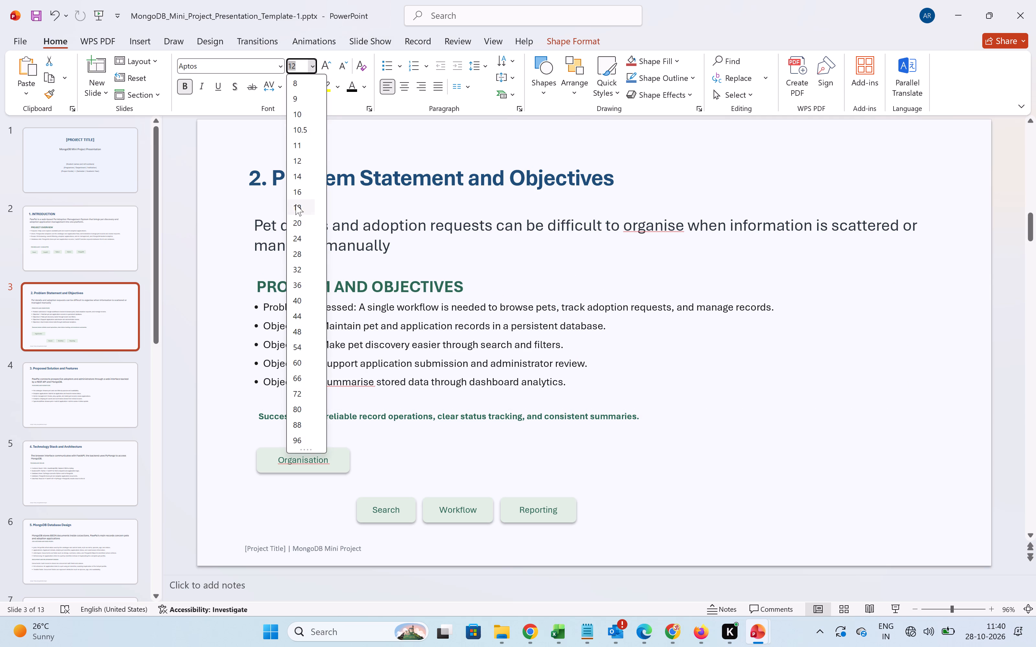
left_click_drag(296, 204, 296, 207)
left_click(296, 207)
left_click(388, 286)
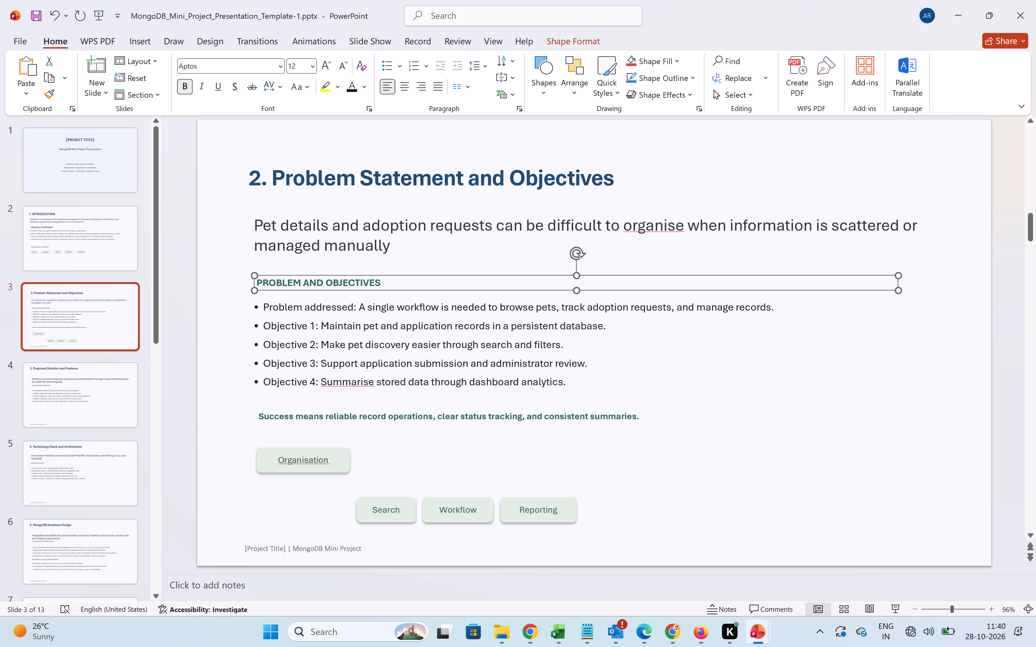
Nudge the PROBLEM AND OBJECTIVES heading slightly down, closer to the bullet list.
left_click(391, 282)
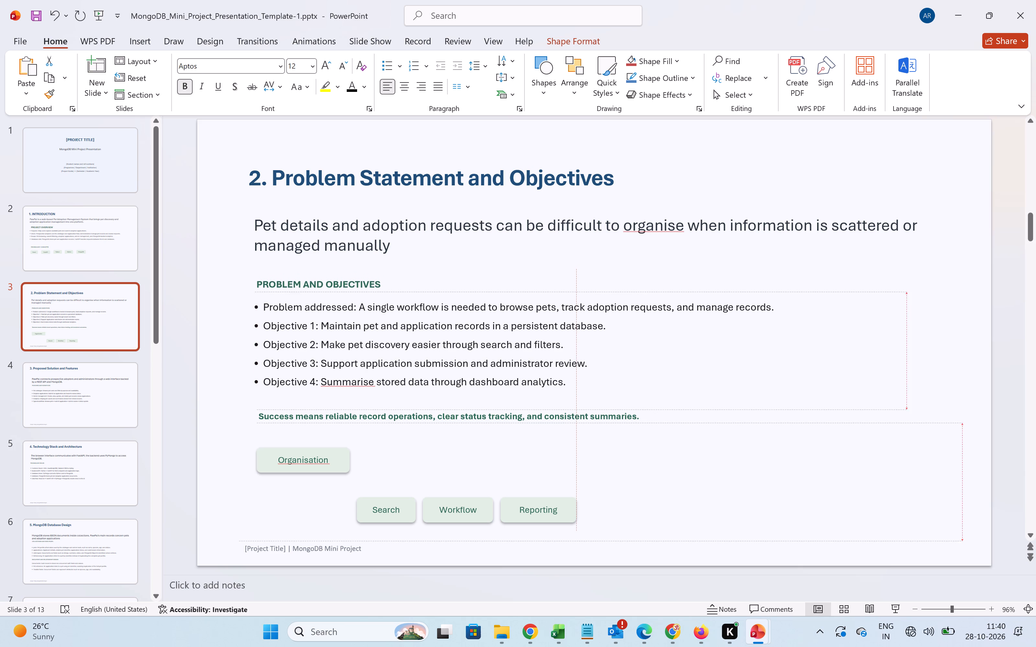
left_click(423, 384)
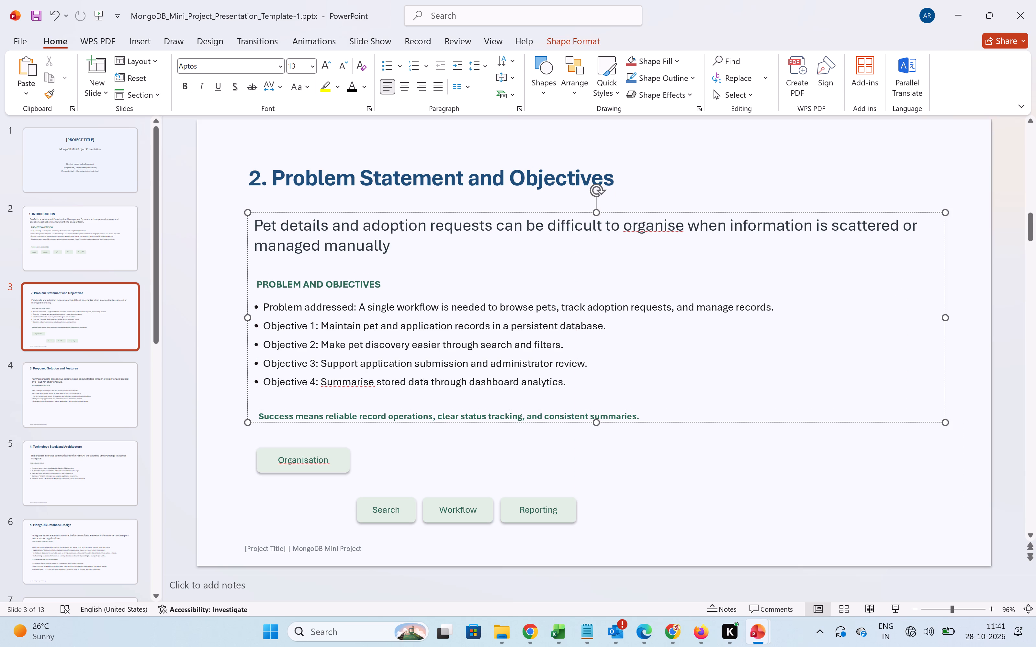
left_click(610, 498)
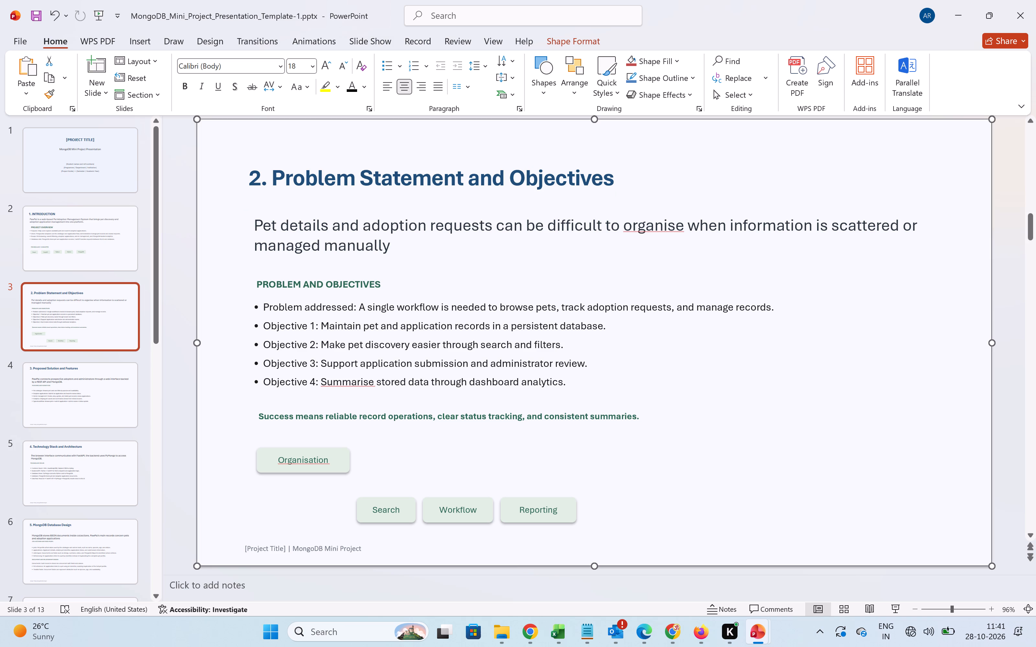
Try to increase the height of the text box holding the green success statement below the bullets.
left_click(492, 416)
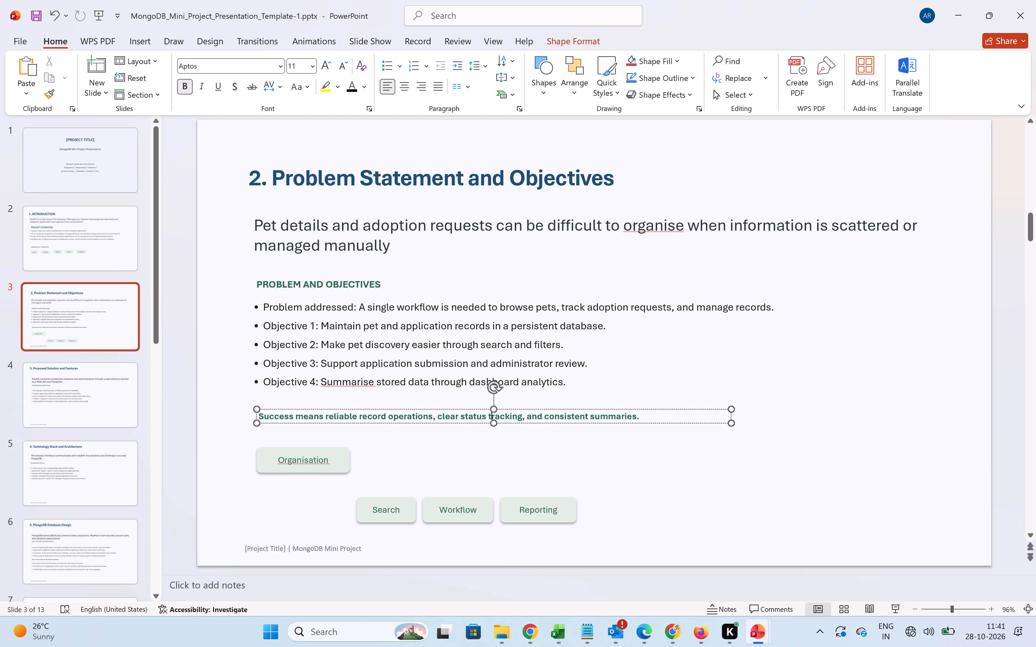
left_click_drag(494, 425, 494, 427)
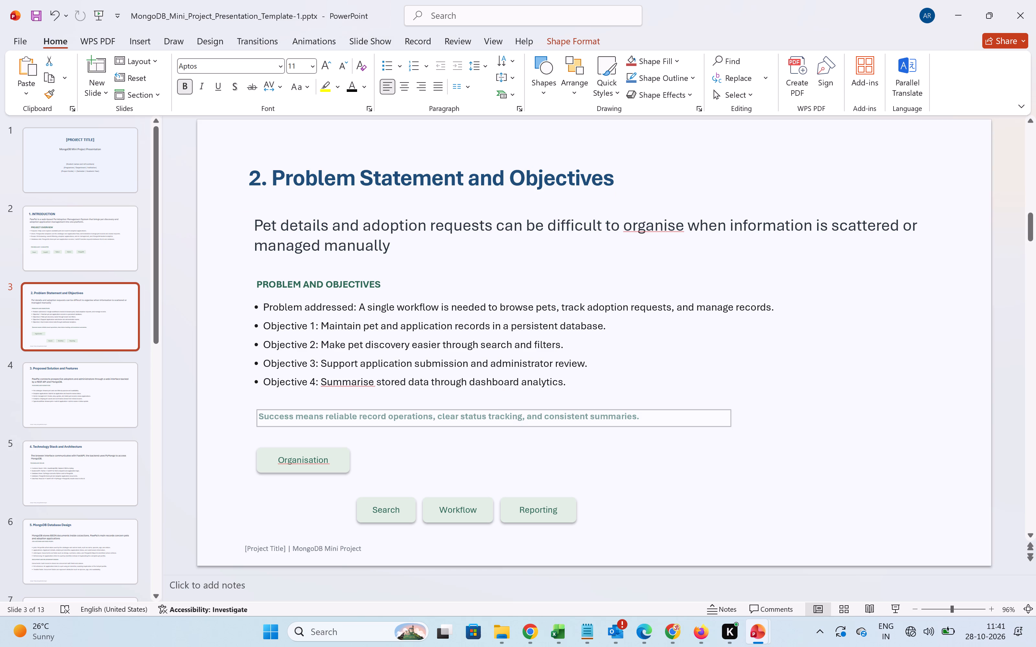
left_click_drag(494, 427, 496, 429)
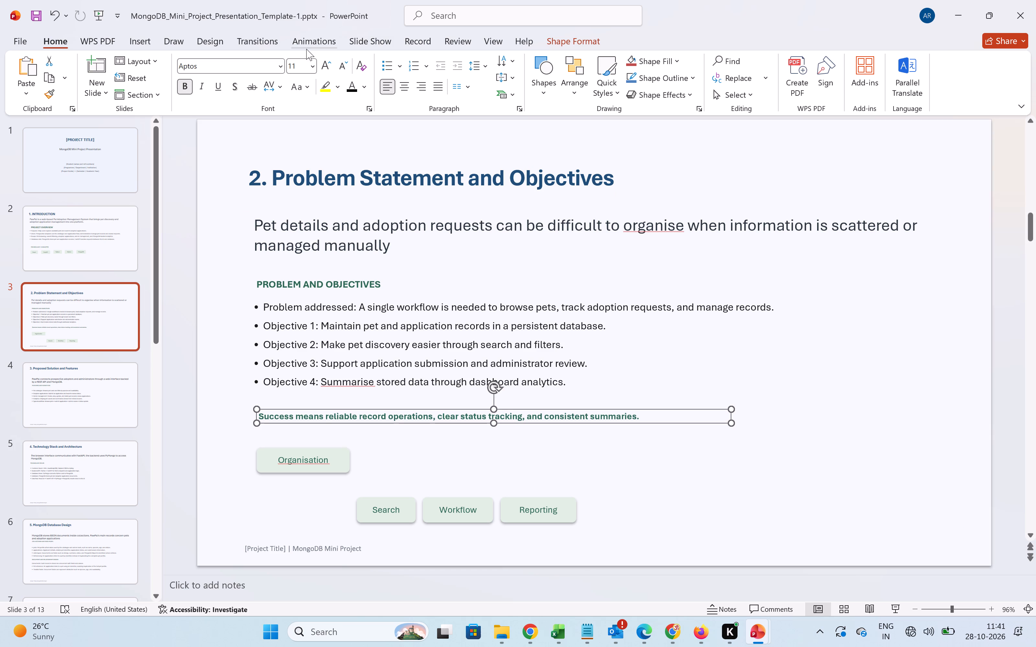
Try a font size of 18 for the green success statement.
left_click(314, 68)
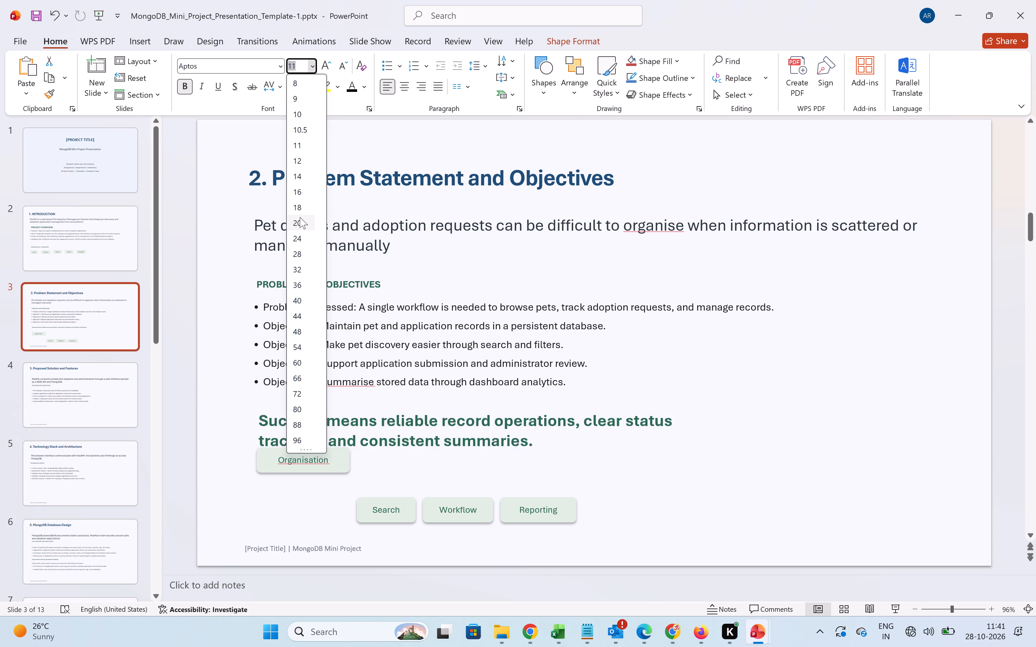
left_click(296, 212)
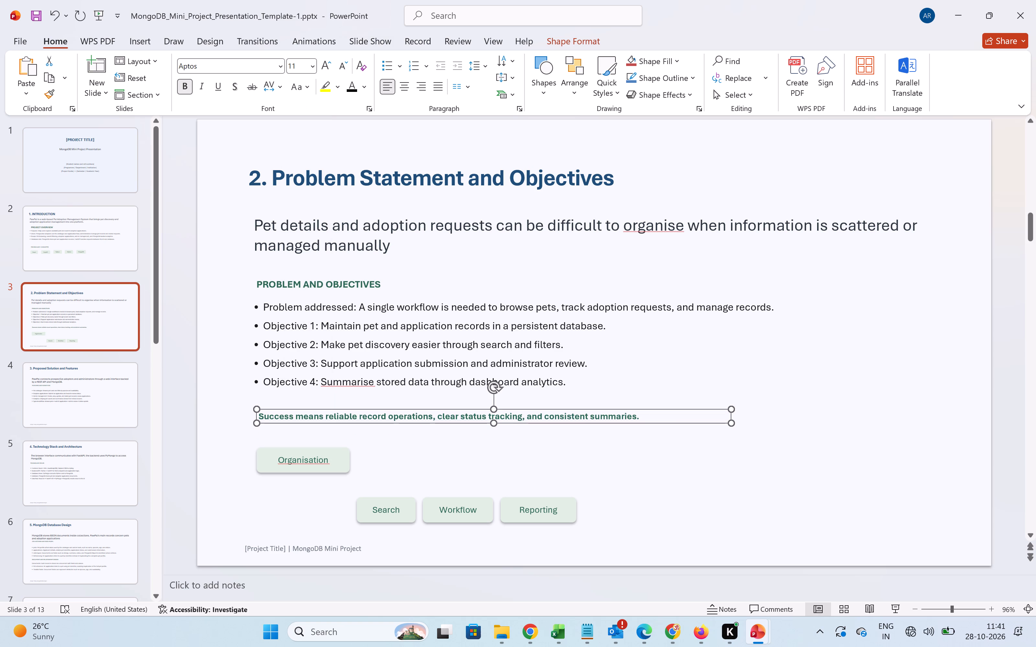
Move the green success statement slightly up, closer to the objectives bullets.
left_click(565, 417)
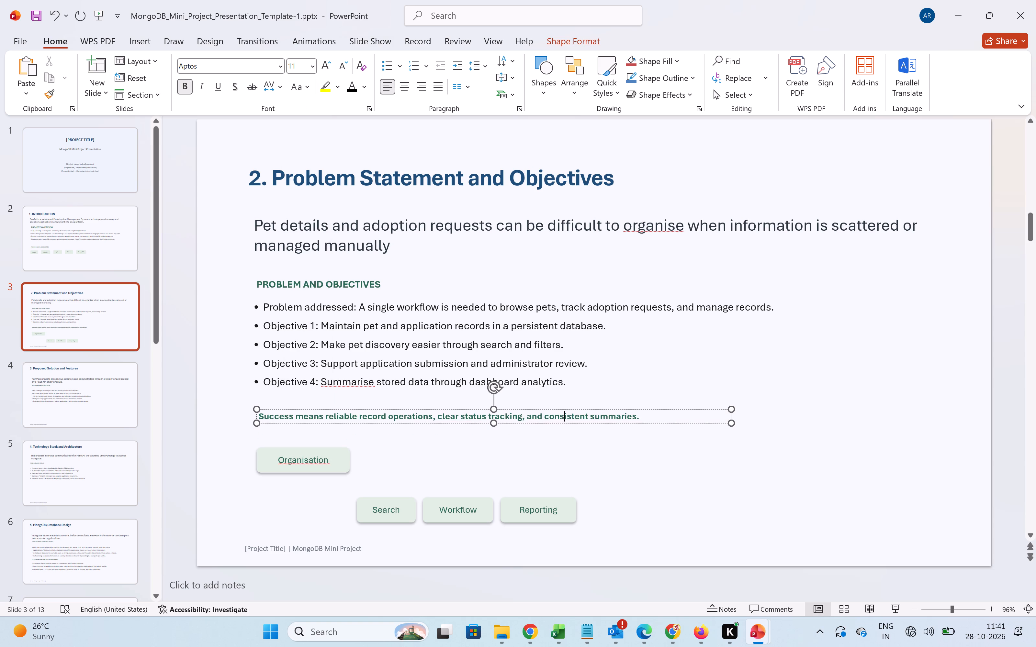
left_click_drag(655, 413, 655, 405)
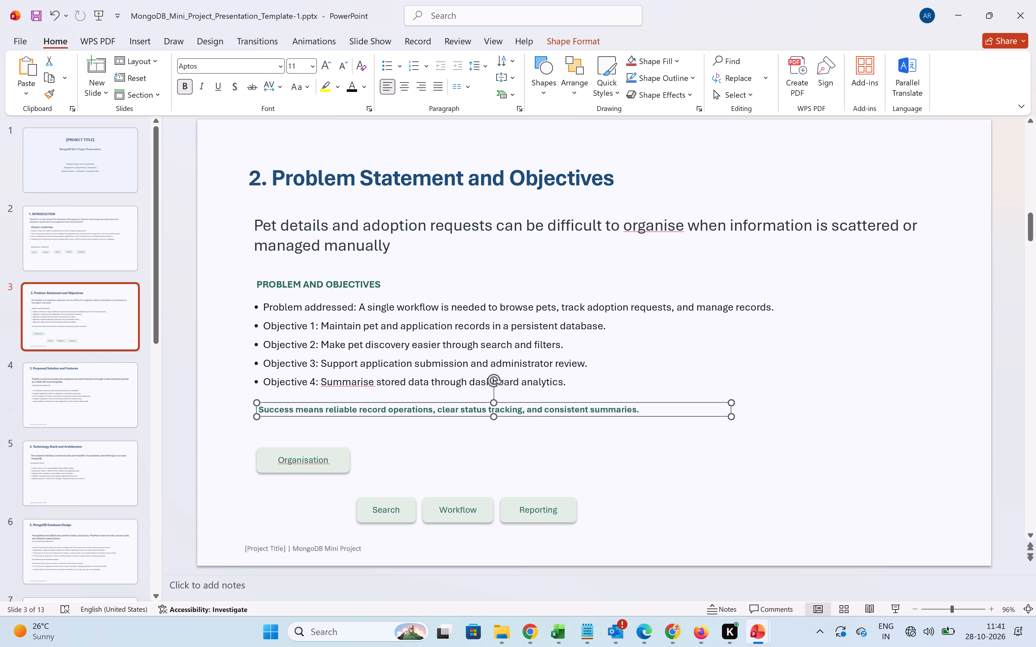
Arrange the Organisation, Search, Workflow and Reporting boxes in one evenly spaced row just below the success statement.
left_click_drag(342, 462, 343, 453)
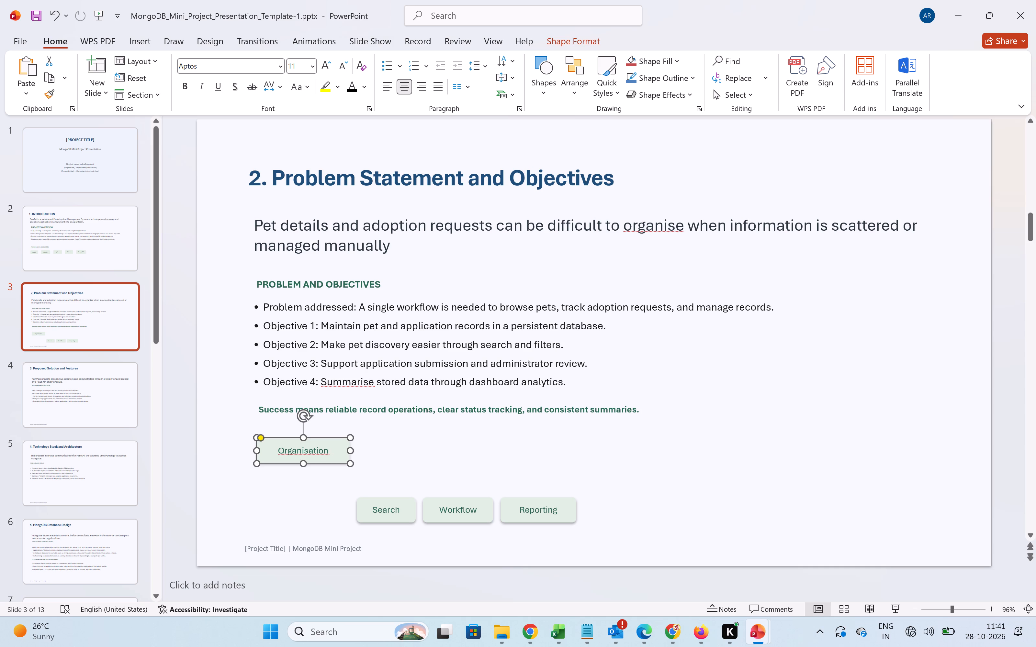
left_click_drag(406, 506, 420, 445)
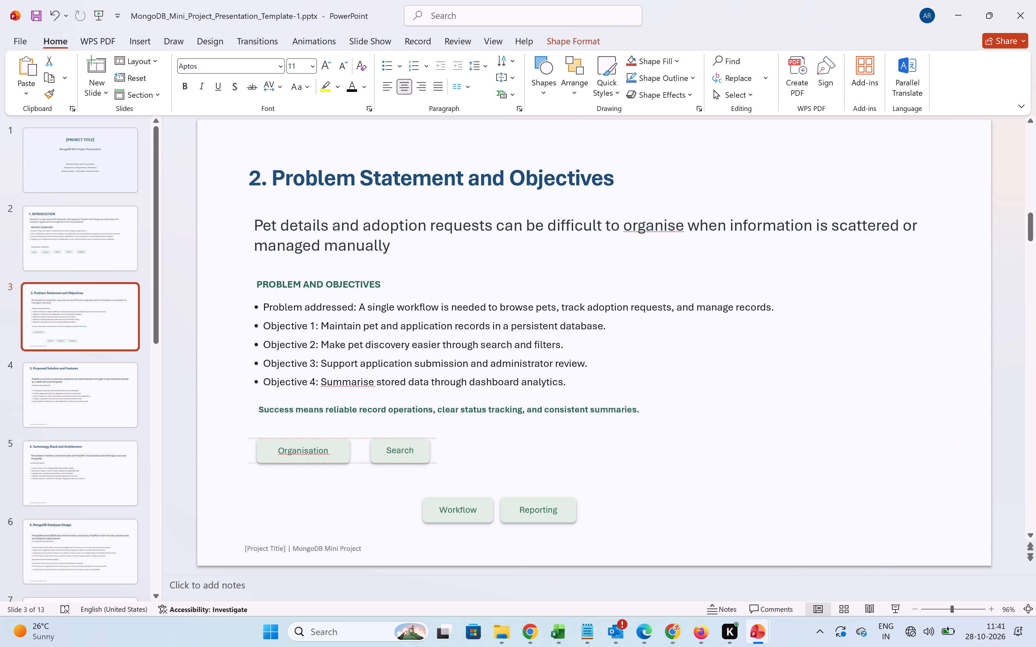
left_click_drag(420, 445, 420, 444)
left_click_drag(484, 506, 510, 447)
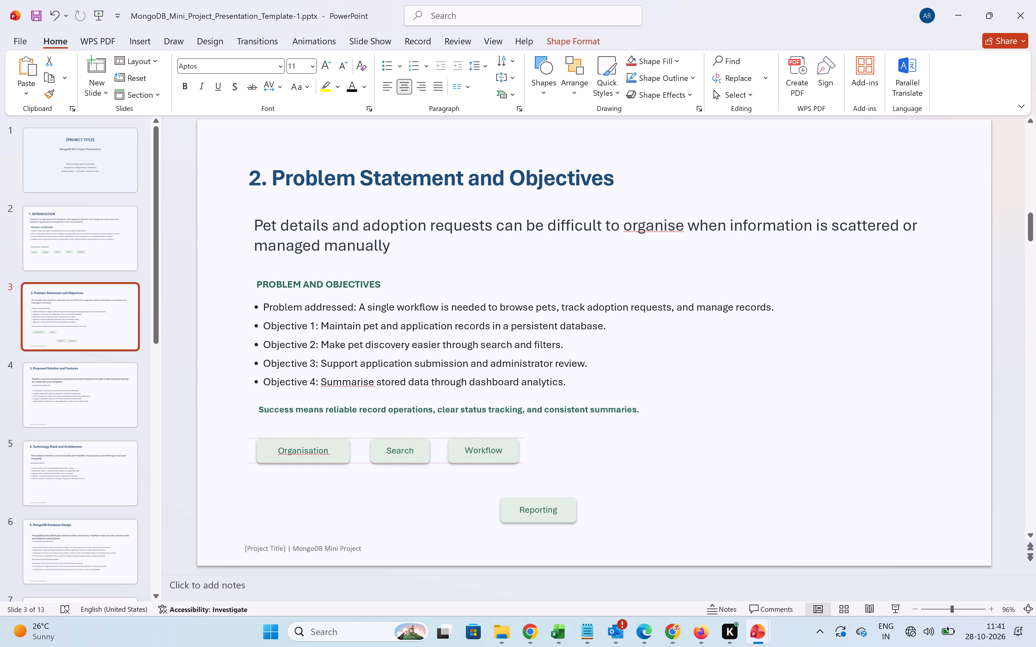
left_click_drag(510, 447, 514, 446)
left_click_drag(566, 503, 579, 478)
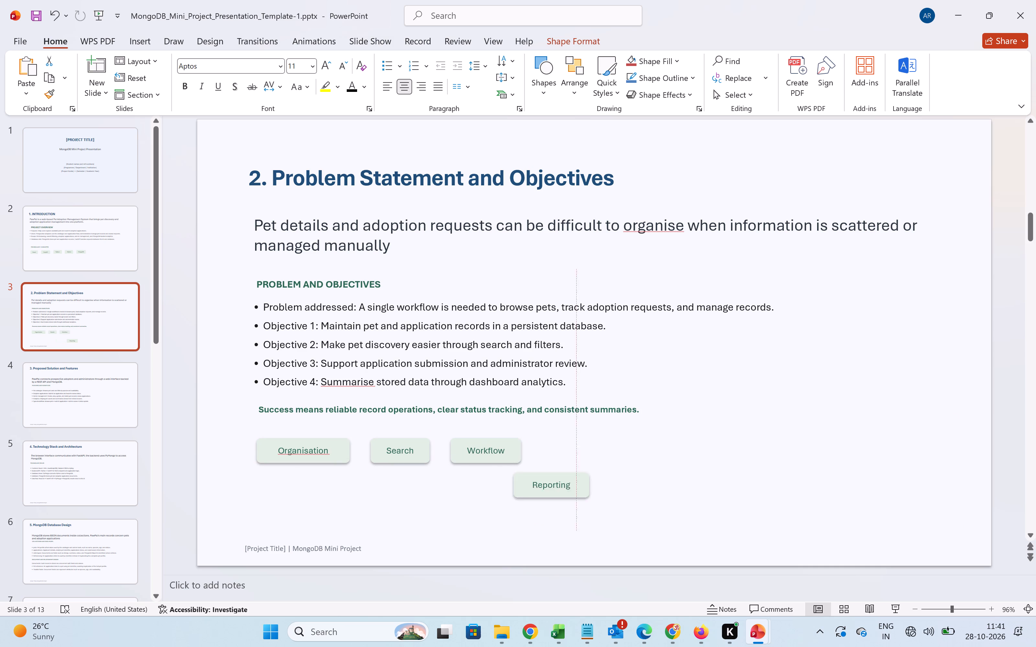
left_click_drag(579, 478, 606, 444)
left_click(553, 549)
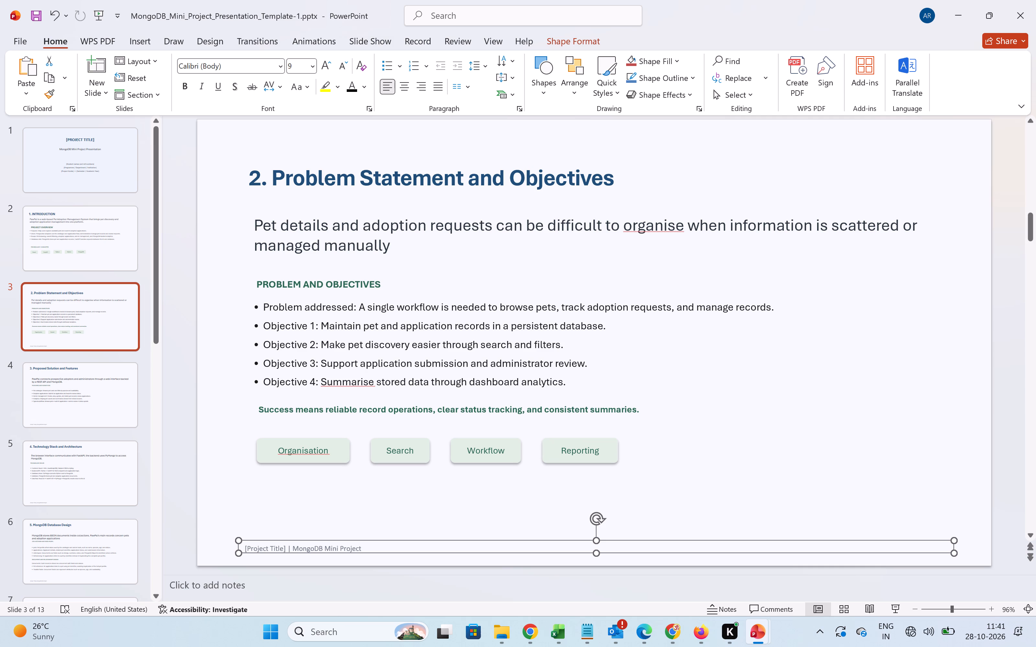
On slide 4, set the font size of the introductory PawPal paragraph to 20.
left_click(85, 402)
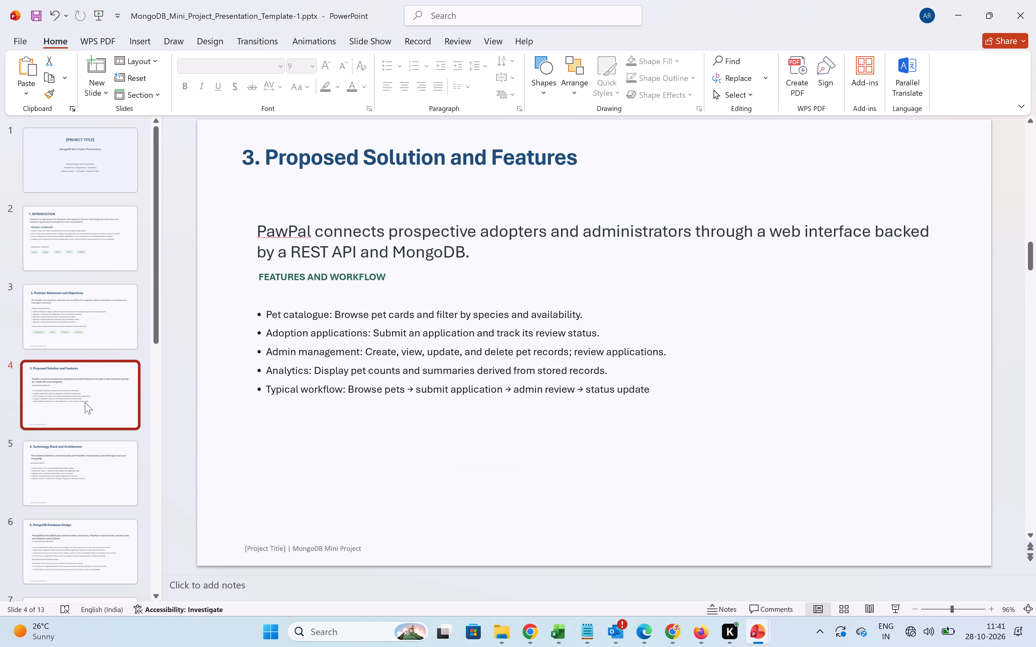
left_click(438, 249)
left_click_drag(476, 255, 403, 255)
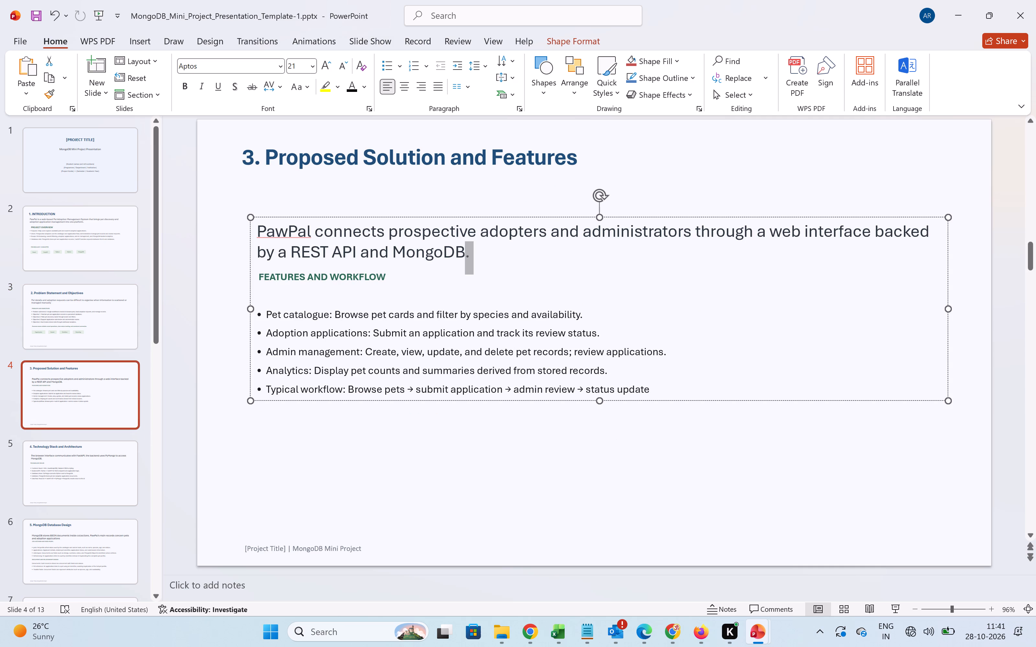
left_click_drag(403, 255, 279, 230)
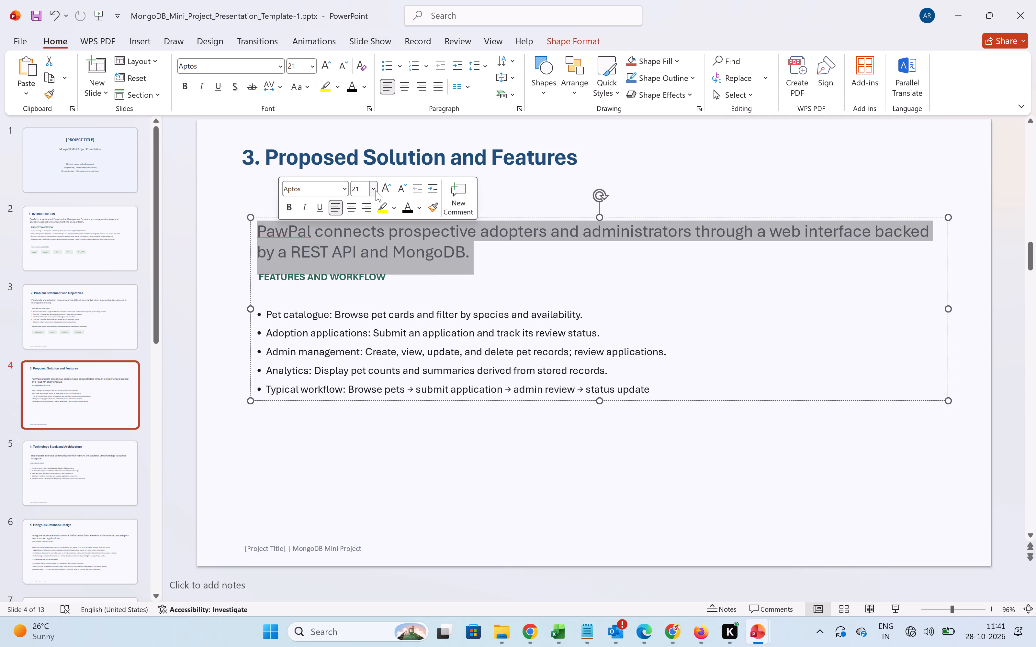
left_click_drag(376, 190, 361, 343)
left_click(361, 343)
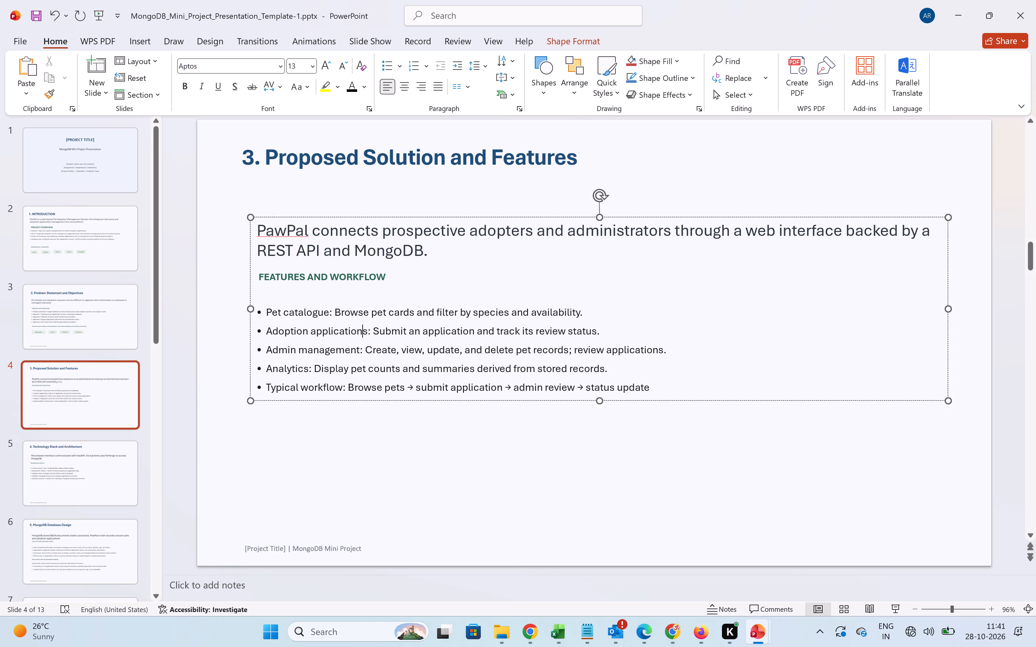
On slide 4, move the title down and slightly right, closer to the introductory PawPal paragraph.
left_click(337, 156)
left_click_drag(605, 156, 605, 166)
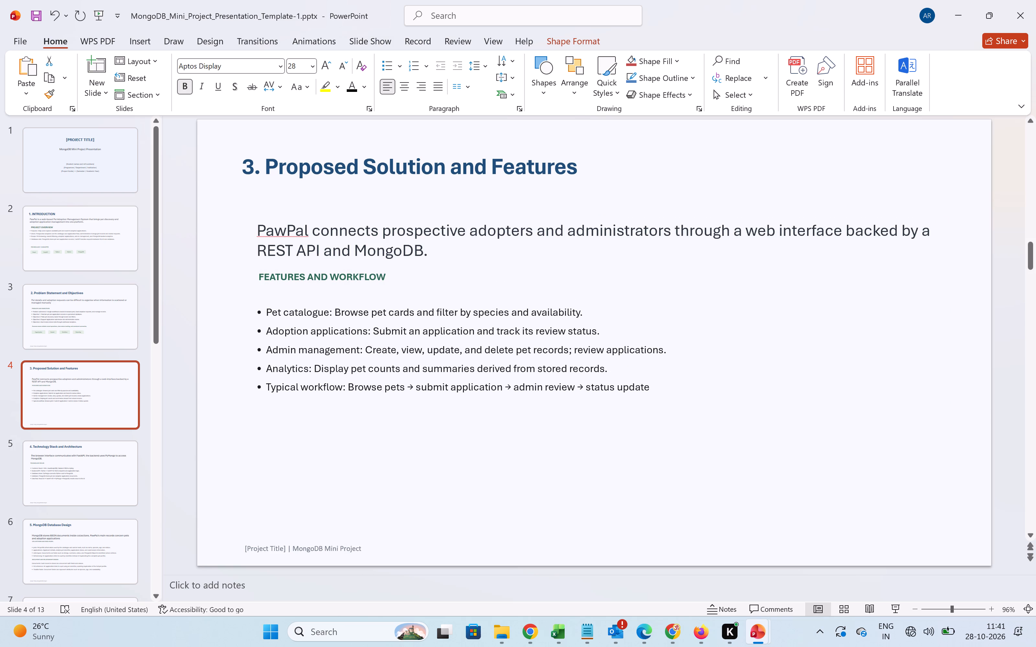
left_click_drag(605, 166, 611, 176)
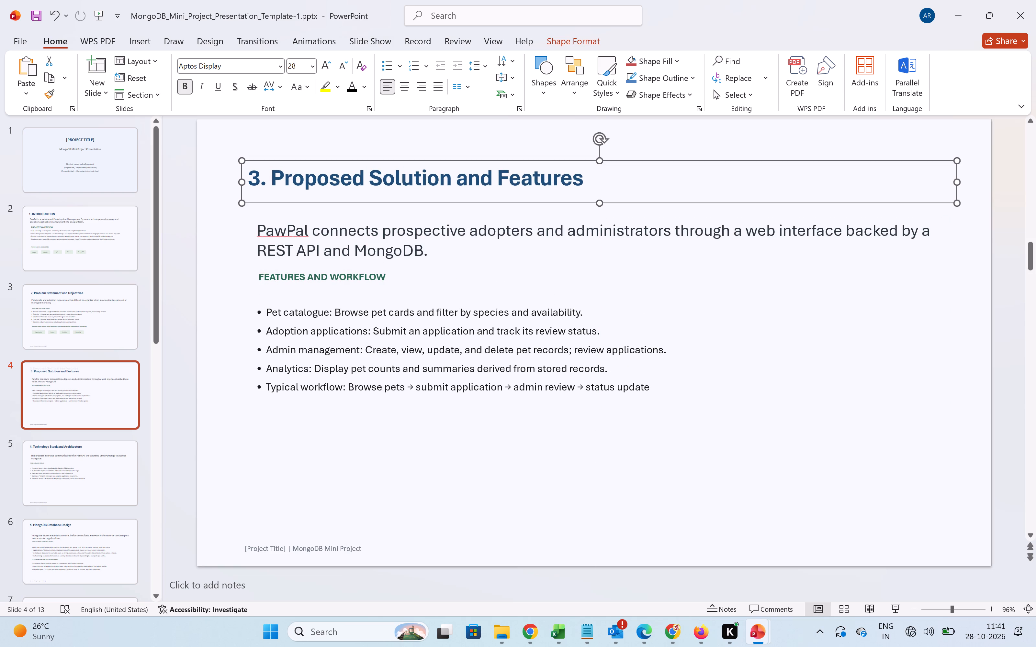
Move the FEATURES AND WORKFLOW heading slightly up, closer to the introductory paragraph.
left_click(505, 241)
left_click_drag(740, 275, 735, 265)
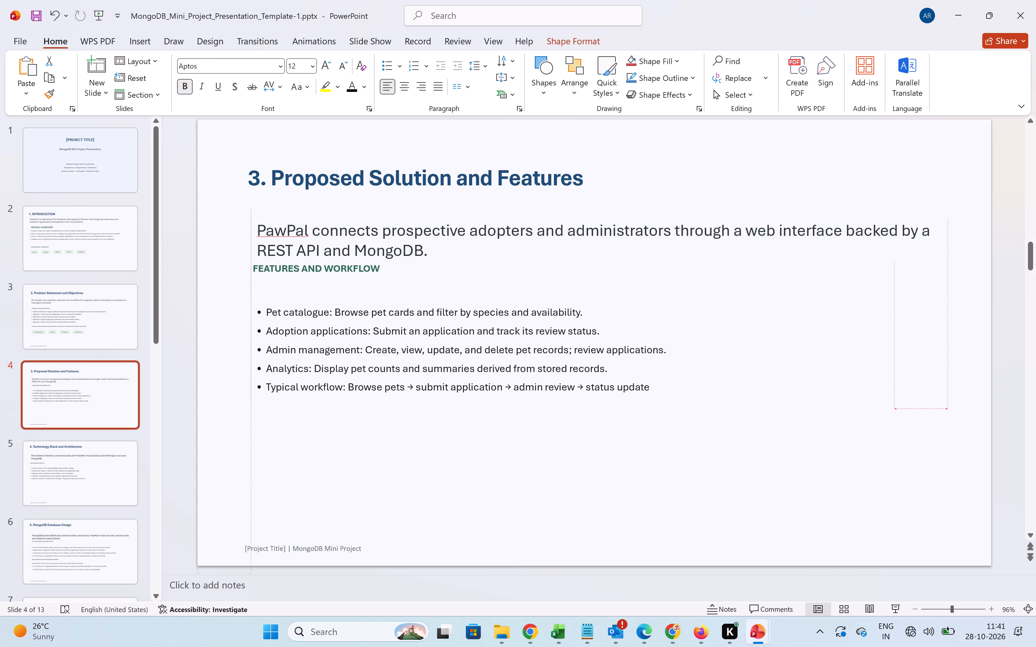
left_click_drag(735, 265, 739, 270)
Shift the text box holding the PawPal paragraph and feature bullets slightly up and left, under the title.
left_click(884, 337)
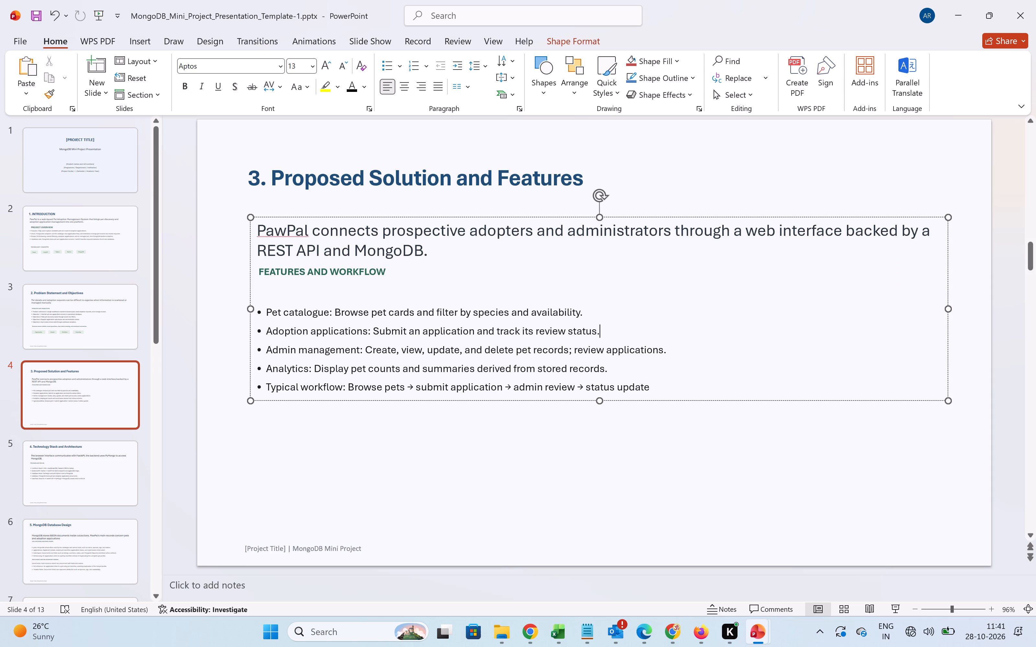
left_click_drag(933, 335, 929, 326)
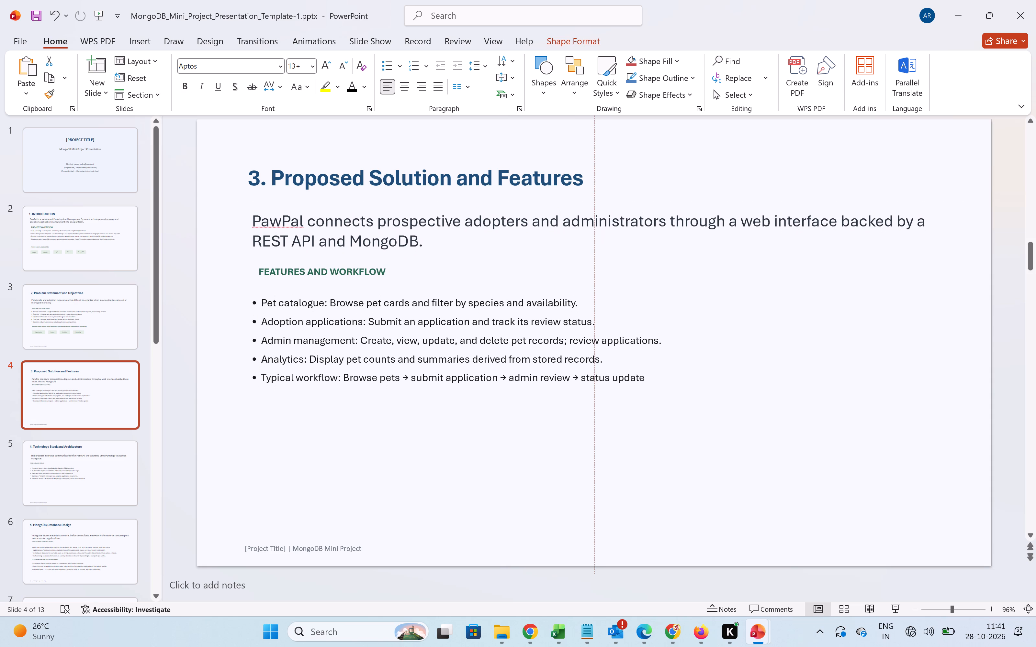
left_click_drag(929, 326, 929, 329)
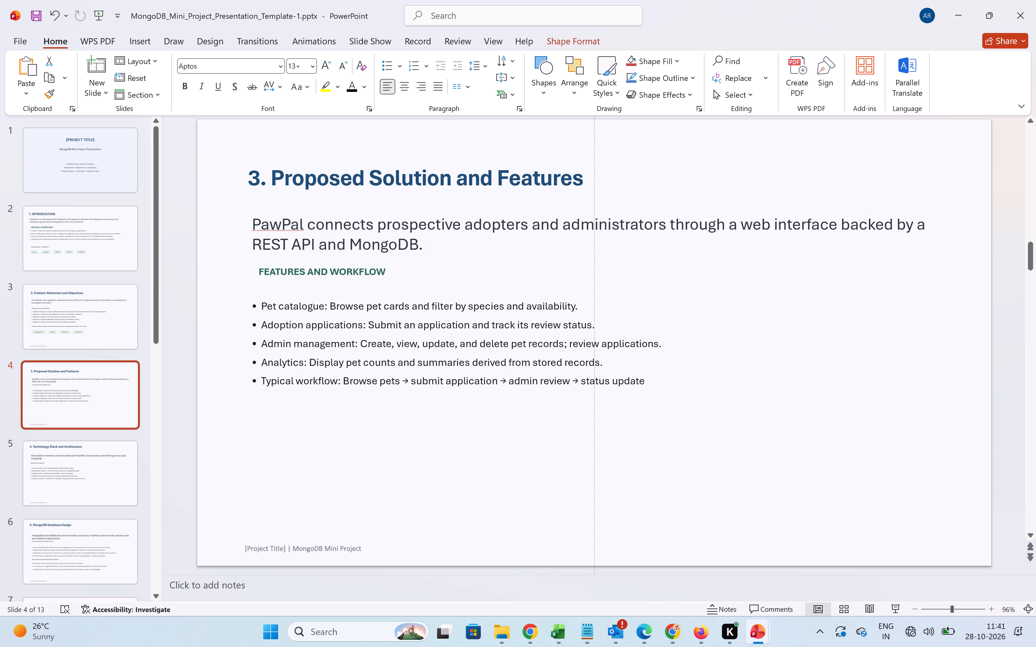
left_click_drag(929, 329, 929, 328)
Move the FEATURES AND WORKFLOW heading slightly down and left, just above the feature bullets.
left_click(433, 274)
left_click_drag(433, 274, 422, 281)
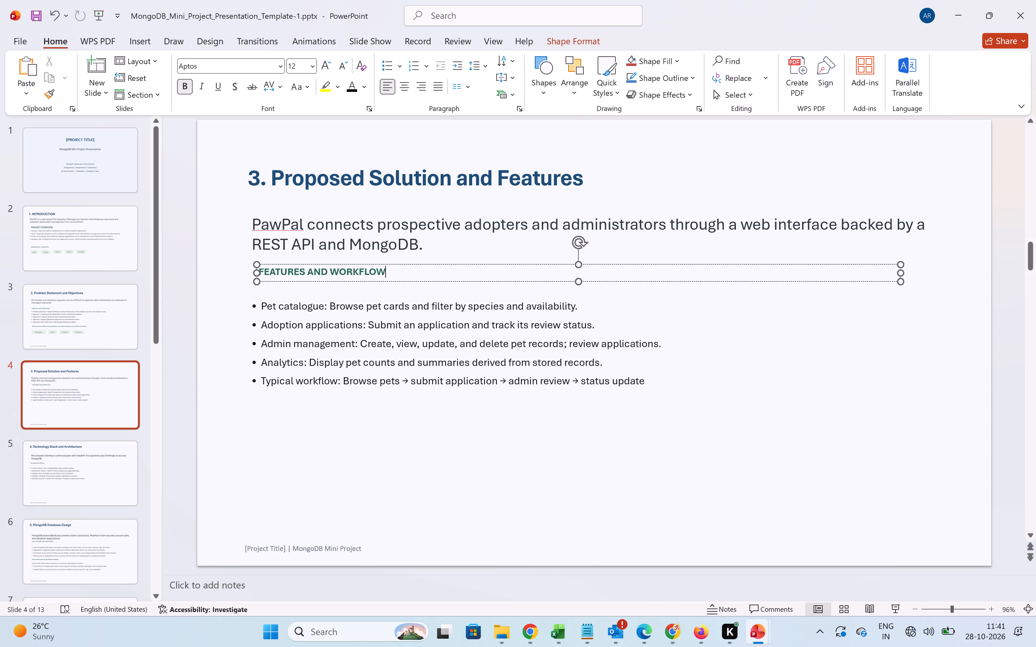
left_click_drag(422, 281, 425, 282)
left_click_drag(438, 274, 438, 277)
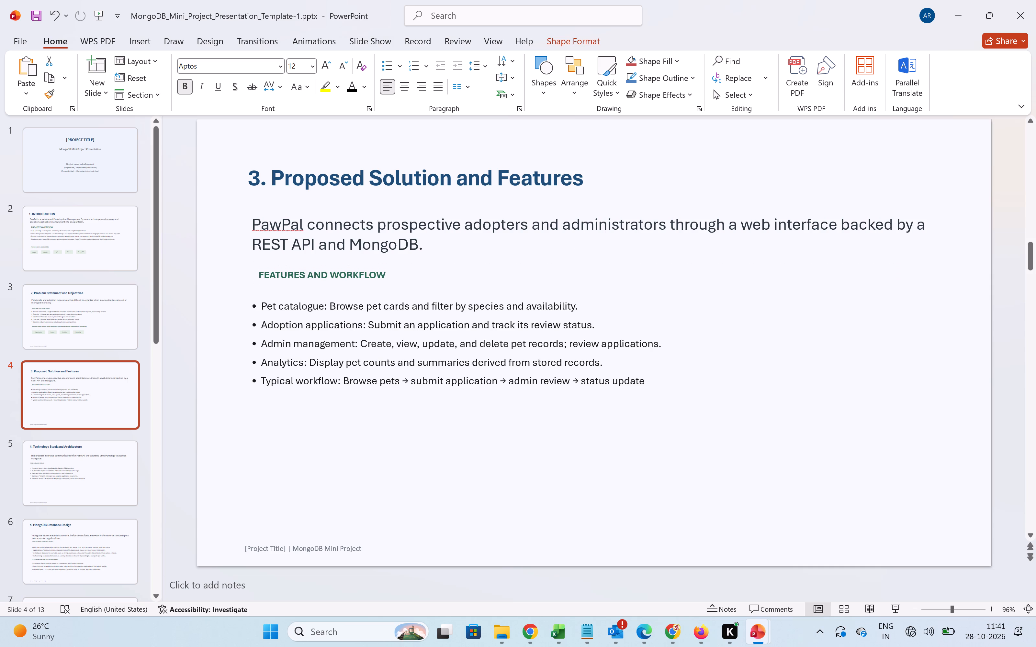
left_click_drag(438, 277, 437, 280)
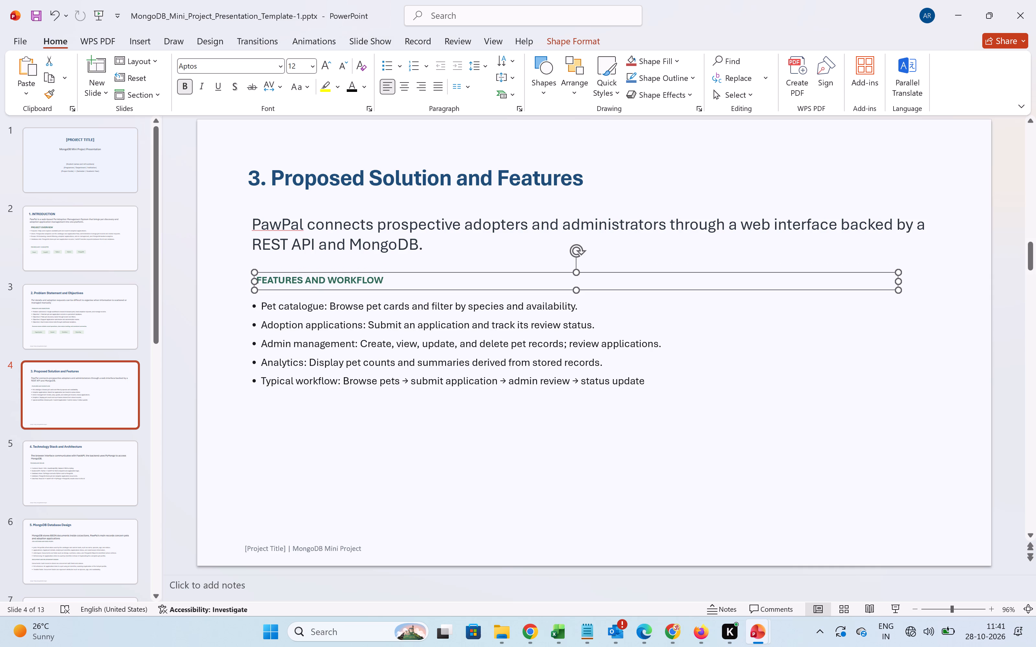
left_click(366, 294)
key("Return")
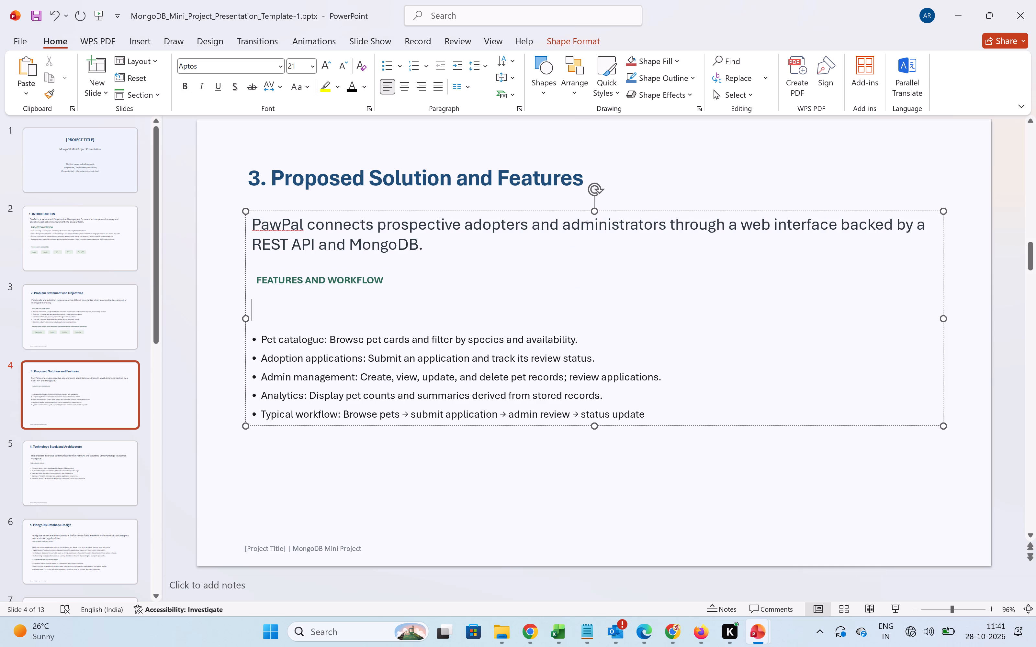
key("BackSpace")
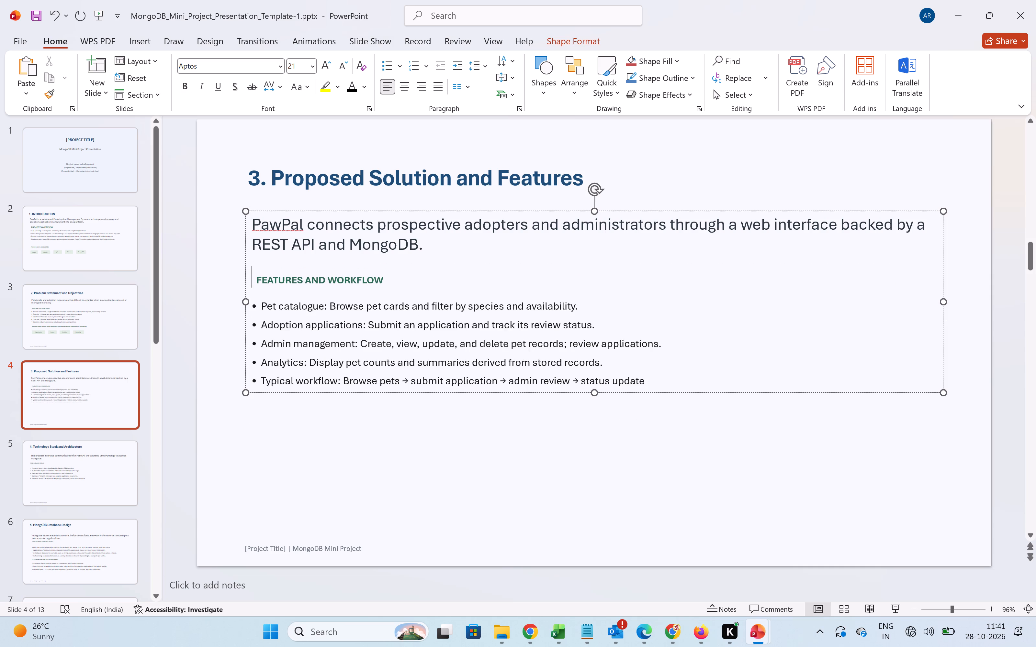
Set the font size of slide 4's FEATURES AND WORKFLOW heading to 16.
left_click(404, 282)
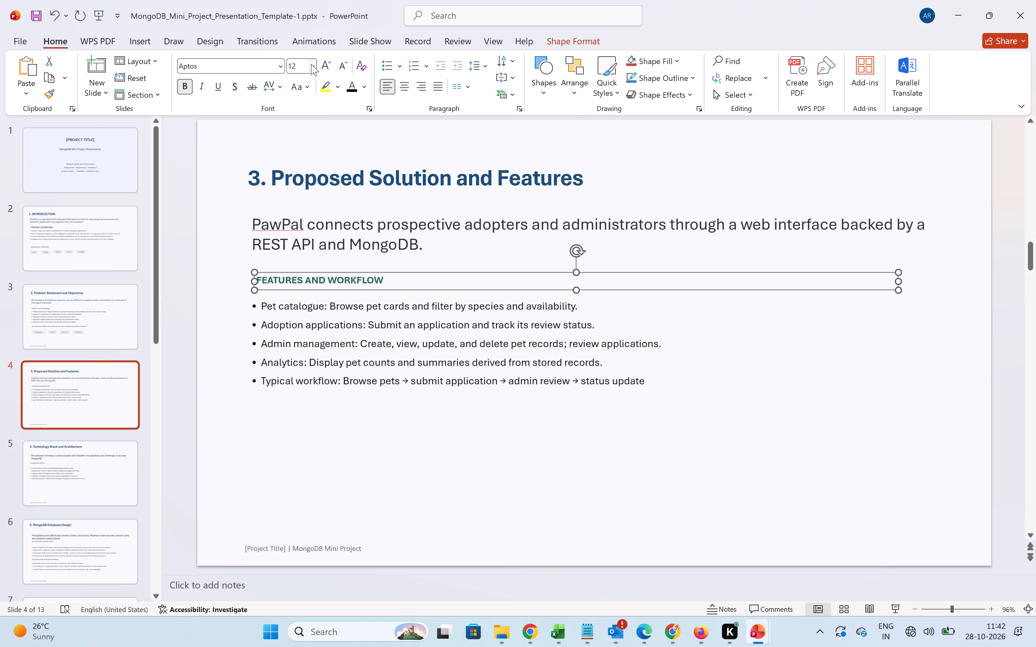
left_click(311, 64)
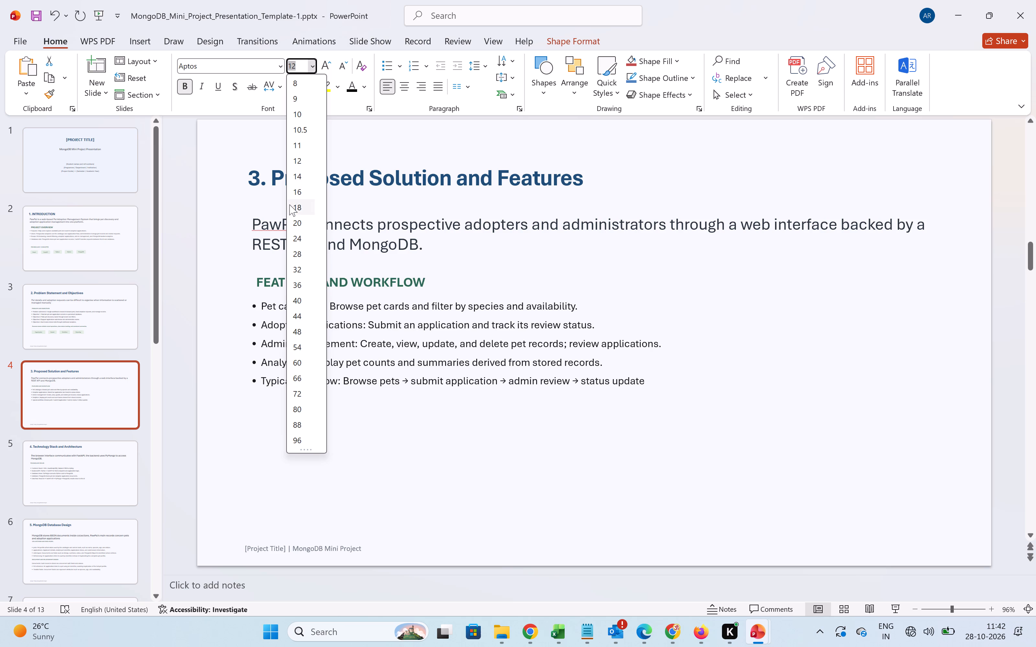
left_click(292, 197)
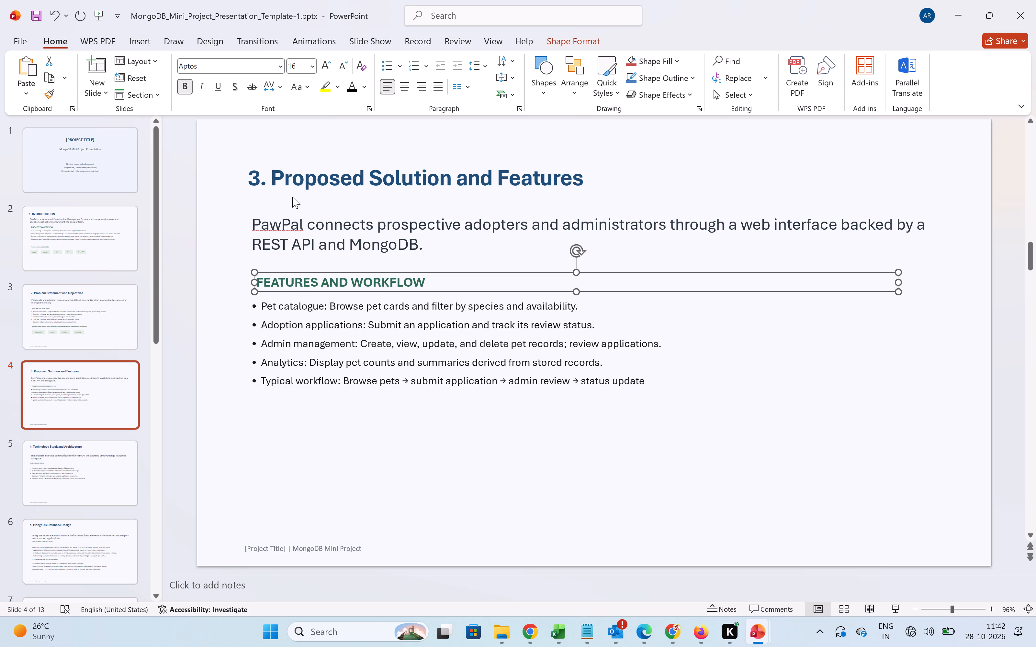
On slide 3, set the font size of the PROBLEM AND OBJECTIVES heading to 16.
left_click(111, 297)
left_click(350, 287)
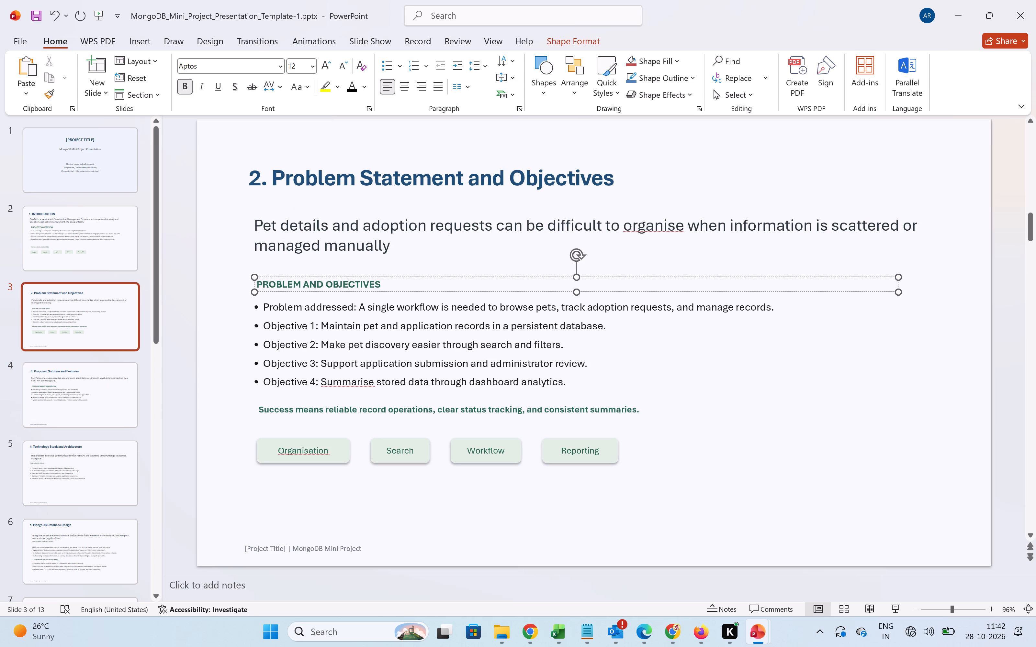
left_click(404, 285)
left_click(312, 68)
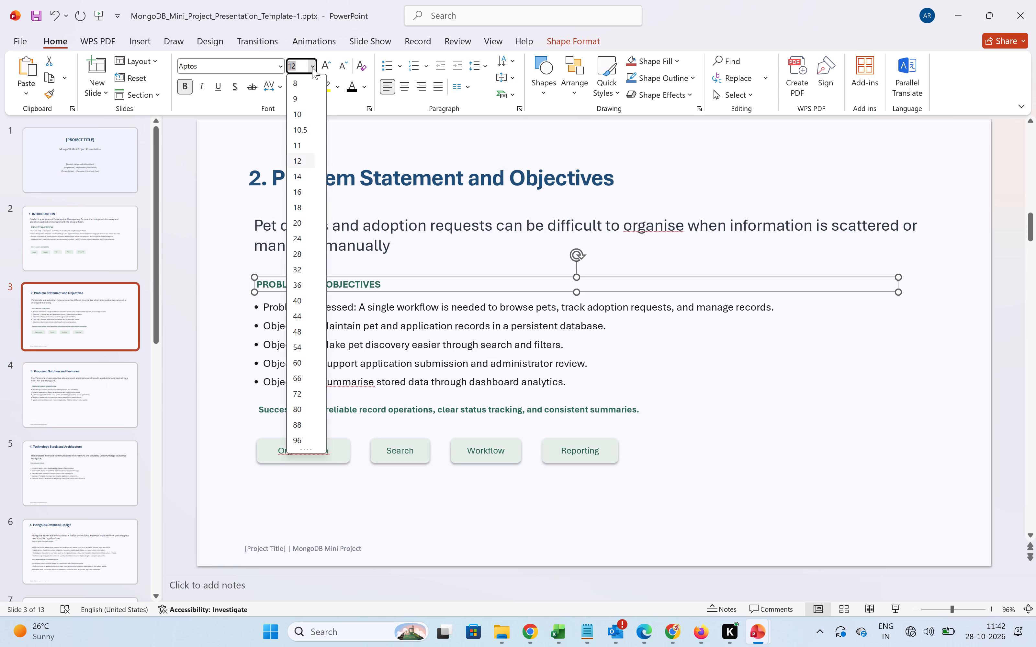
left_click(301, 193)
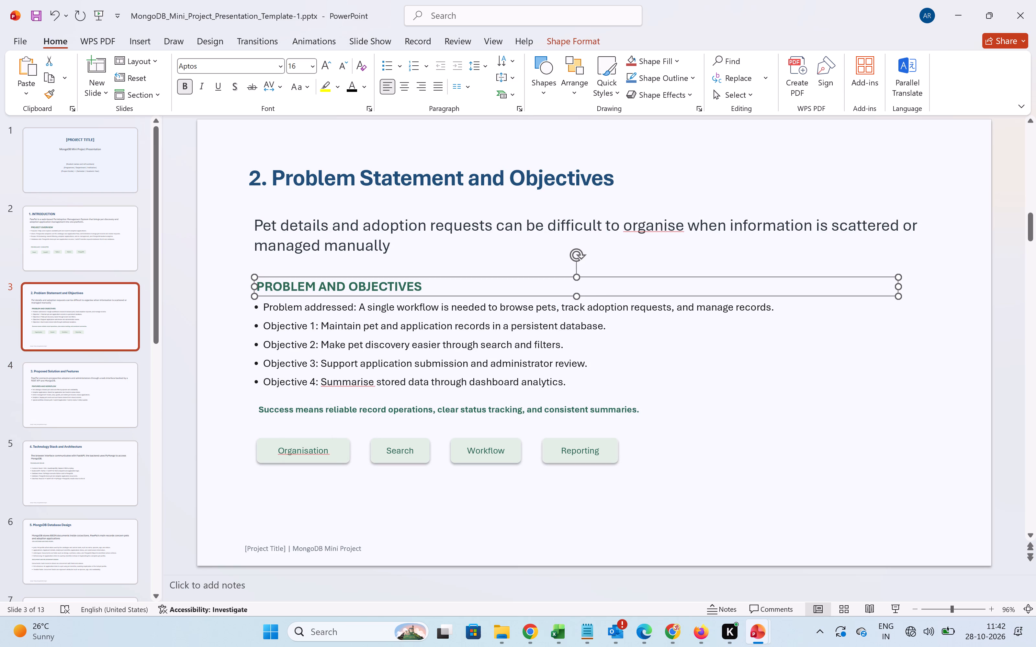
left_click(501, 313)
On slide 2, set the font size of the PROJECT OVERVIEW heading's text box to 16.
left_click(34, 217)
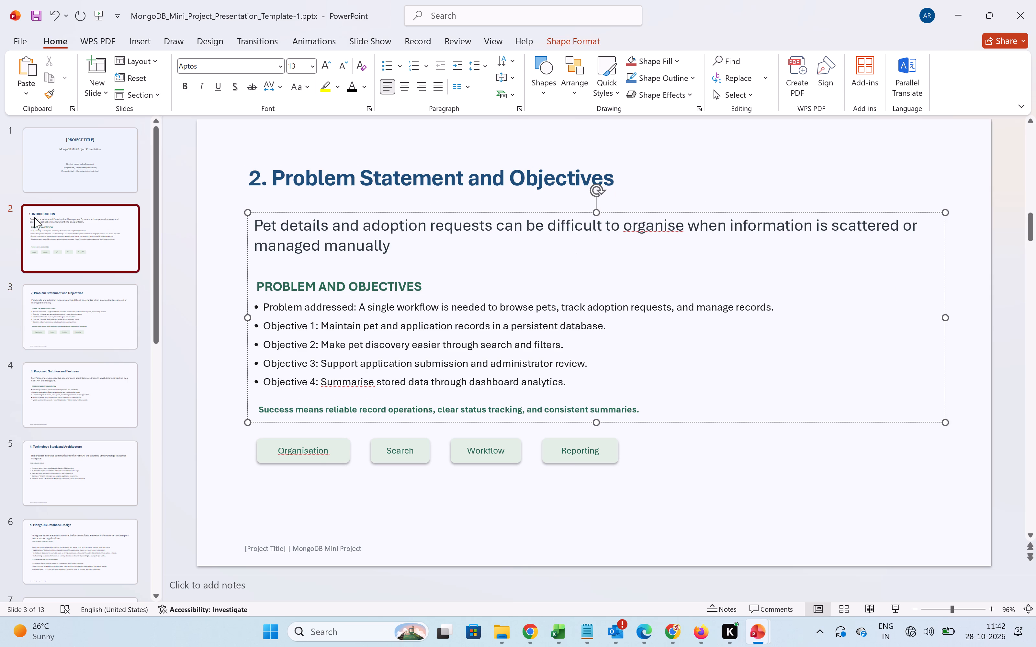
left_click(314, 259)
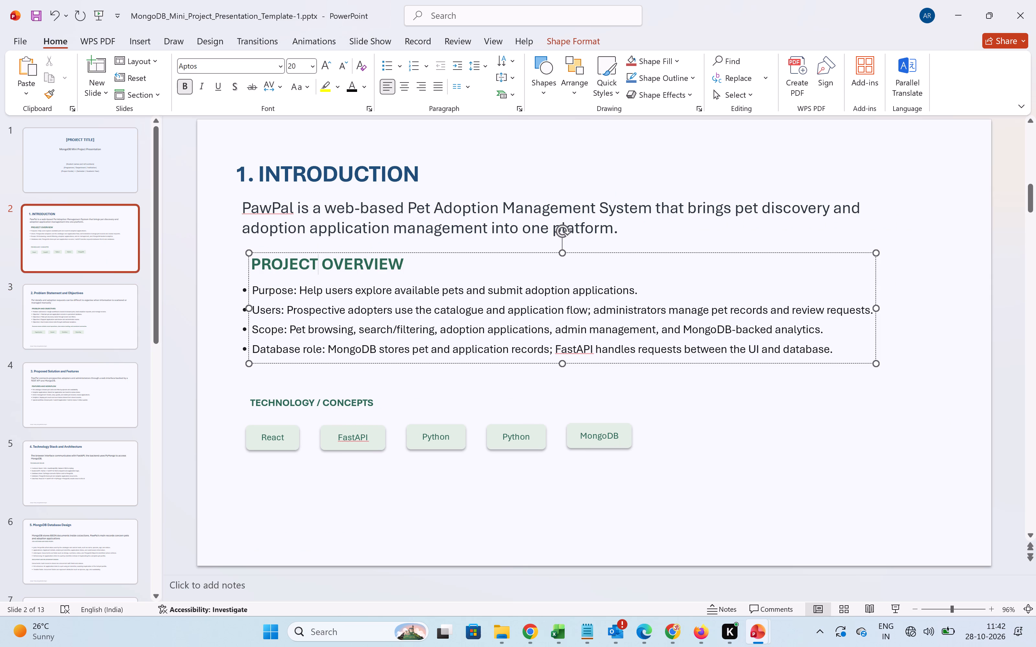
double_click(413, 249)
left_click(413, 257)
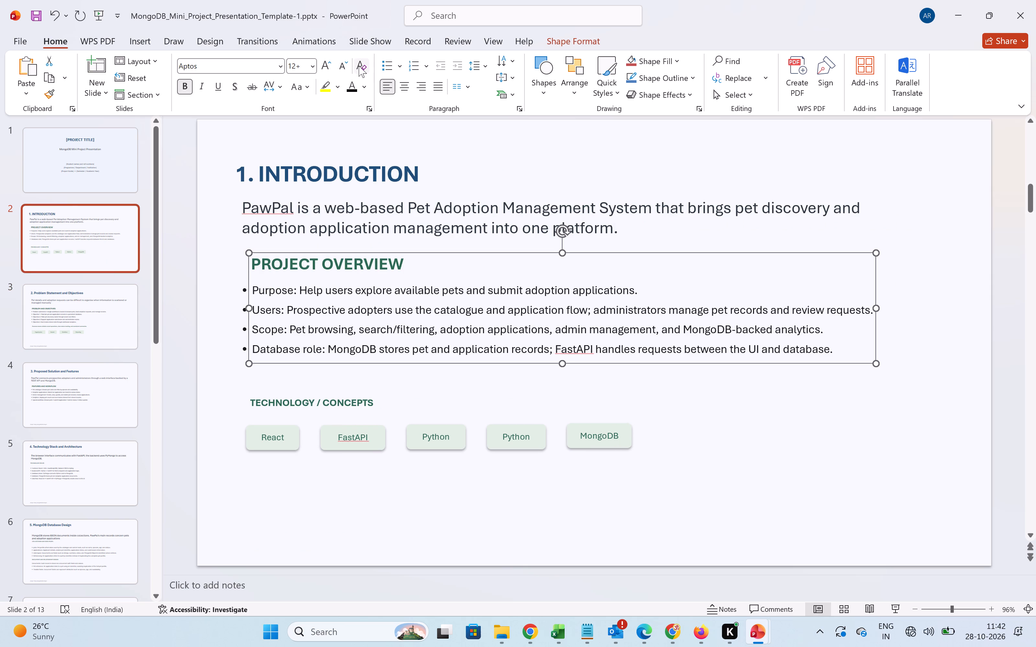
left_click(314, 67)
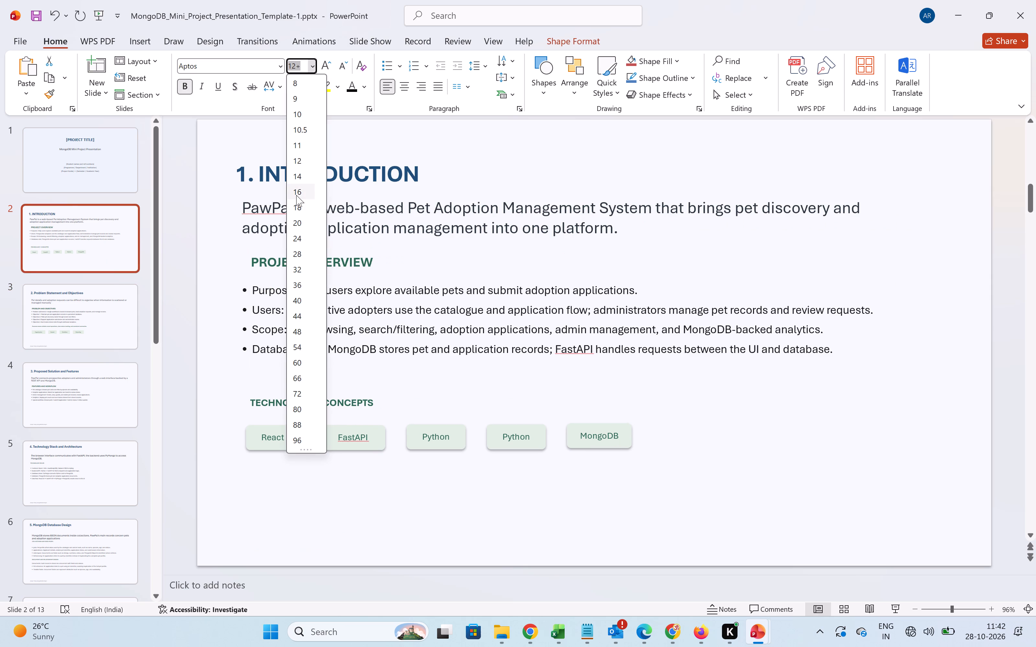
left_click(296, 195)
On slide 5, set the font size of the introductory paragraph about the browser interface and FastAPI to 20.
left_click(116, 317)
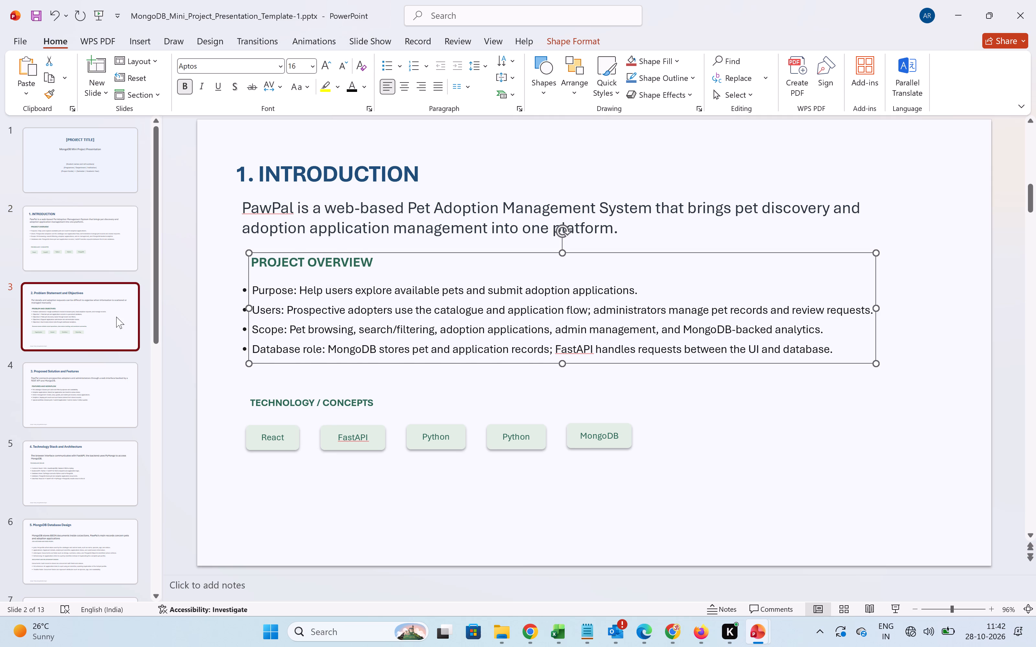
left_click(98, 407)
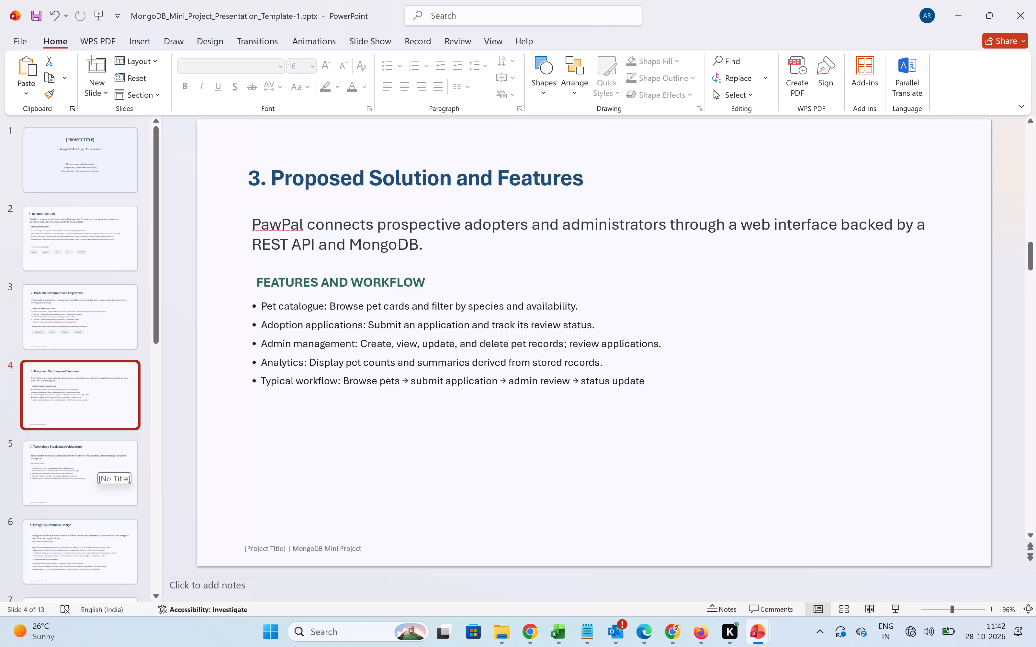
left_click(74, 492)
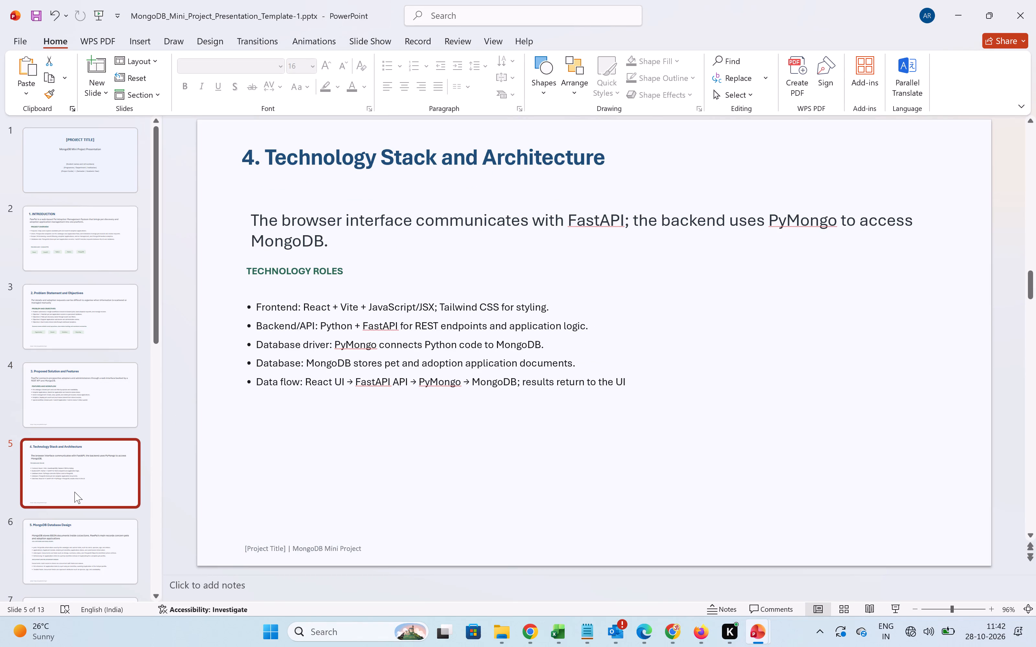
left_click_drag(335, 239, 264, 221)
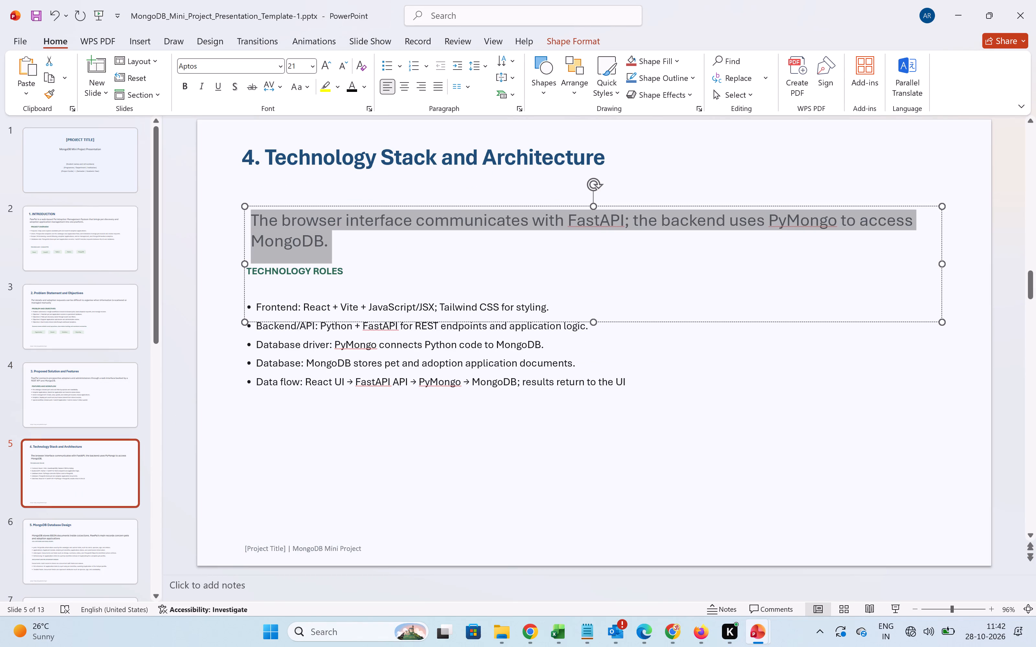
left_click_drag(264, 221, 261, 218)
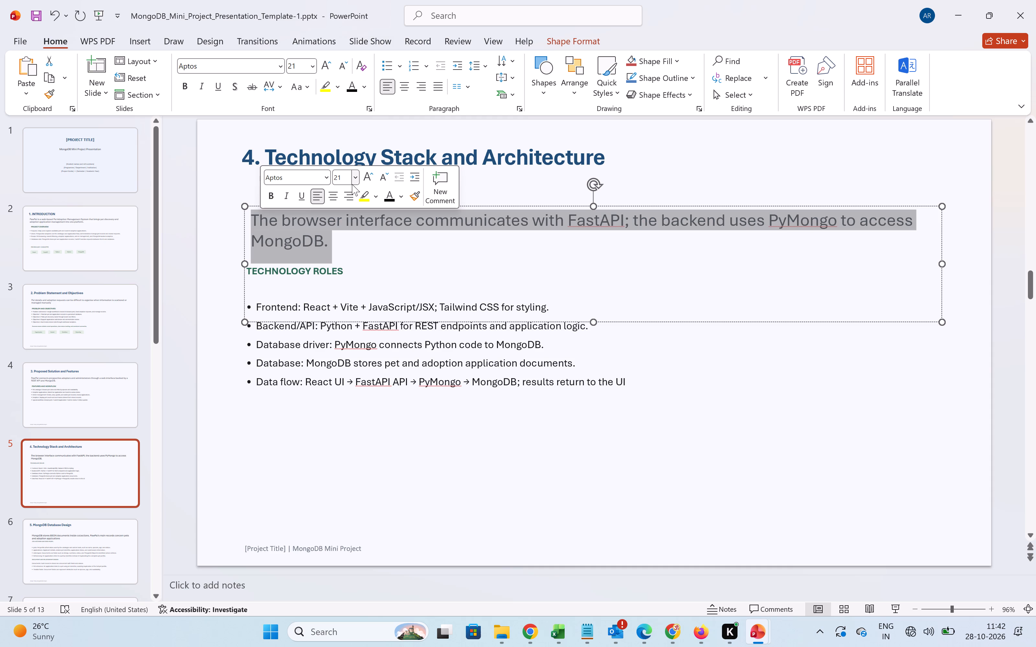
left_click(356, 179)
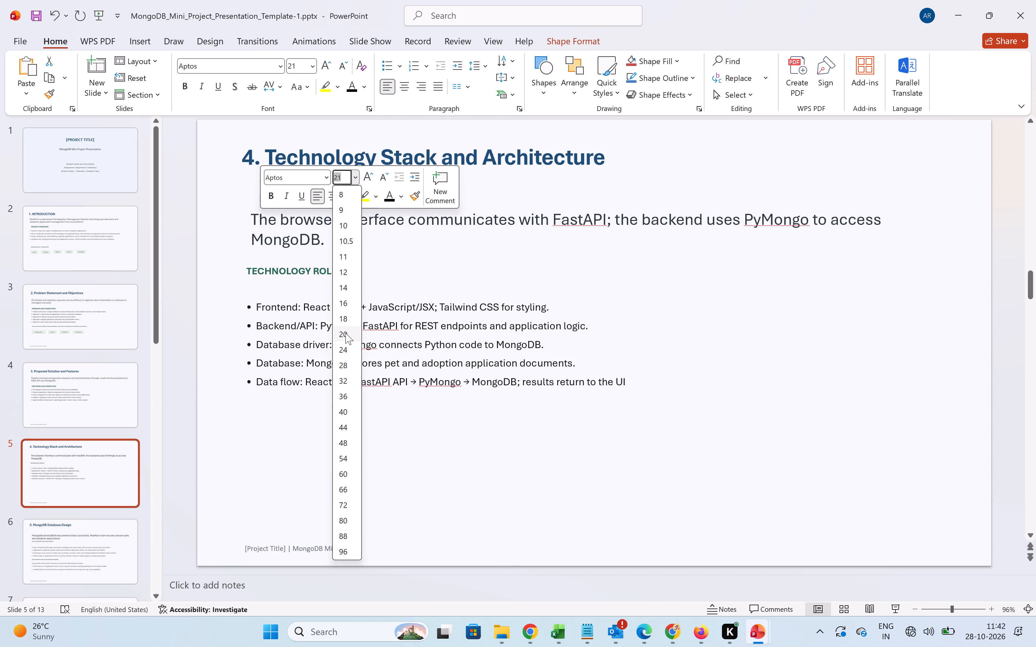
left_click(345, 333)
left_click(326, 239)
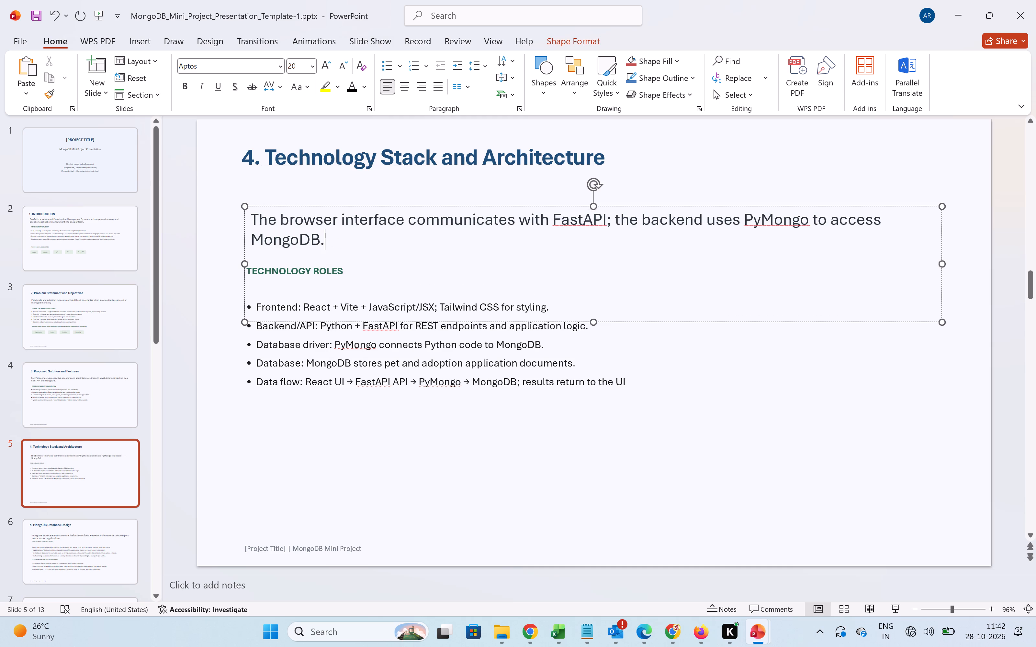
Move the title of slide 5 down and slightly right, closer to the introductory paragraph.
left_click(320, 162)
left_click(713, 156)
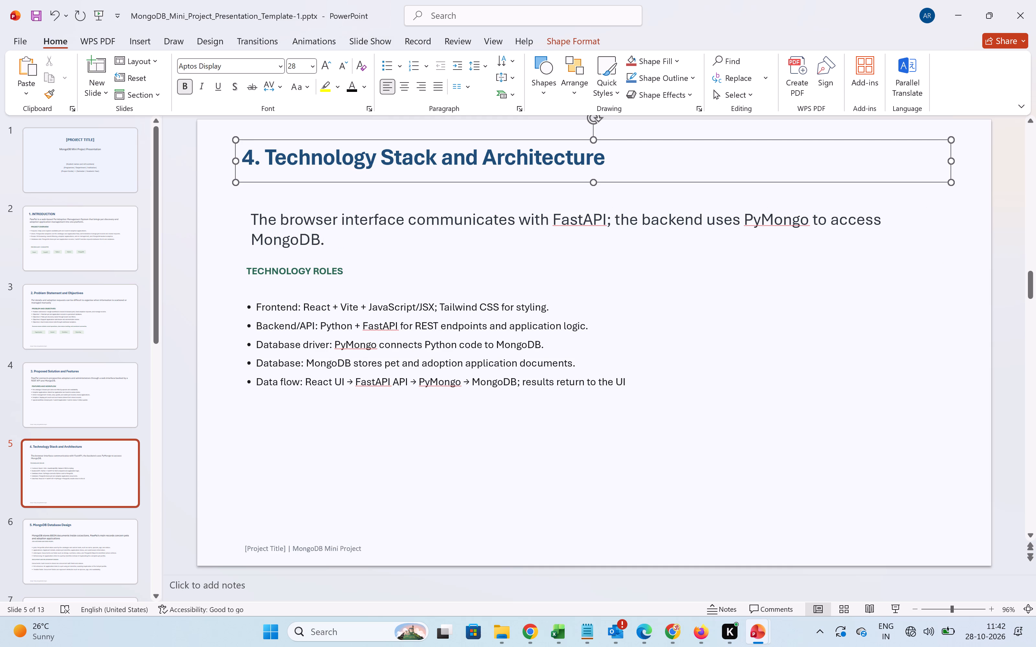
left_click_drag(713, 156, 713, 170)
left_click(713, 170)
left_click_drag(715, 164, 714, 177)
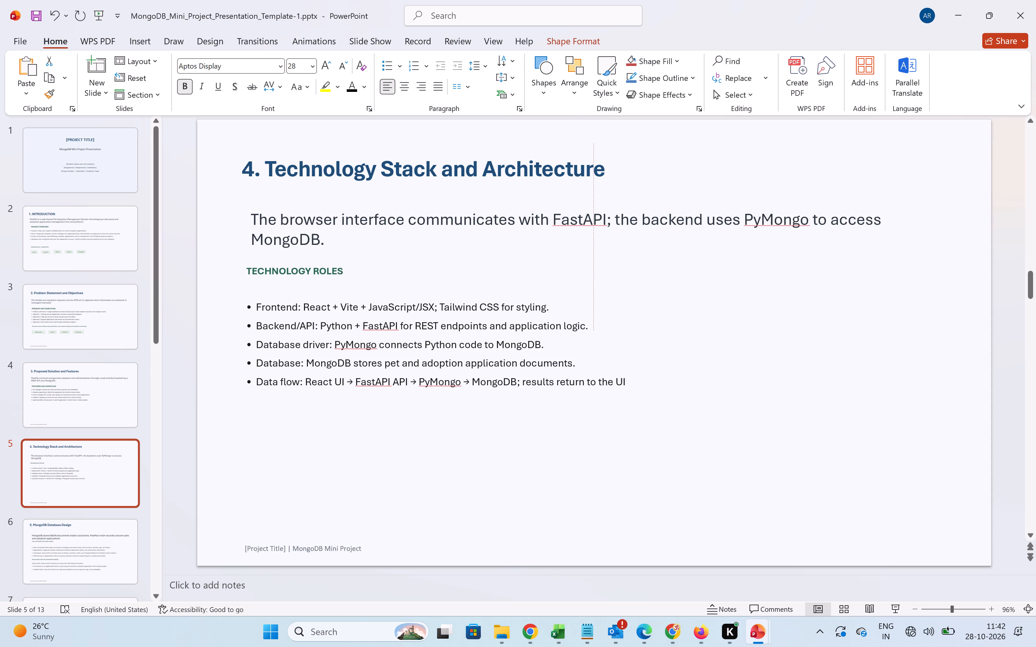
left_click_drag(714, 177, 719, 181)
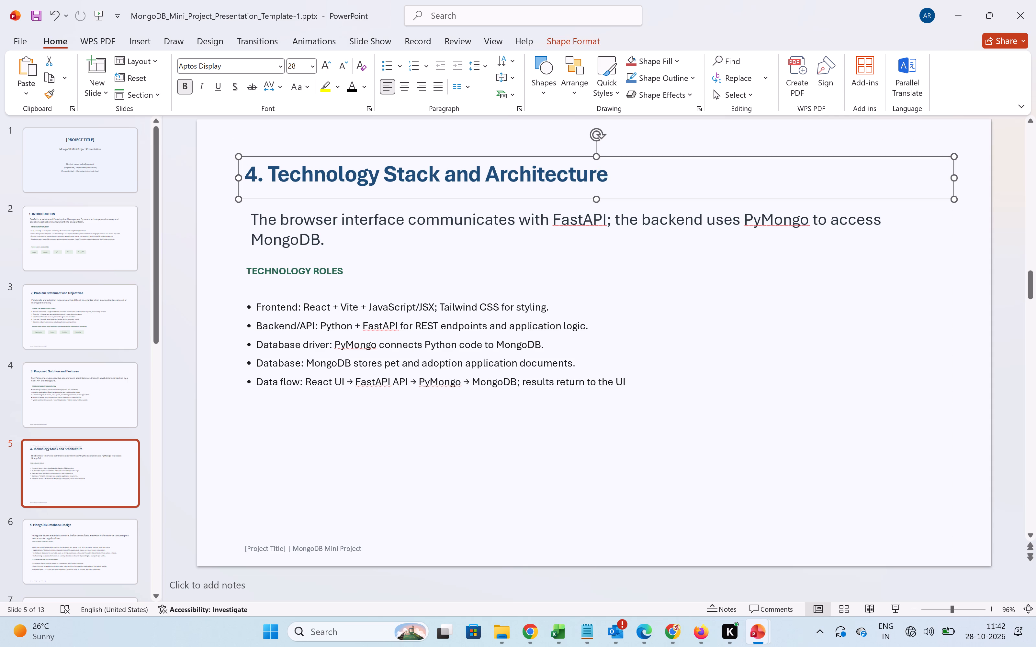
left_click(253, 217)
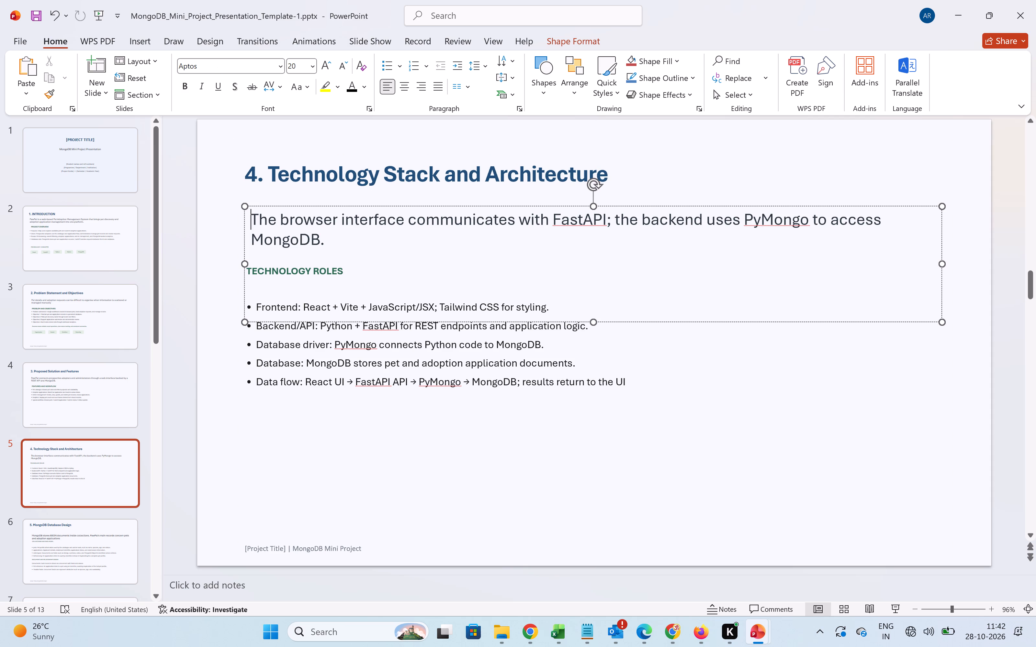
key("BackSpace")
Move the TECHNOLOGY ROLES text box on slide 5 down and slightly right, aligned with the introductory paragraph.
left_click(330, 276)
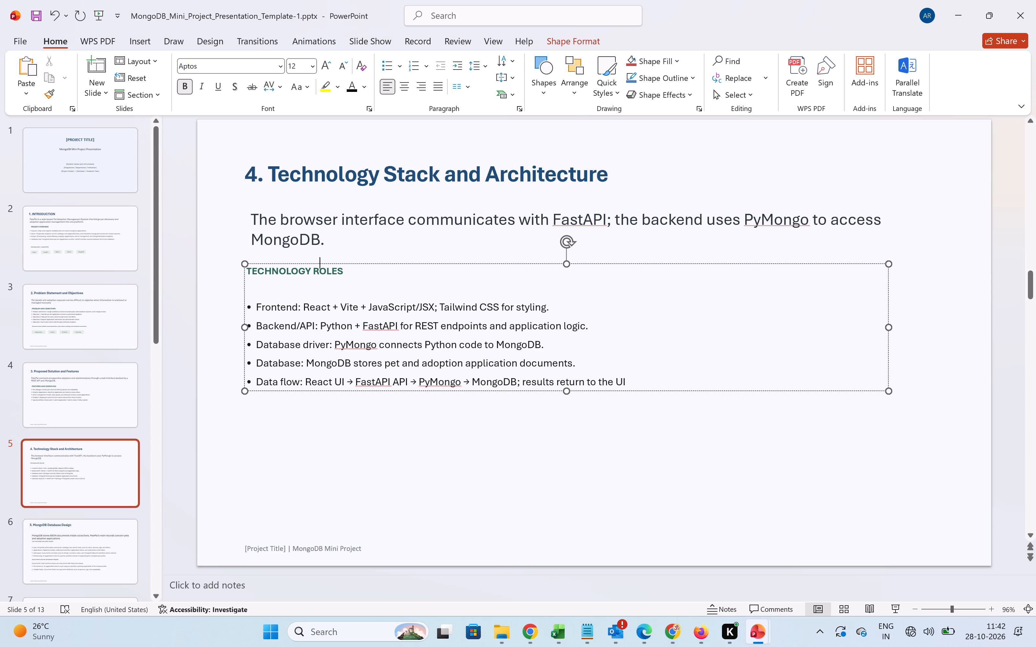
left_click(368, 276)
left_click_drag(362, 273, 380, 285)
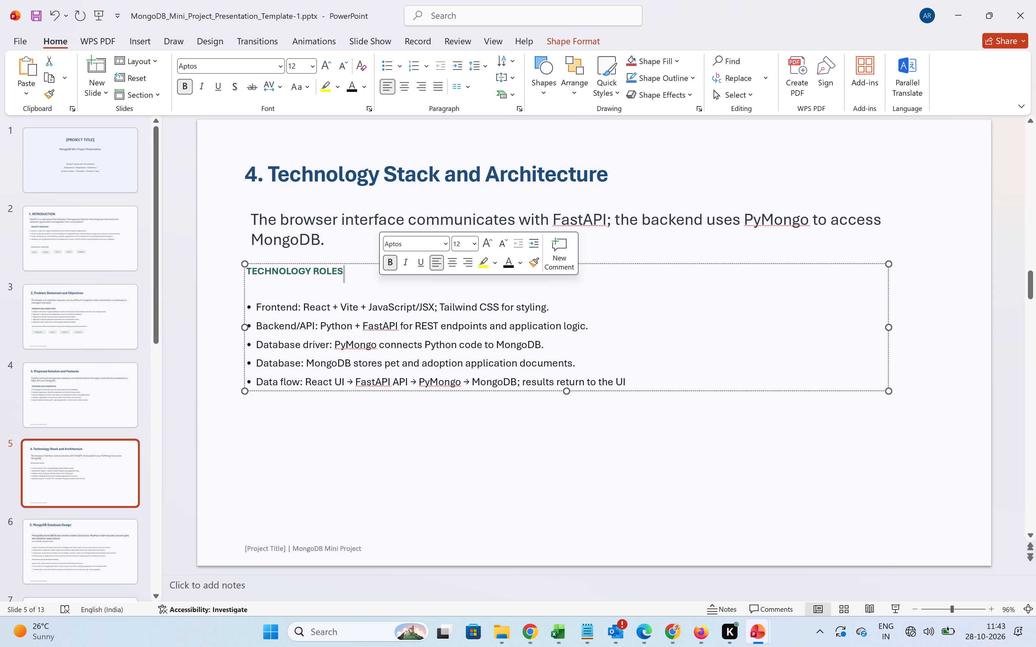
left_click(686, 328)
left_click_drag(686, 328, 687, 342)
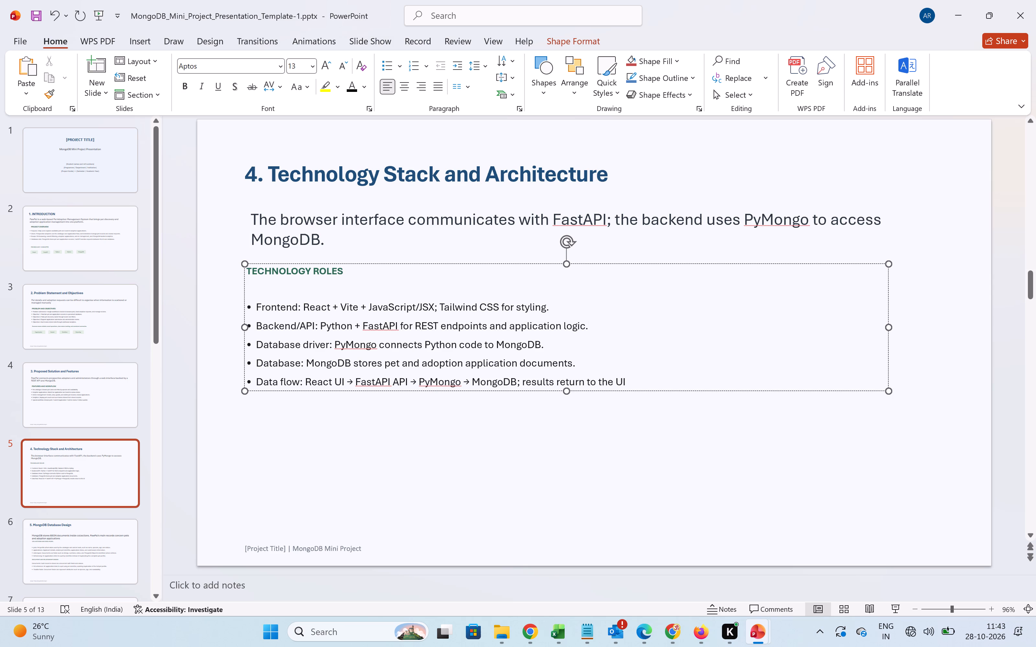
left_click_drag(716, 288, 721, 297)
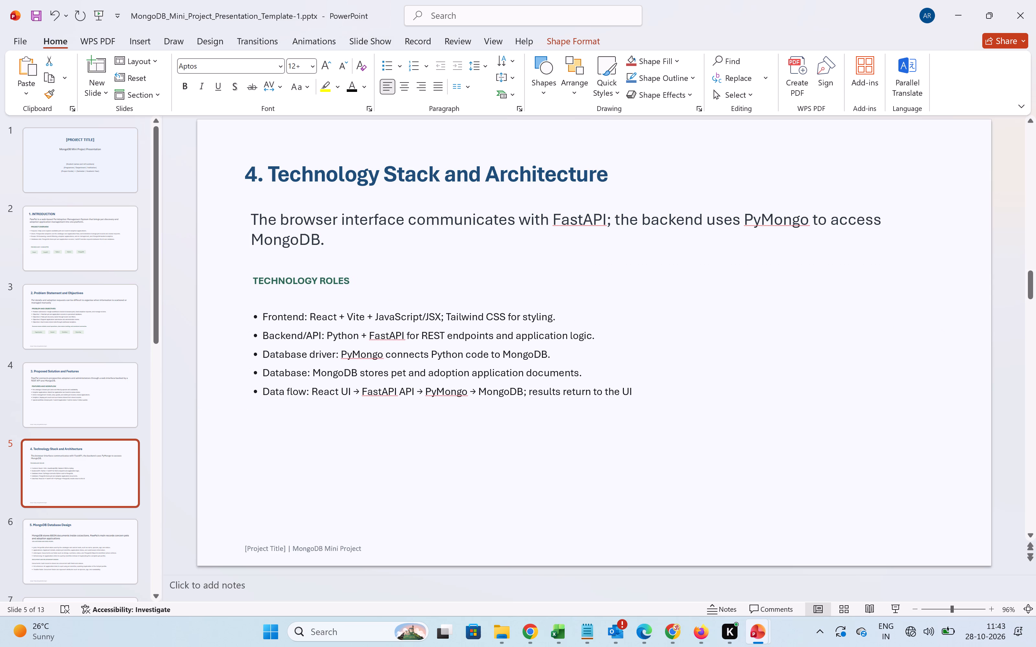
left_click_drag(721, 297, 722, 296)
Set the font size of the TECHNOLOGY ROLES heading on slide 5 to 16.
left_click_drag(373, 280, 279, 280)
left_click(373, 240)
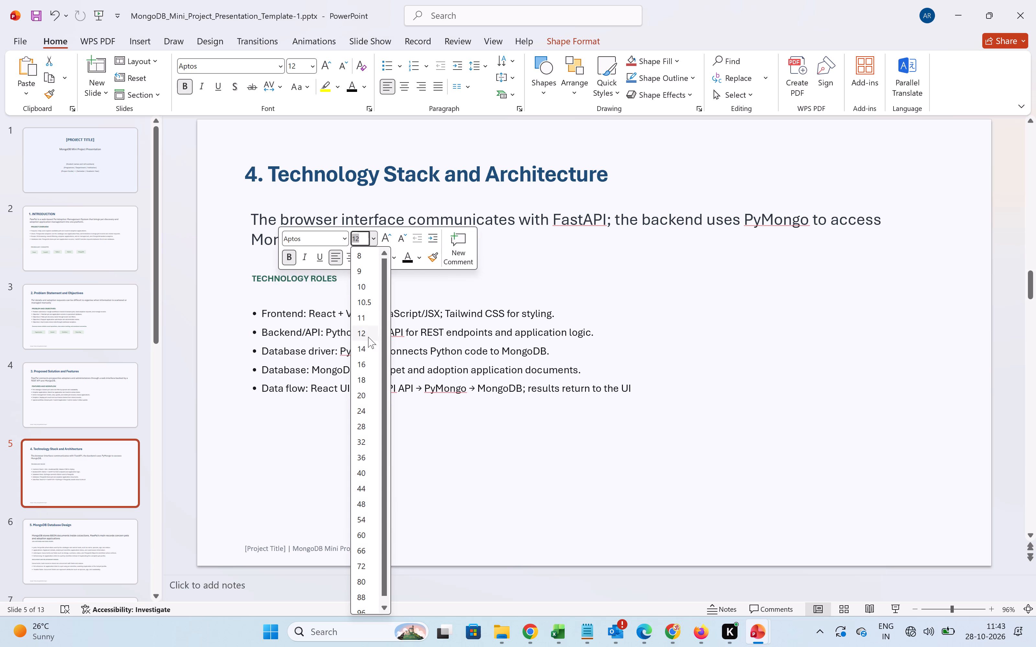
left_click(365, 359)
left_click(324, 295)
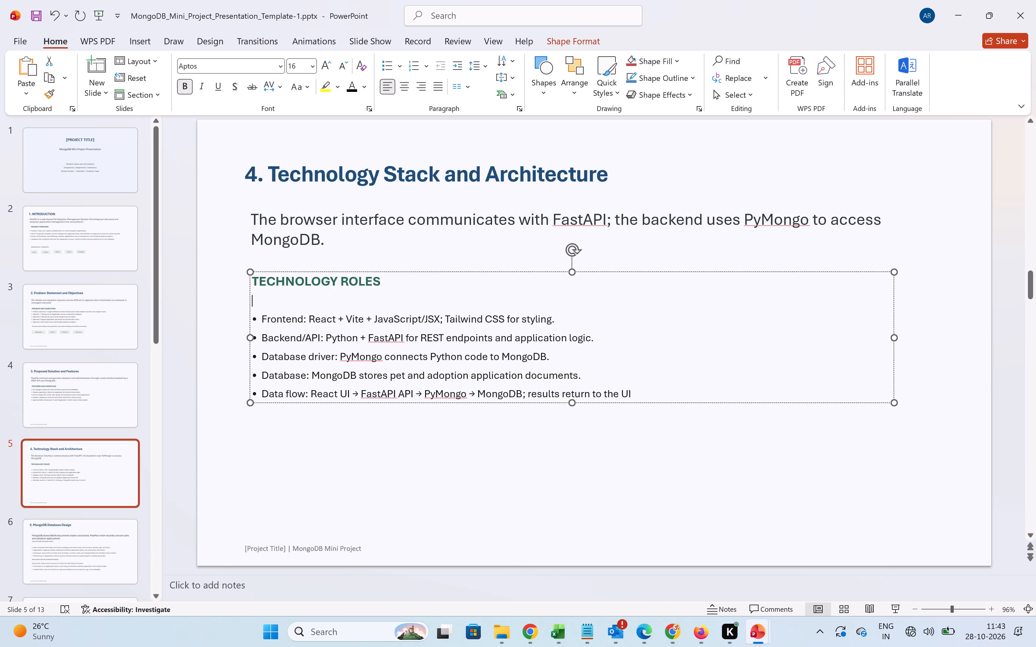
left_click_drag(452, 307, 453, 313)
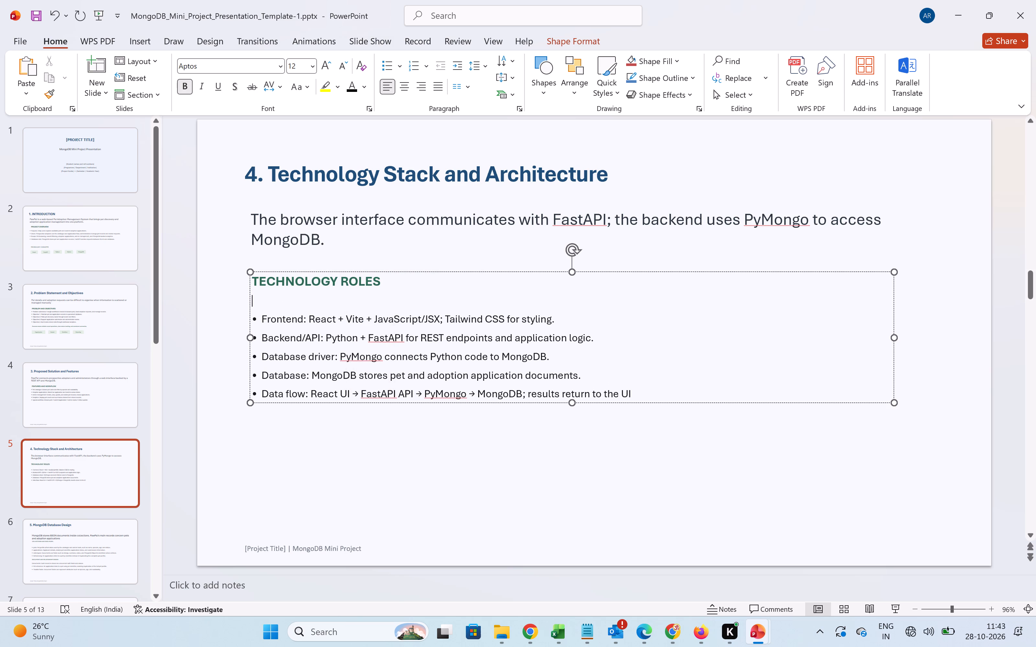
left_click_drag(453, 313, 453, 315)
left_click(450, 355)
left_click(502, 522)
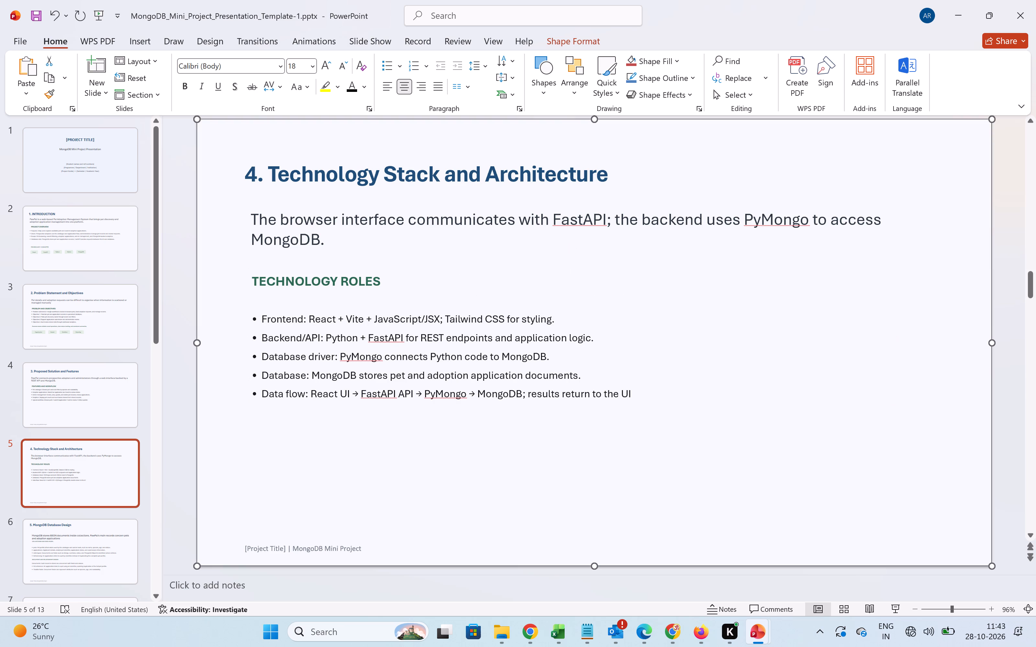
On slide 6, move the COLLECTIONS AND DATA MODEL heading down, clear of the introductory paragraph and just above the pets bullet.
left_click(76, 542)
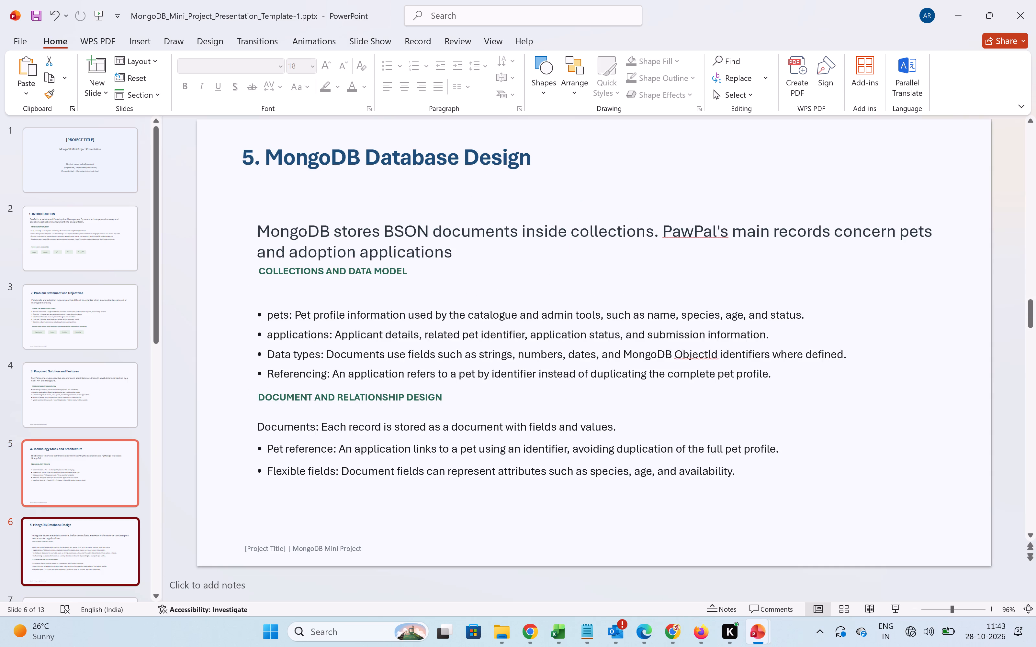
left_click(387, 271)
left_click_drag(476, 272, 478, 280)
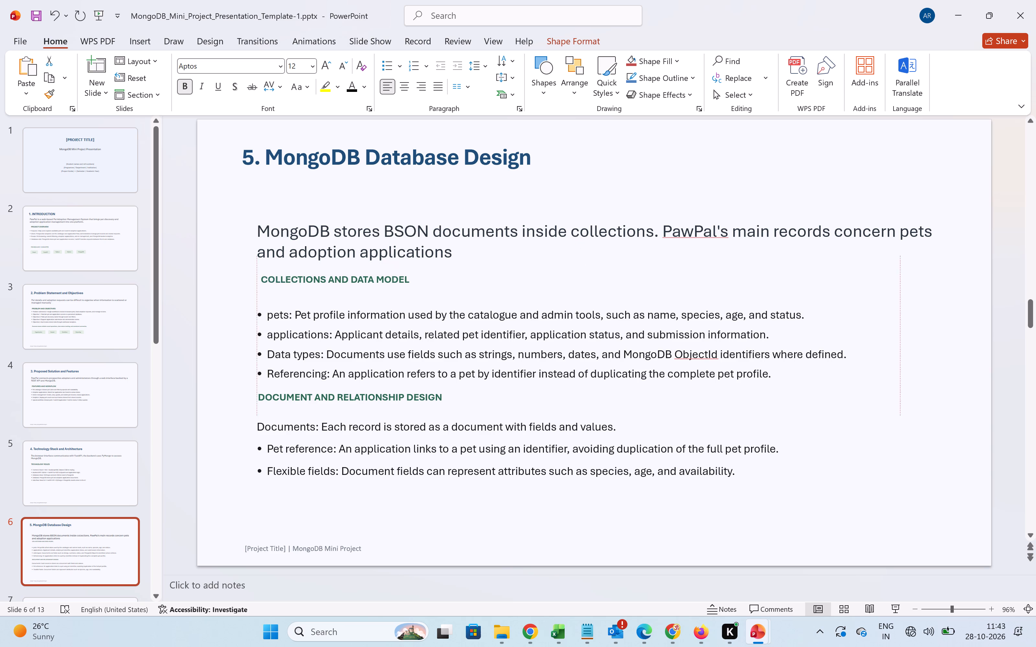
left_click_drag(478, 280, 480, 291)
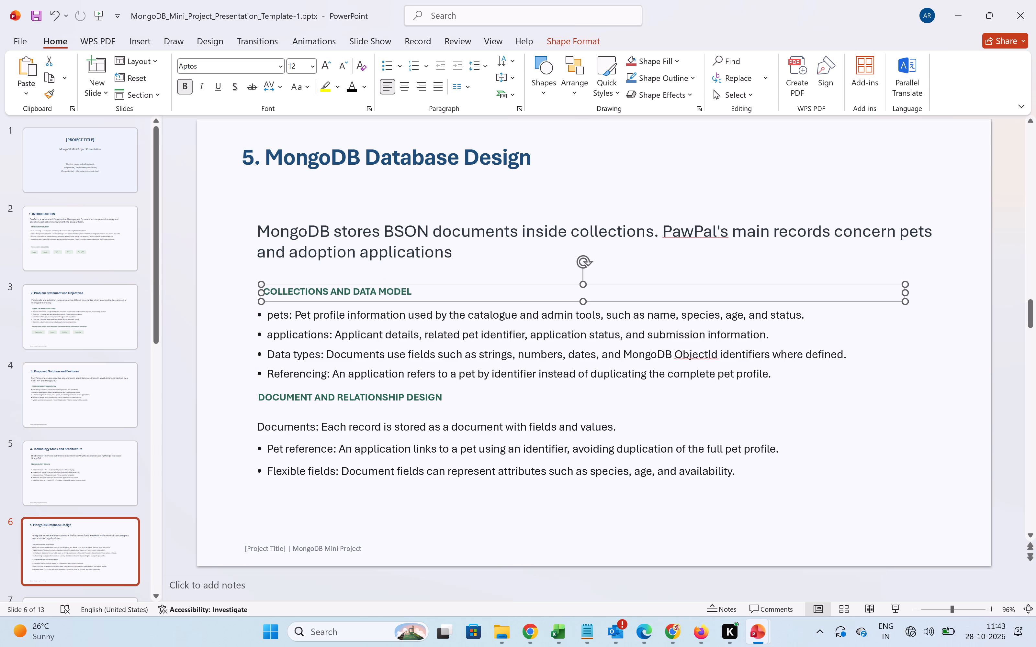
Set the font size of the COLLECTIONS AND DATA MODEL heading on slide 6 to 16.
left_click(313, 62)
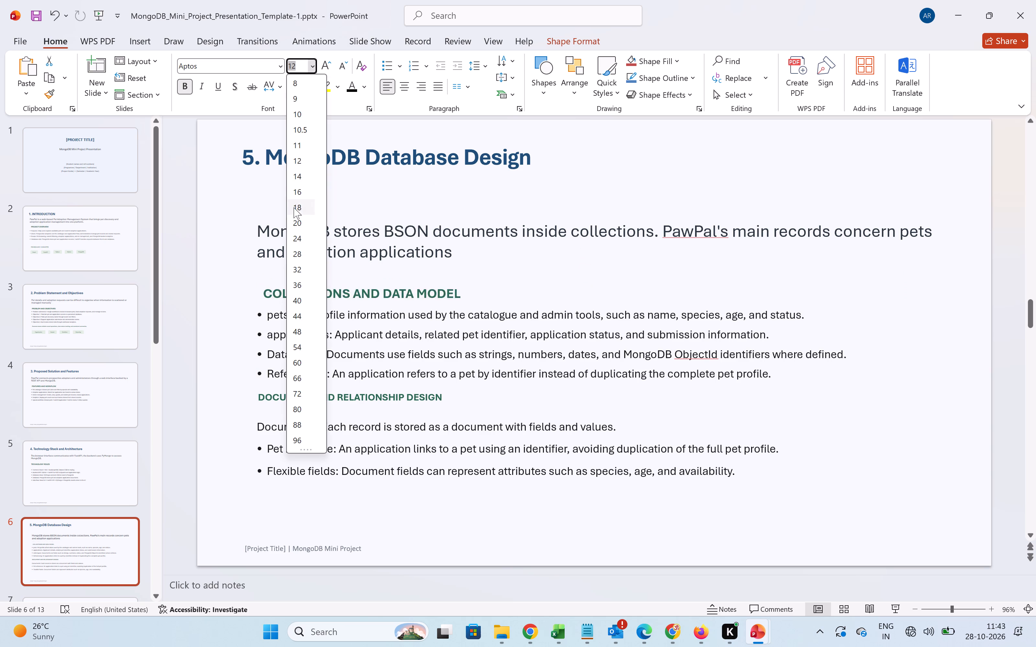
left_click(297, 193)
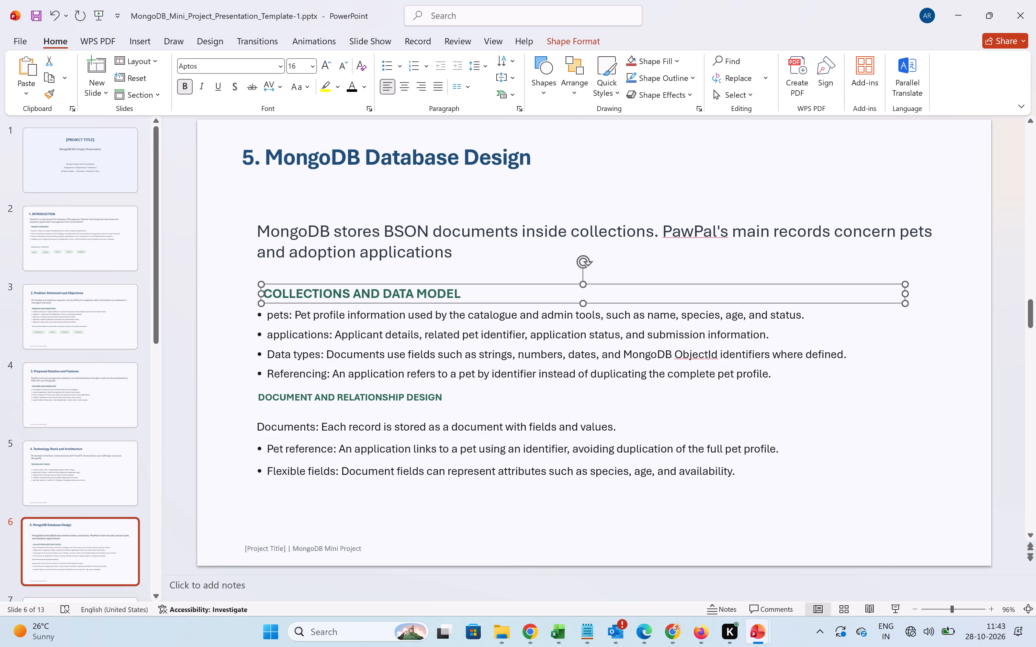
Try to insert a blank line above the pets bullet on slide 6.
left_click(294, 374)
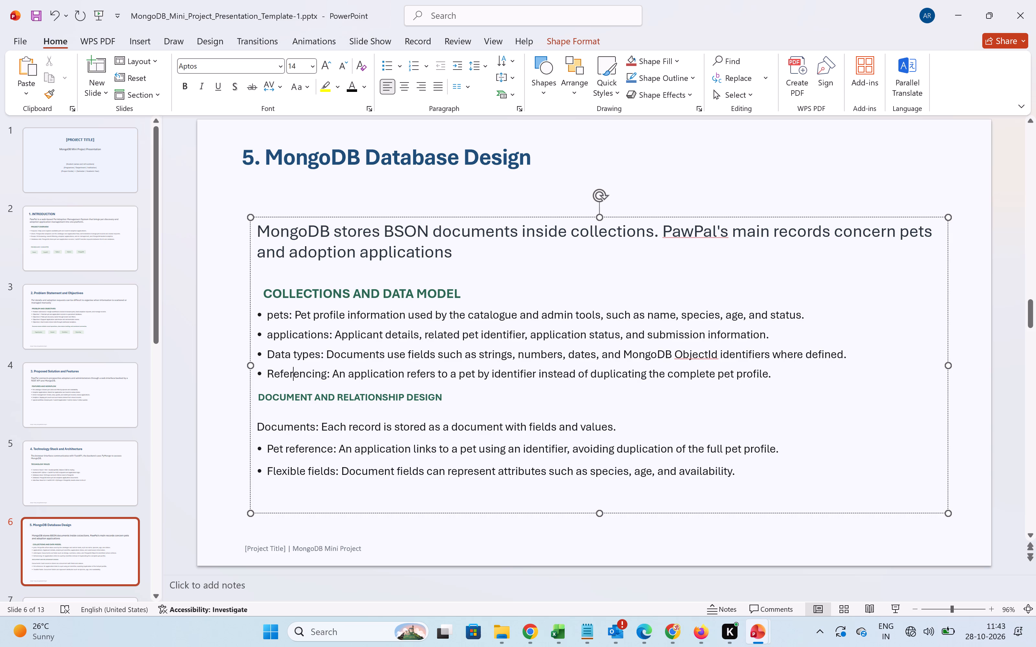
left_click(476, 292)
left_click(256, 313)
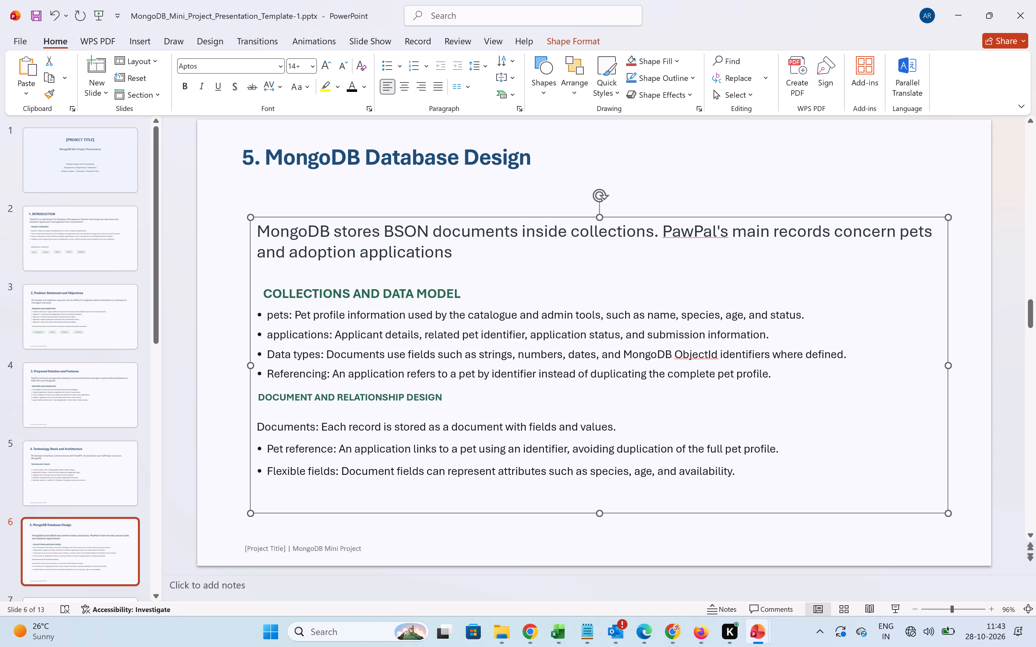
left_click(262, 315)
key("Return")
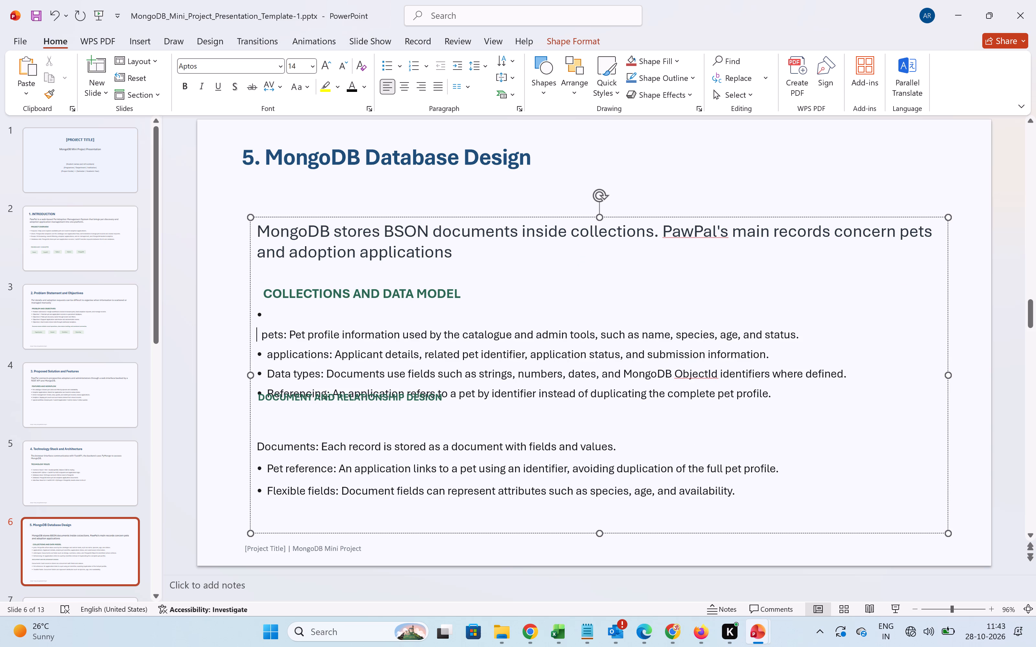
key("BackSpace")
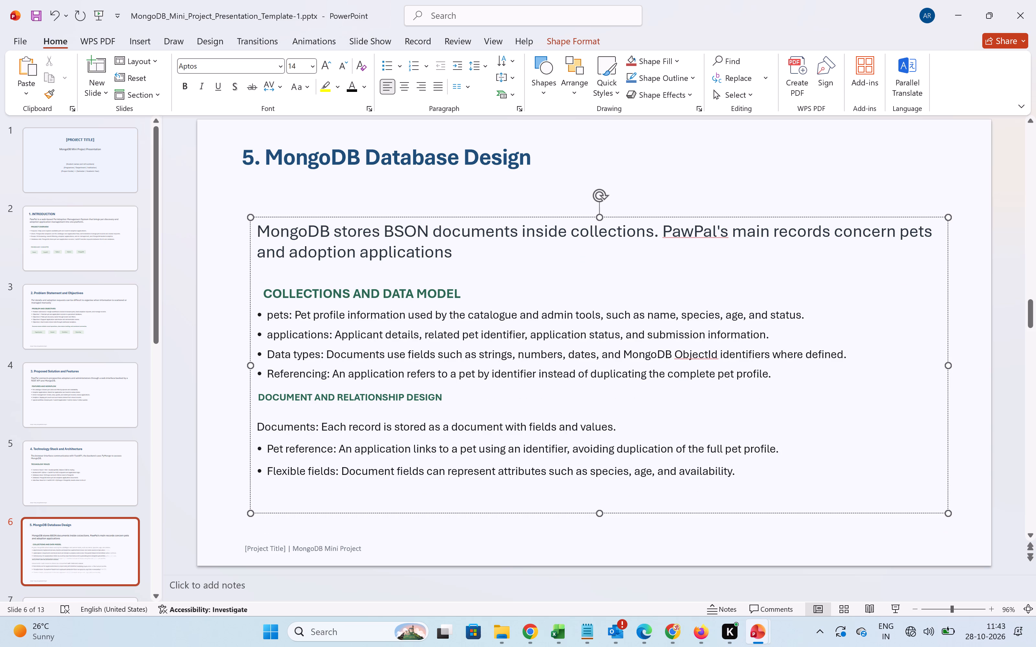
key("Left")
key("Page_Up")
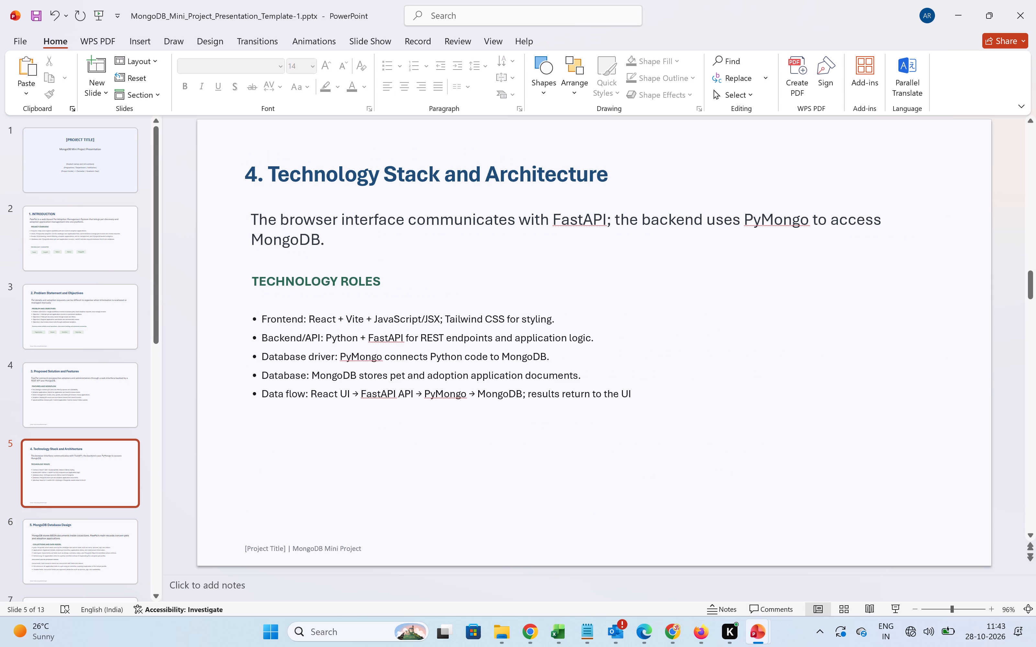
Insert a blank line above the pets bullet on slide 6, separating it from the COLLECTIONS AND DATA MODEL heading.
left_click(100, 528)
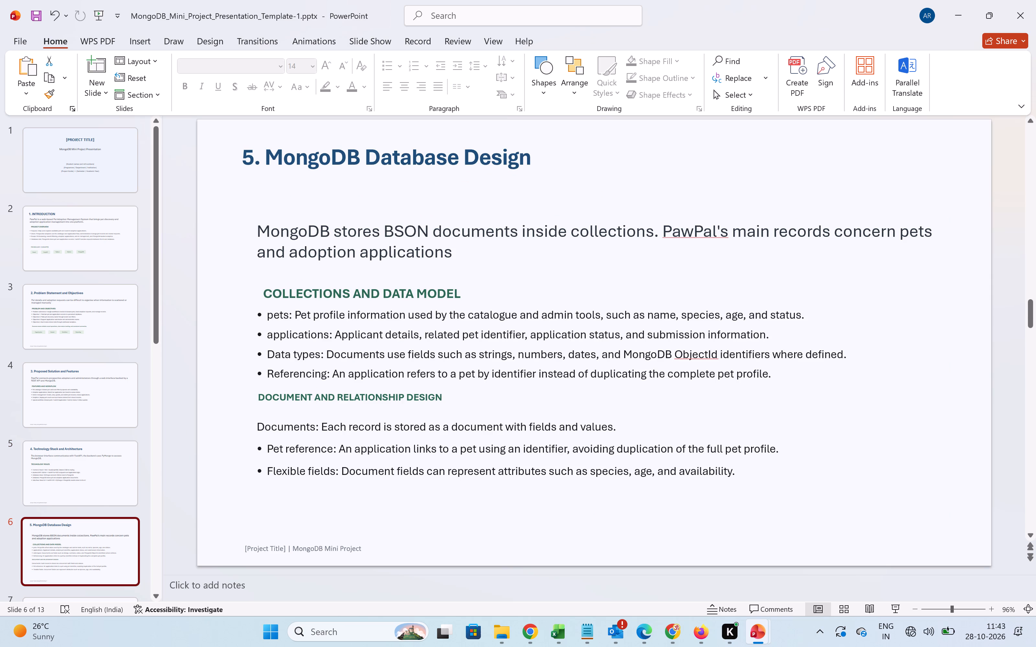
left_click(284, 311)
left_click(256, 314)
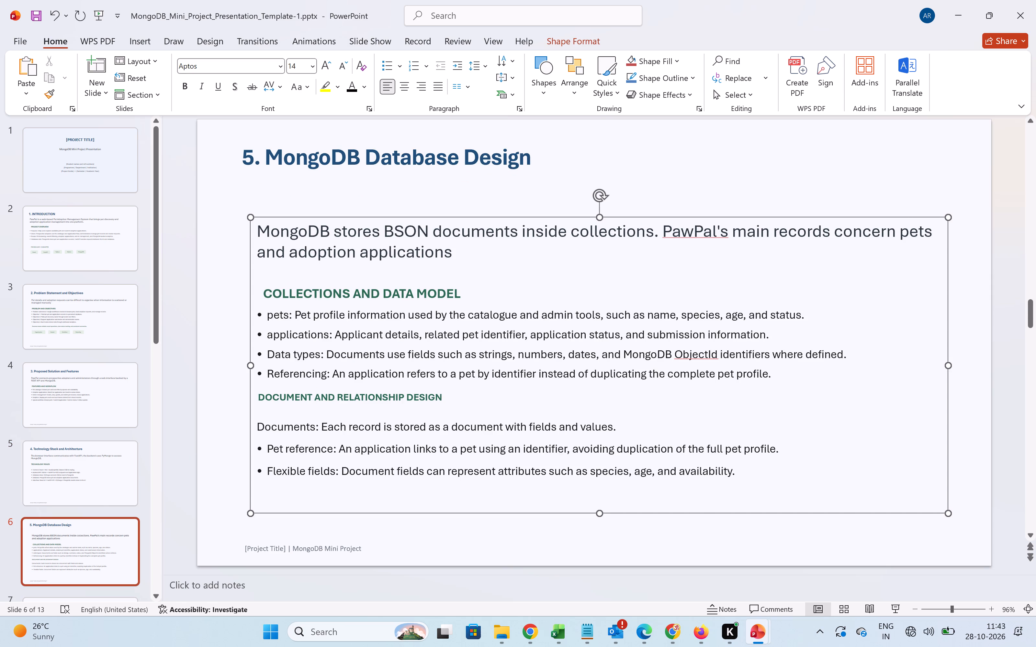
left_click(259, 314)
key("Return")
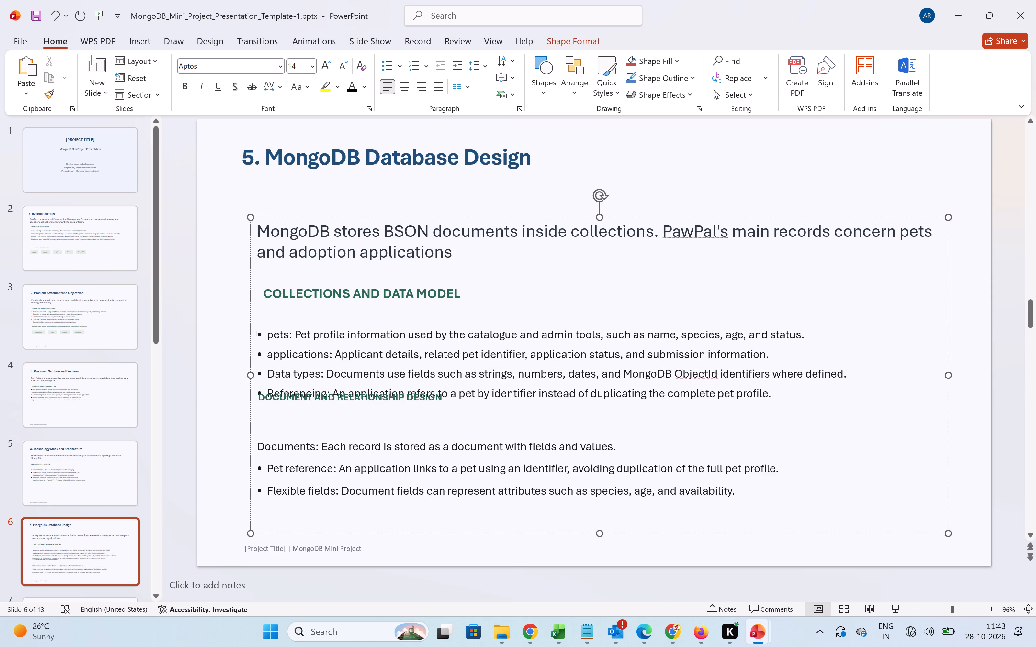
Move the DOCUMENT AND RELATIONSHIP DESIGN heading down and slightly right, between the Referencing bullet and the Documents line.
left_click(389, 402)
left_click_drag(490, 401, 490, 412)
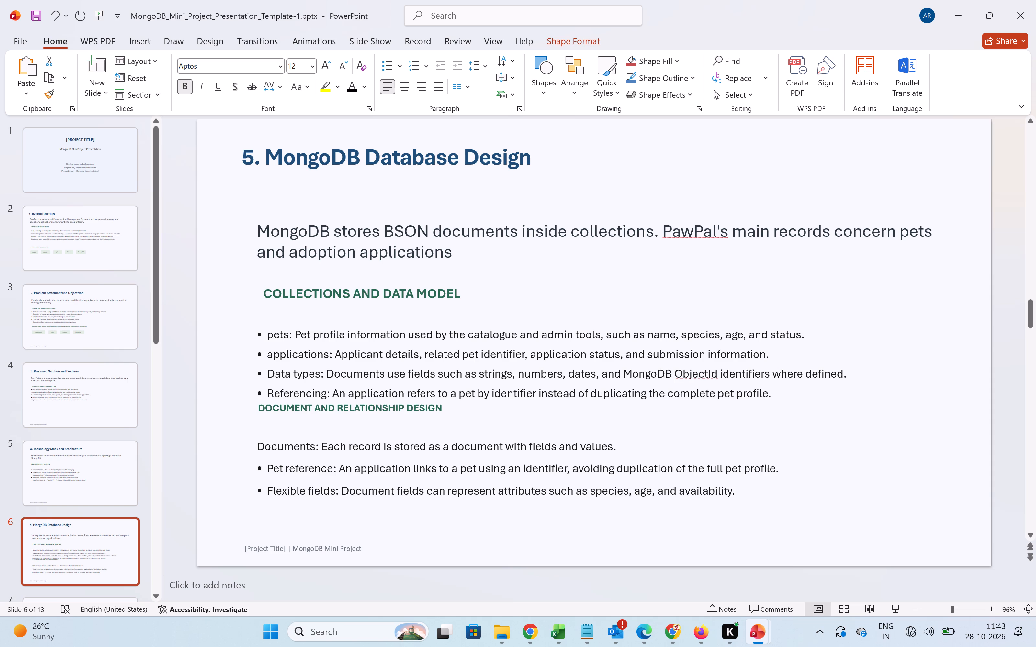
left_click_drag(490, 412, 497, 420)
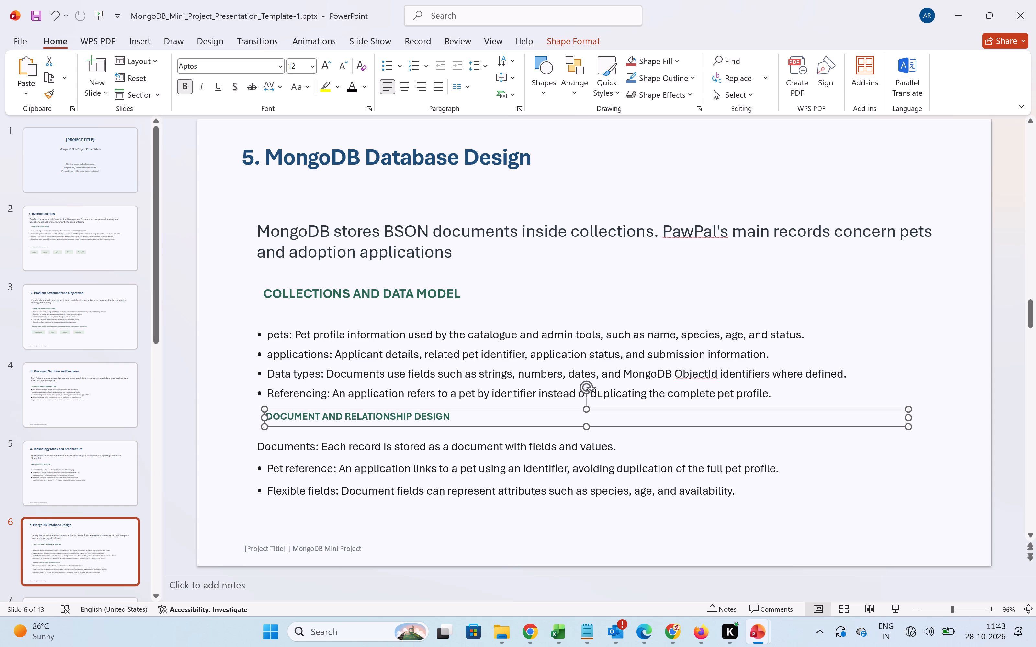
Delete the blank line above the pets bullet on slide 6.
left_click(275, 325)
key("BackSpace")
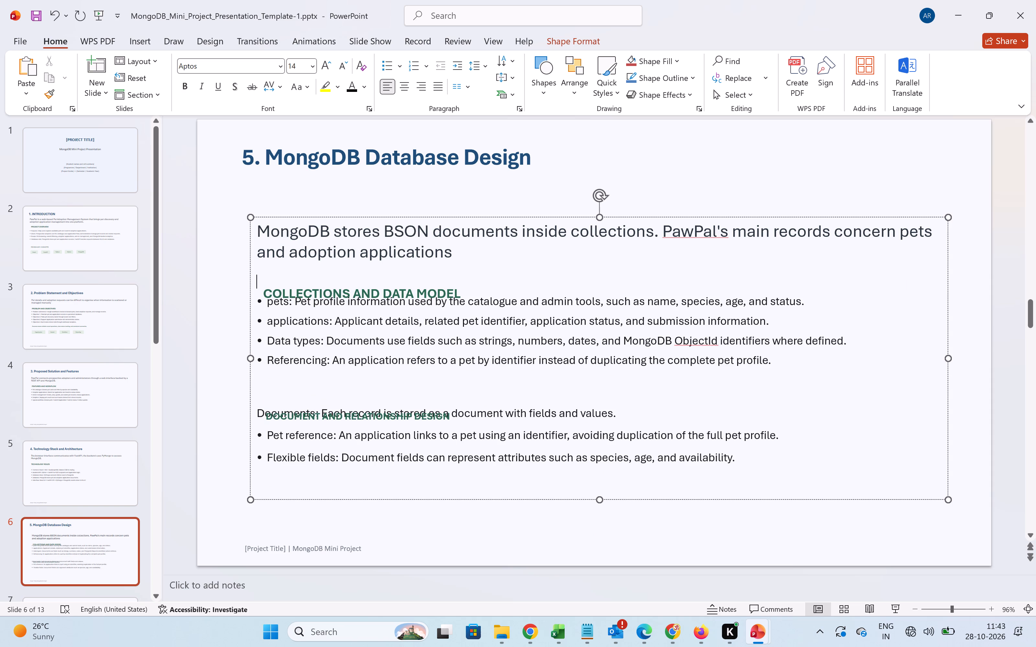
Move the COLLECTIONS AND DATA MODEL heading up slightly, between the introductory paragraph and the pets bullet.
left_click(448, 289)
left_click_drag(481, 291, 478, 281)
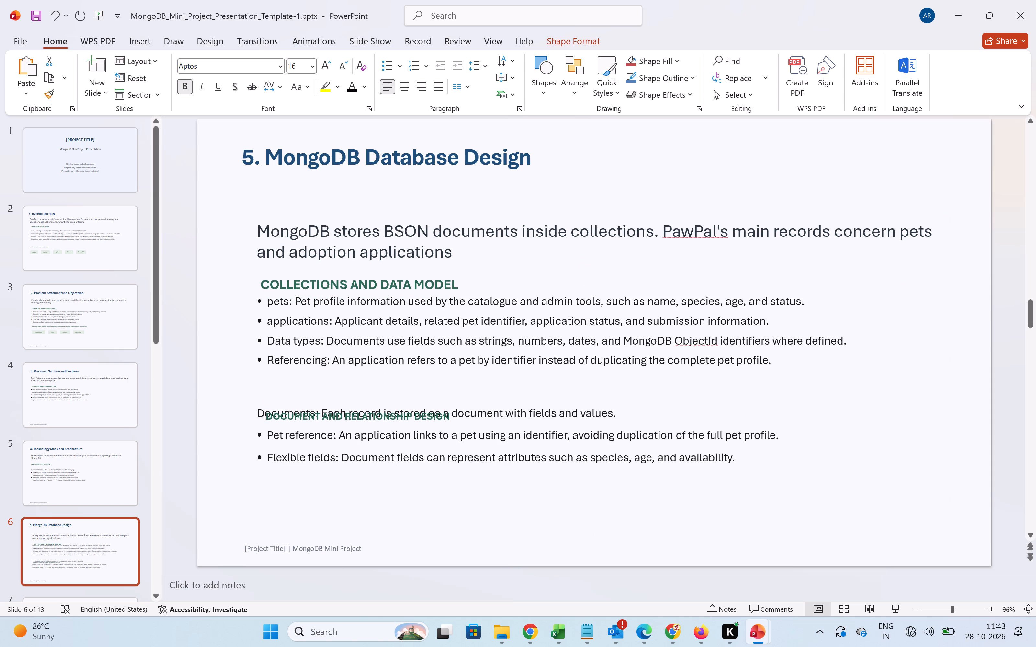
left_click_drag(478, 281, 479, 277)
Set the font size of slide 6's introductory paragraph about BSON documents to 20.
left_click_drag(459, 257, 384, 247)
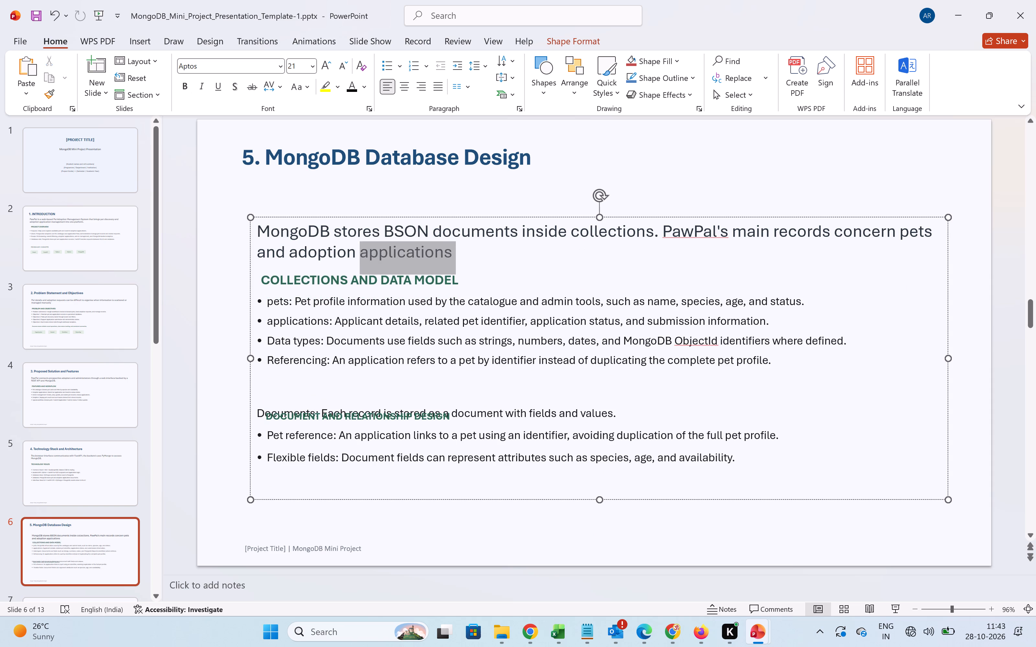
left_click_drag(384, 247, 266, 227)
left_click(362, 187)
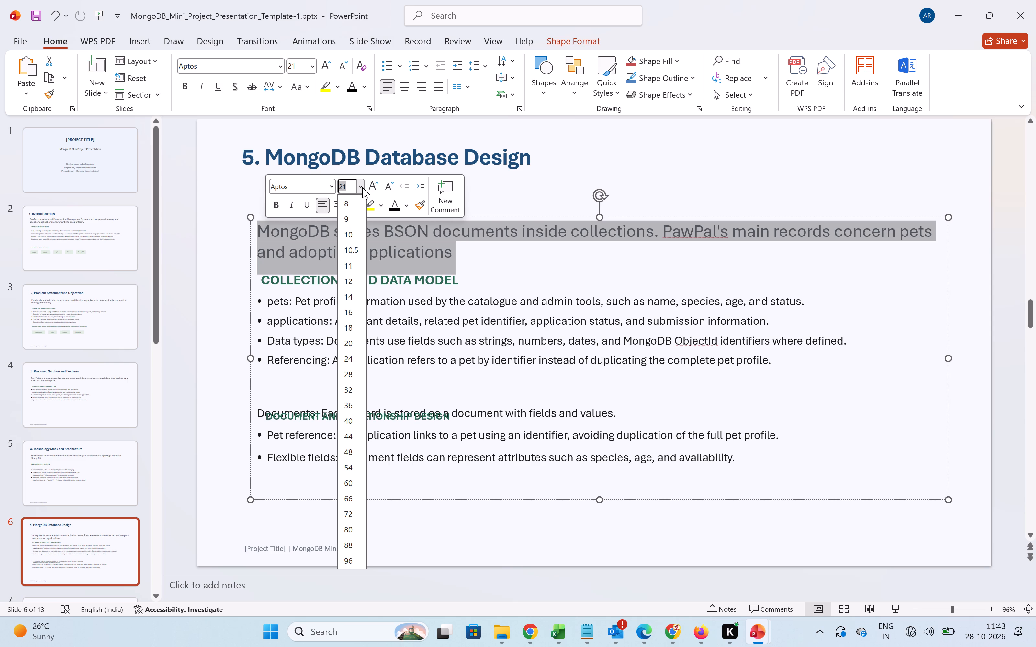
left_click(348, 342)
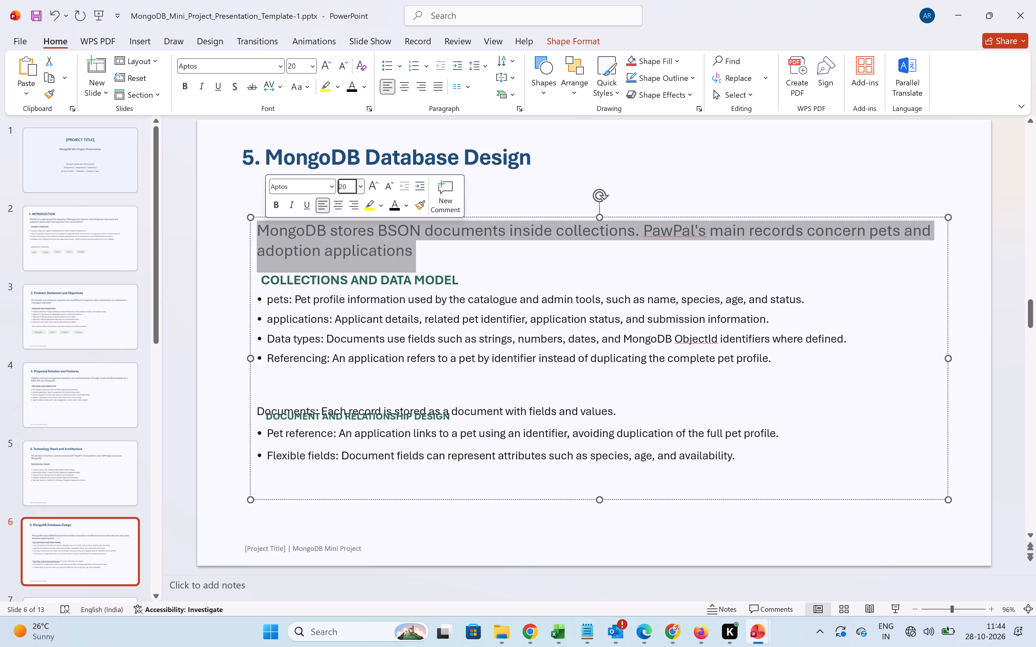
Set the font size of slide 6's introductory paragraph about BSON documents to 16.
left_click(364, 187)
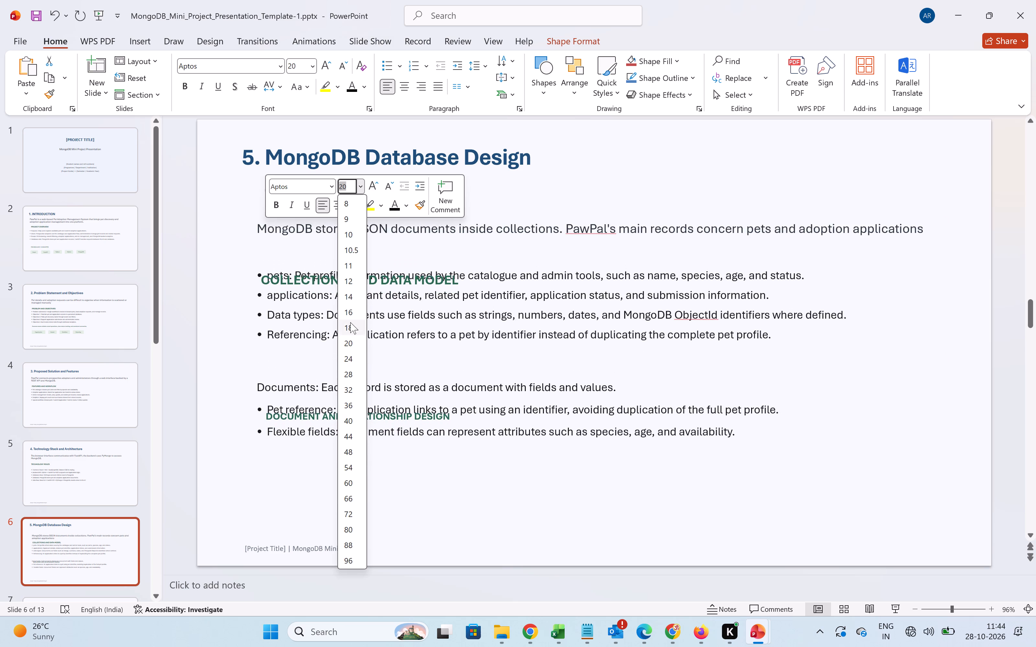
left_click(350, 322)
left_click(360, 186)
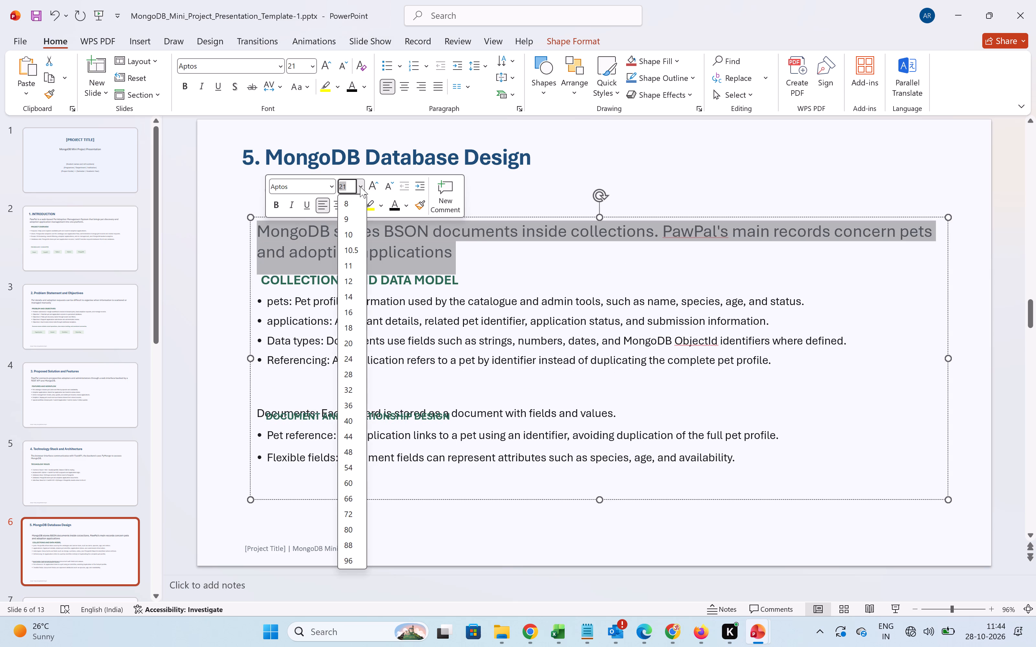
left_click(345, 325)
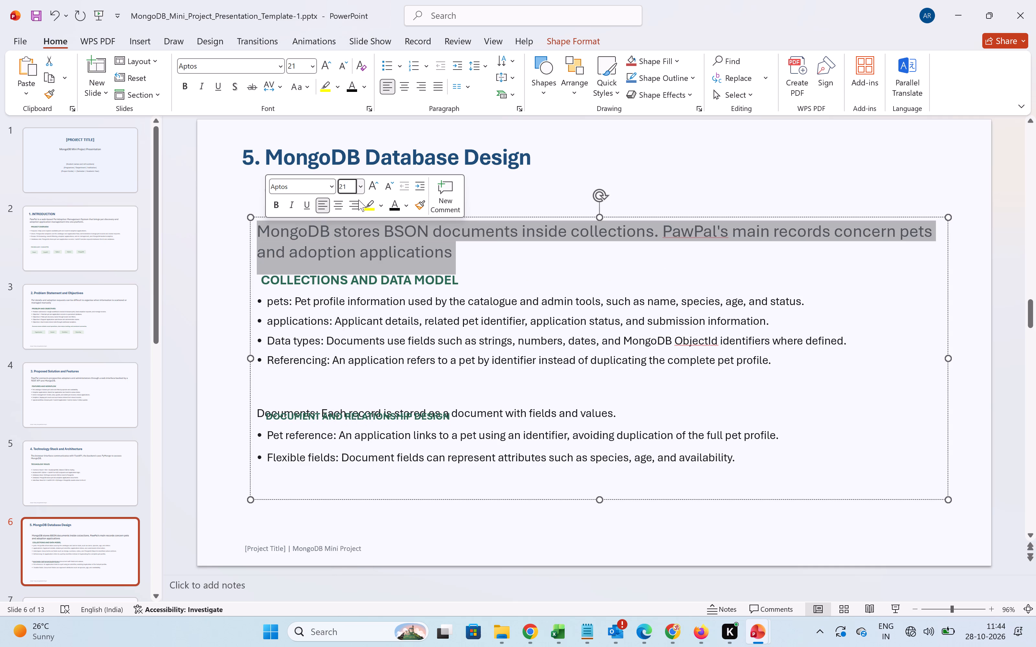
left_click(359, 187)
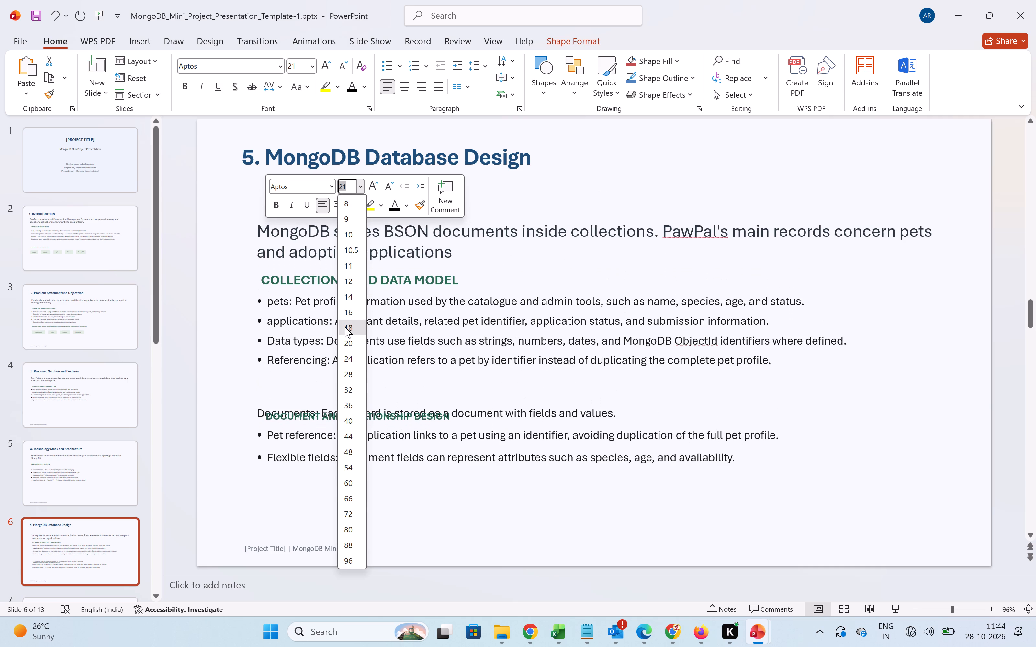
left_click(345, 327)
left_click(361, 189)
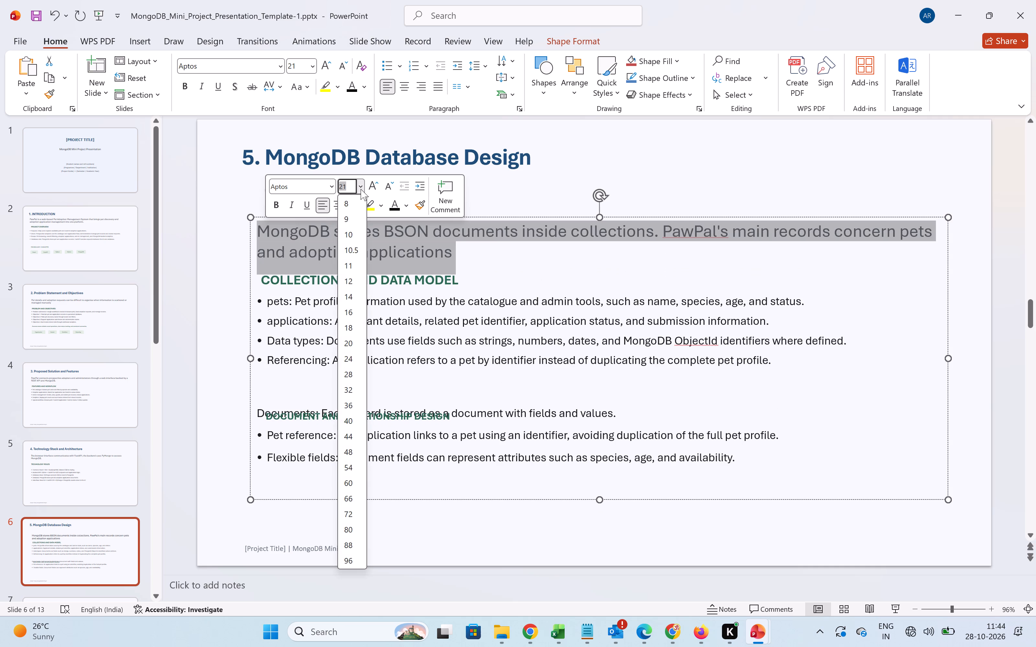
left_click(347, 309)
left_click(363, 244)
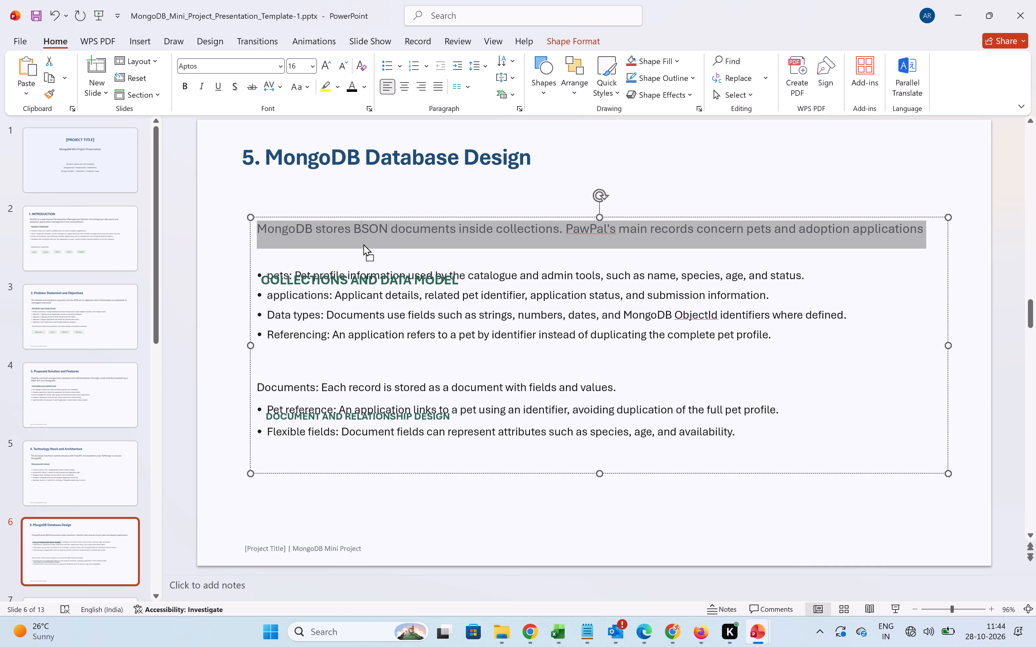
Move the COLLECTIONS AND DATA MODEL heading up between the introductory paragraph and the pets bullet, aligned with the paragraph's left edge.
left_click(290, 280)
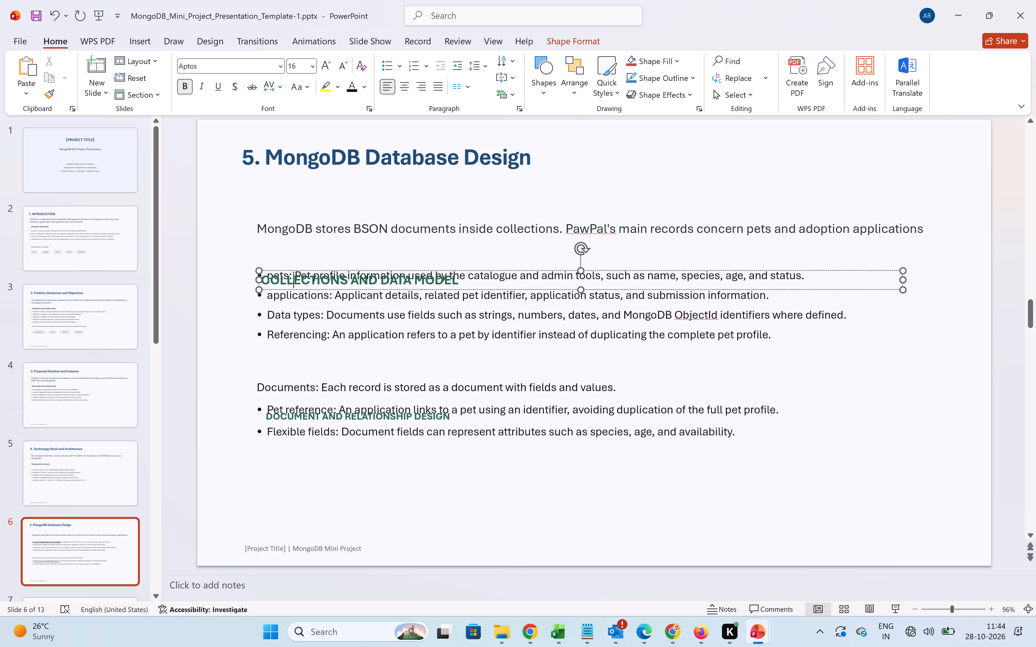
left_click_drag(535, 281, 535, 255)
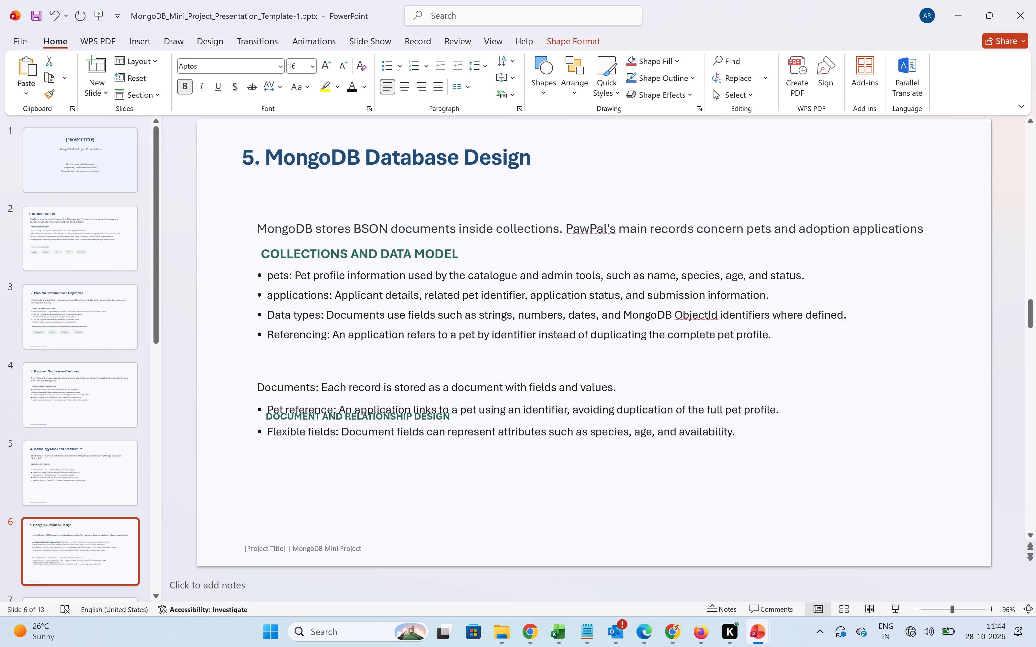
left_click_drag(535, 255, 531, 256)
left_click(502, 291)
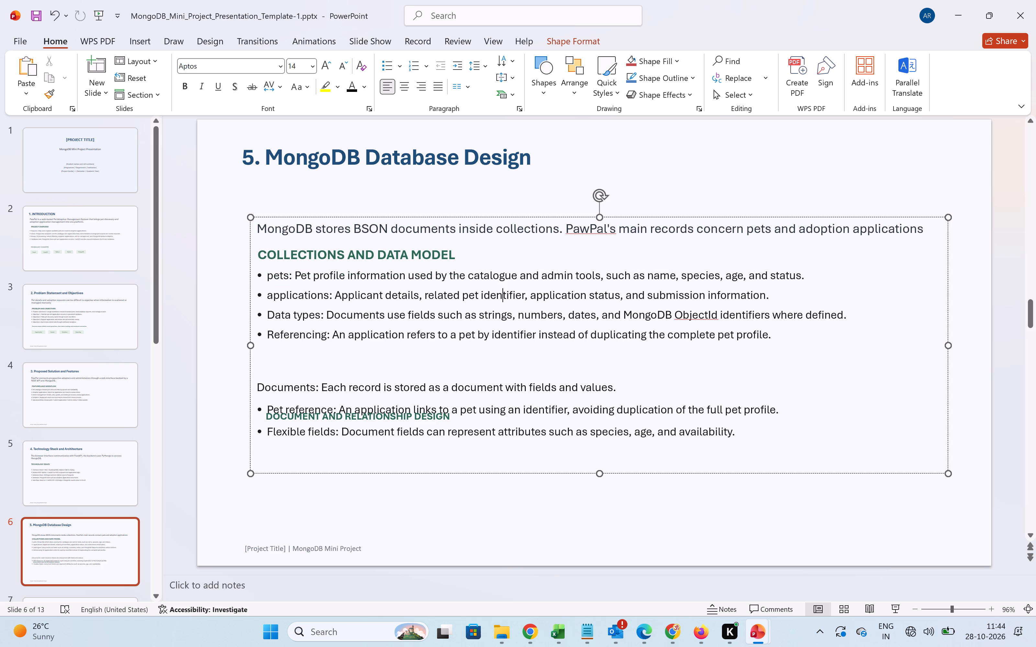
Move the DOCUMENT AND RELATIONSHIP DESIGN heading up and slightly left, directly above the Documents line.
left_click_drag(343, 405, 344, 415)
left_click(344, 415)
left_click_drag(493, 420, 484, 373)
left_click(413, 419)
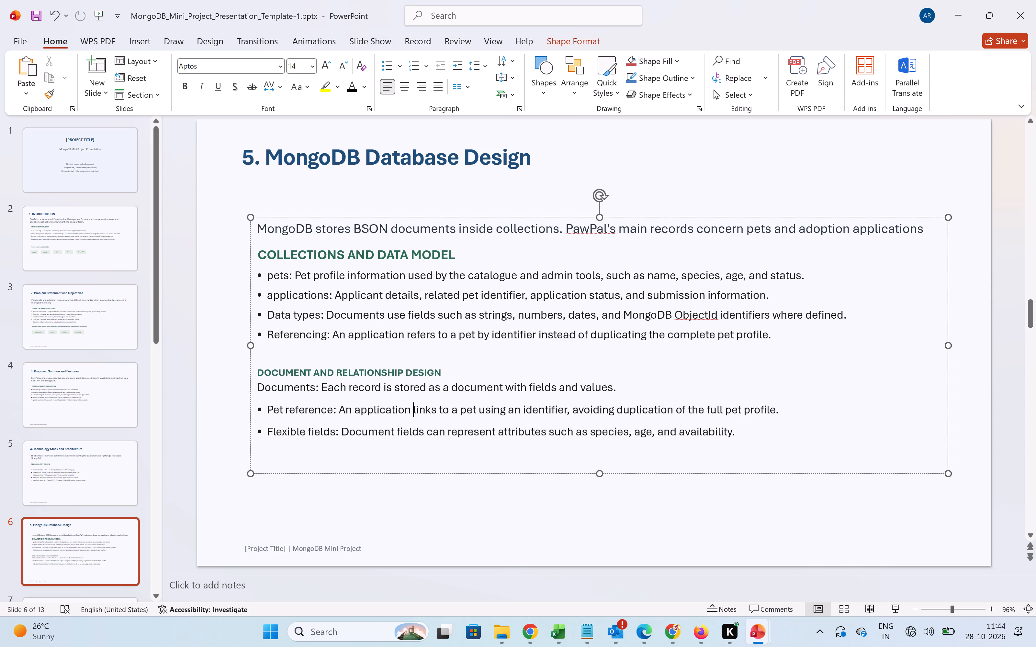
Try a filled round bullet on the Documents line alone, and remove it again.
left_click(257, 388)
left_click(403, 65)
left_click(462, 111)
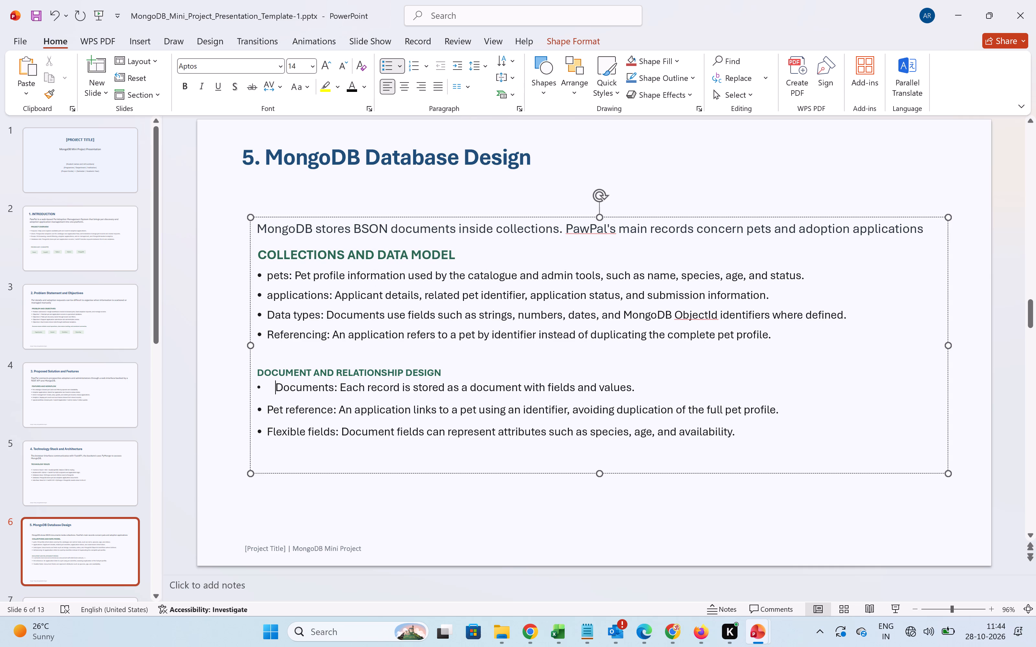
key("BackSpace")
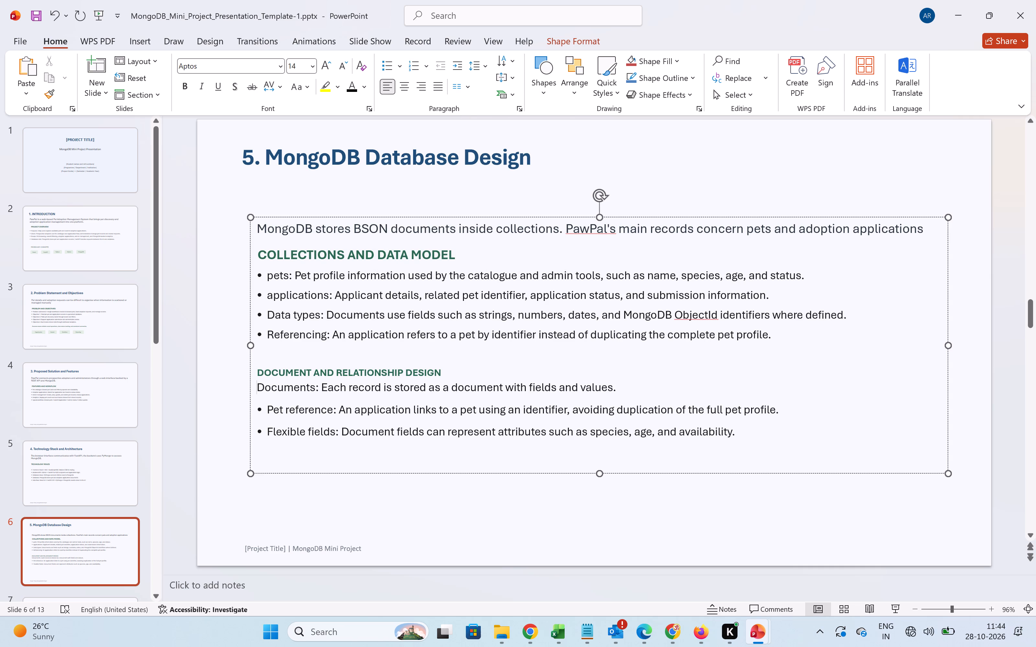
Apply filled round bullets to the Documents, Pet reference and Flexible fields lines.
left_click(337, 403)
left_click_drag(739, 433, 707, 430)
left_click_drag(707, 430, 263, 382)
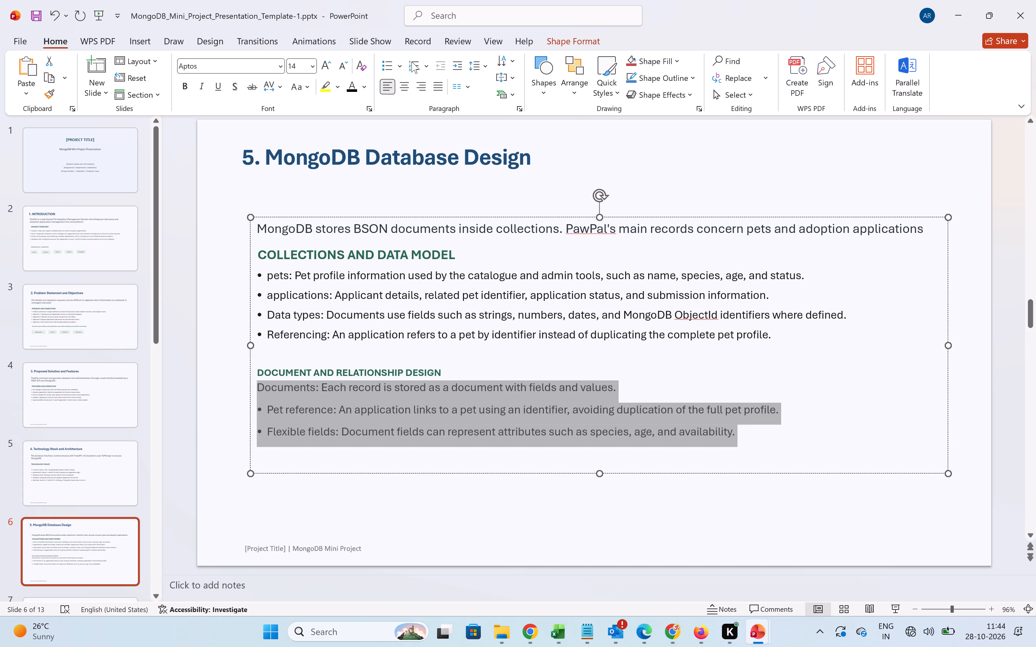
left_click(403, 68)
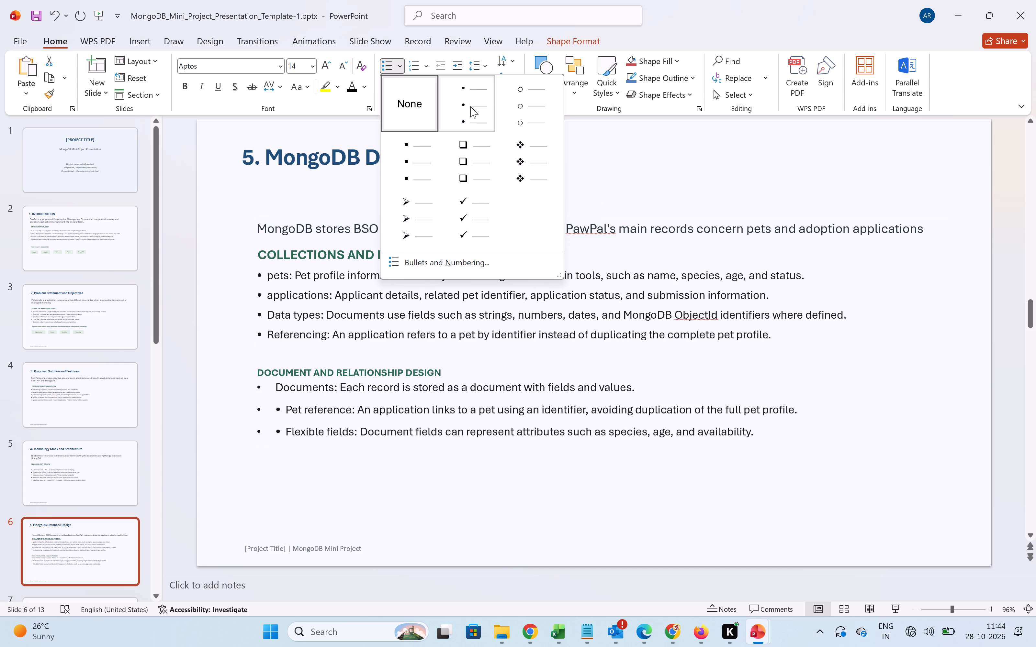
left_click(470, 106)
Delete the duplicate inner bullet characters before Pet reference and Flexible fields.
left_click(271, 433)
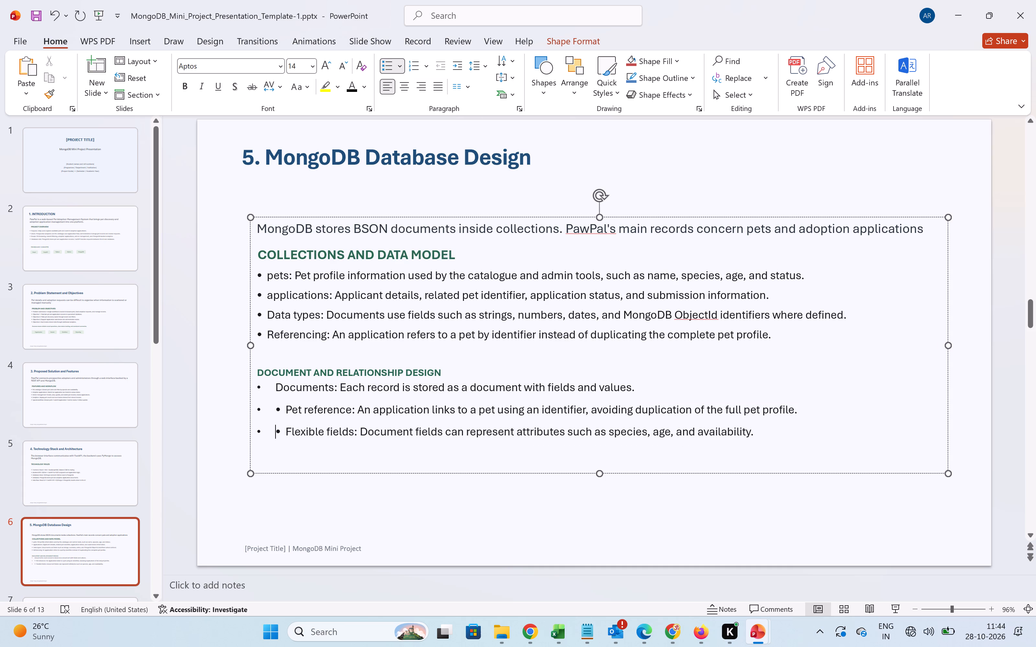
left_click(285, 413)
key("BackSpace")
key("BackSpace")
key("BackSpace")
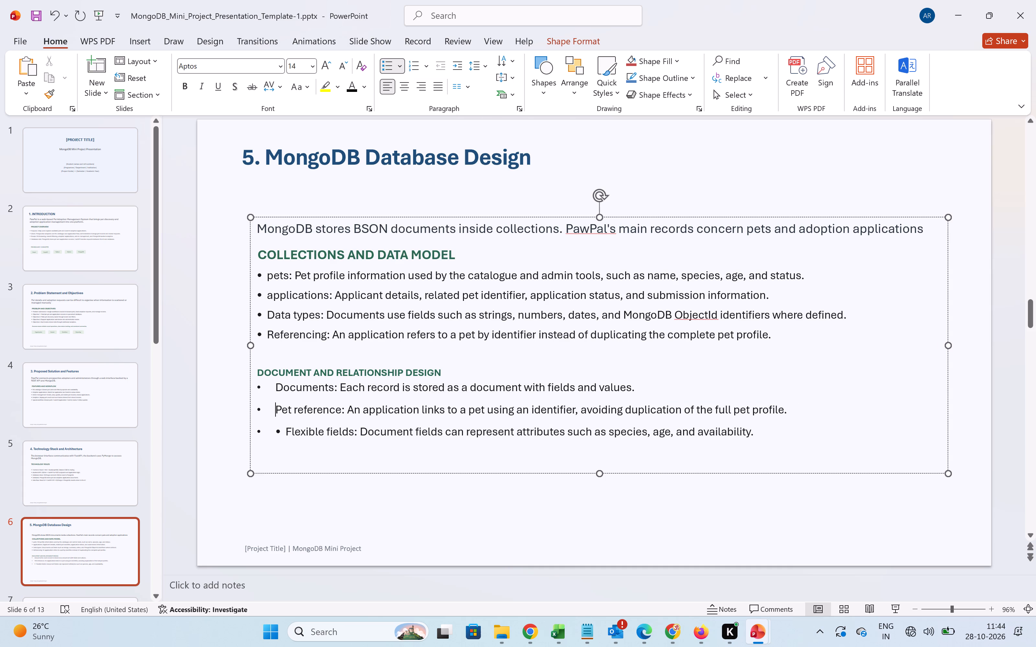
left_click(284, 429)
key("BackSpace")
key("BackSpace")
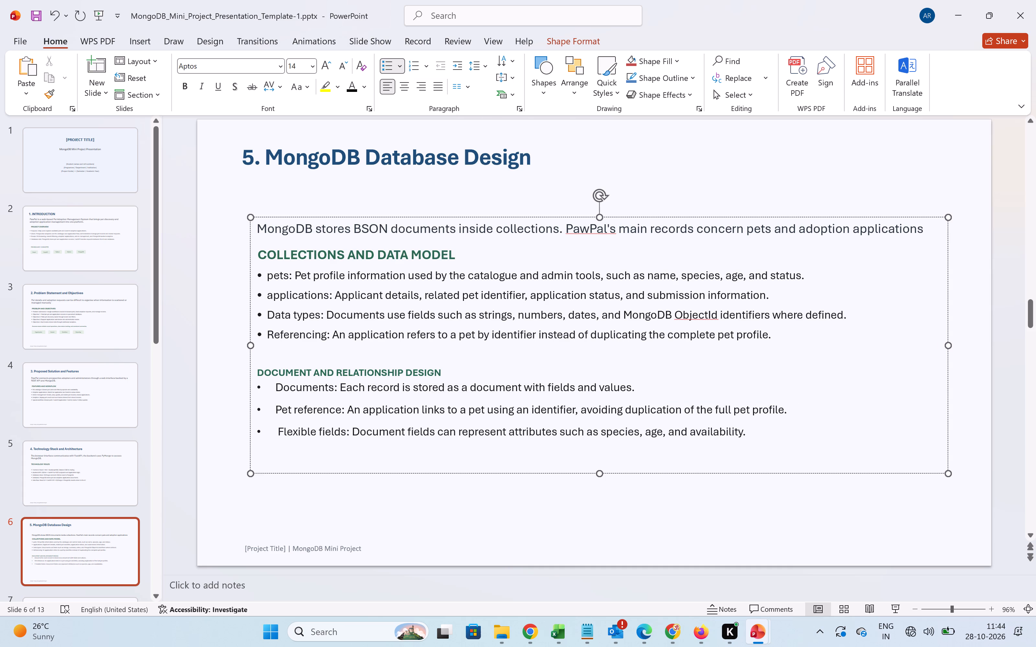
Nudge the DOCUMENT AND RELATIONSHIP DESIGN heading slightly down and right.
left_click(380, 370)
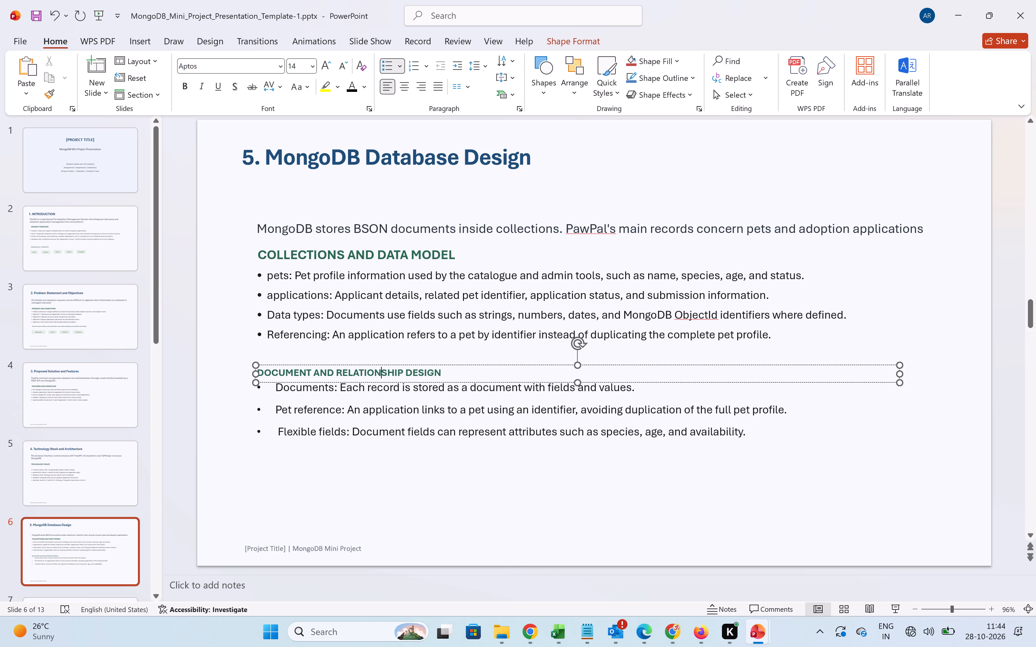
left_click(260, 387)
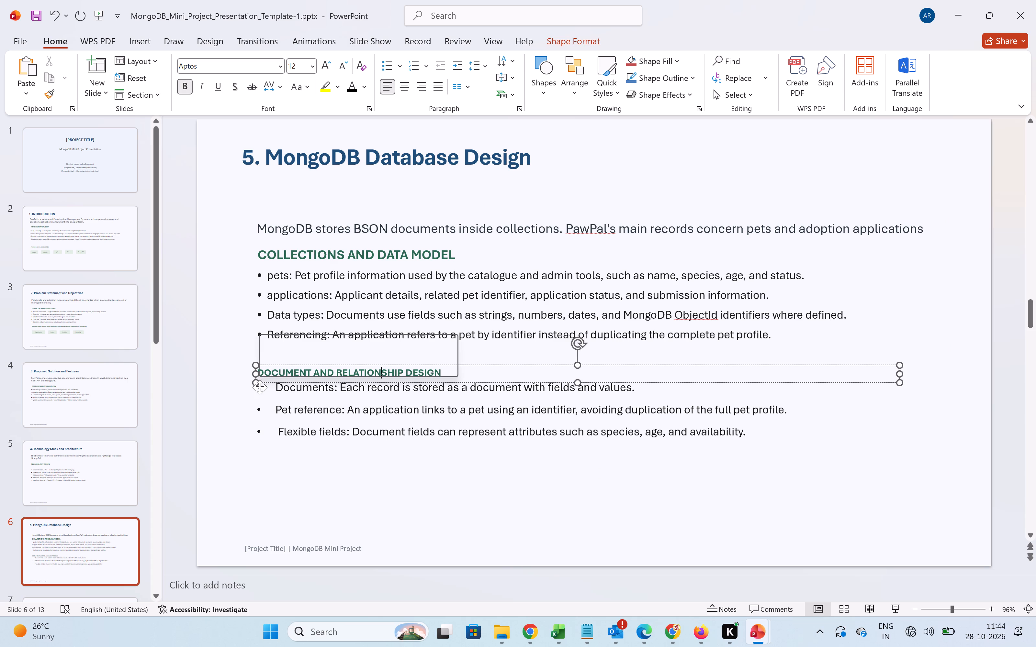
left_click(254, 393)
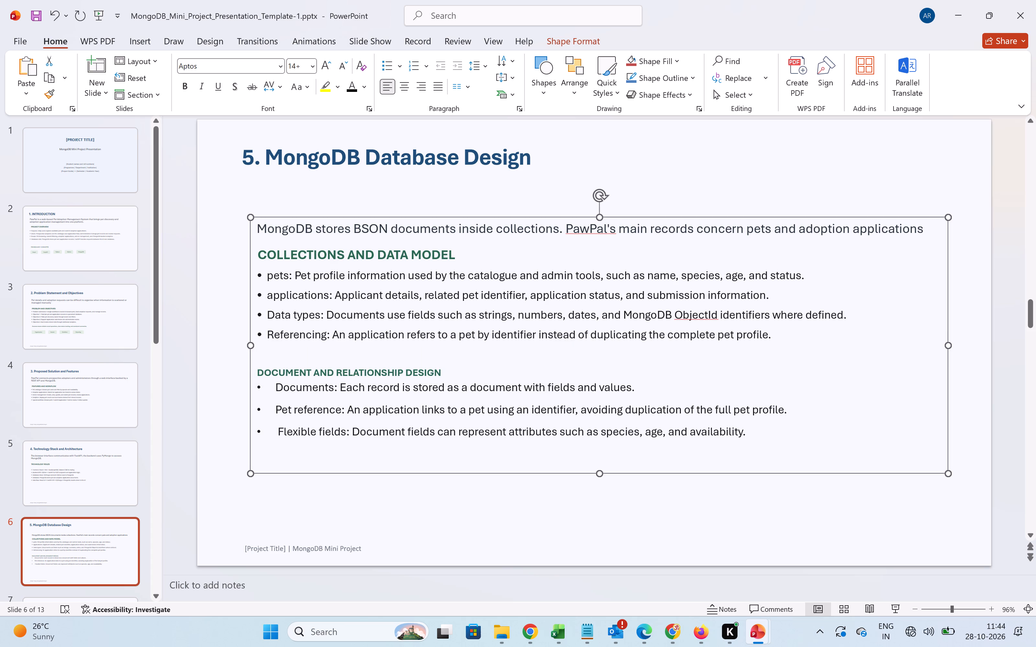
left_click(456, 375)
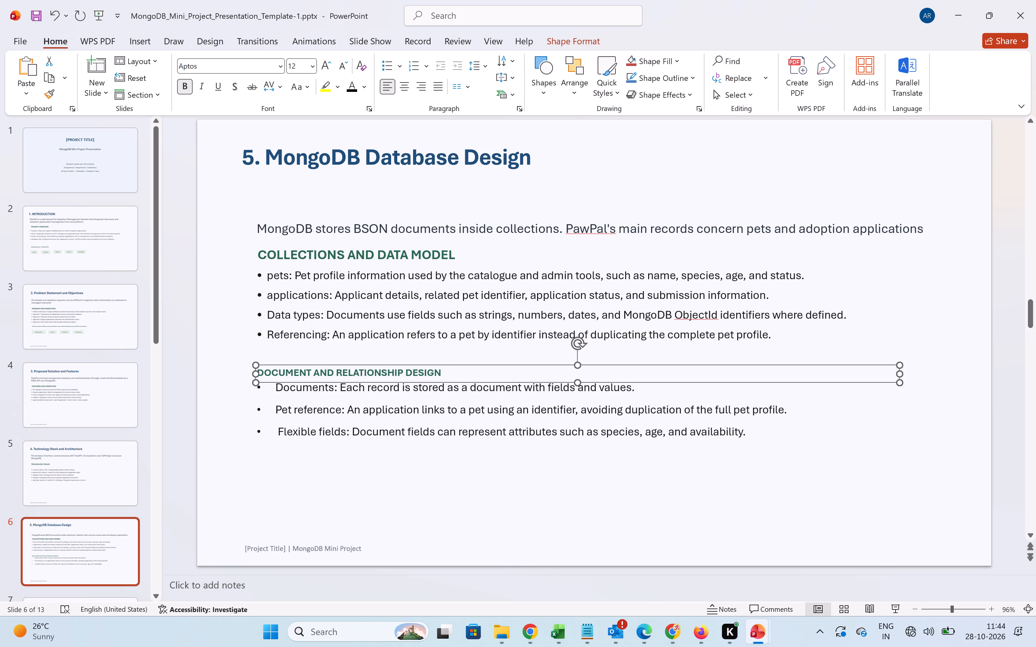
left_click(915, 387)
left_click(750, 376)
key("Right")
key("Down")
key("Down")
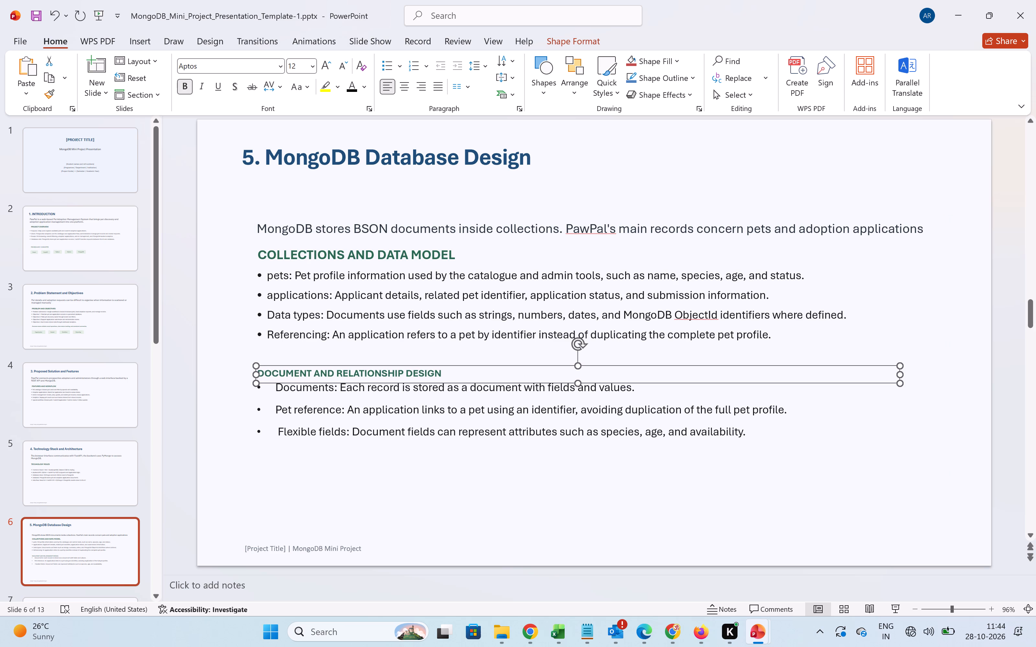
key("Down")
key("Down")
key("Down")
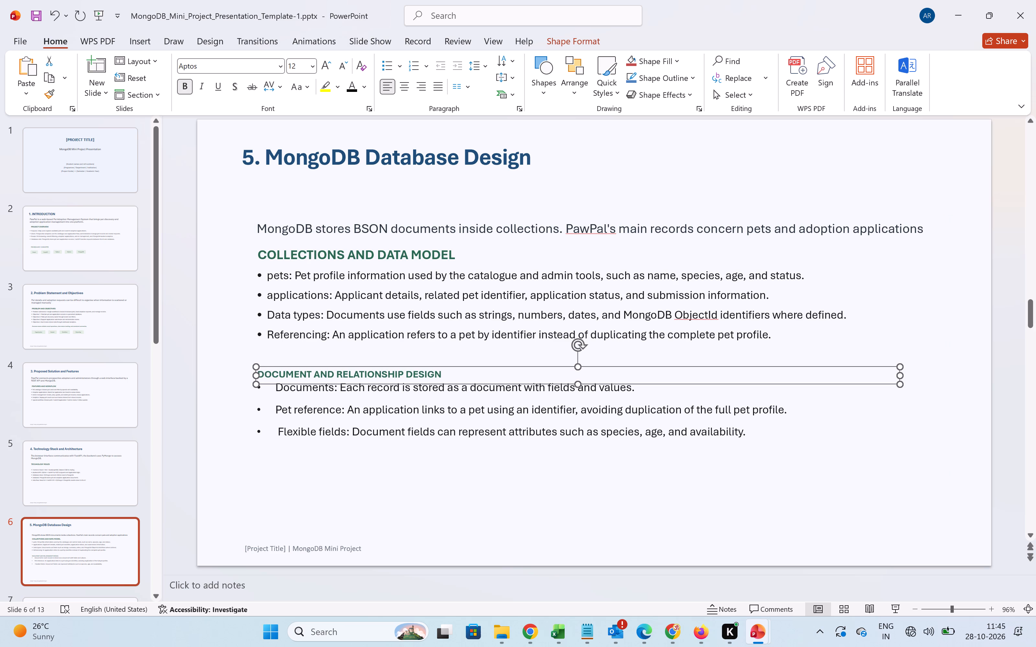
Insert a blank line above the pets bullet on slide 6.
left_click(255, 273)
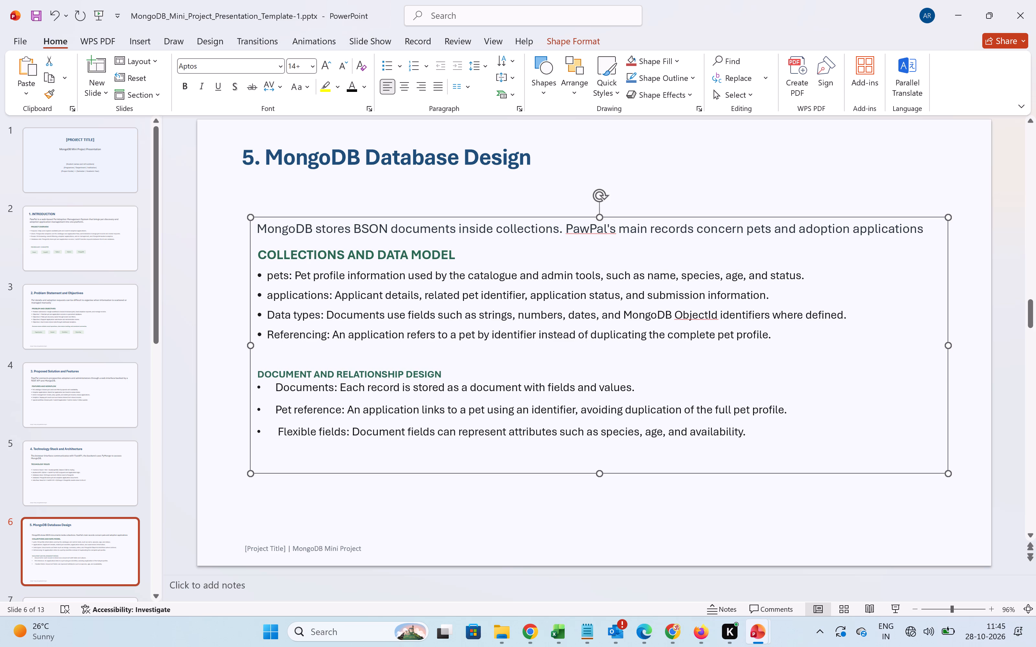
left_click(258, 275)
key("Return")
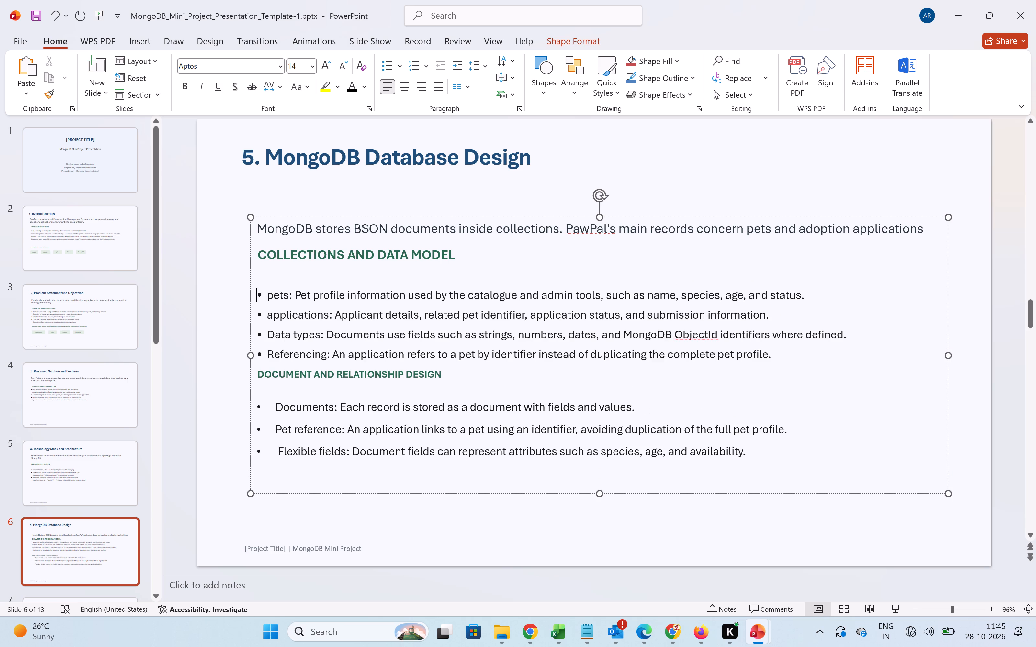
Move the COLLECTIONS AND DATA MODEL heading down to sit just above the pets bullet.
left_click(316, 257)
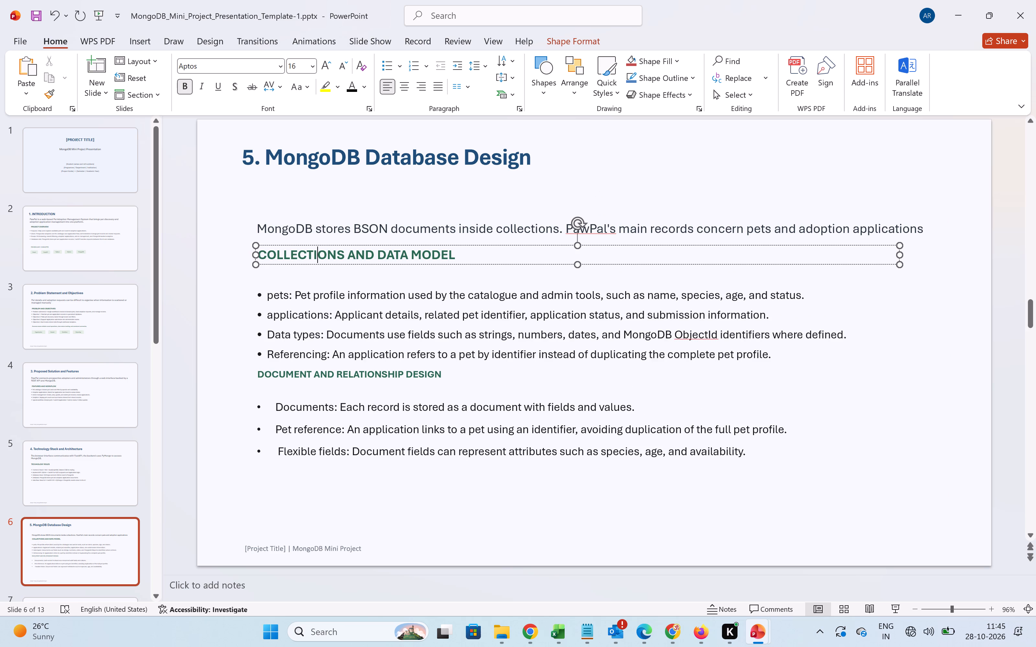
left_click_drag(486, 255, 487, 273)
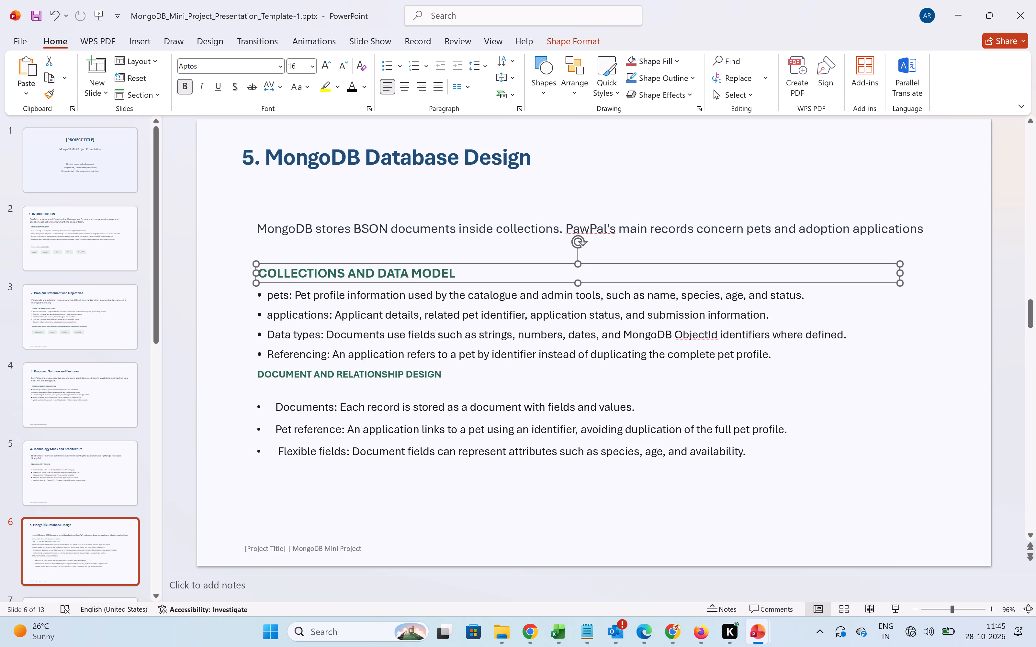
Insert another blank line above the Documents bullet on slide 6.
left_click(394, 372)
left_click(276, 399)
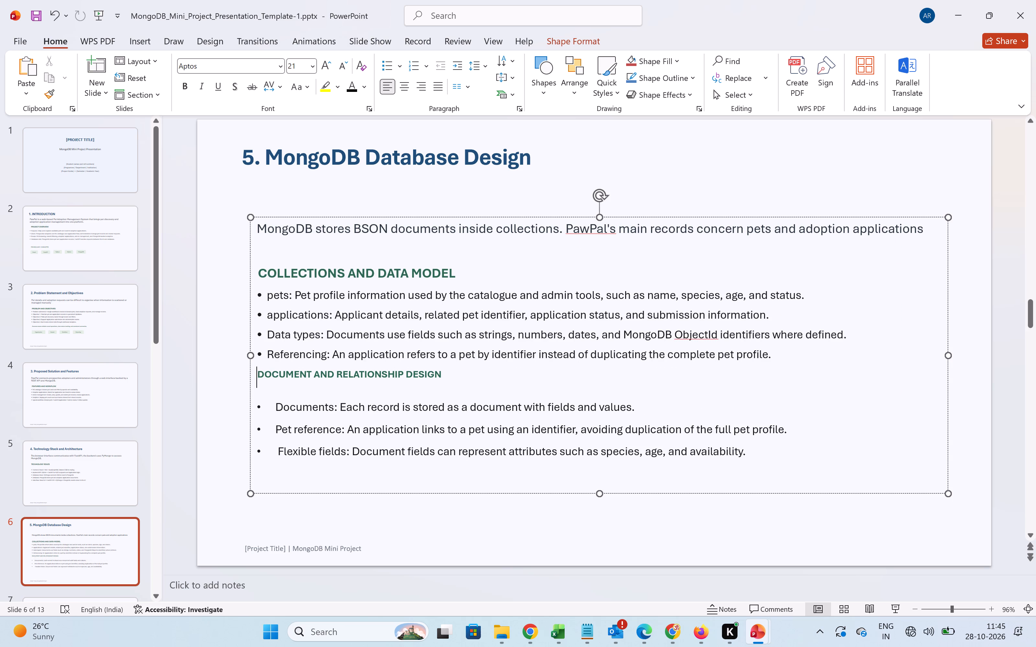
key("Return")
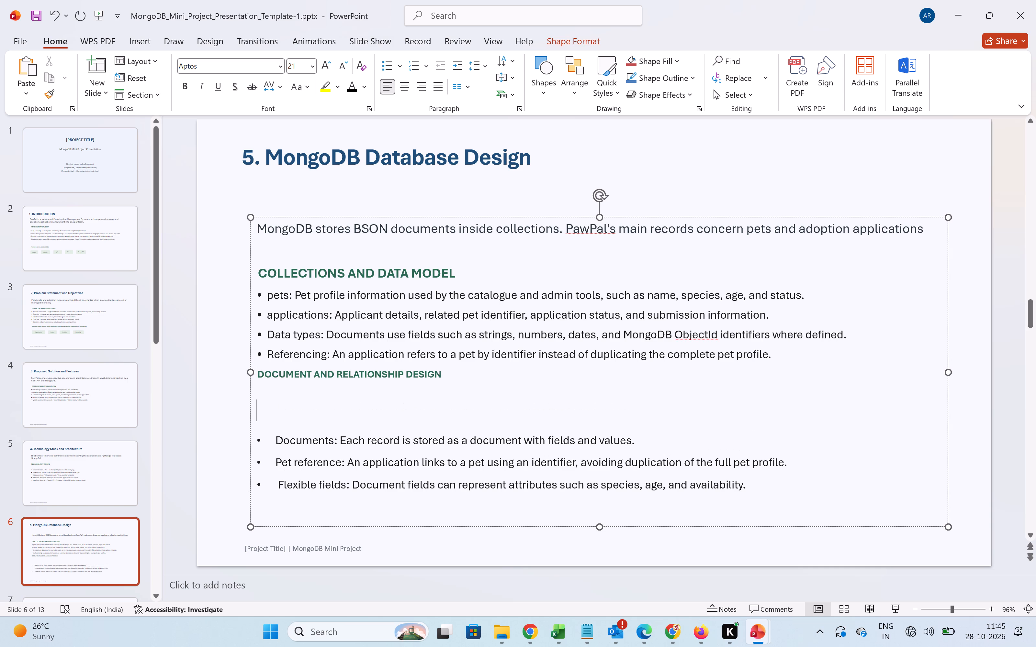
Move the DOCUMENT AND RELATIONSHIP DESIGN heading down into the gap between the Referencing and Documents bullets.
left_click(318, 375)
left_click_drag(477, 373, 479, 385)
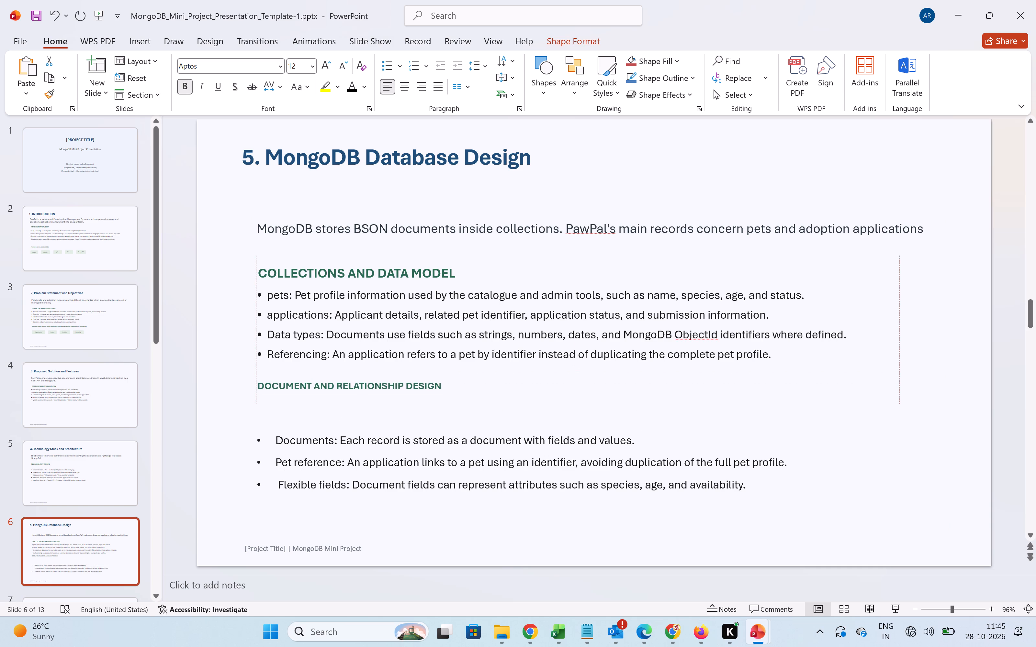
left_click_drag(479, 385, 481, 396)
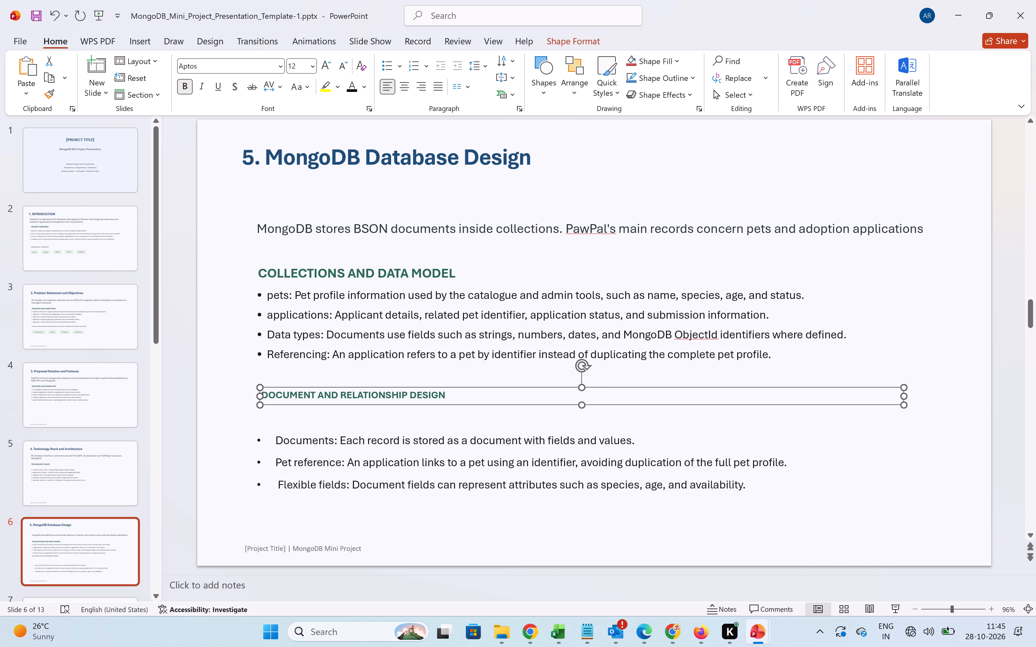
Set the DOCUMENT AND RELATIONSHIP DESIGN heading's font size to 16.
left_click(310, 60)
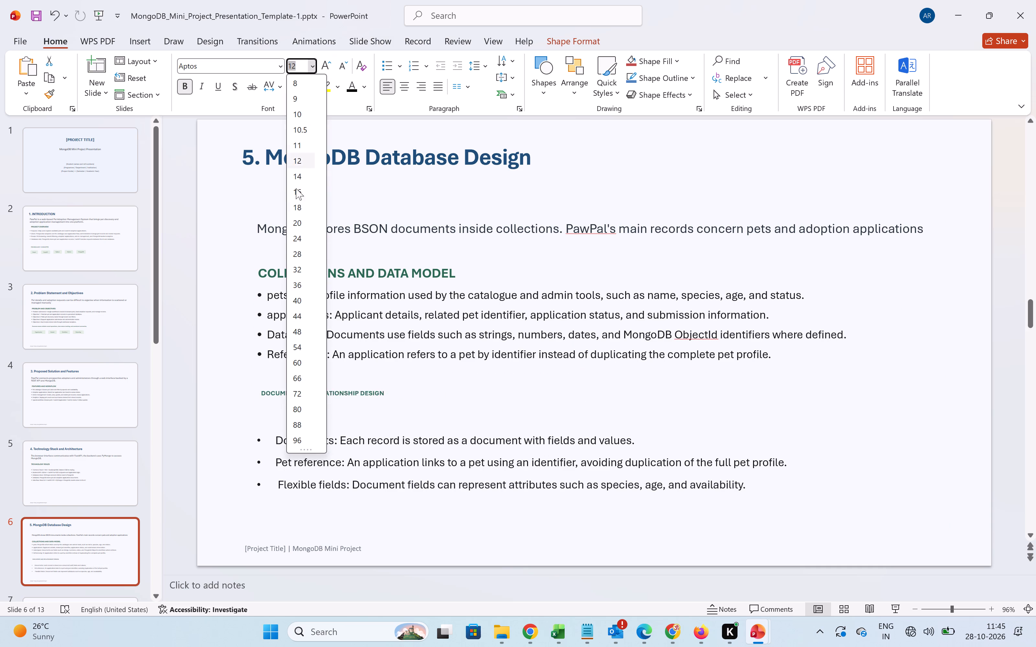
left_click(298, 195)
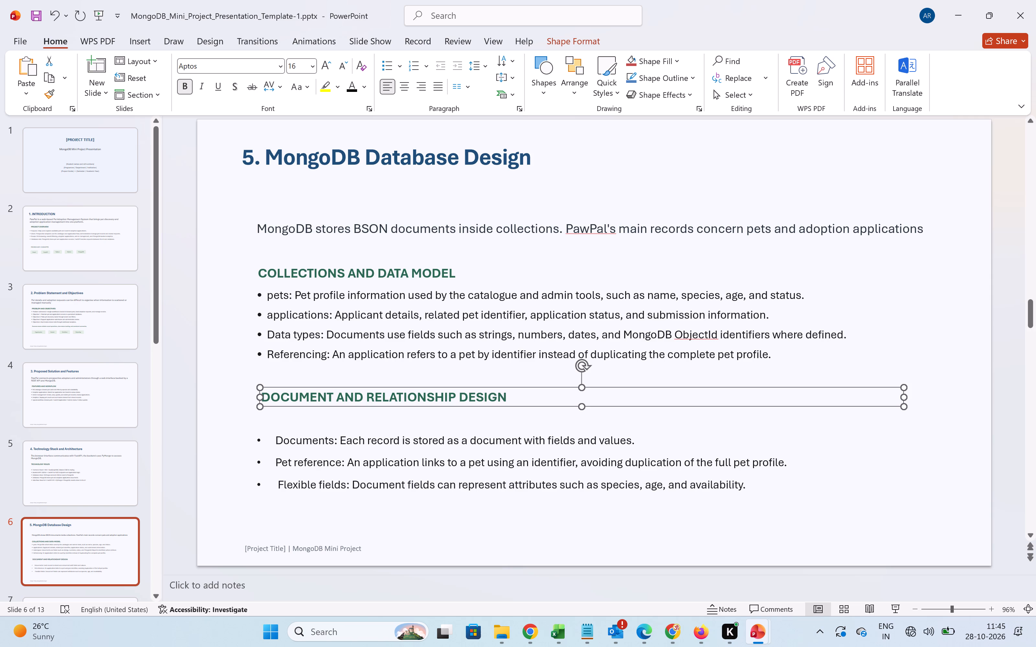
Remove the extra blank line above the Documents bullet on slide 6.
left_click(371, 442)
left_click(275, 428)
key("BackSpace")
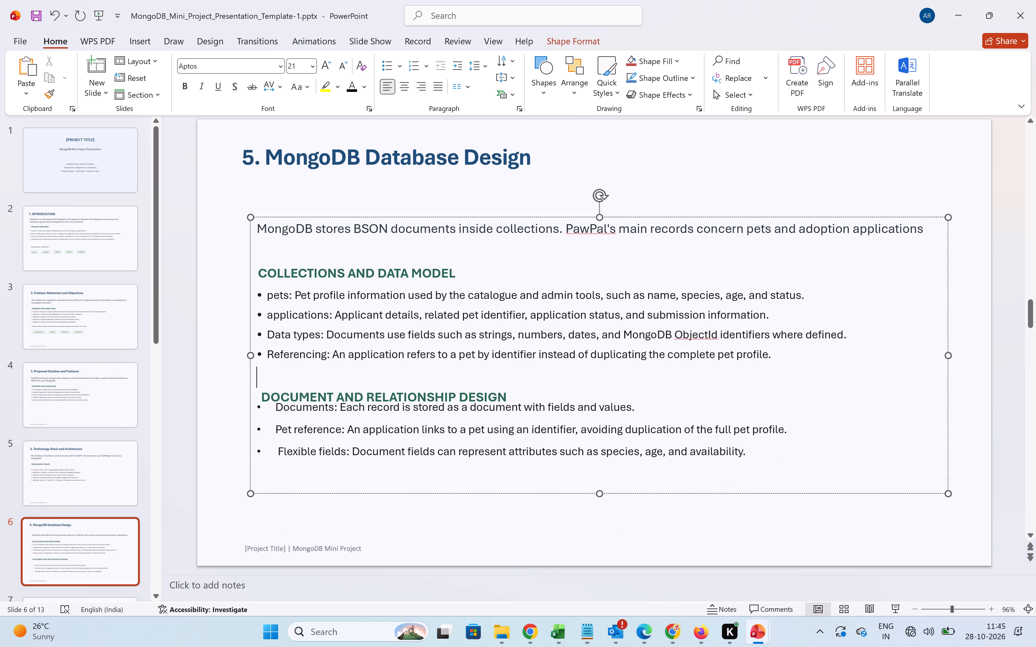
left_click(434, 424)
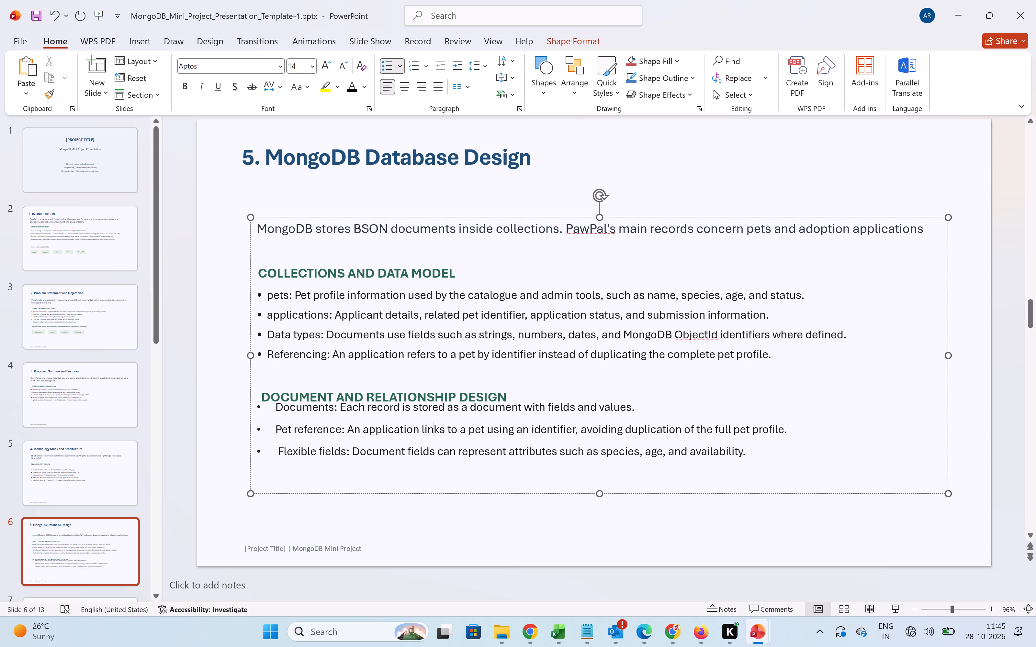
Move the DOCUMENT AND RELATIONSHIP DESIGN heading up to sit between the Referencing and Documents bullets, keeping its left edge near the other heading's.
left_click(512, 399)
left_click_drag(518, 396, 523, 384)
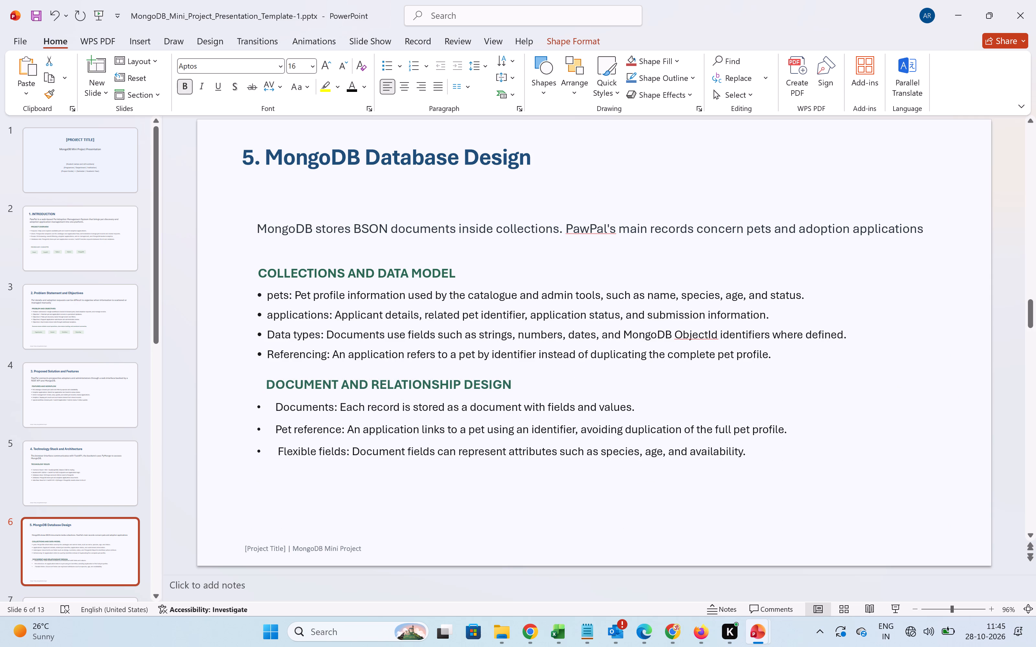
left_click_drag(523, 384, 516, 384)
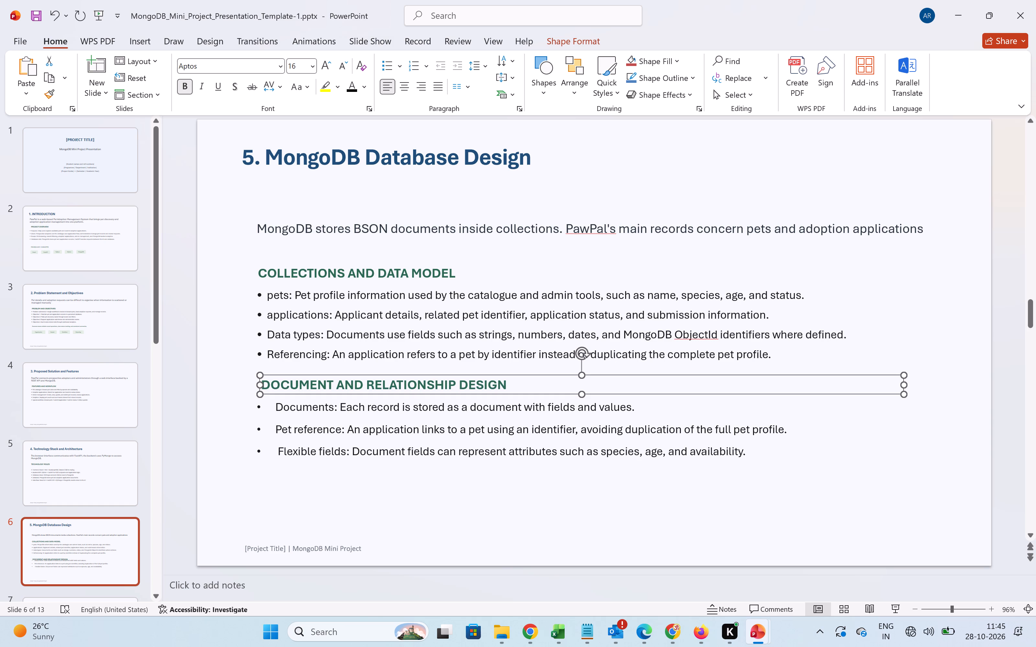
left_click(447, 541)
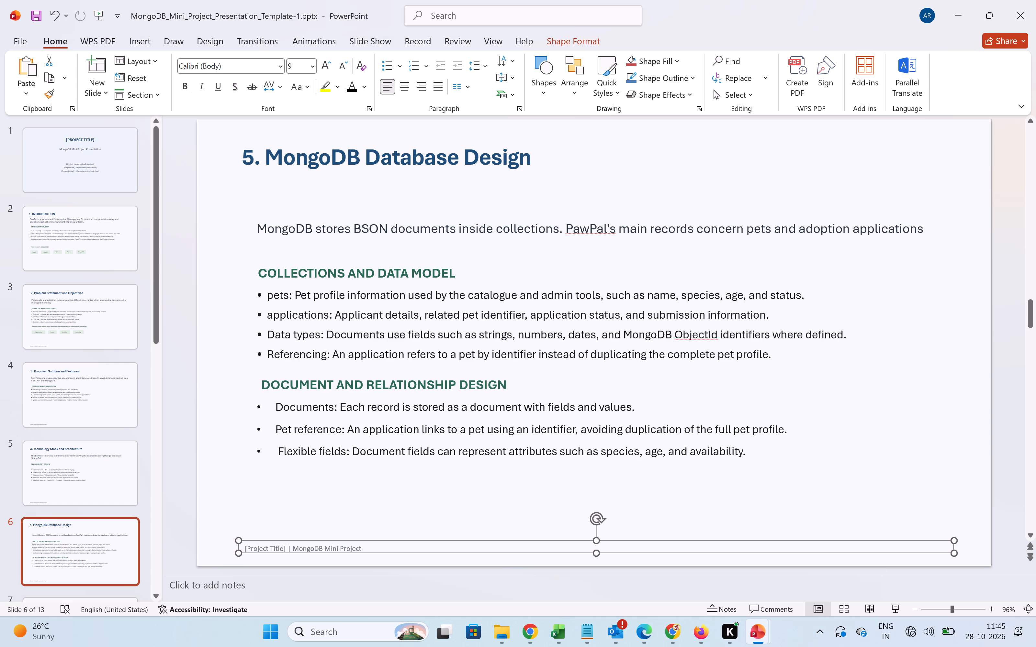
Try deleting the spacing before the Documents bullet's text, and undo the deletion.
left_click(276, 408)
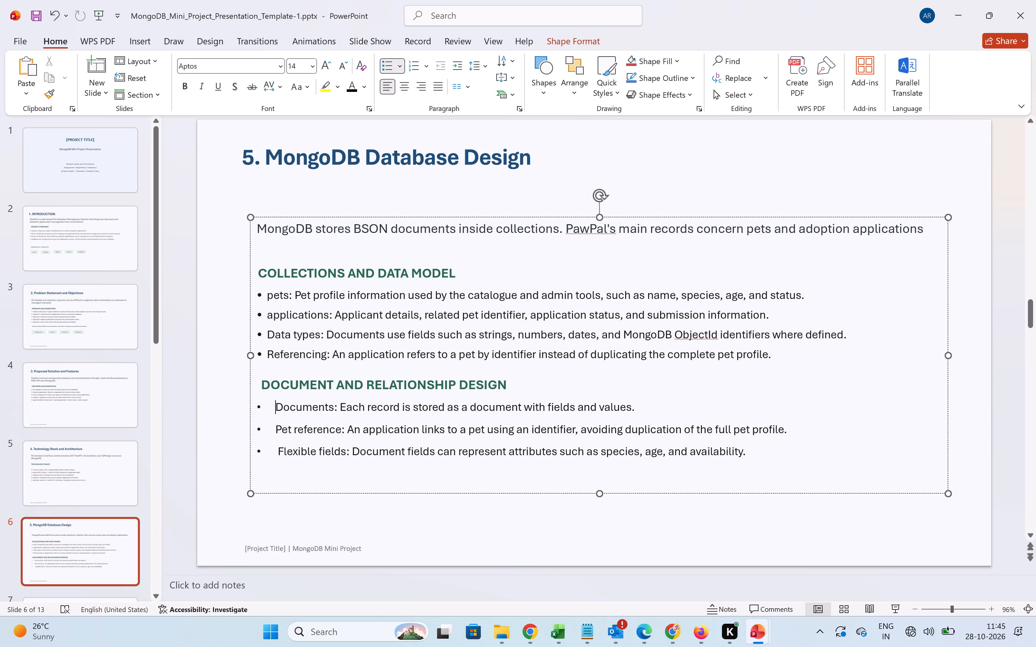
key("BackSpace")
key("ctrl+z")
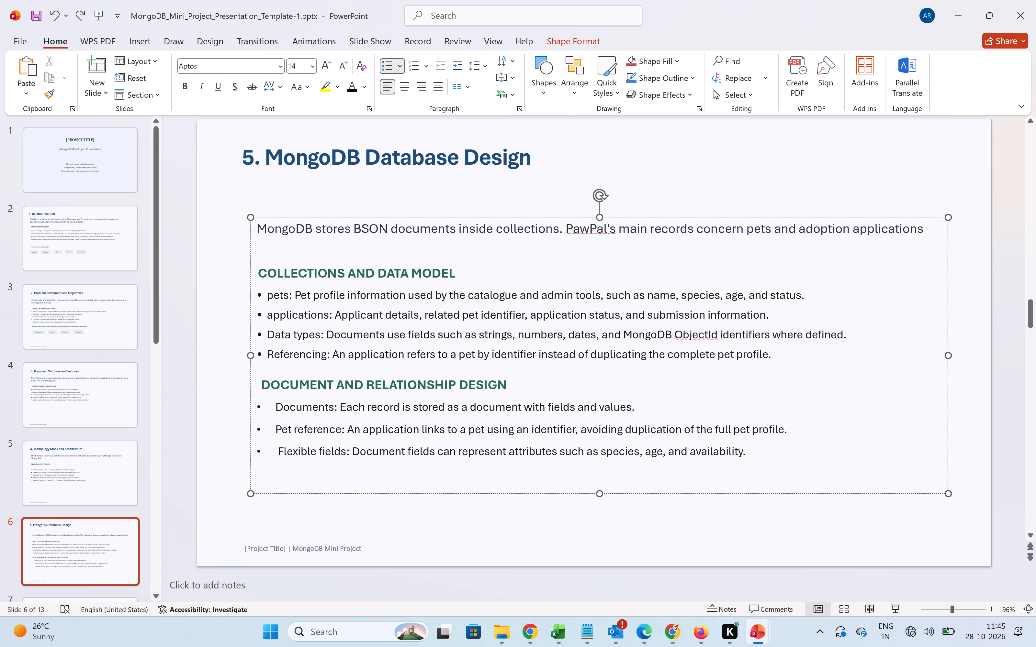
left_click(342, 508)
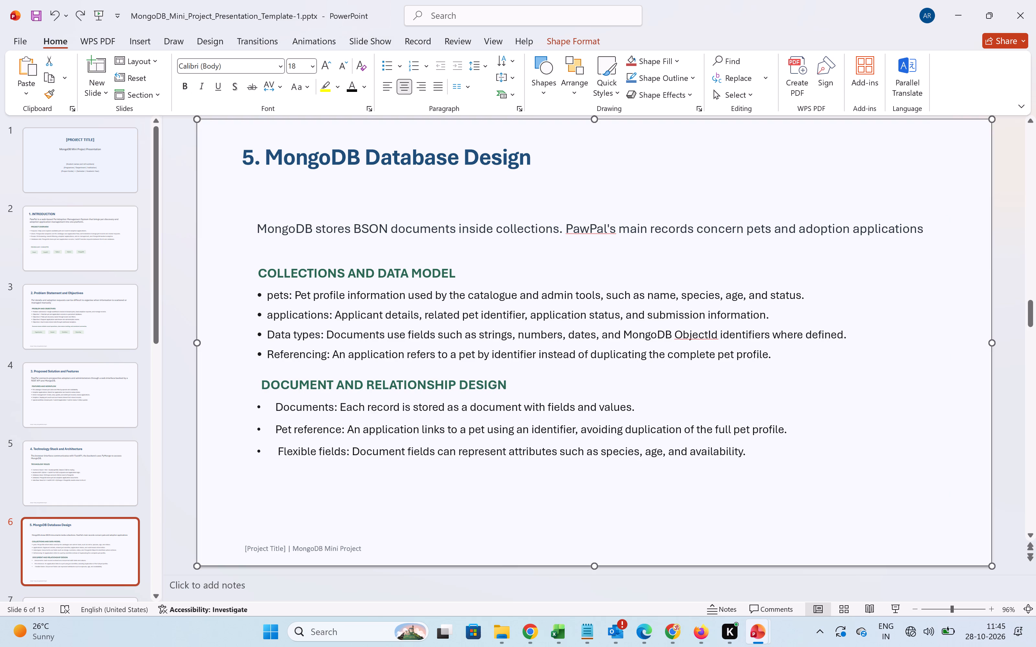
Select the four bullets under COLLECTIONS AND DATA MODEL, from pets through Referencing.
left_click_drag(267, 297, 802, 362)
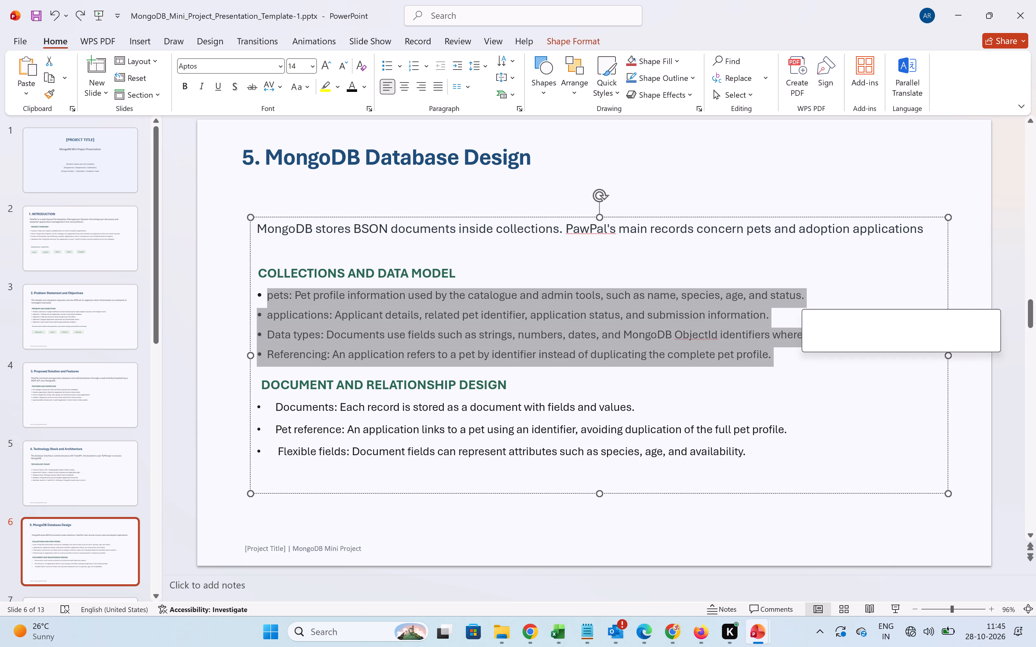
Apply filled round bullet formatting to the four selected lines under COLLECTIONS AND DATA MODEL.
left_click(403, 71)
left_click(465, 115)
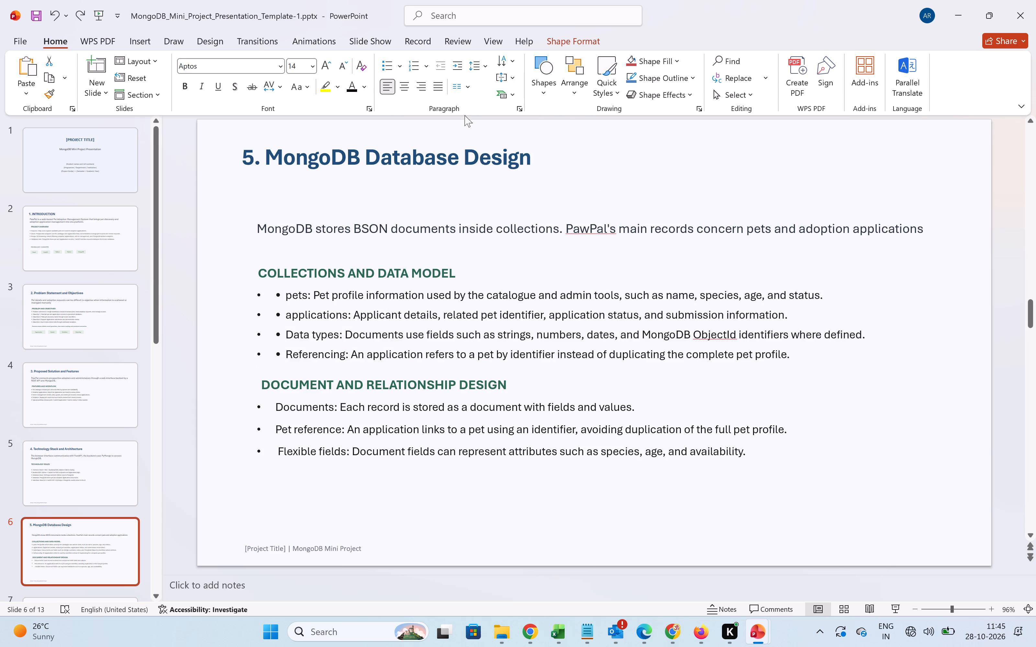
Delete the duplicate bullet characters and the spacing before the pets and applications text, keeping the formatted bullets.
left_click(287, 294)
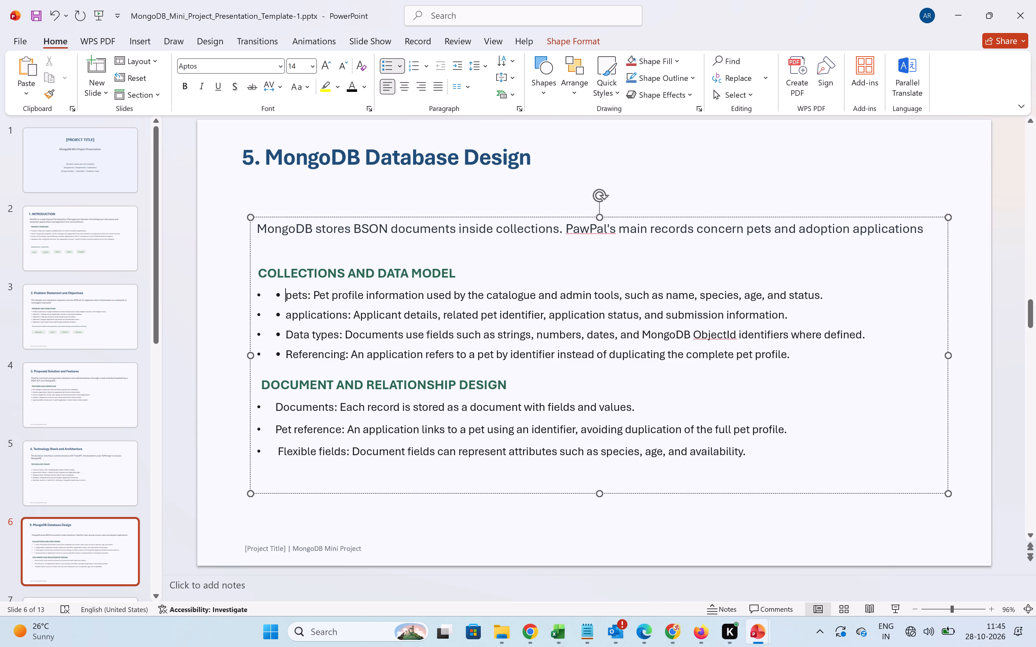
key("BackSpace")
key("BackSpace")
key("BackSpace")
key("Down")
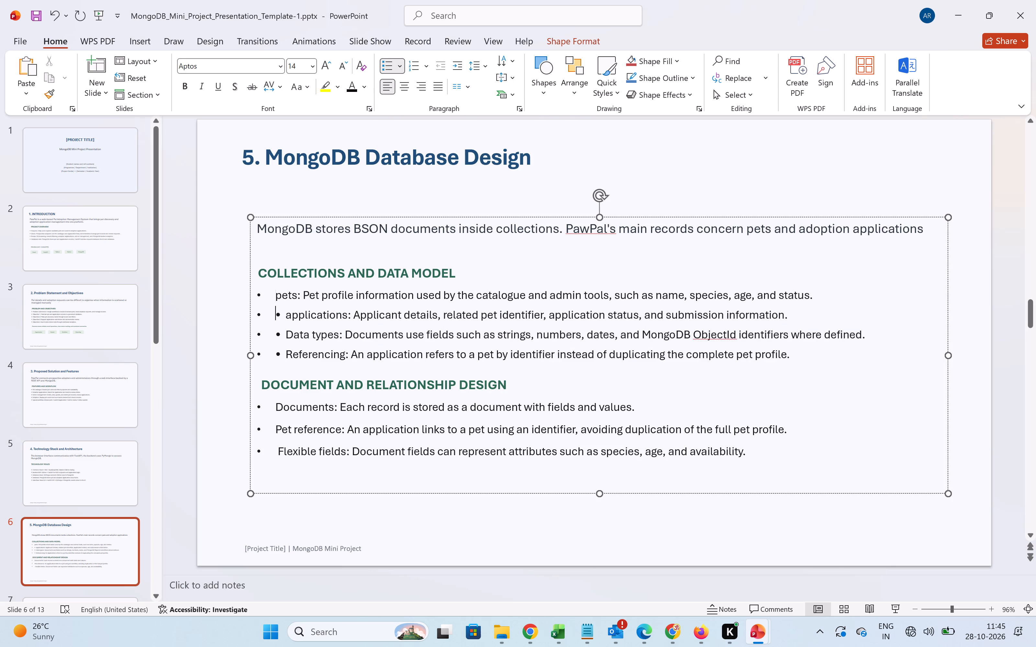
key("Right")
key("Right")
key("Right")
key("BackSpace")
key("BackSpace")
key("BackSpace")
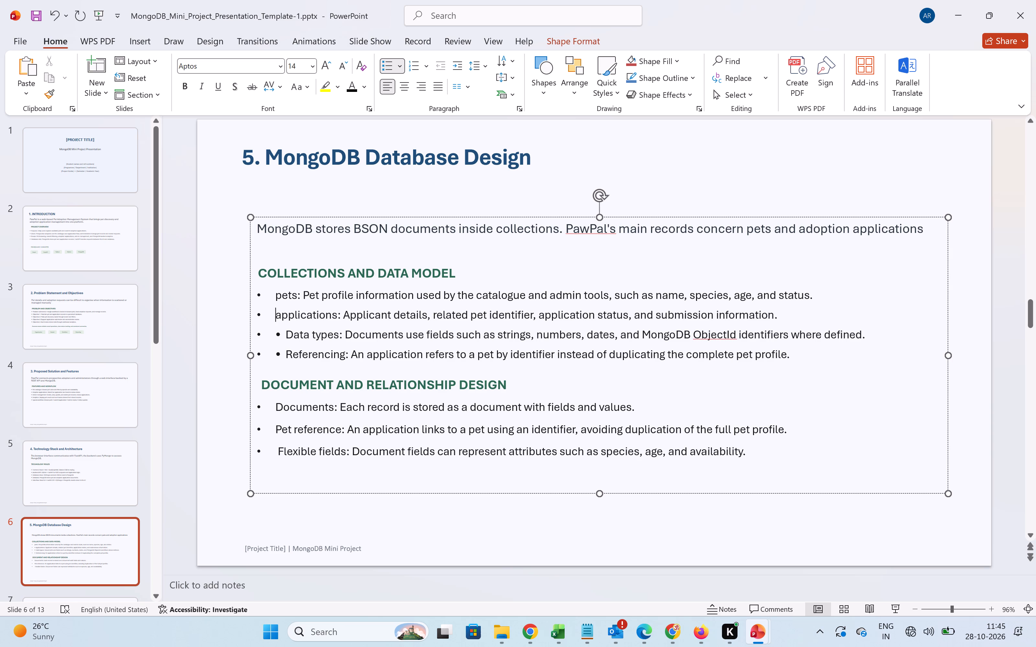
Delete the duplicate bullet characters and the spacing before the Data types and Referencing text, keeping the formatted bullets.
key("Down")
key("Right")
key("Right")
key("Right")
key("backslash")
key("BackSpace")
key("BackSpace")
key("BackSpace")
key("BackSpace")
key("Down")
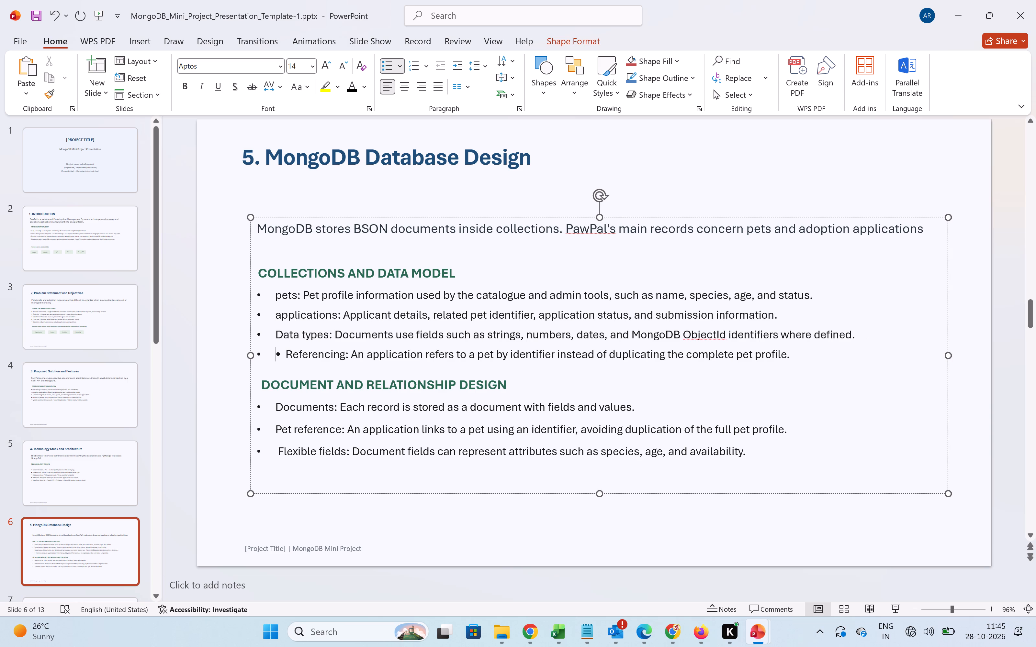
key("Right")
key("Right")
key("Right")
key("BackSpace")
key("BackSpace")
key("BackSpace")
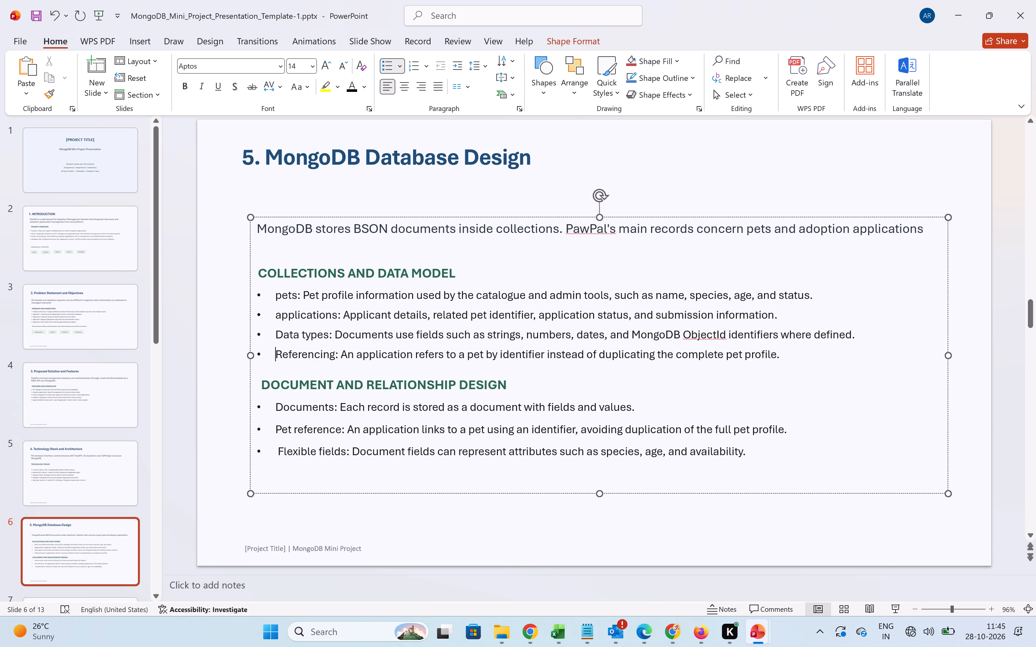
left_click(351, 511)
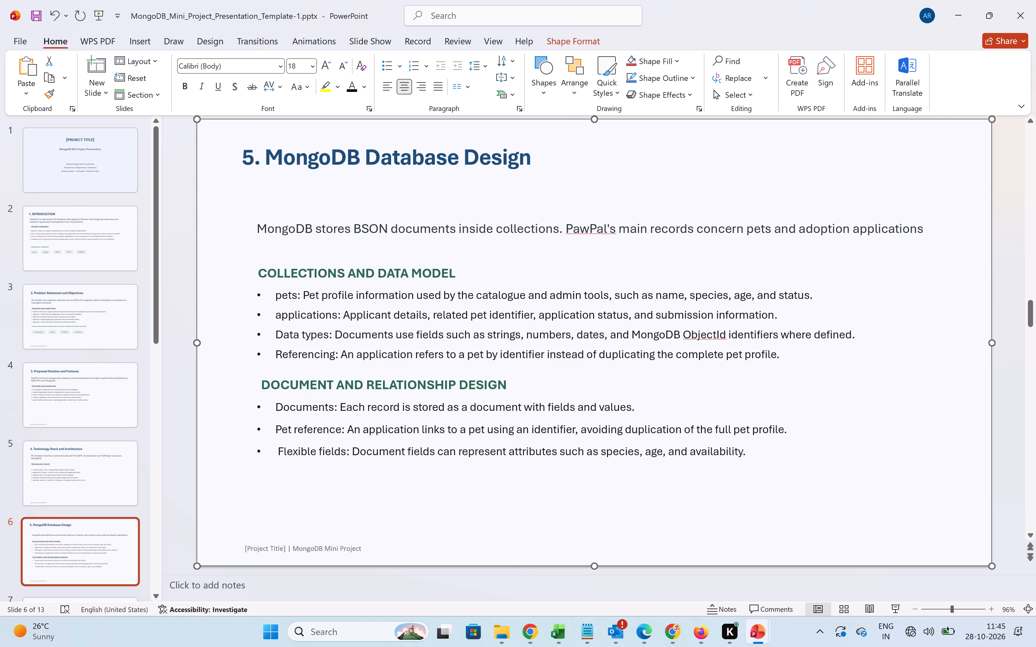
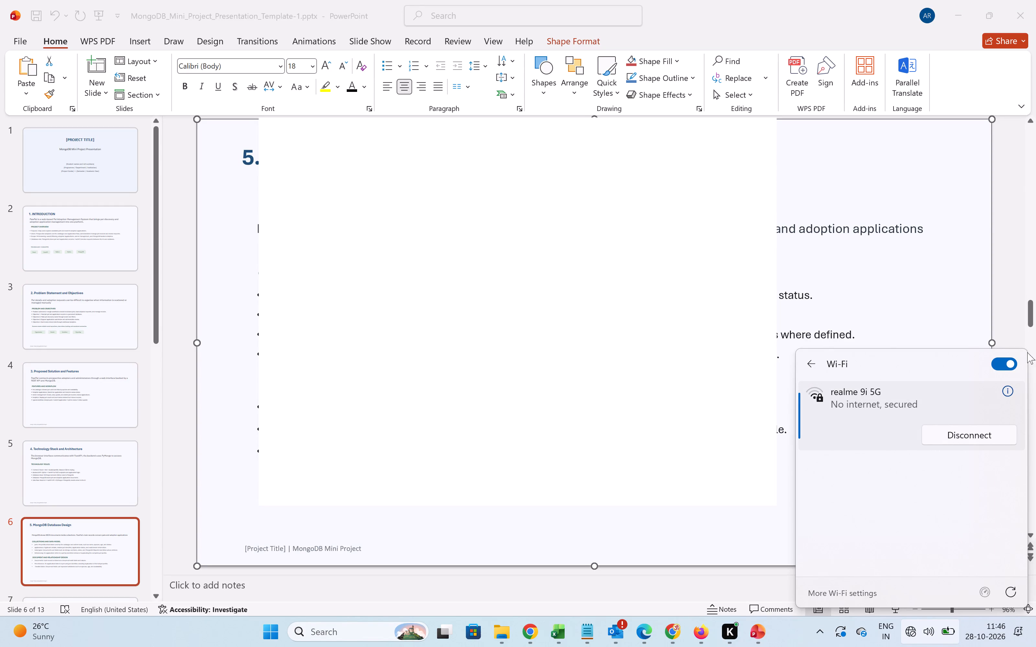
Turn Wi-Fi off and back on, and reconnect to the realme 9i 5G network.
left_click(1009, 363)
left_click(1009, 363)
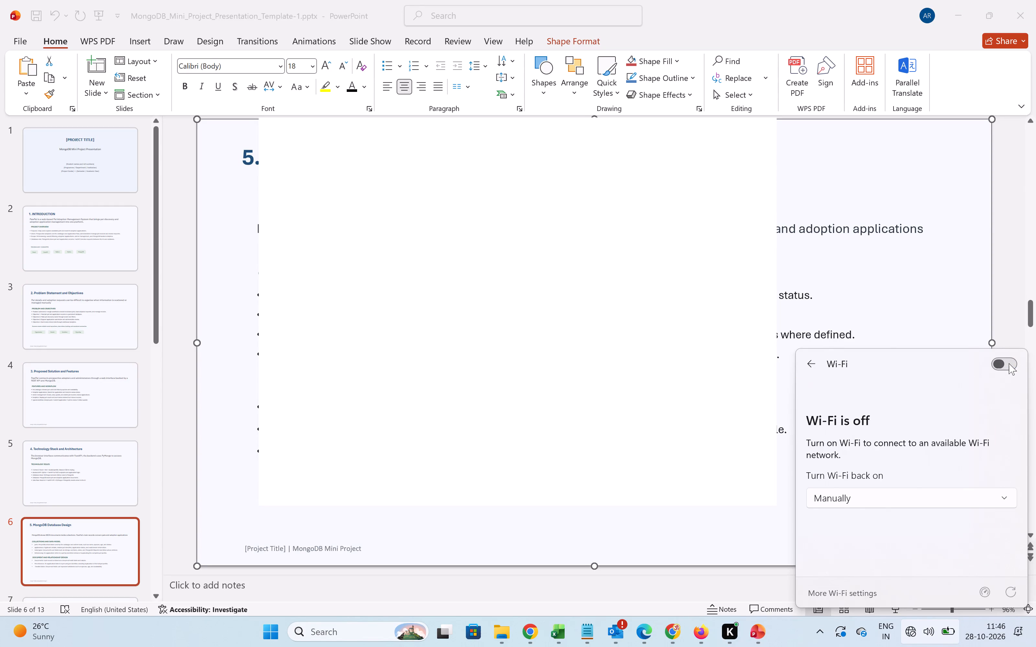
left_click(946, 395)
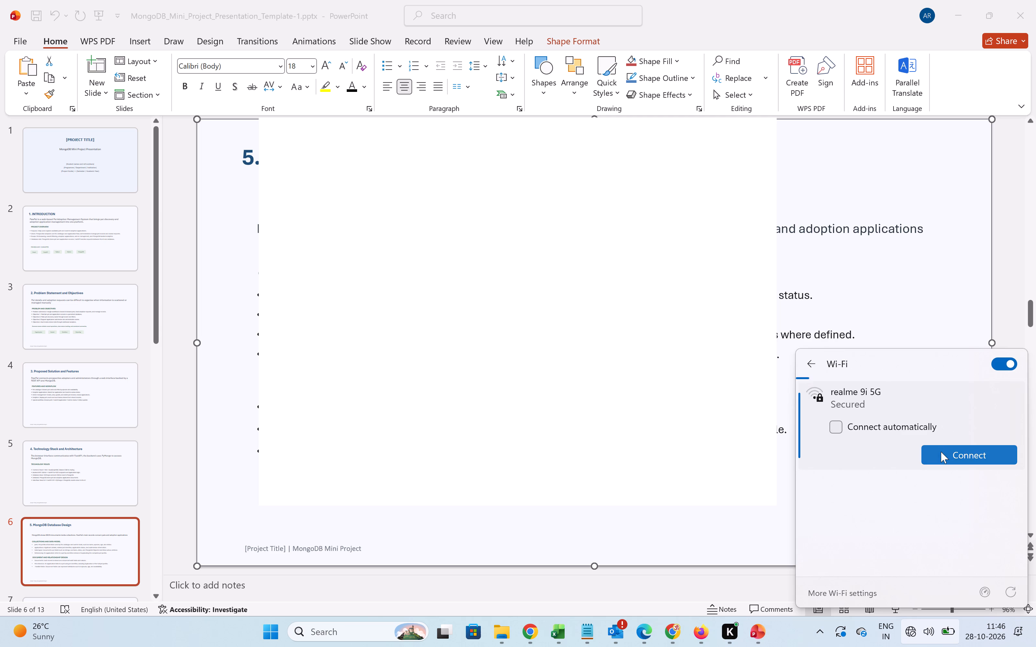
left_click(941, 452)
left_click(803, 366)
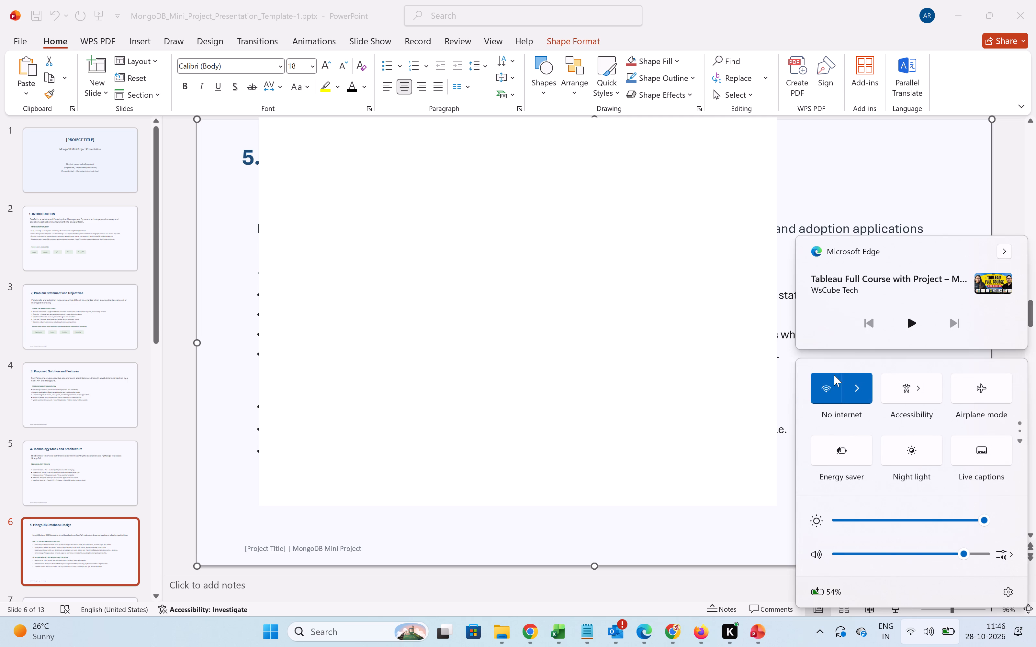
left_click(871, 392)
left_click(702, 605)
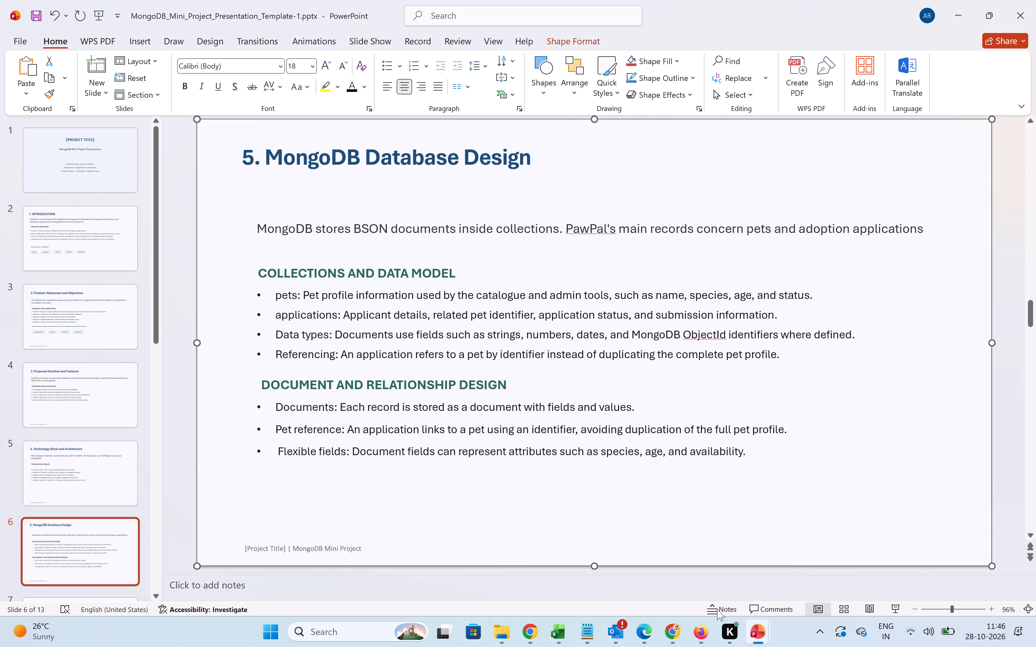
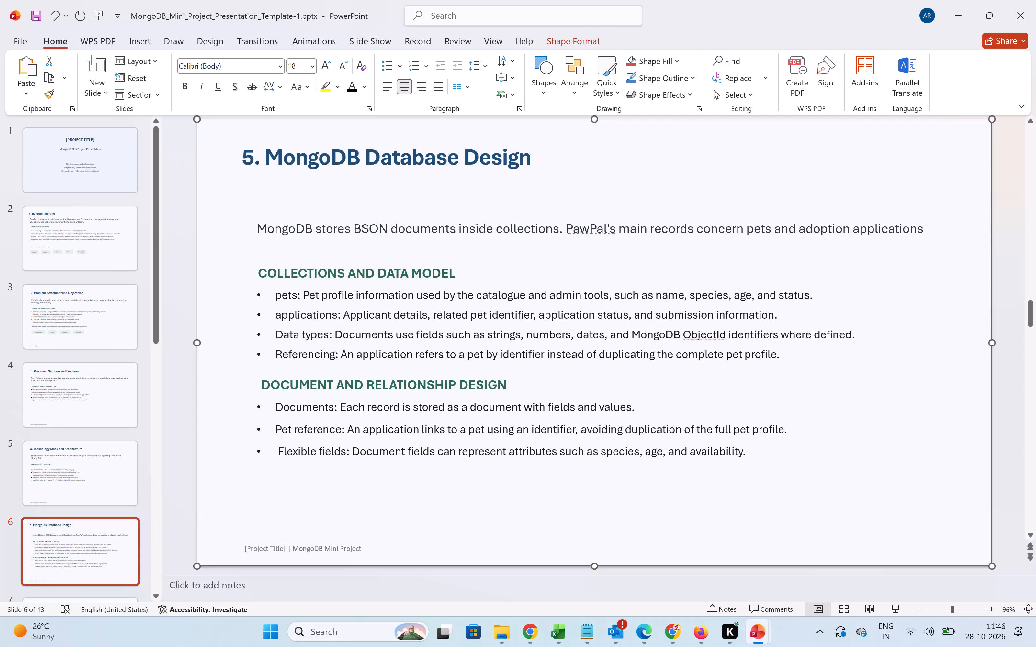
On slide 7, select the whole introductory sentence about validation, references and indexes, and open its font size choices.
scroll(75, 517, "down", 5)
left_click(77, 190)
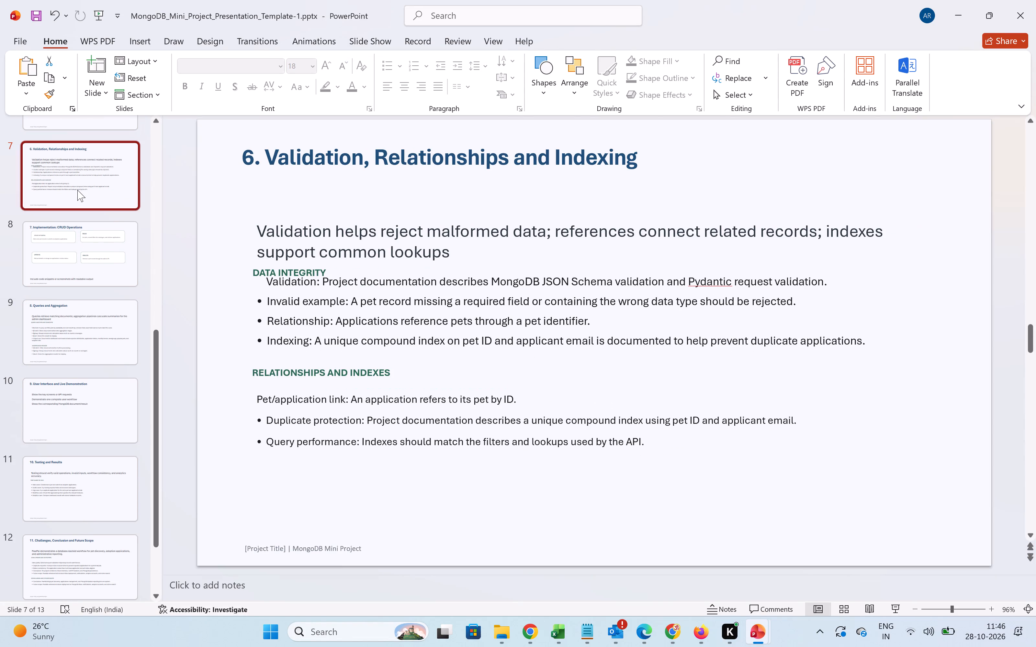
left_click_drag(450, 254, 279, 239)
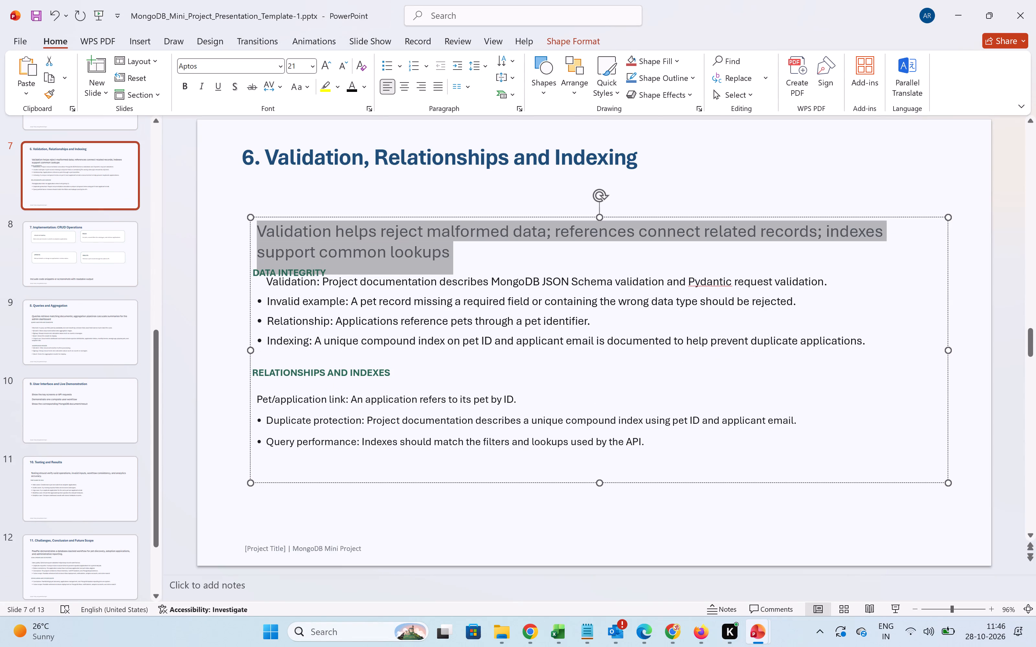
left_click_drag(279, 239, 262, 235)
left_click(360, 192)
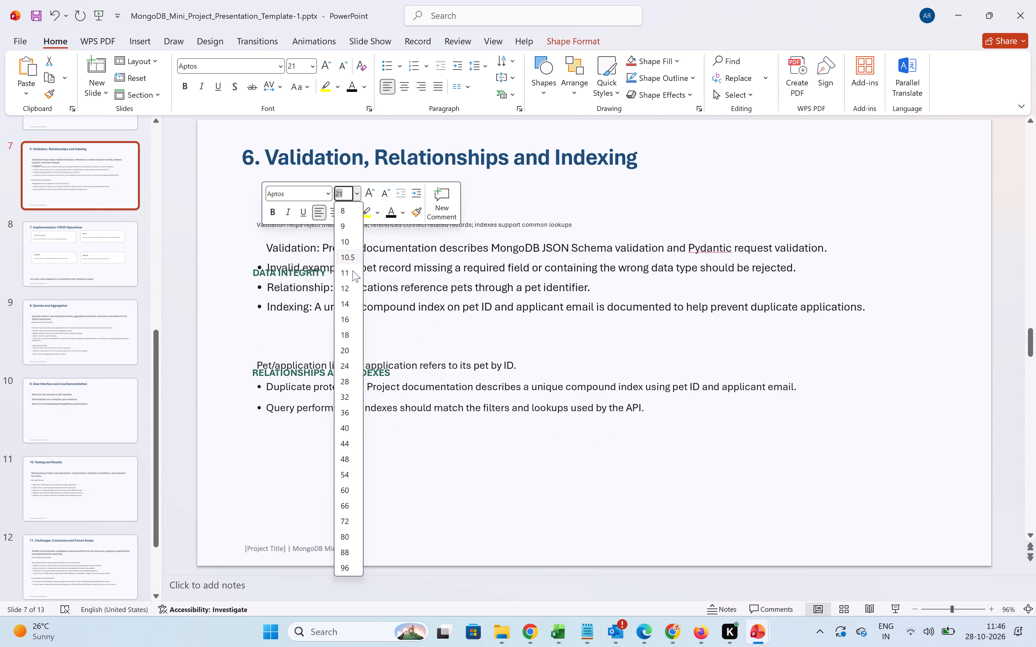
Set the introductory sentence's font size to 16 on the Validation, Relationships and Indexing slide.
left_click(352, 320)
Place the DATA INTEGRITY heading in a new blank line between the introductory sentence and the Validation line.
left_click(310, 270)
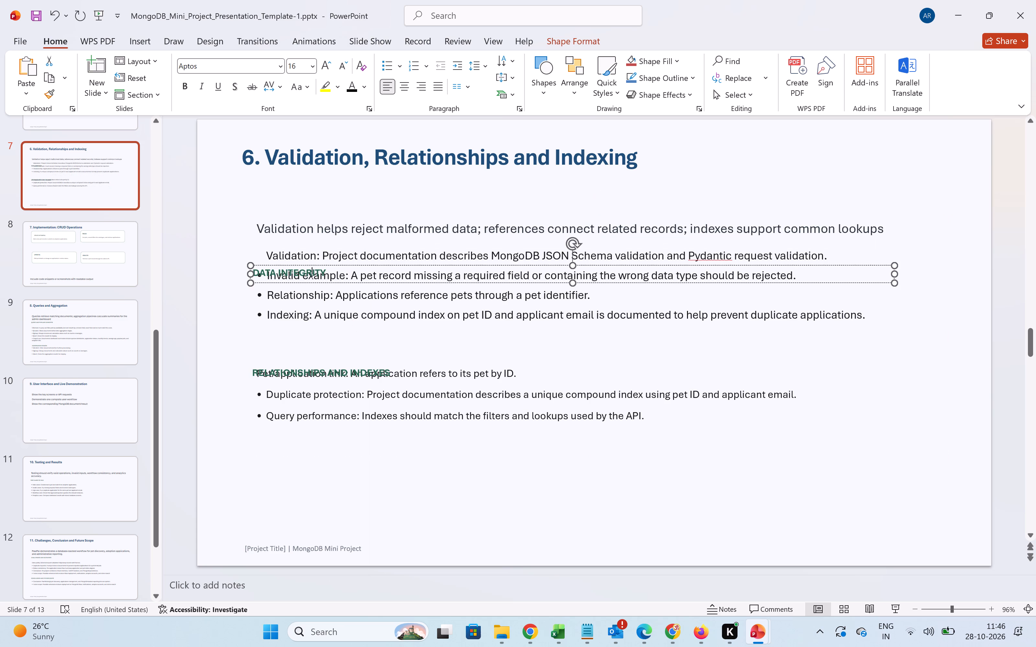
left_click_drag(356, 274, 367, 244)
left_click(265, 260)
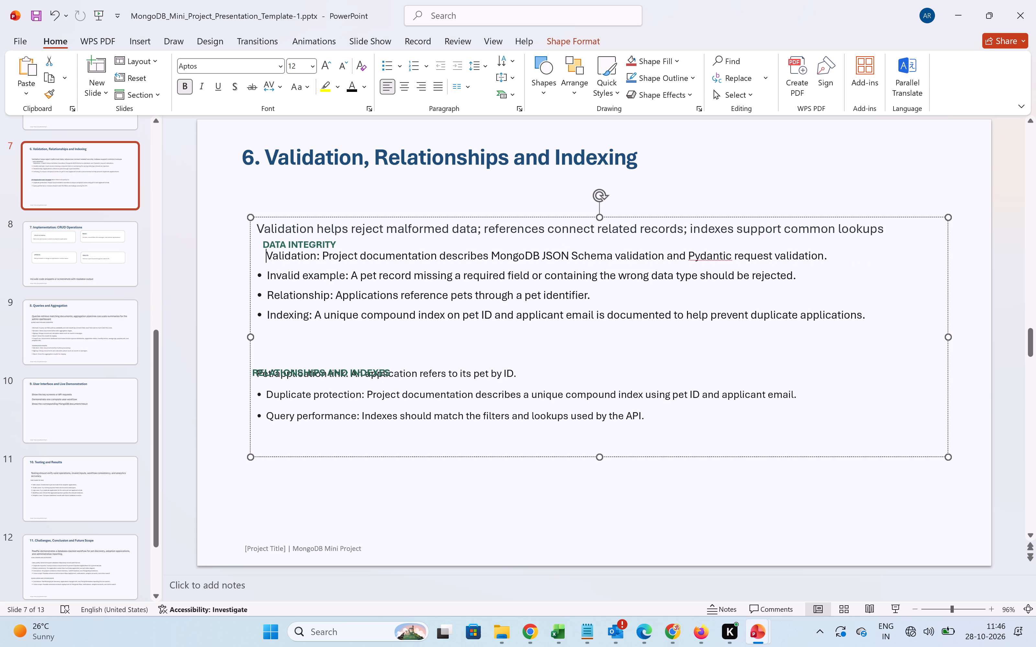
key("Return")
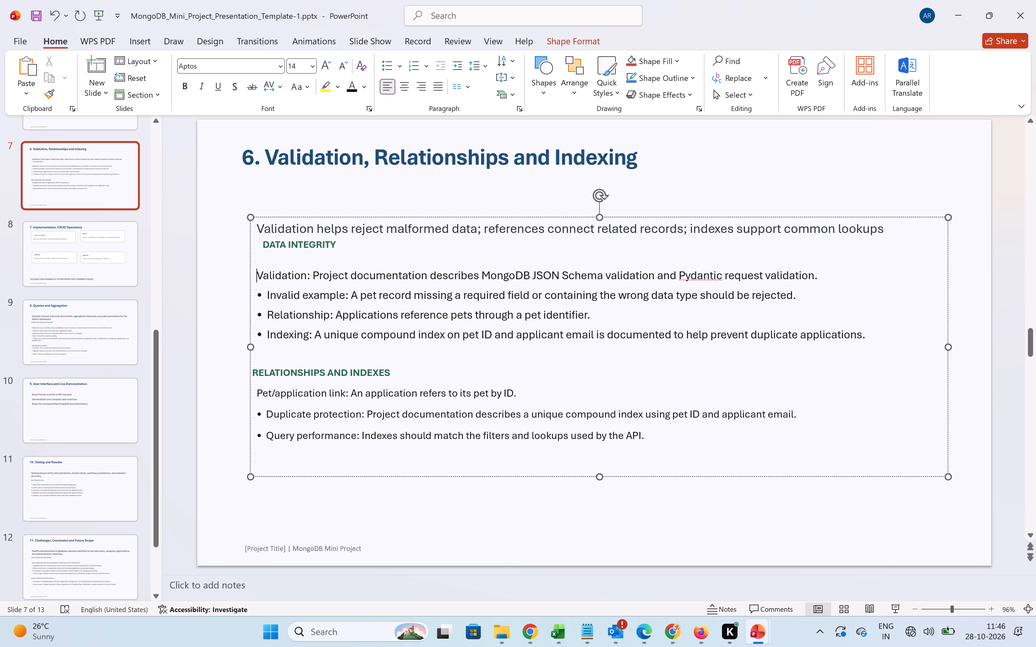
left_click(343, 243)
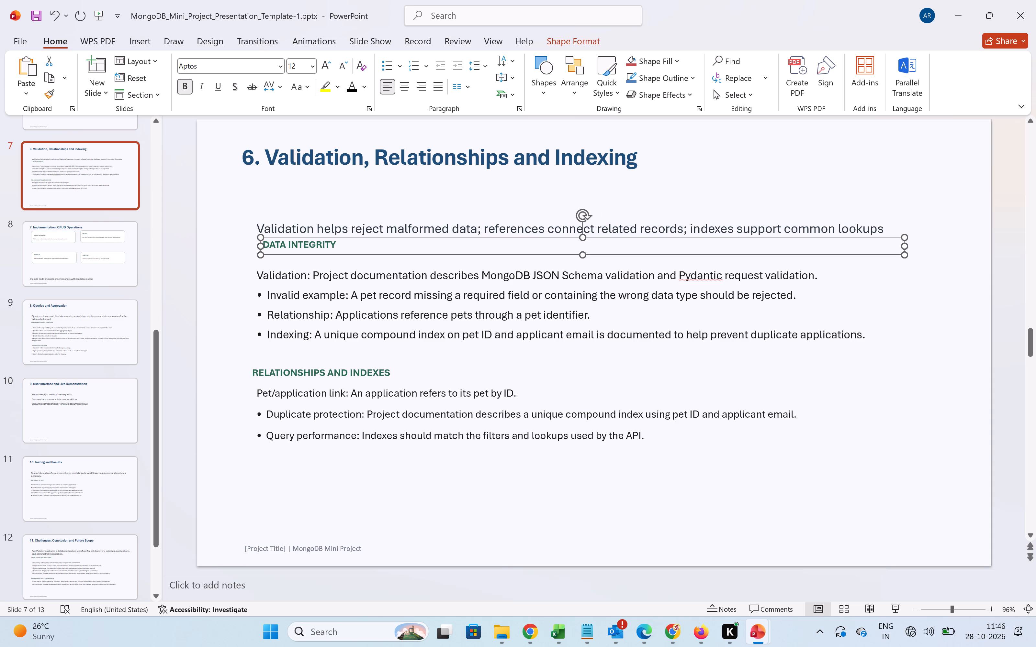
left_click_drag(343, 243, 341, 255)
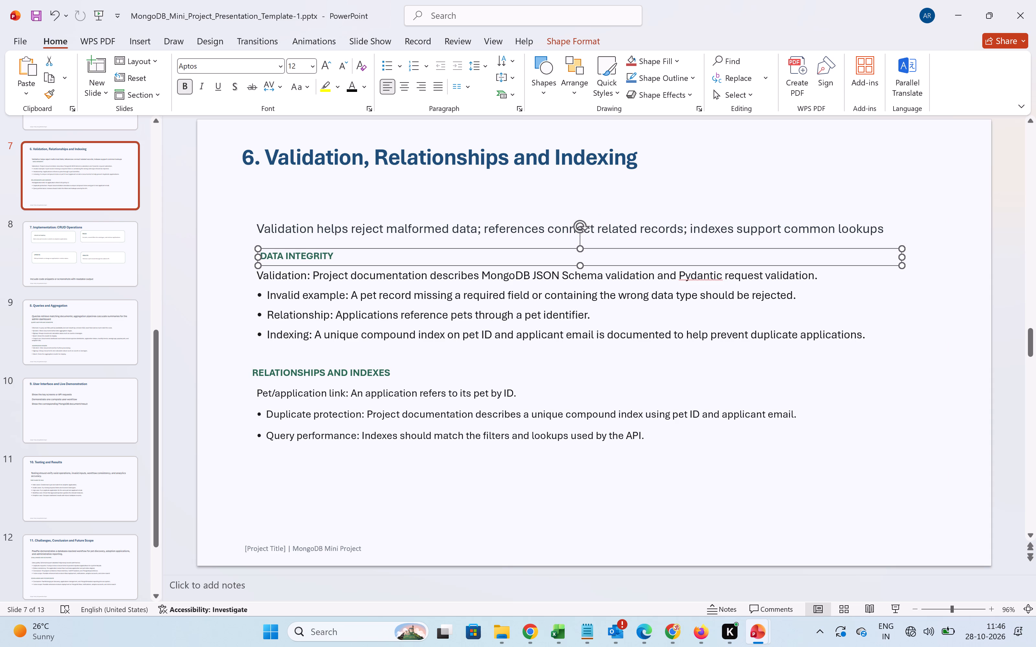
Set the DATA INTEGRITY heading's font size to 16.
left_click_drag(311, 67, 298, 211)
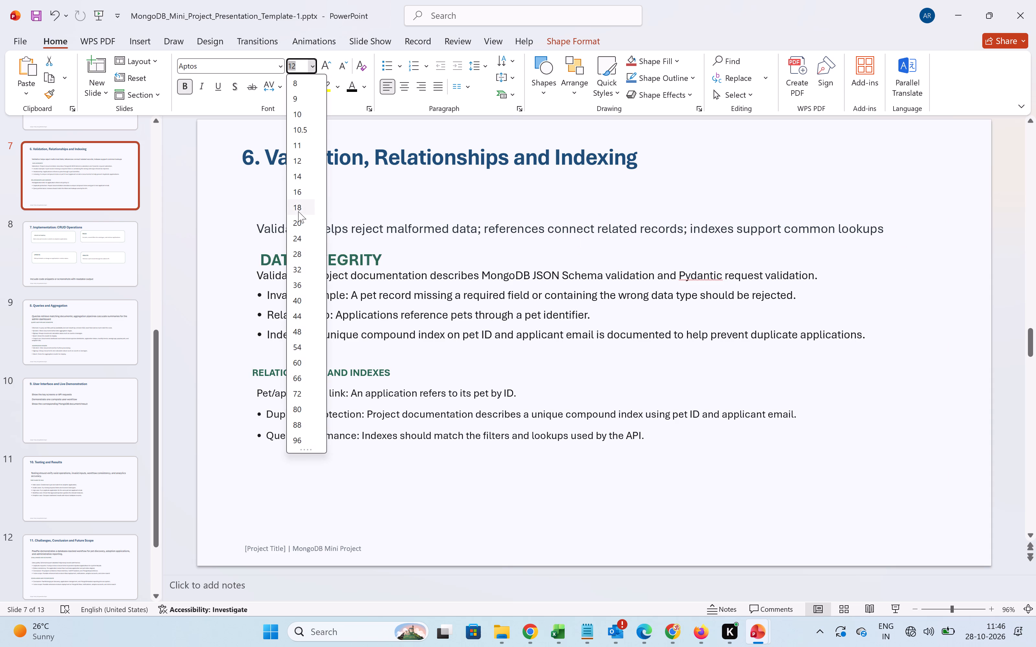
left_click_drag(298, 211, 295, 195)
left_click(295, 195)
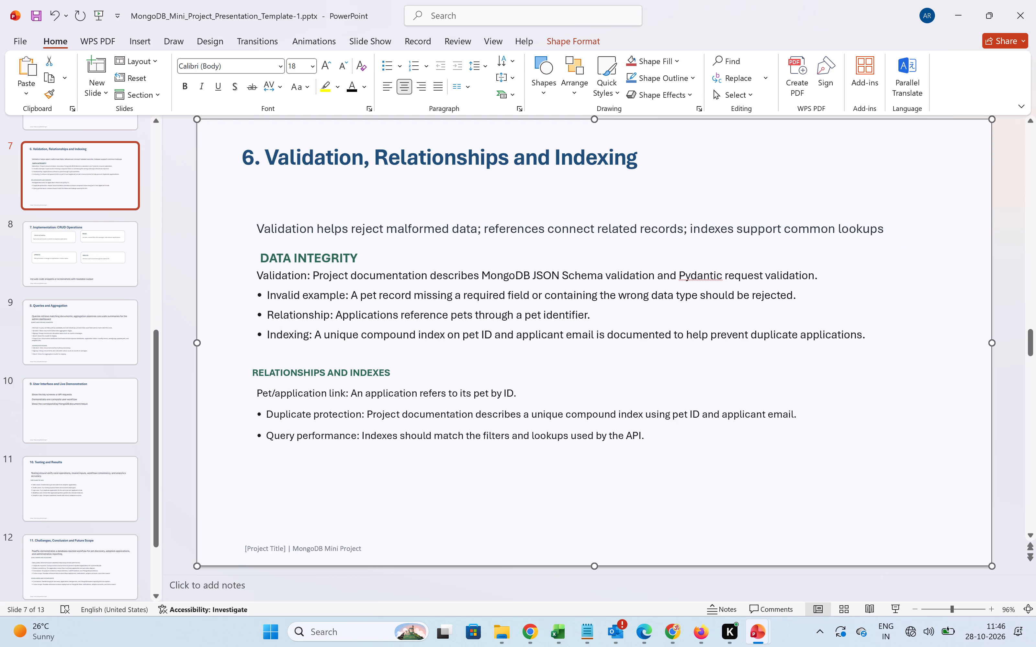
Insert another blank line above the Validation line to give the DATA INTEGRITY heading more room.
left_click(256, 274)
left_click(258, 275)
key("Return")
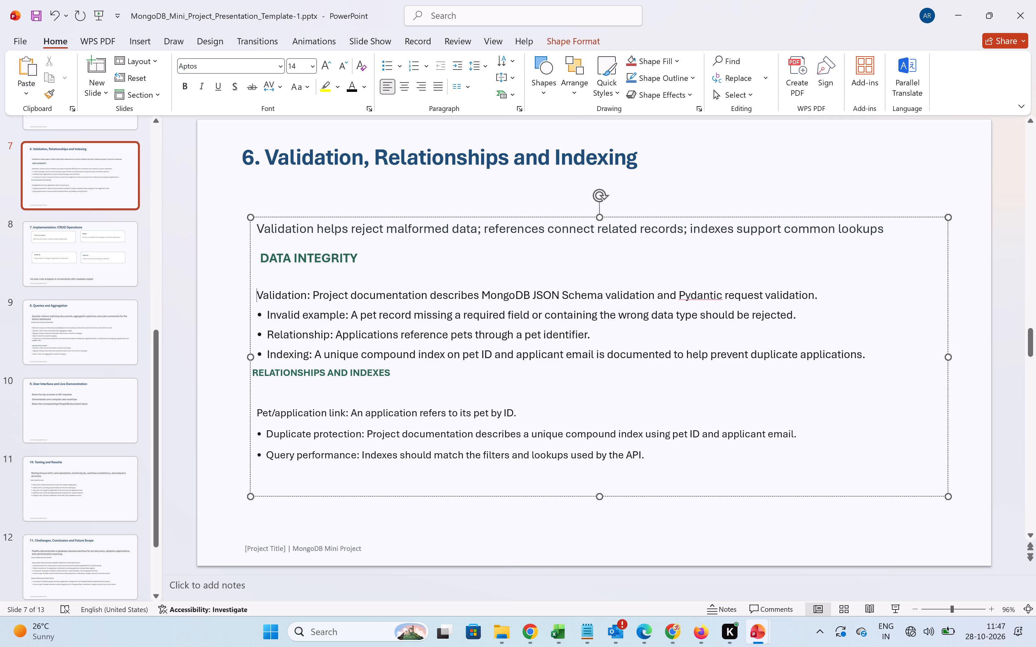
key("ctrl+period")
Remove the existing bullet characters from the Invalid example, Relationship and Indexing lines.
left_click(268, 315)
key("BackSpace")
key("BackSpace")
key("BackSpace")
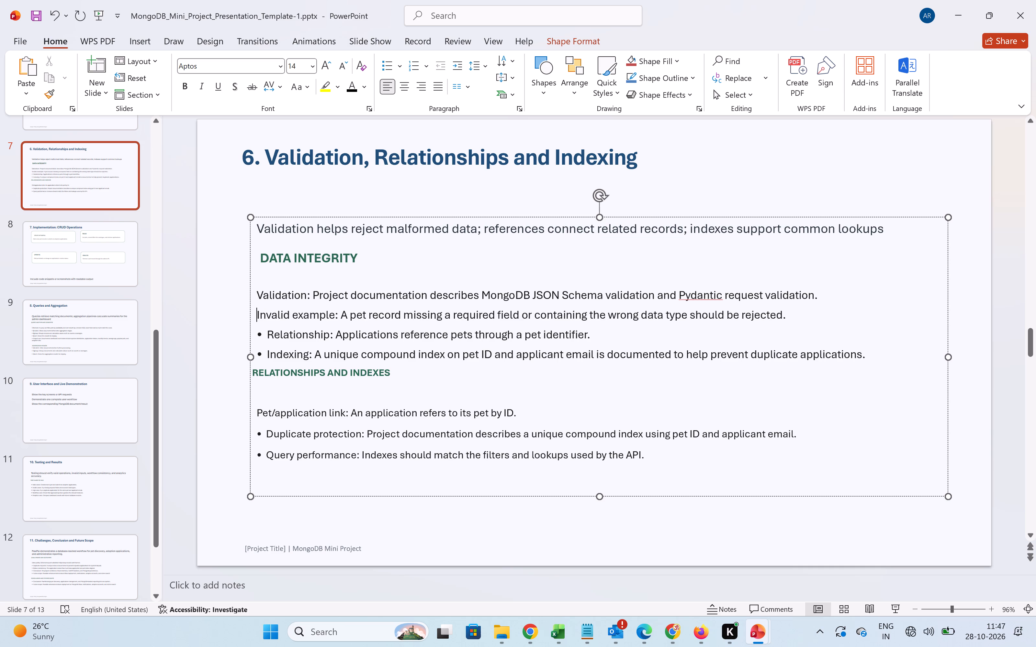
left_click(268, 334)
key("BackSpace")
key("BackSpace")
key("BackSpace")
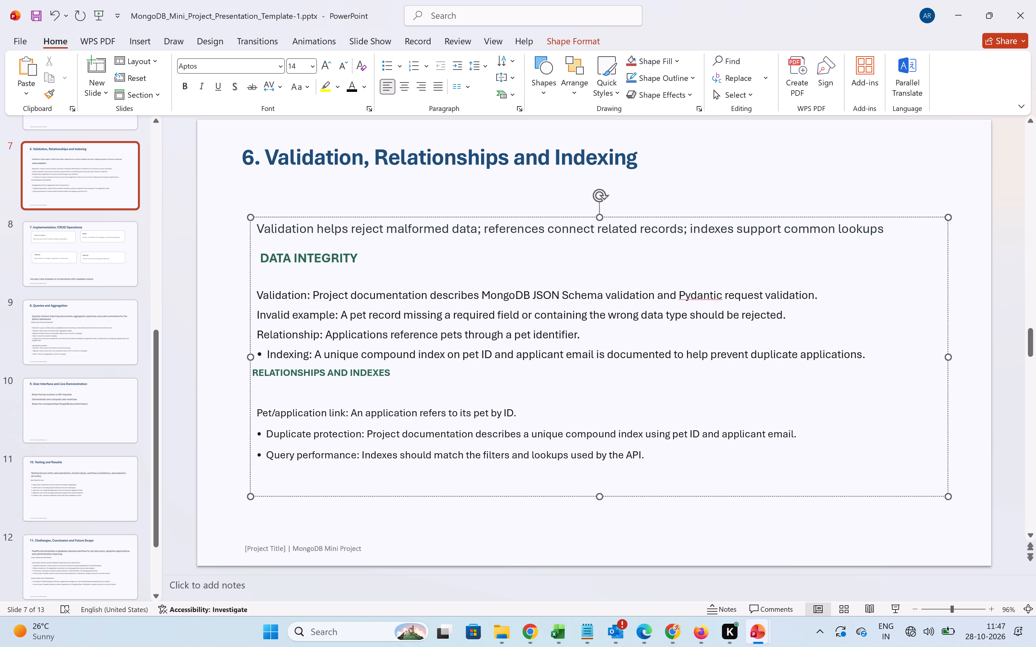
left_click(268, 354)
key("BackSpace")
key("BackSpace")
key("BackSpace")
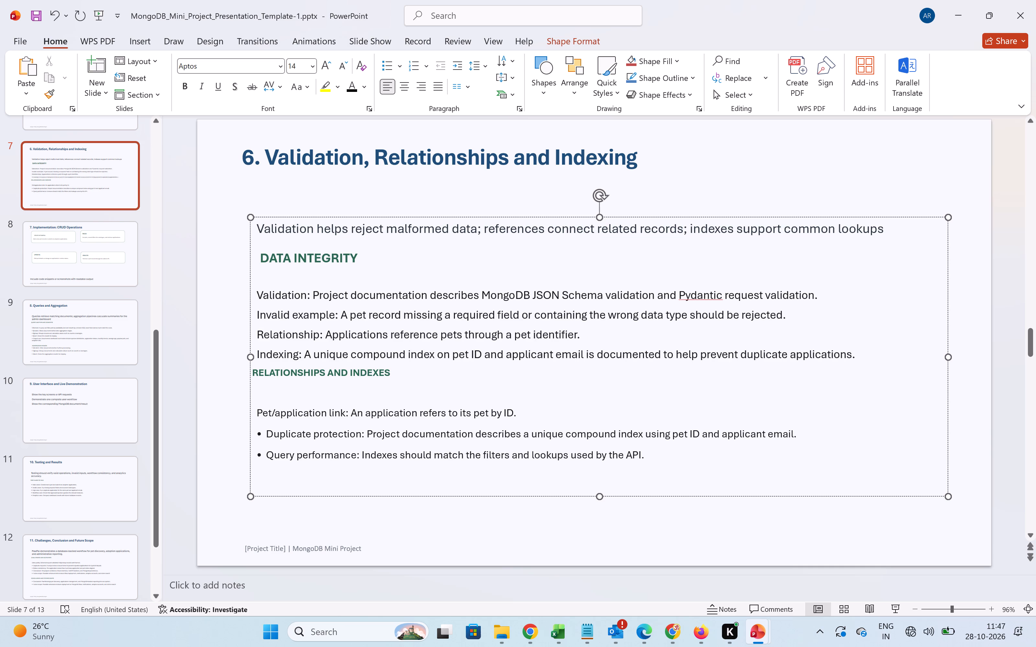
Apply filled square bullets to the four lines from Validation to Indexing.
left_click_drag(860, 353, 370, 304)
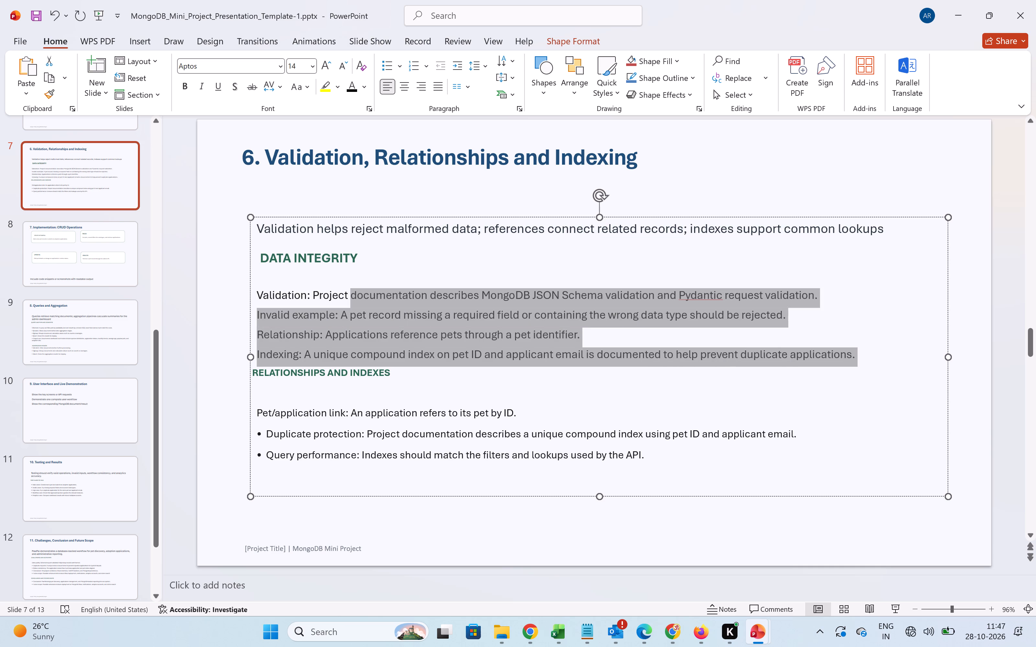
left_click_drag(370, 304, 267, 286)
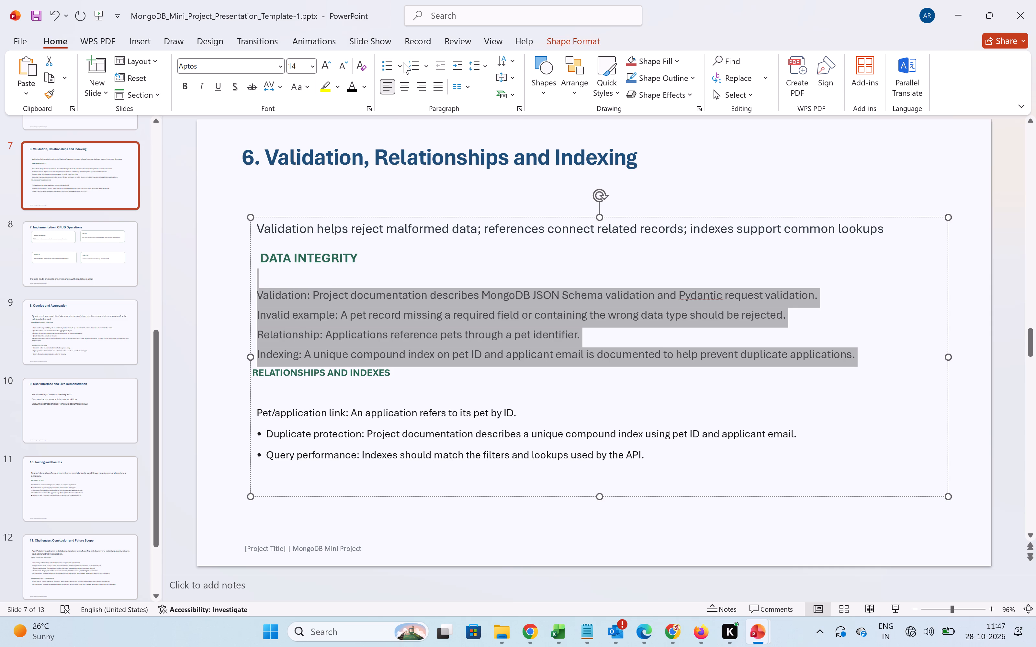
left_click(403, 62)
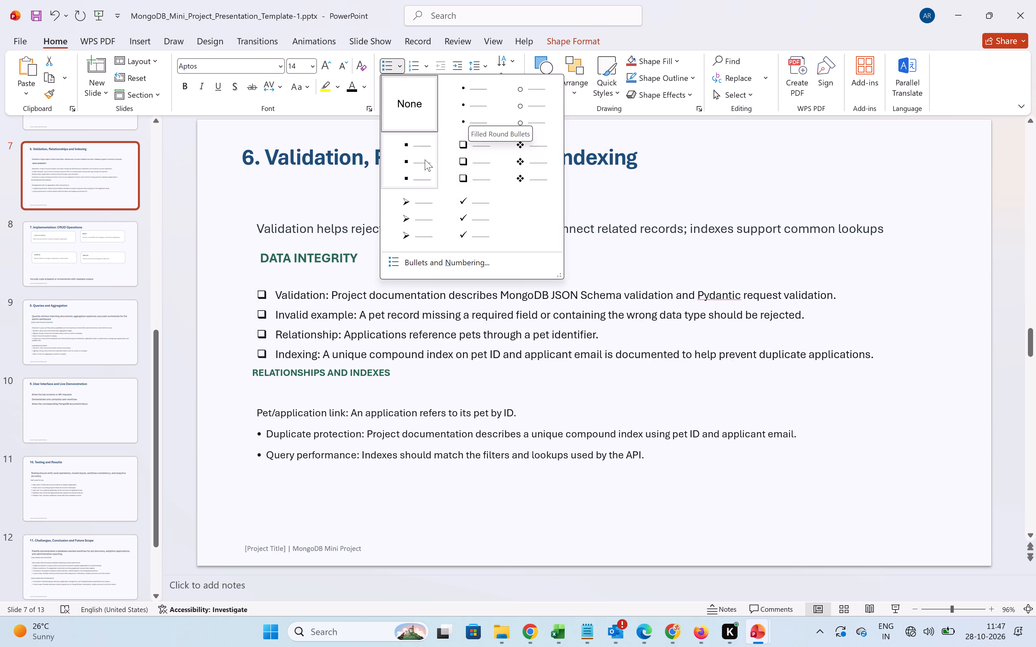
left_click(425, 159)
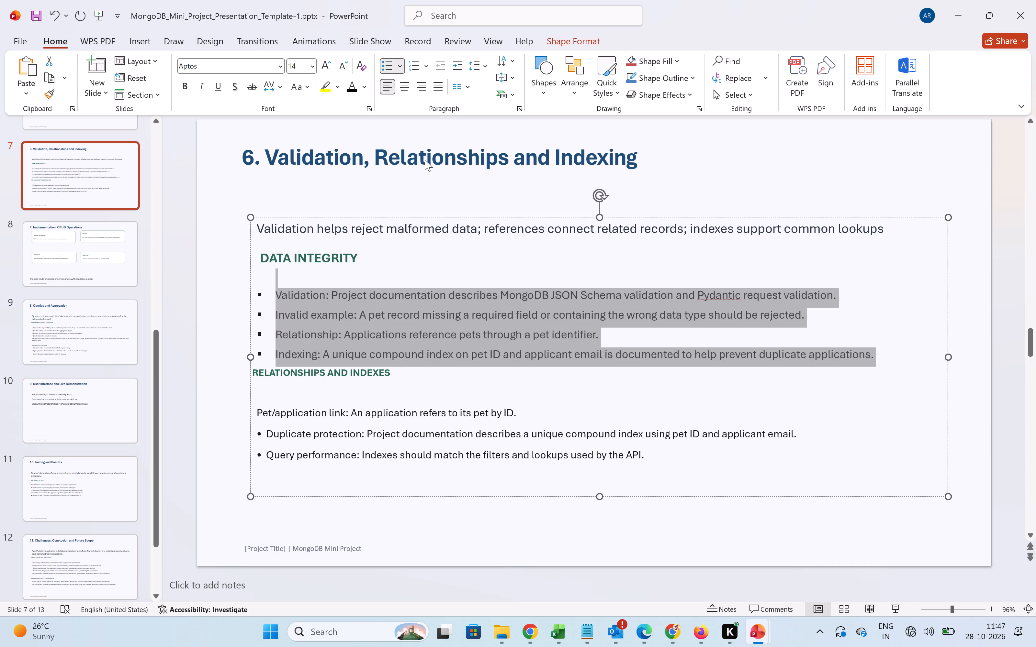
left_click(357, 341)
Move the DATA INTEGRITY heading down close to its bullet list and align it with the bullet text.
left_click(394, 372)
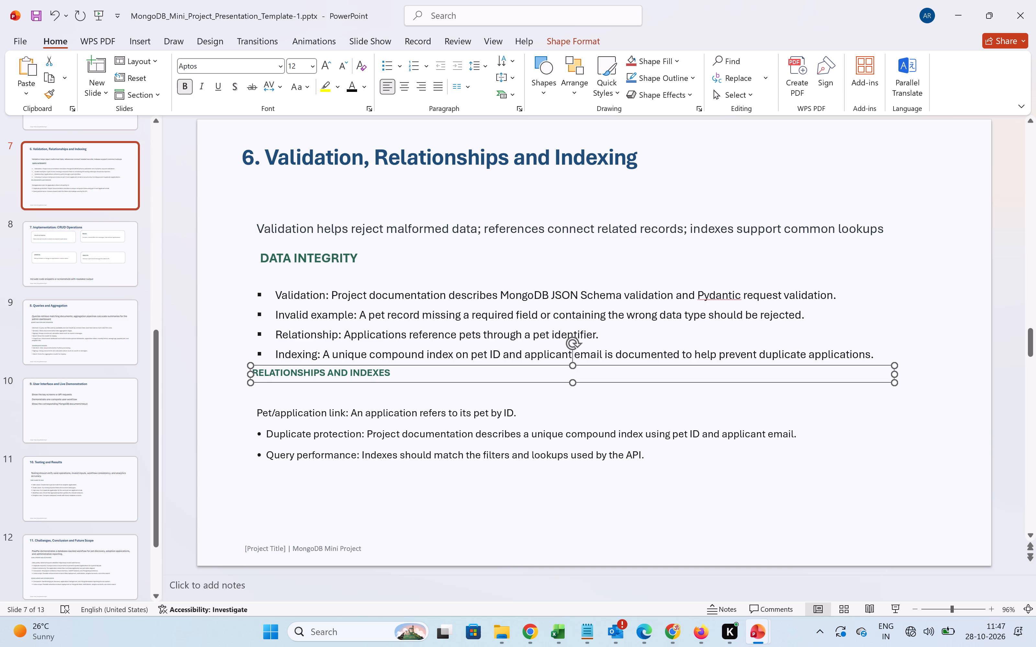
left_click(342, 263)
left_click_drag(391, 253, 391, 263)
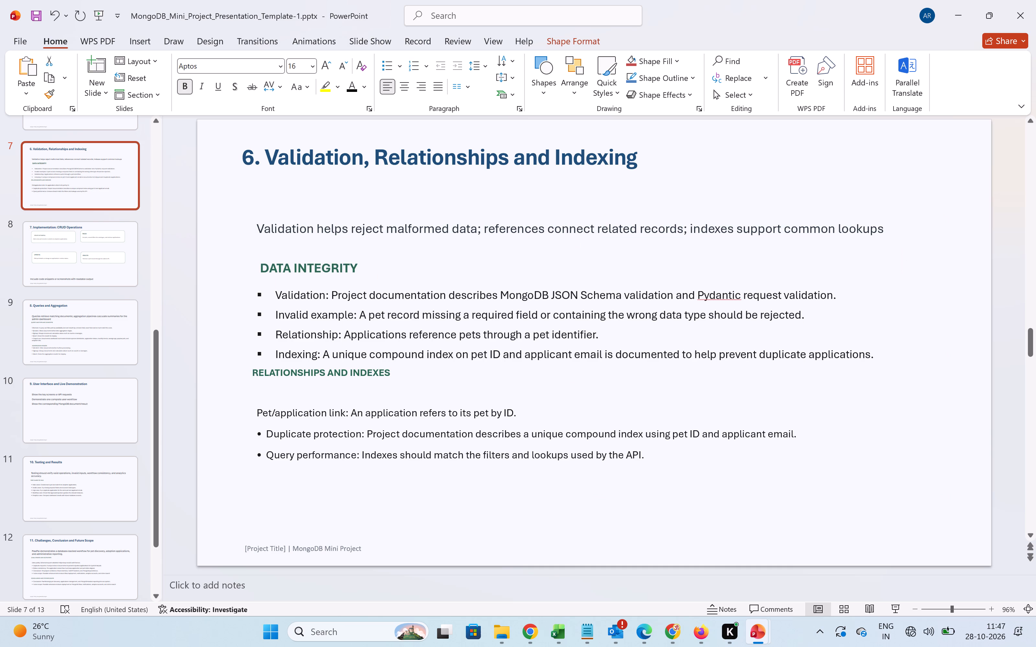
left_click_drag(391, 263, 407, 265)
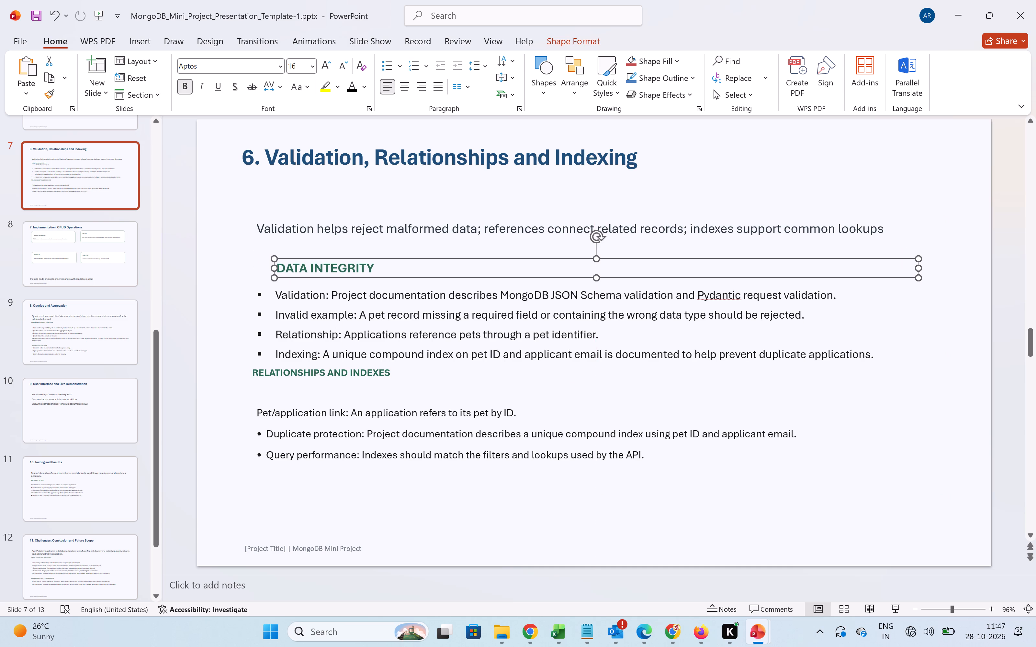
Remove the existing bullet characters from the Duplicate protection and Query performance lines.
left_click(359, 395)
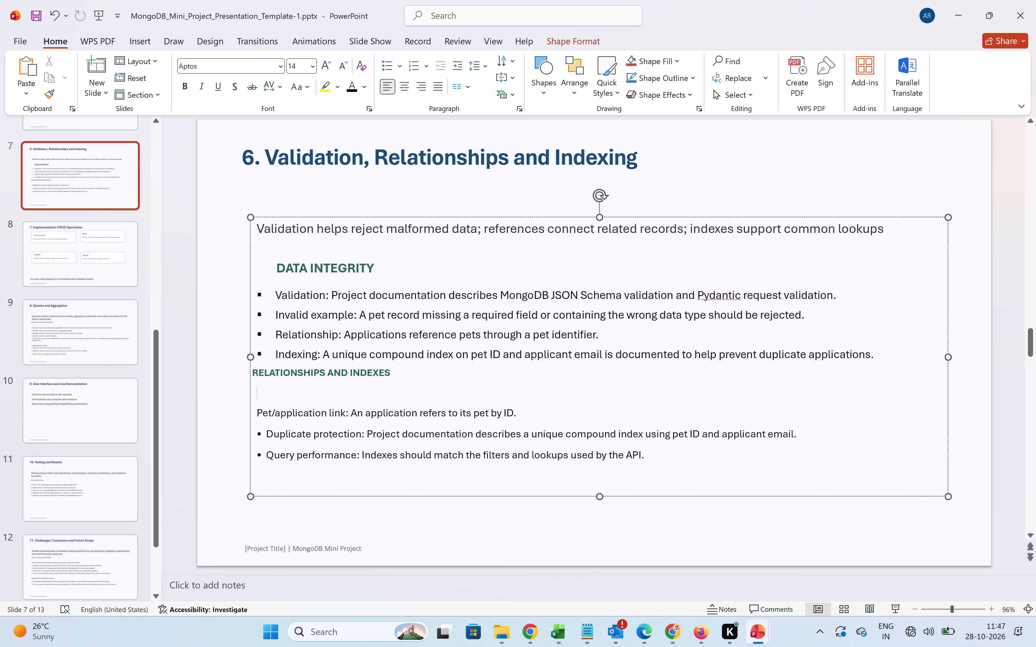
left_click(266, 434)
key("BackSpace")
key("BackSpace")
key("BackSpace")
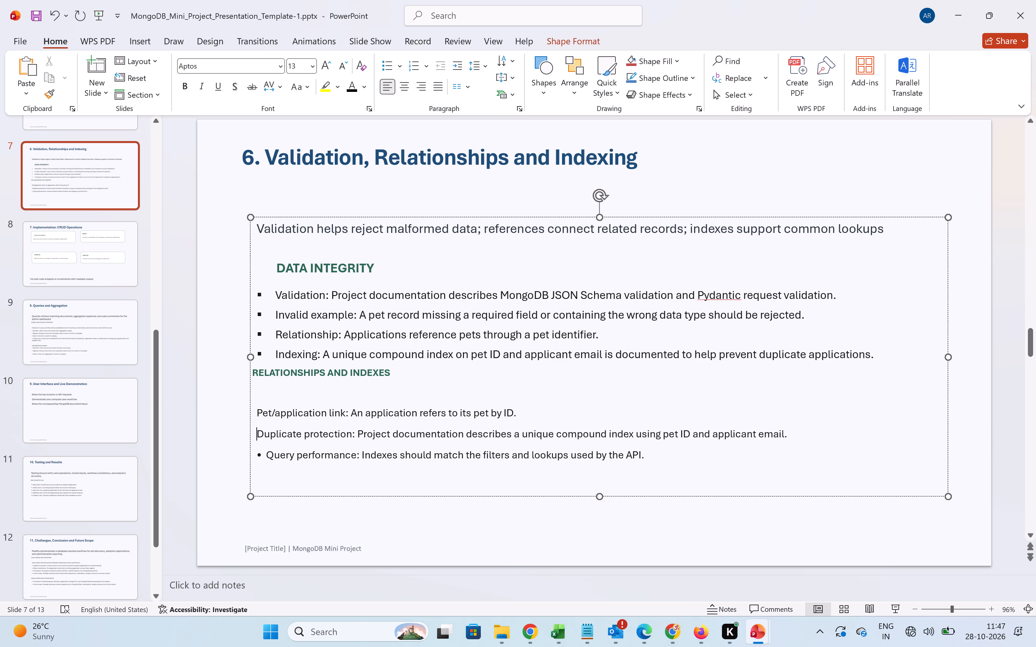
left_click(266, 460)
key("BackSpace")
key("BackSpace")
key("BackSpace")
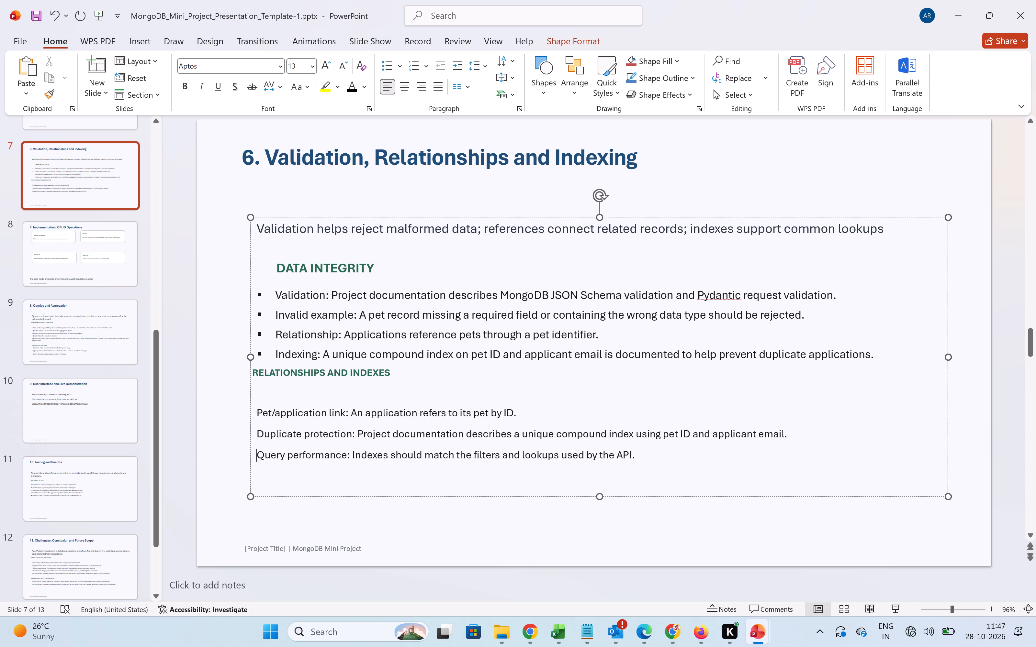
Apply filled square bullets to the Pet/application link, Duplicate protection and Query performance lines.
left_click_drag(643, 457, 245, 423)
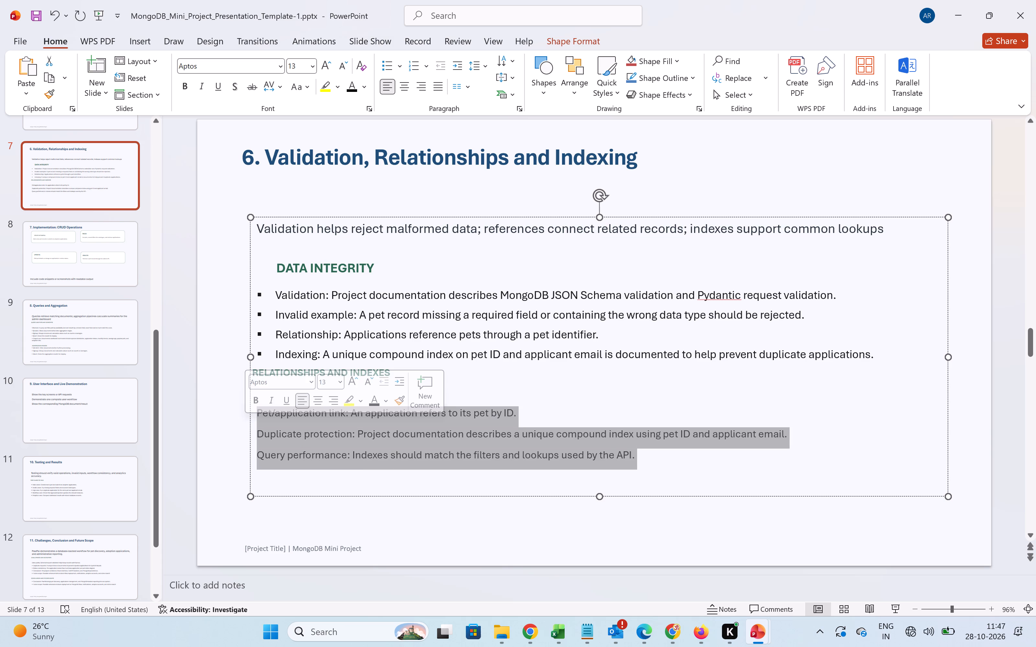
left_click(397, 72)
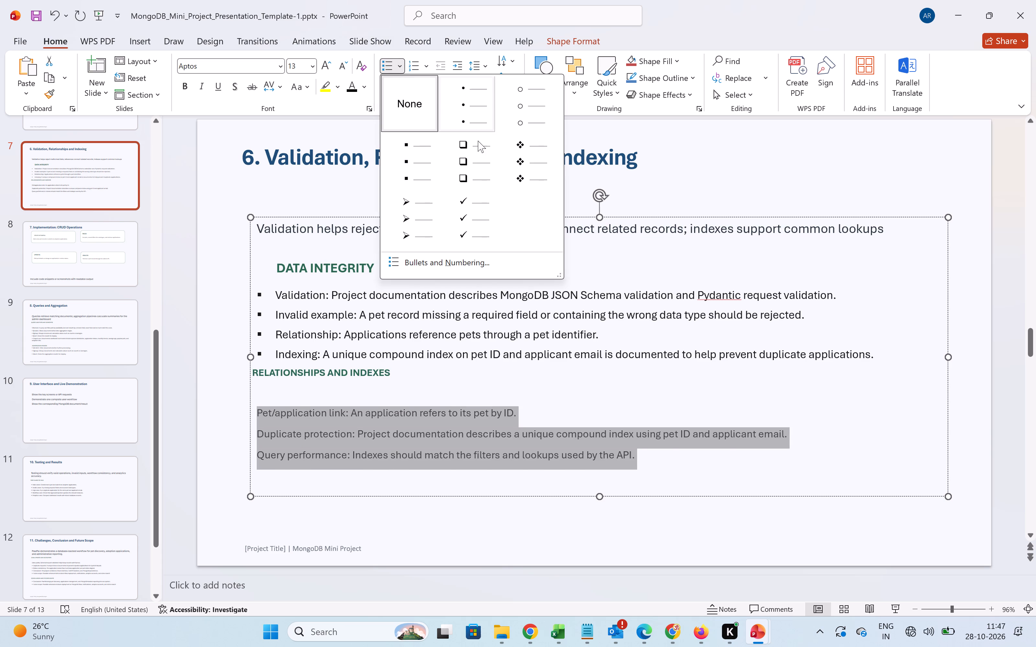
left_click(419, 179)
left_click(297, 390)
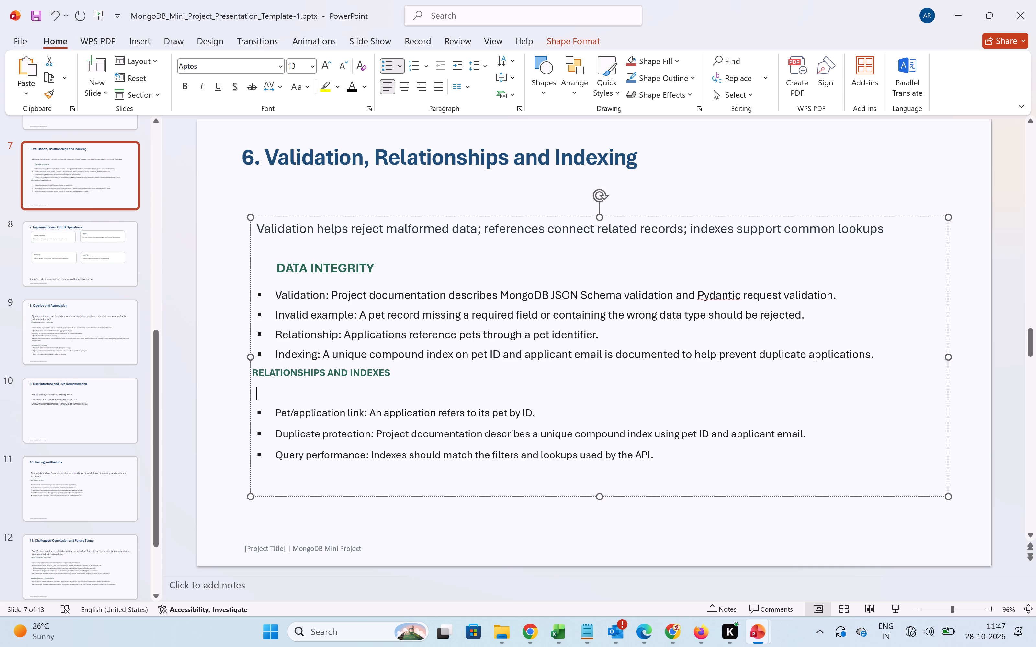
Move the RELATIONSHIPS AND INDEXES heading just above its list, roughly aligned with the bullet text, and set its font size to 16.
left_click(321, 378)
left_click_drag(411, 373, 431, 385)
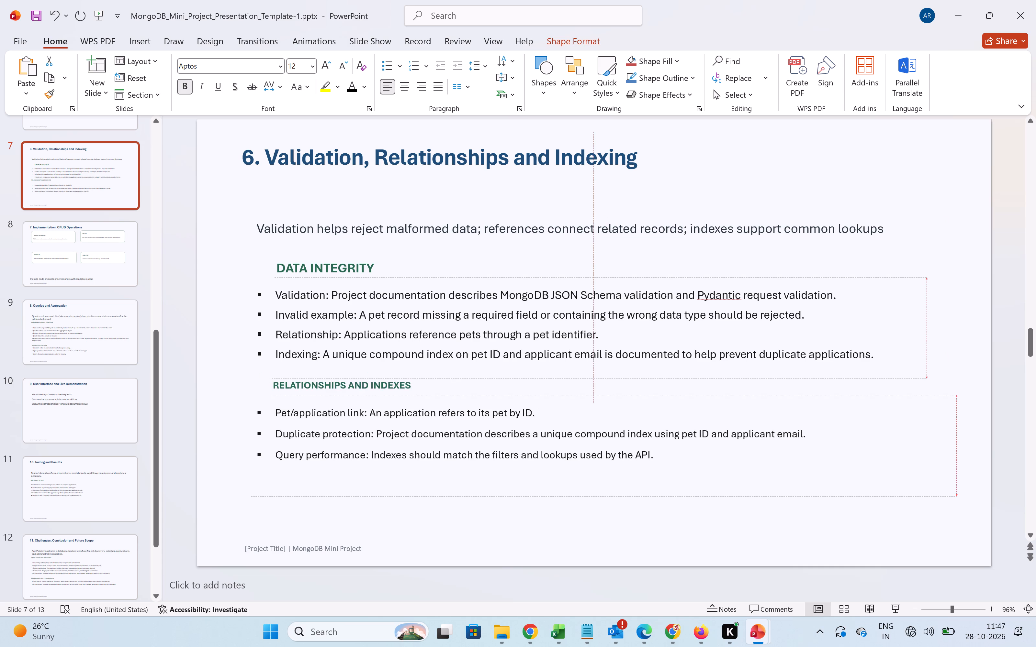
left_click_drag(431, 385, 433, 387)
left_click(312, 66)
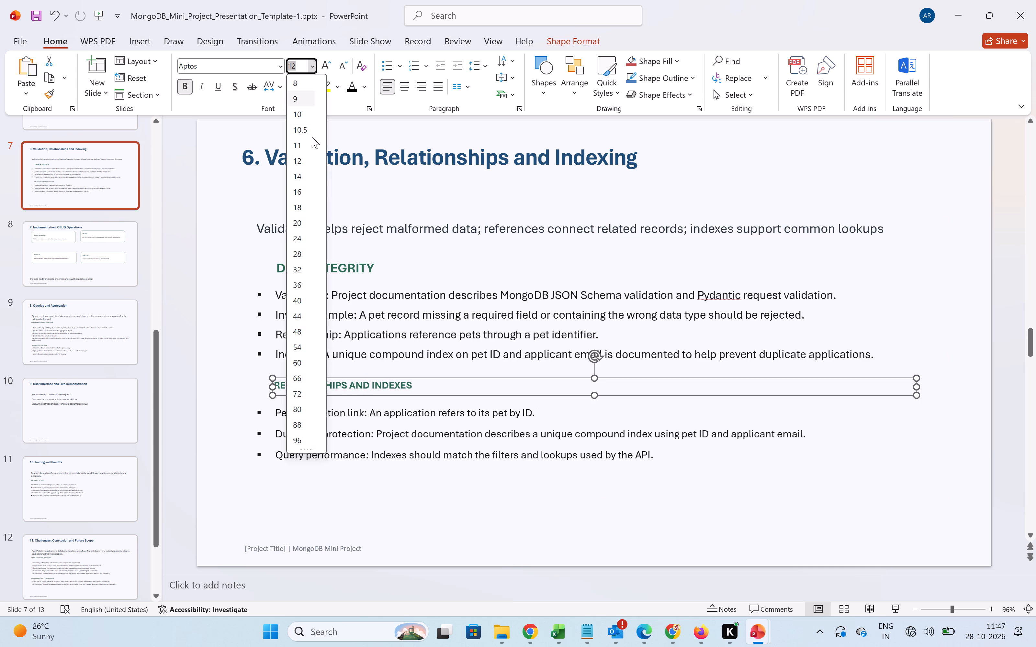
left_click(303, 191)
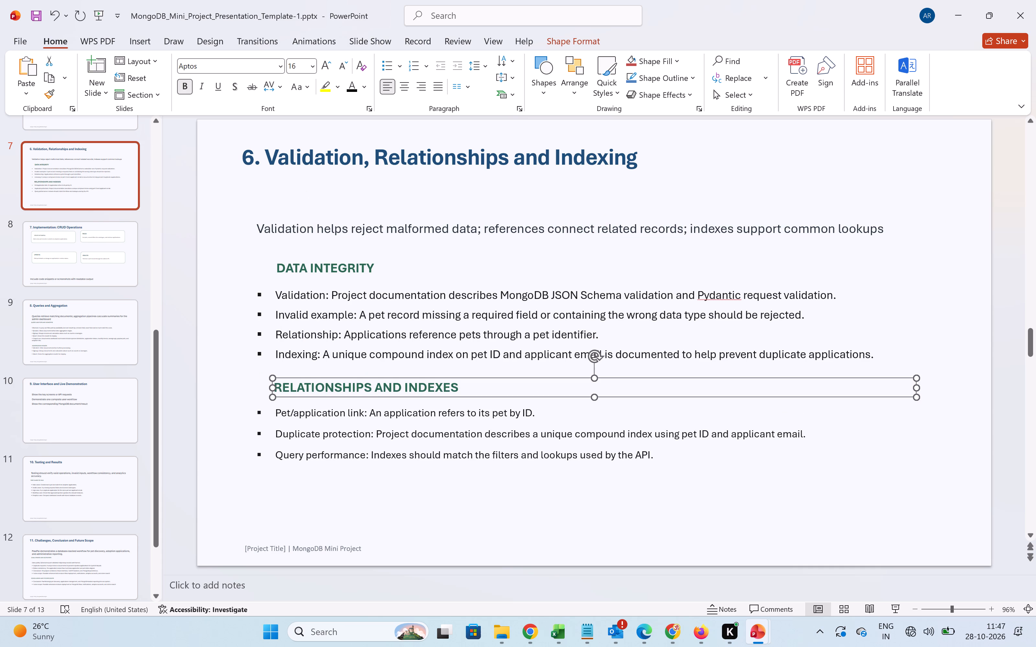
left_click(470, 391)
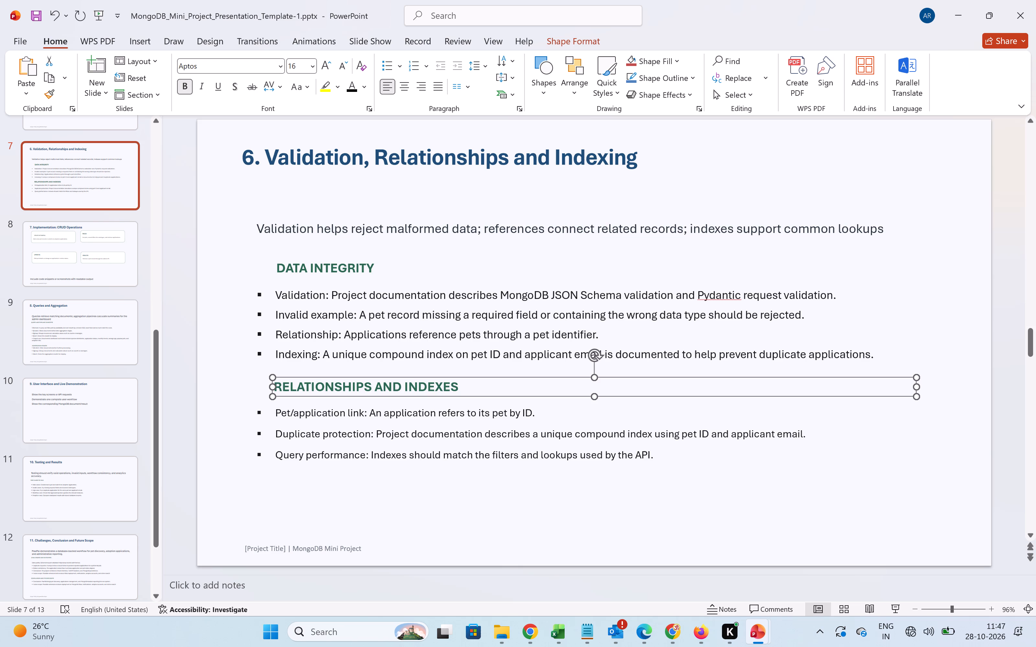
left_click(453, 532)
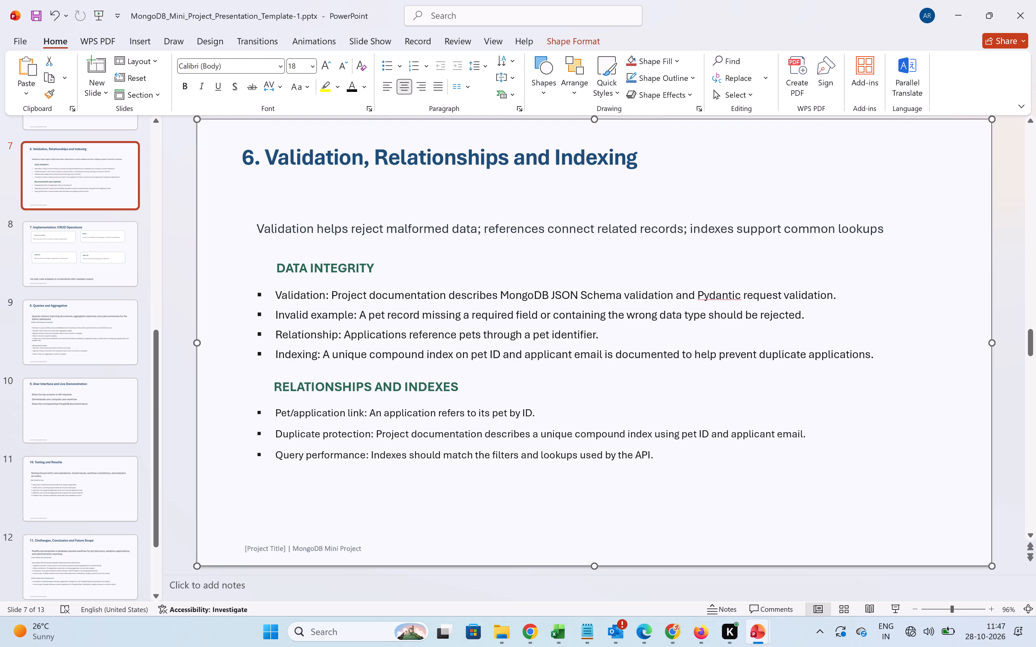
Indent the introductory sentence with leading spaces so it lines up with the DATA INTEGRITY heading.
left_click(255, 227)
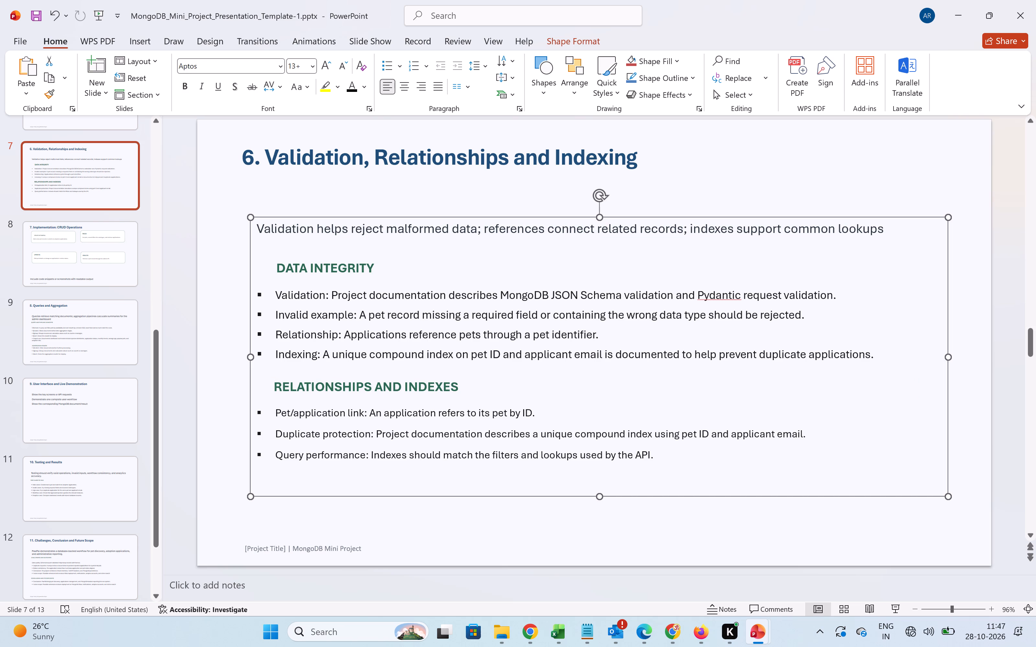
left_click(259, 227)
key("space")
key("space")
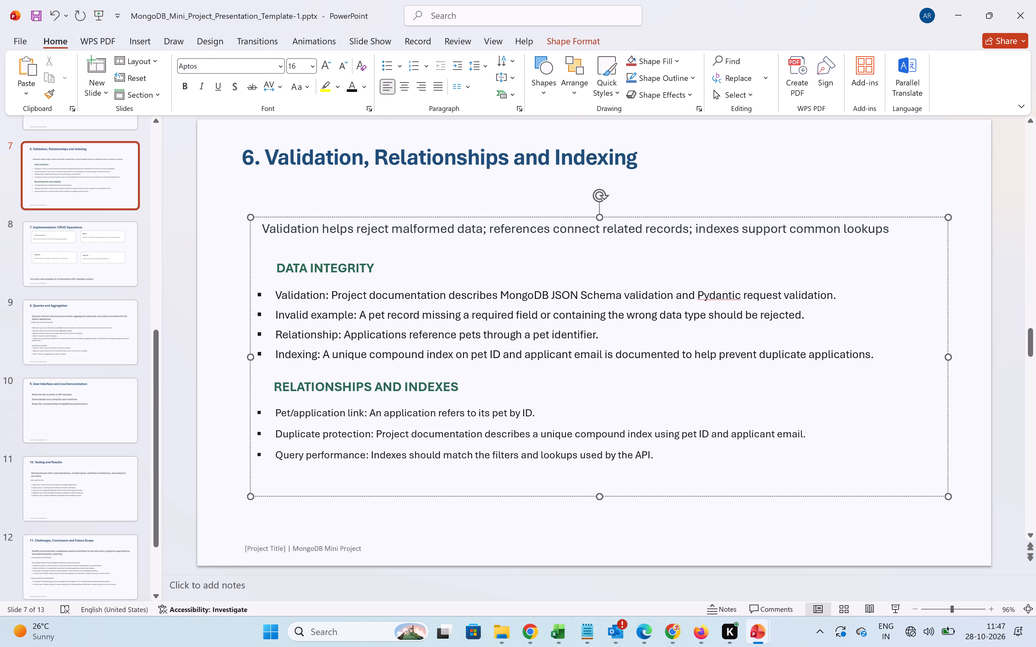
key("BackSpace")
key("BackSpace")
key("BackSpace")
key("BackSpace")
key("BackSpace")
key("BackSpace")
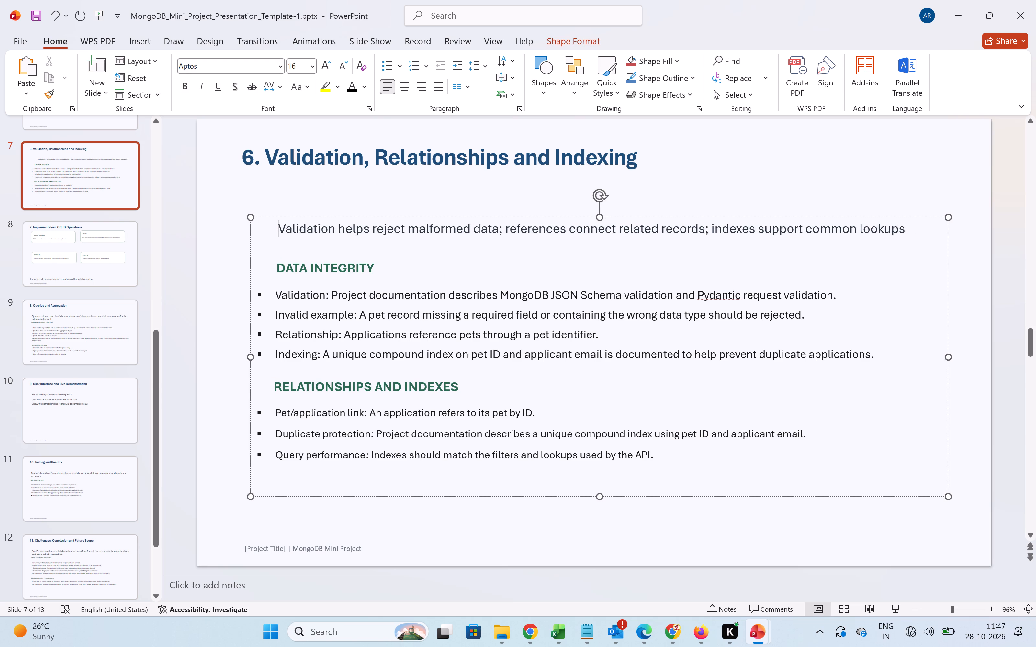
key("BackSpace")
left_click(251, 306)
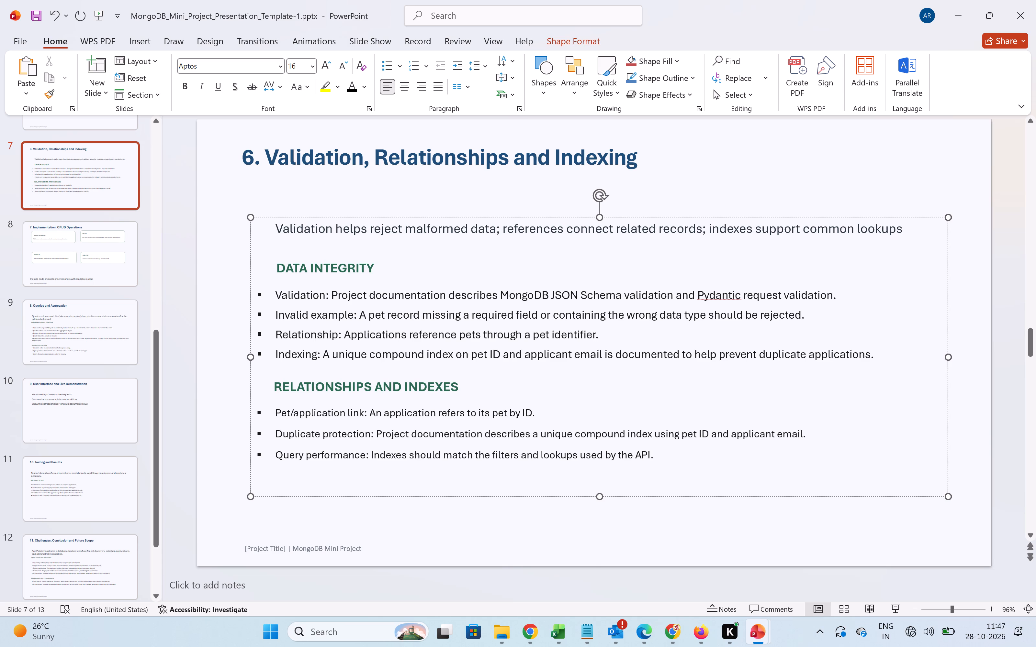
left_click(228, 314)
left_click(380, 161)
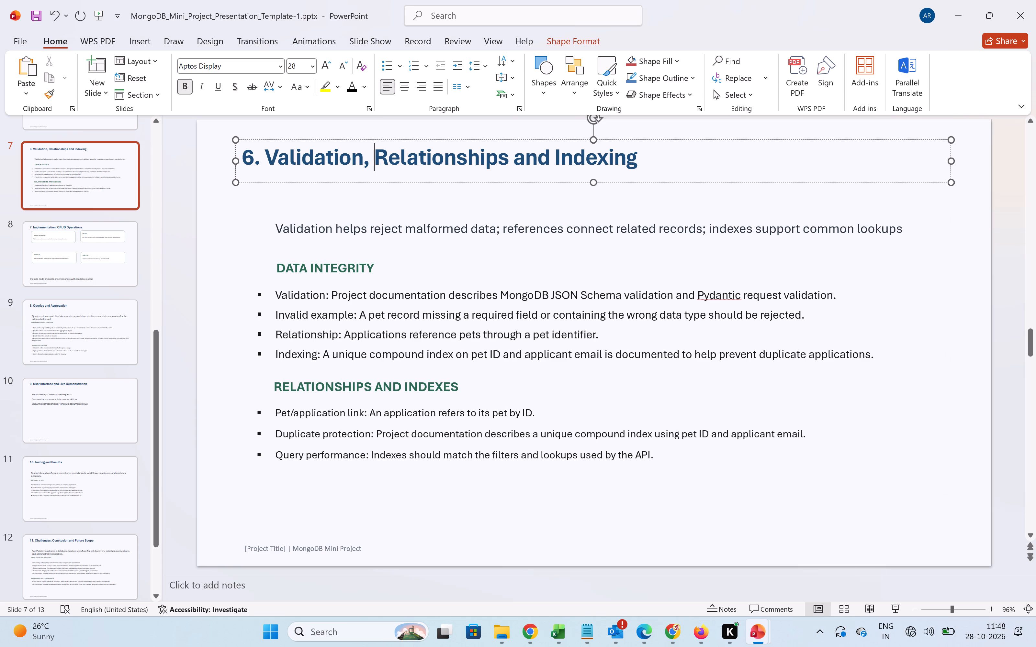
Move the Validation, Relationships and Indexing title down so it sits just above the introductory sentence.
left_click_drag(691, 162, 696, 183)
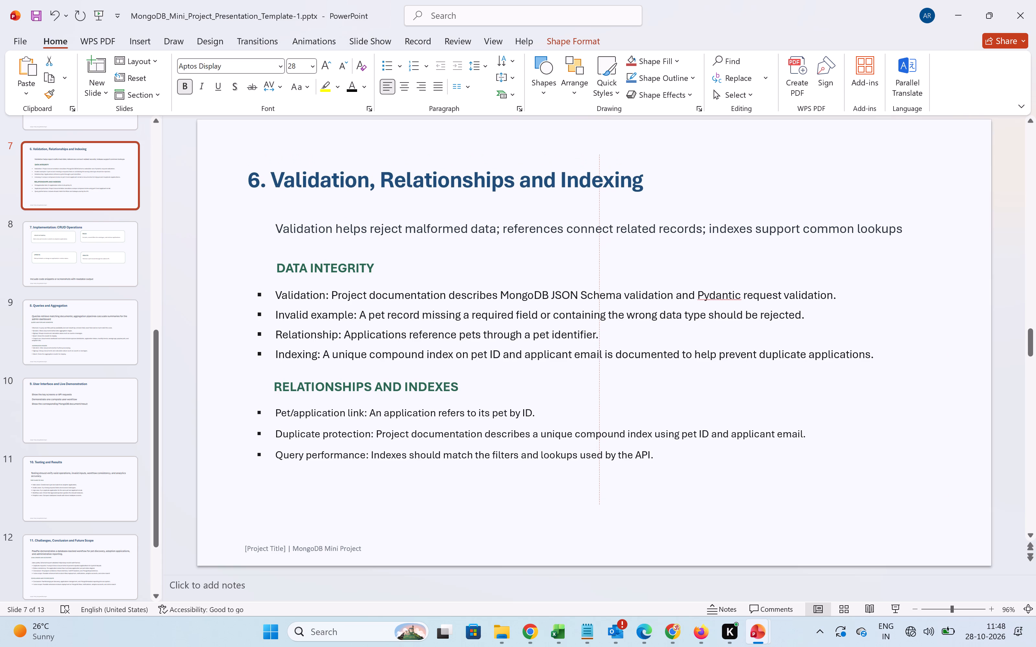
left_click_drag(696, 183, 700, 182)
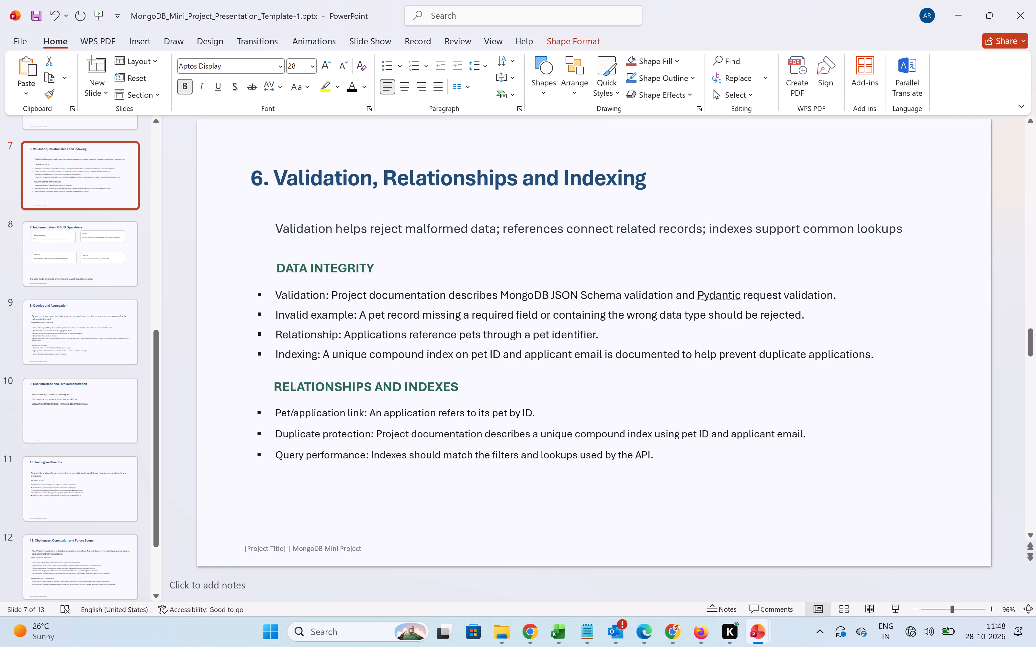
left_click_drag(700, 182, 694, 184)
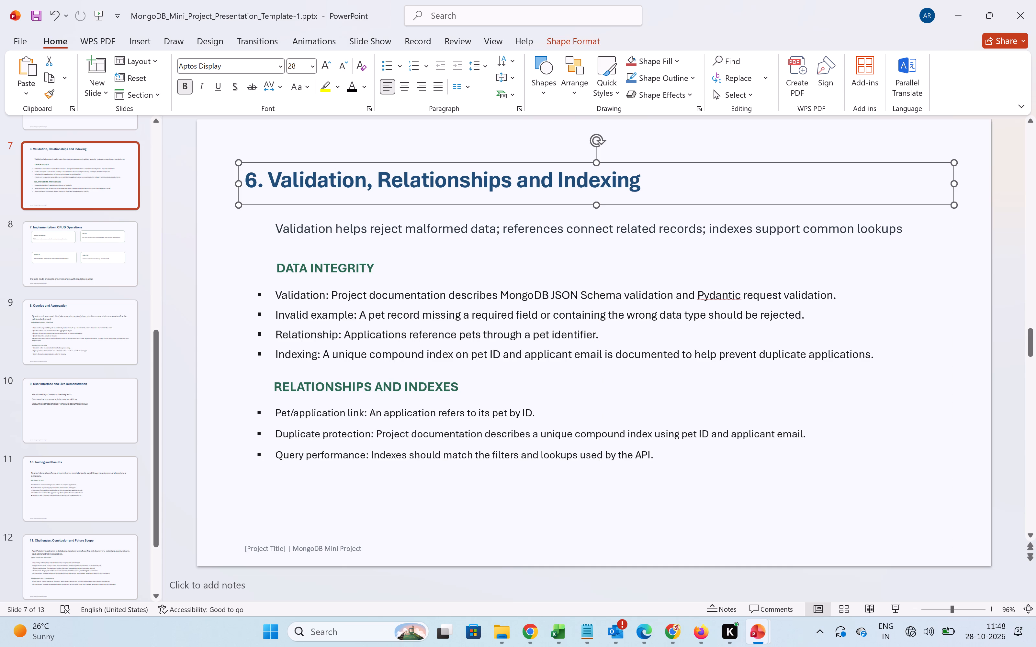
Delete the "[Project Title] | MongoDB Mini Project" footer text box from the Validation, Relationships and Indexing slide.
left_click(541, 540)
left_click(337, 554)
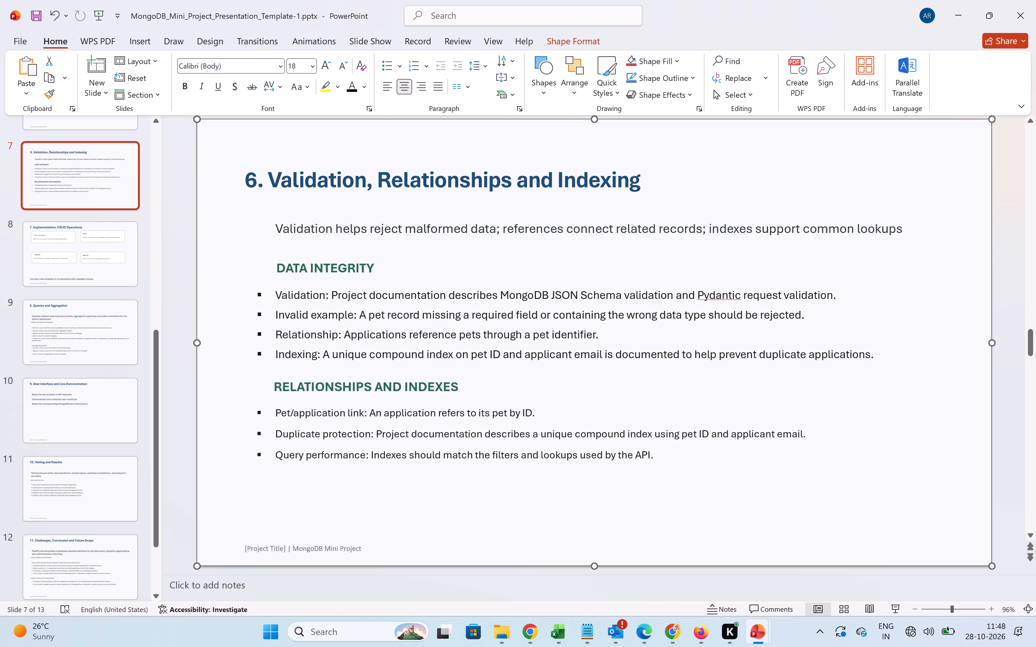
left_click(357, 552)
key("Delete")
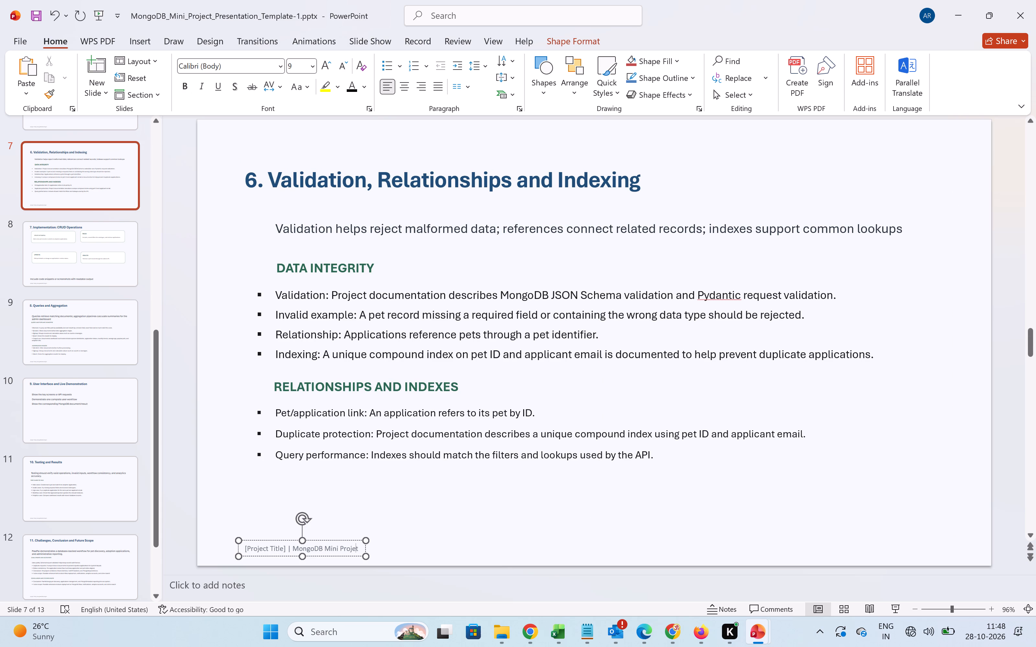
left_click(361, 549)
key("Delete")
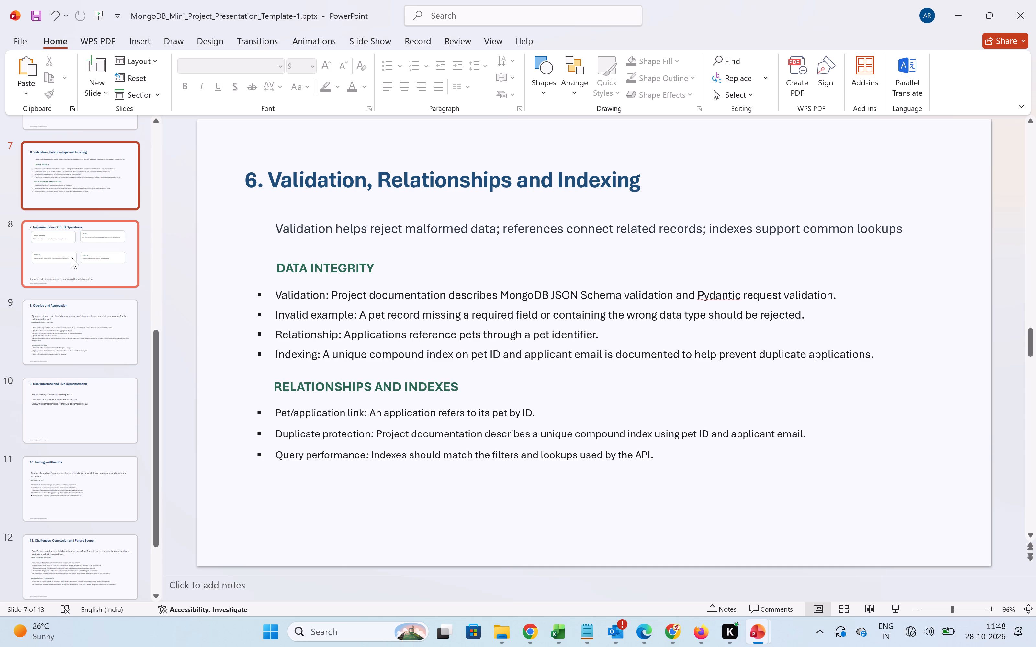
On the Implementation: CRUD Operations slide, move the CRUD IN PAWPAL card down, leaving more space below the title, and lower its description.
left_click(71, 257)
left_click_drag(414, 214, 413, 216)
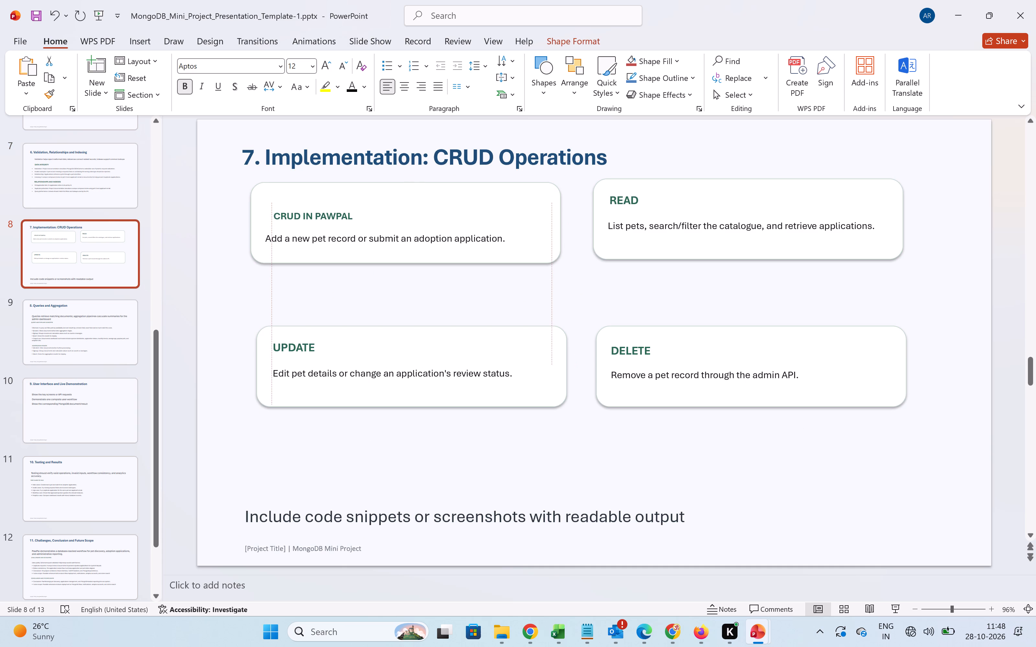
left_click_drag(413, 216, 407, 212)
left_click_drag(451, 192, 449, 207)
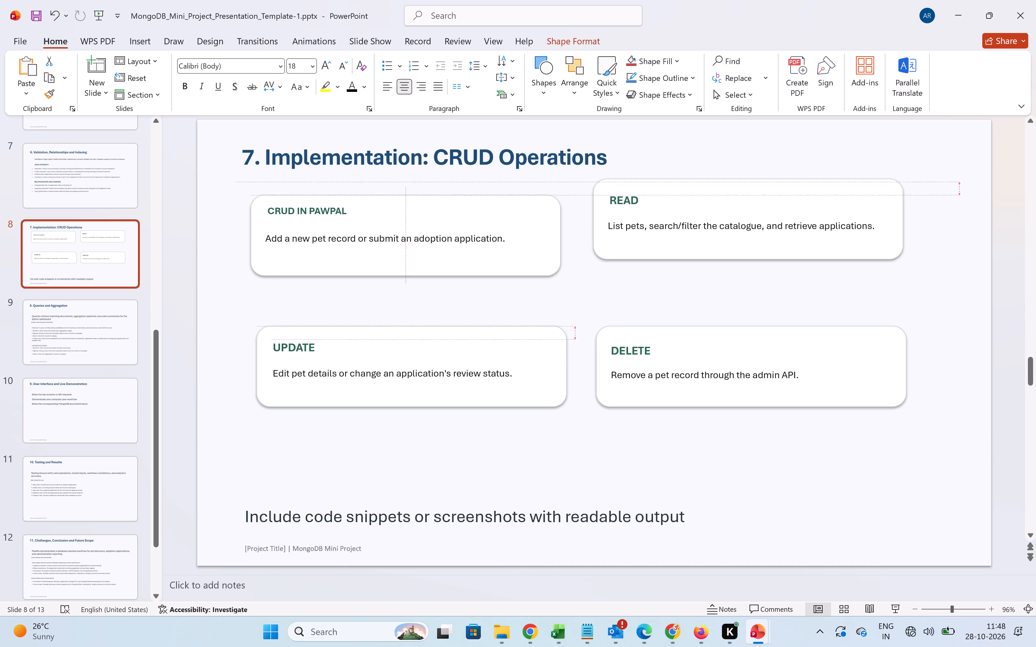
left_click_drag(449, 207, 448, 208)
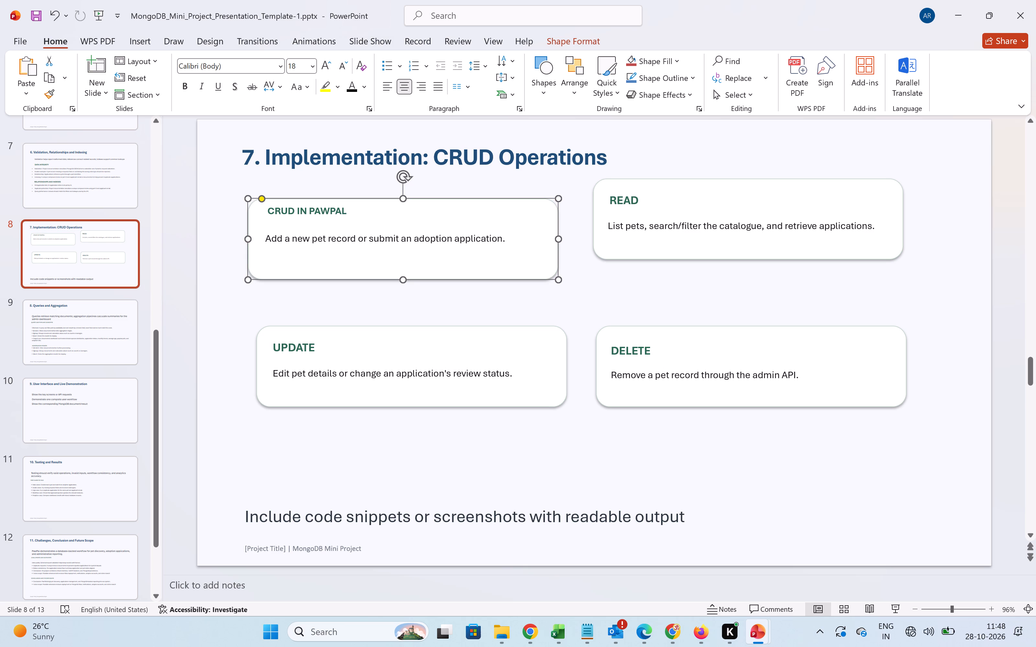
left_click(428, 234)
left_click(366, 209)
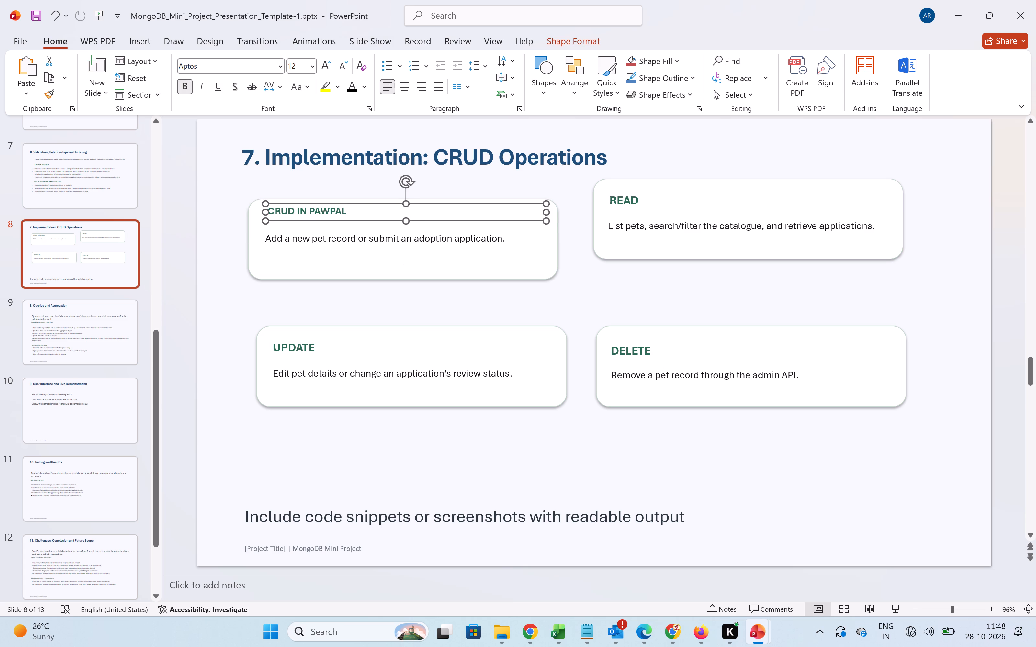
left_click_drag(366, 209, 366, 214)
left_click_drag(495, 258, 495, 268)
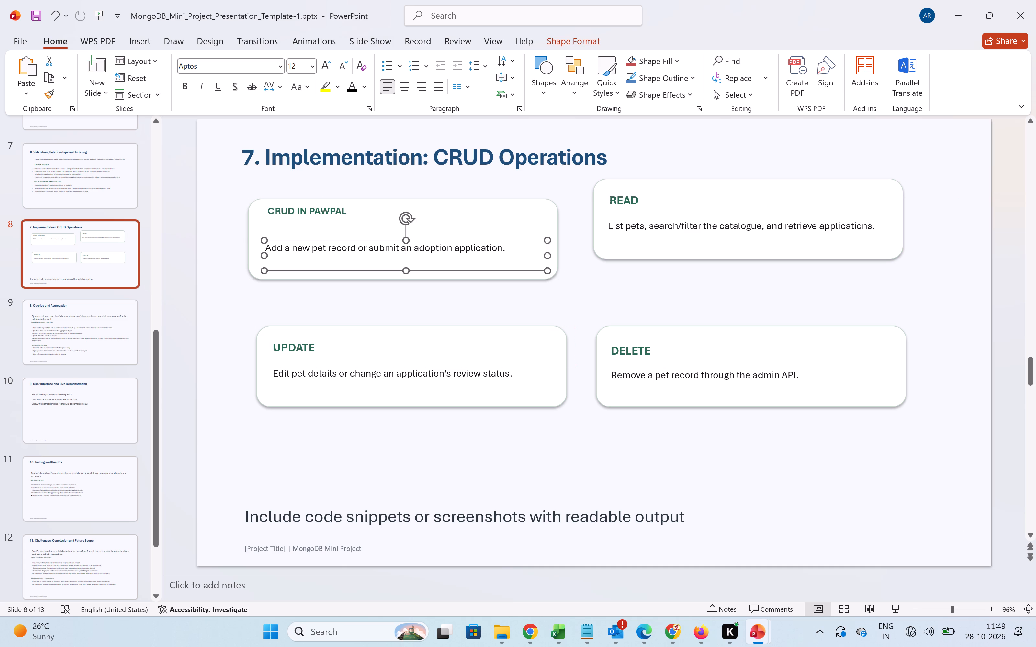
left_click_drag(497, 221, 493, 240)
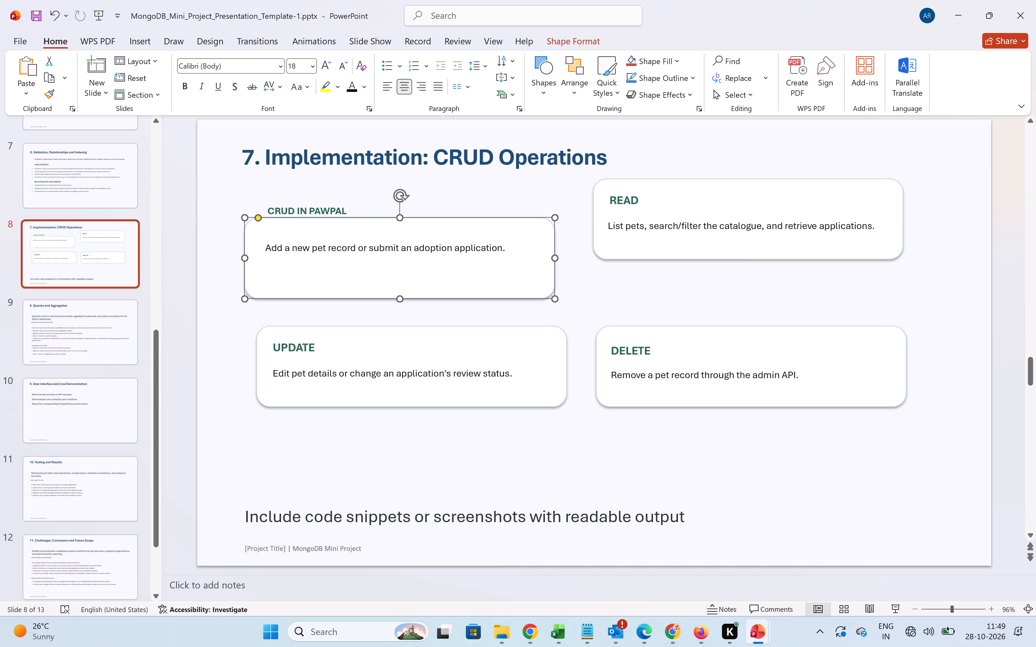
Reposition the READ, UPDATE and DELETE card shapes lower to form a roughly even two-by-two grid with the first card.
left_click_drag(723, 211, 720, 245)
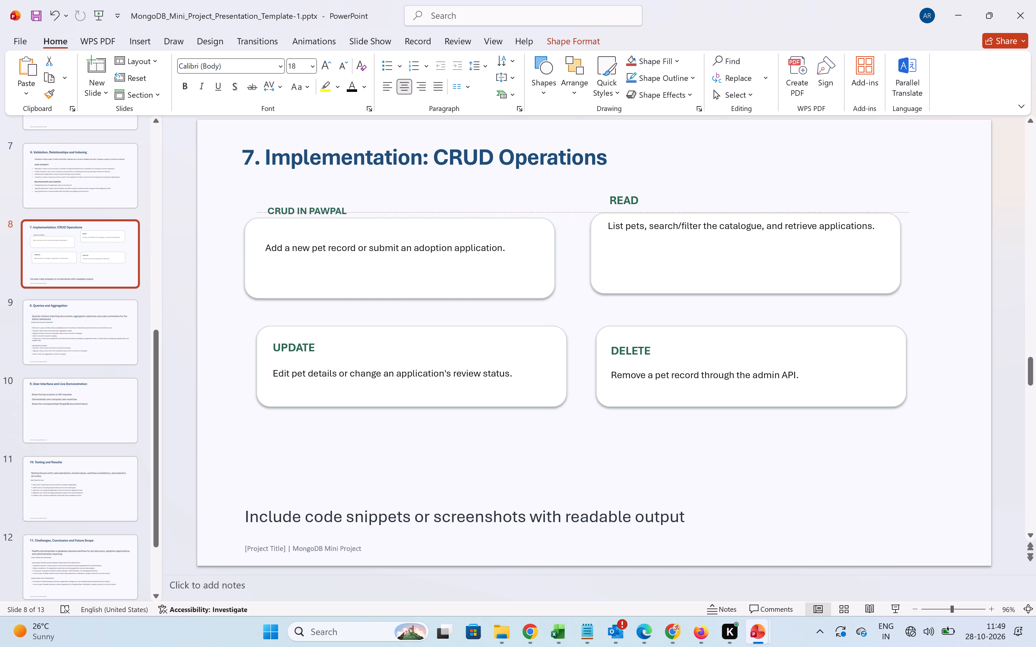
left_click_drag(720, 245, 718, 247)
left_click_drag(506, 338, 504, 338)
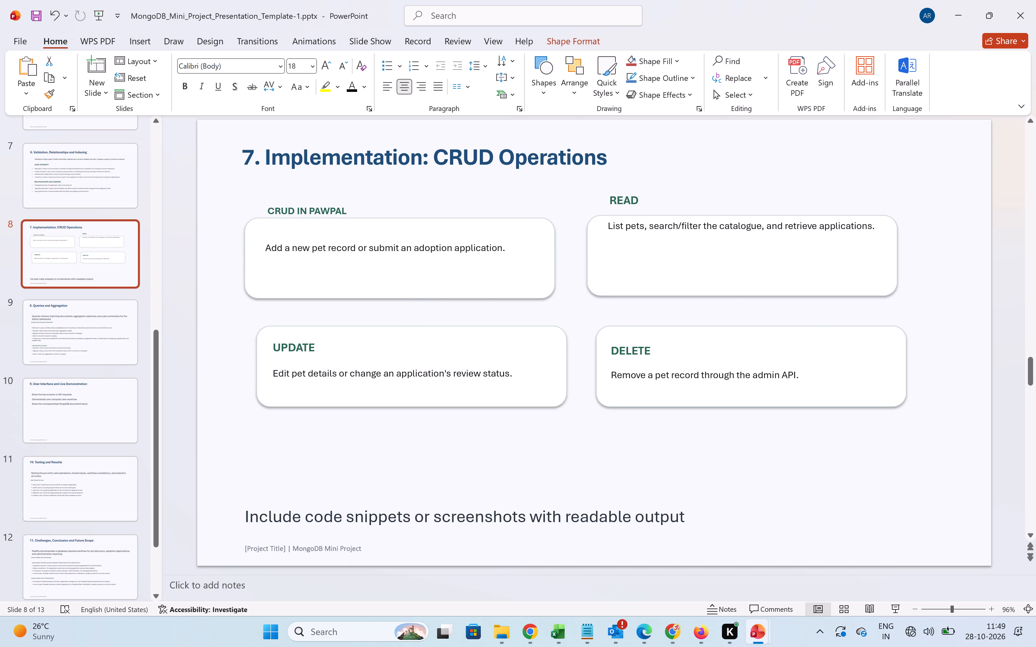
left_click_drag(504, 338, 497, 344)
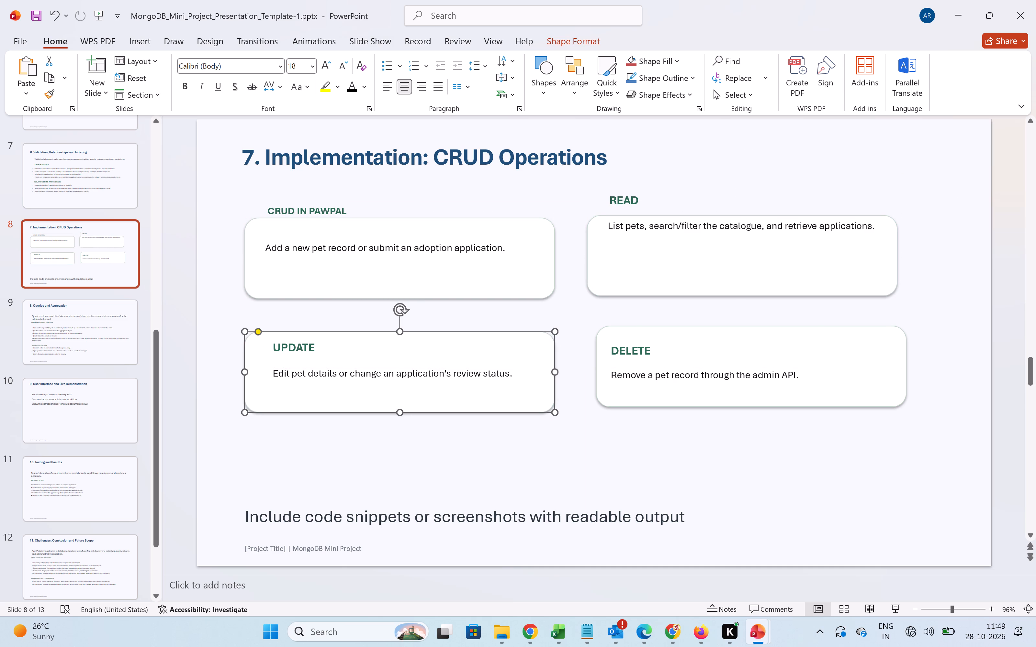
left_click_drag(757, 352, 758, 349)
left_click_drag(861, 378, 861, 378)
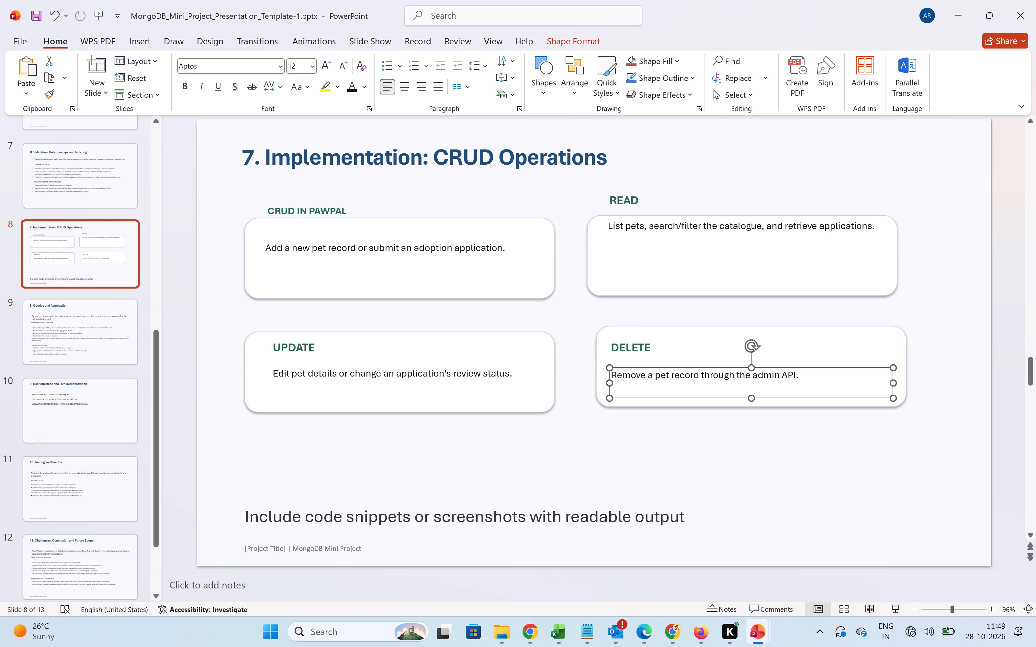
left_click_drag(861, 378, 861, 381)
left_click_drag(886, 335, 886, 339)
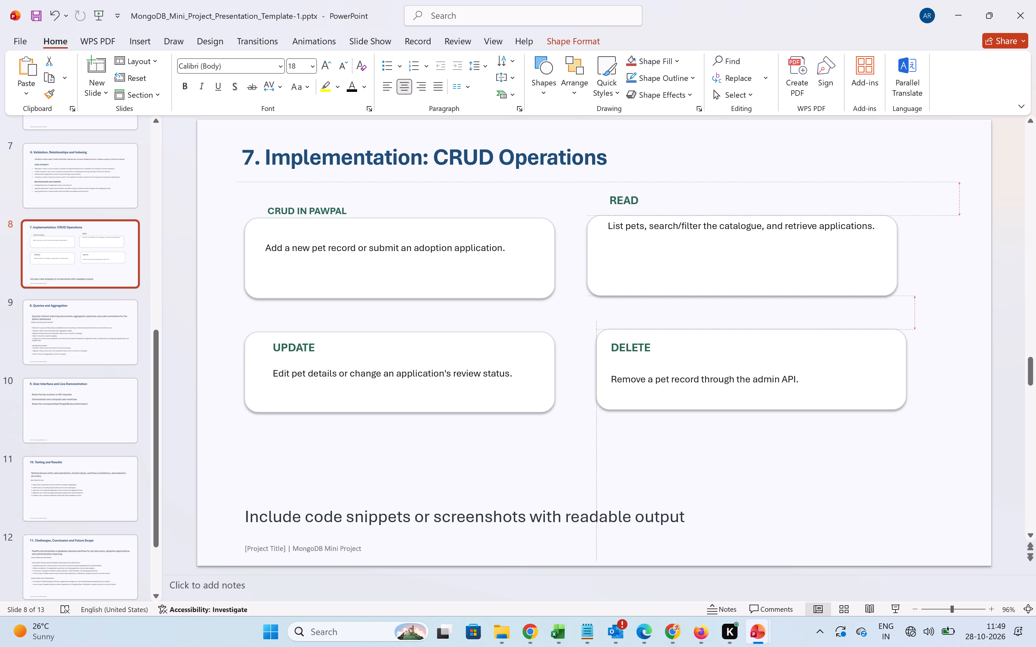
left_click_drag(886, 339, 886, 344)
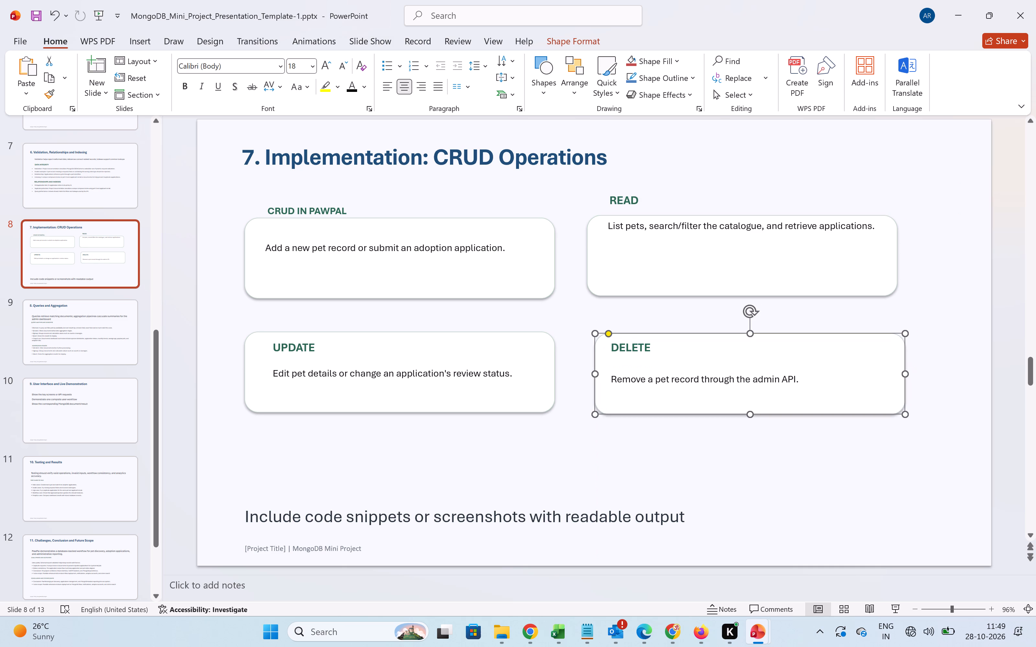
Place the CRUD IN PAWPAL heading inside its card at font size 14, with the description moved just below it.
left_click(339, 208)
left_click_drag(383, 211, 377, 235)
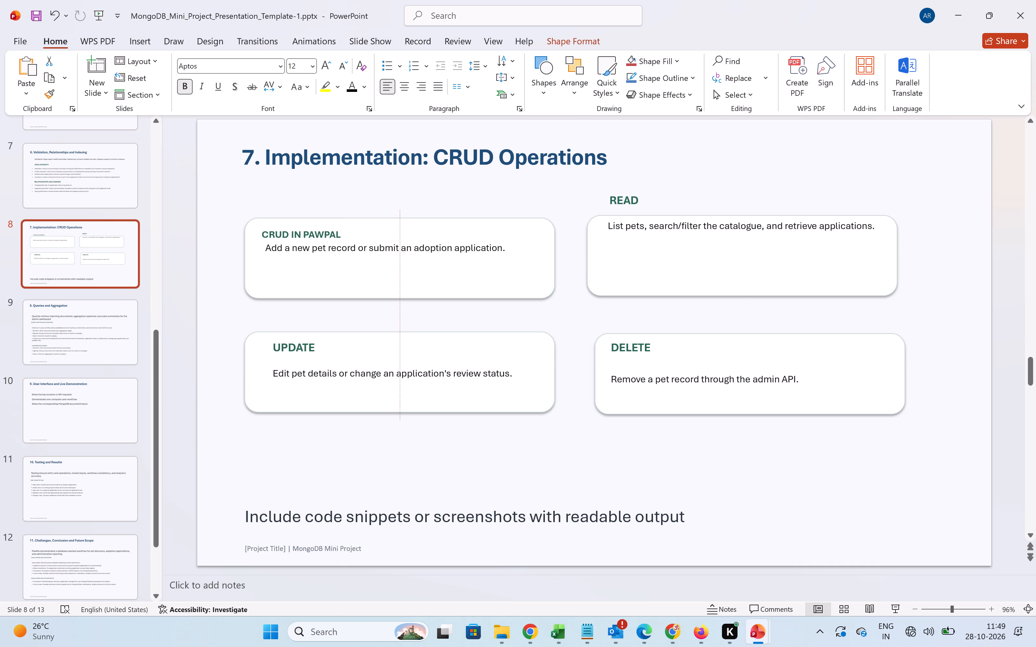
left_click_drag(377, 235, 380, 235)
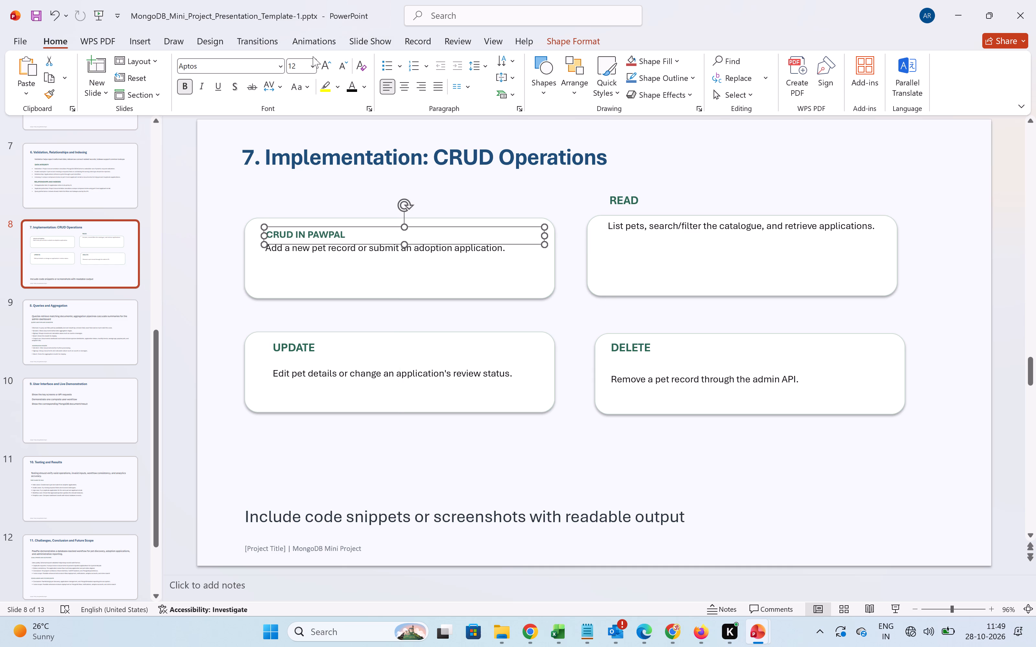
left_click(313, 68)
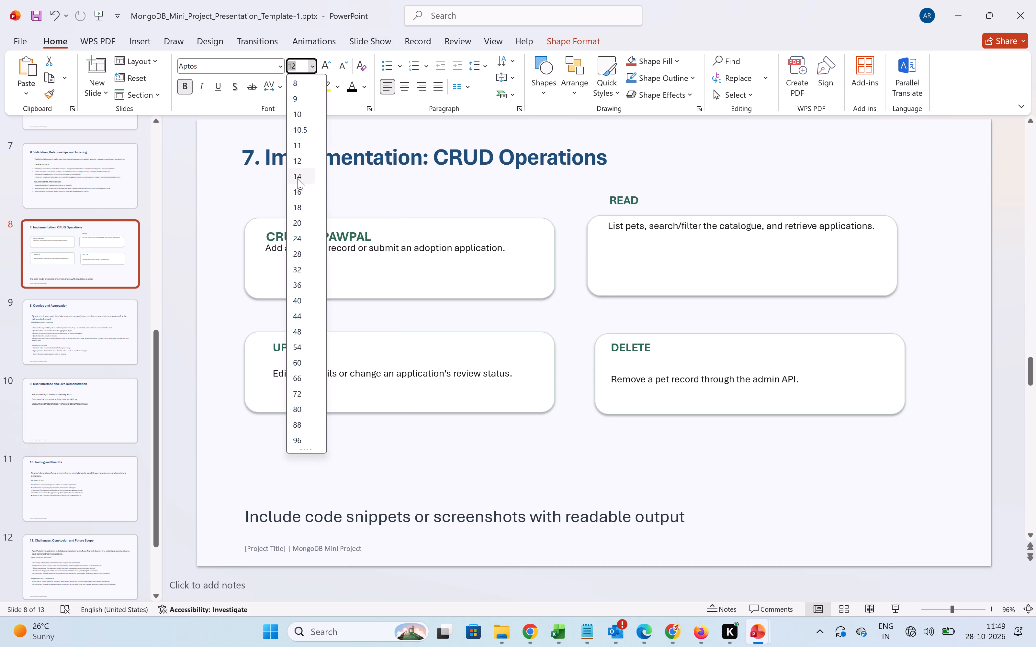
left_click(298, 178)
left_click(394, 254)
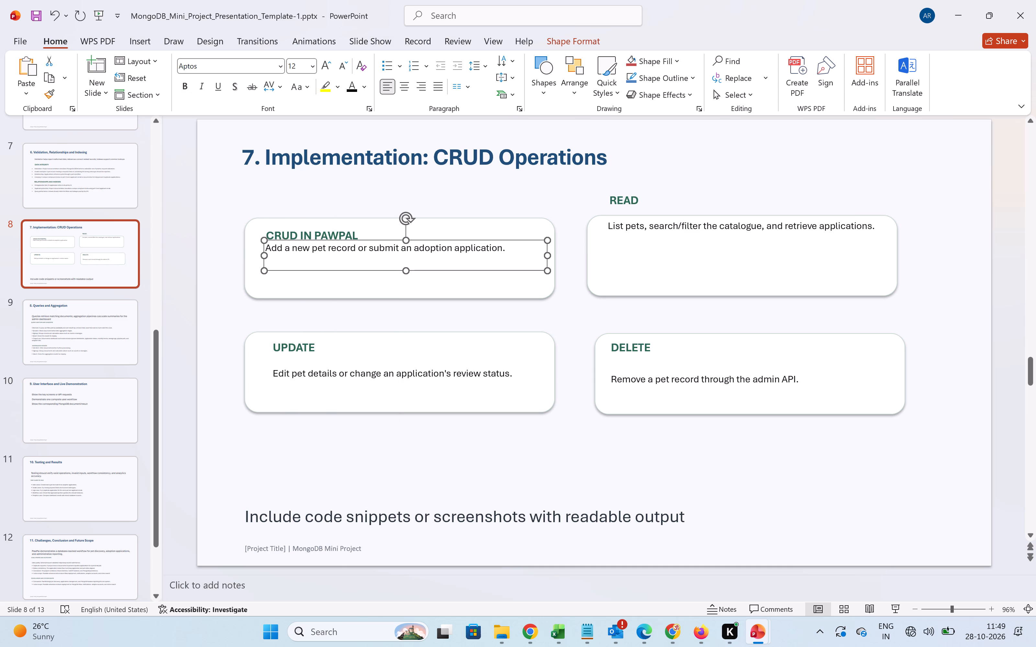
left_click_drag(512, 258, 513, 271)
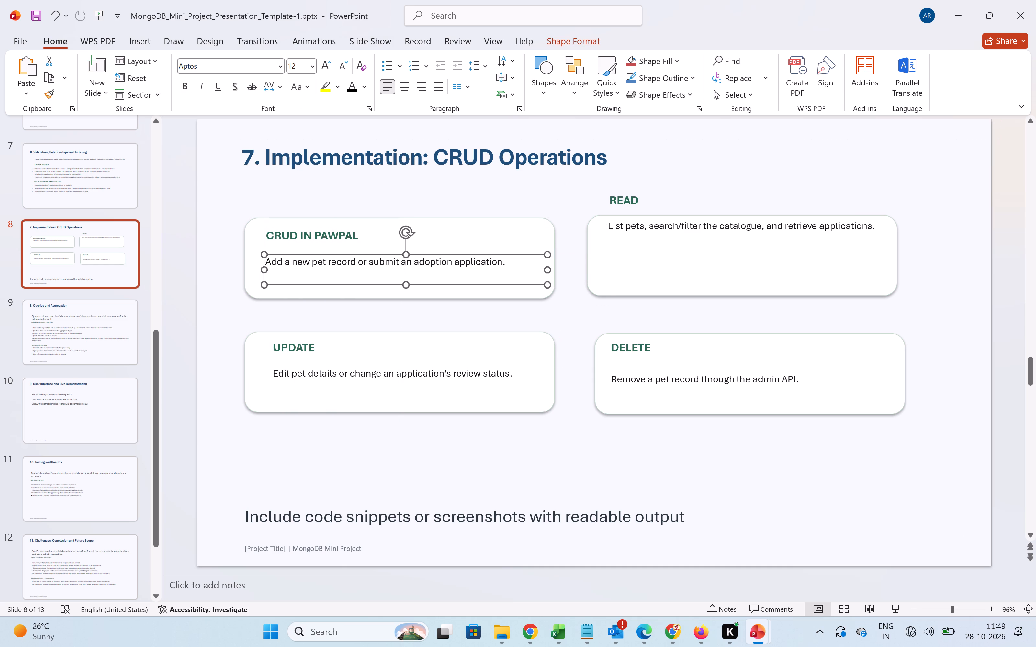
left_click(467, 334)
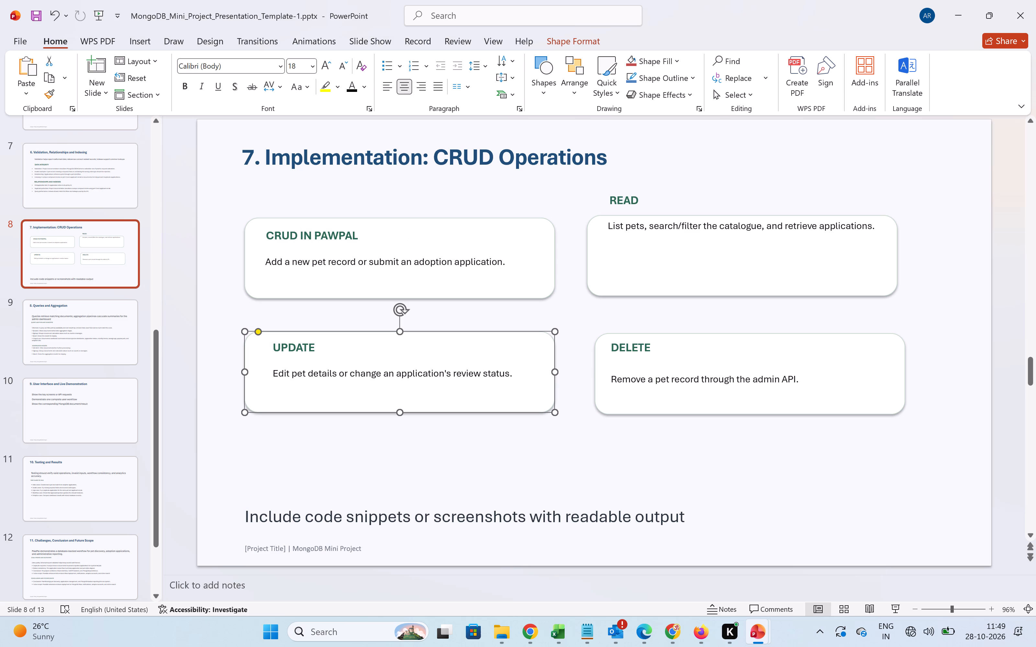
Move the READ description and heading down into their card, level with the CRUD IN PAWPAL text.
left_click(648, 223)
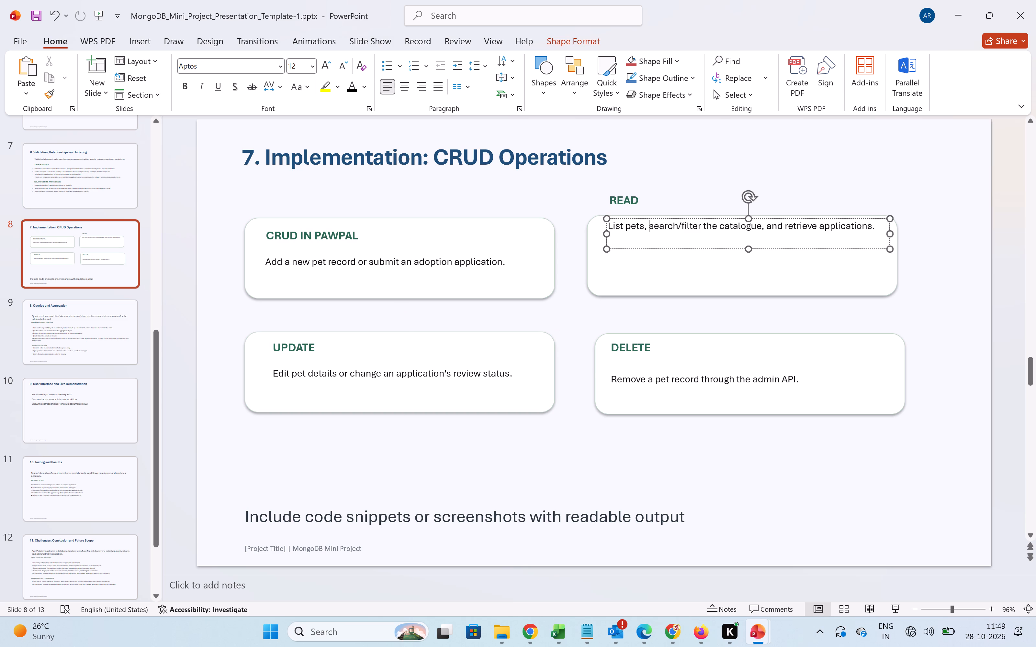
left_click_drag(783, 234, 780, 267)
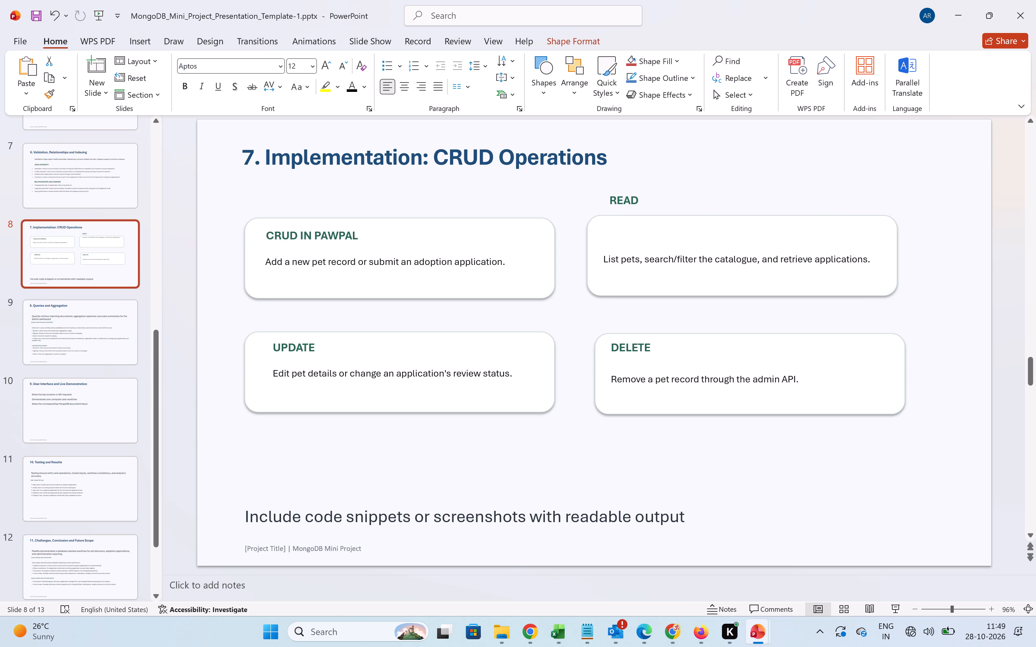
left_click_drag(780, 267, 781, 270)
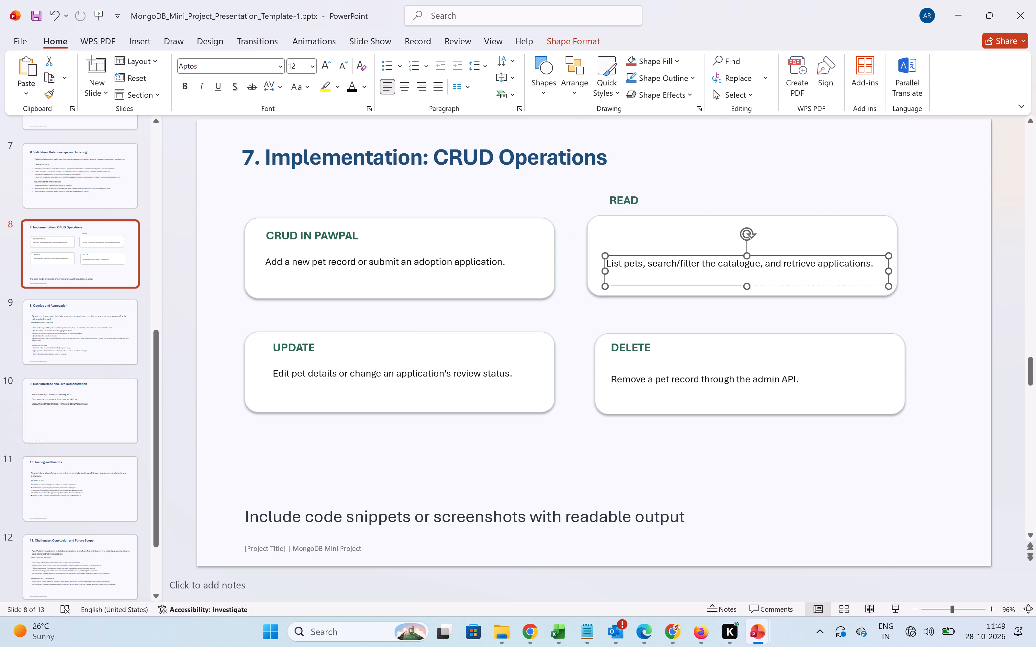
left_click(655, 206)
left_click_drag(676, 201, 672, 236)
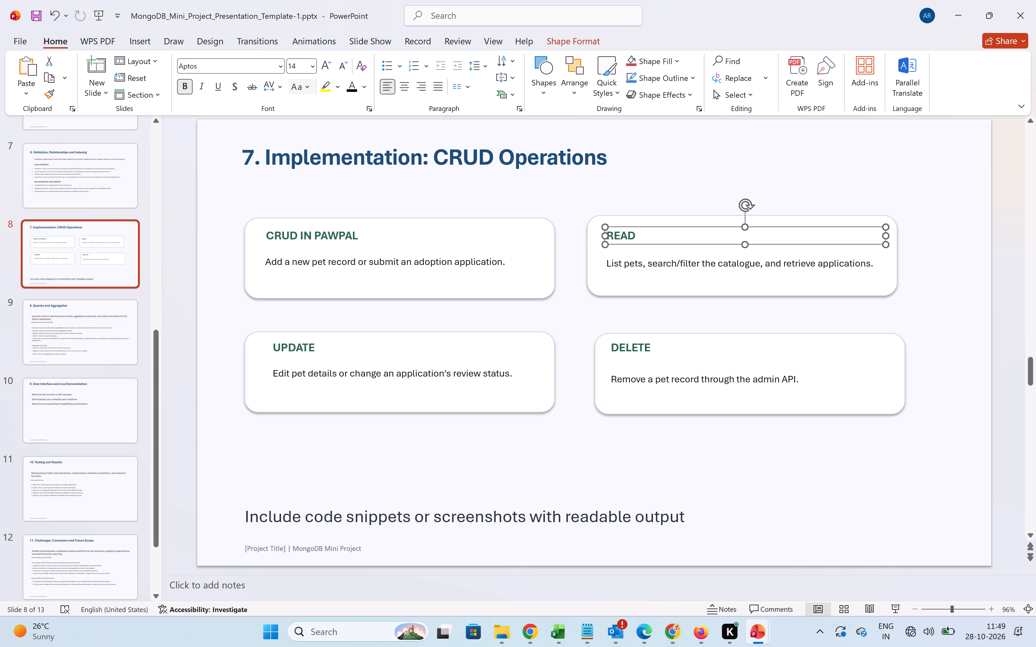
Align the UPDATE heading and its description inside their card with the CRUD IN PAWPAL text above.
left_click(318, 343)
left_click_drag(357, 349, 352, 356)
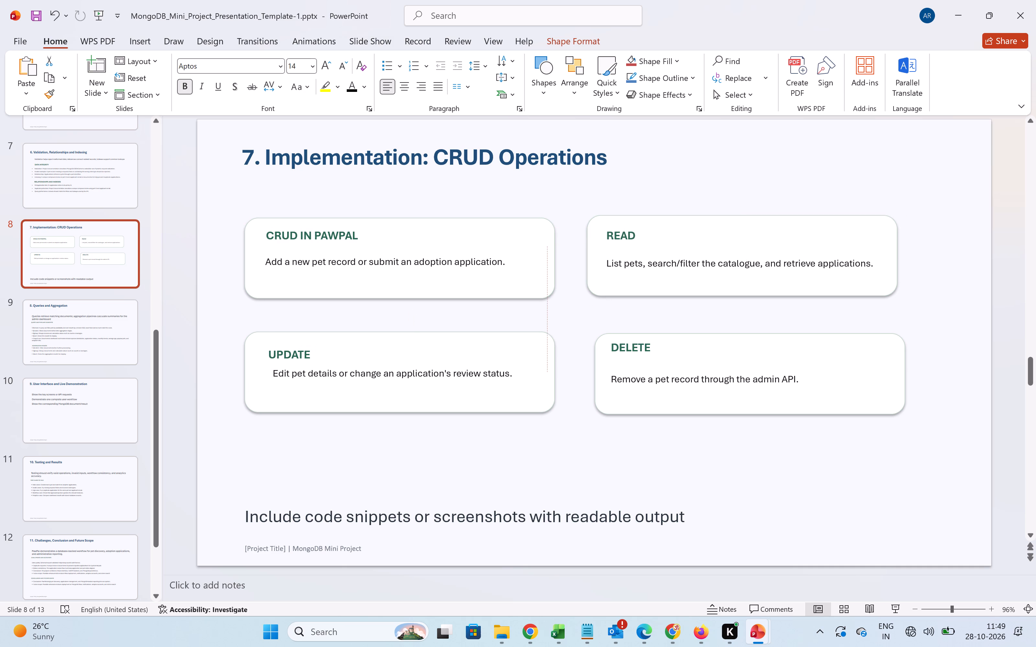
left_click_drag(352, 356, 352, 357)
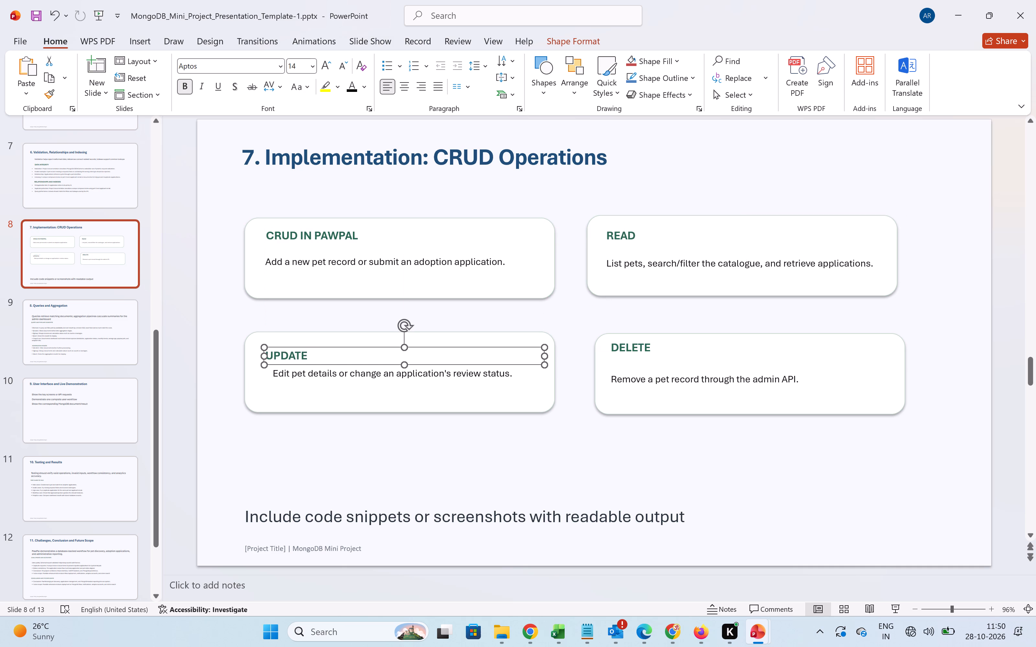
left_click(351, 375)
left_click_drag(529, 377, 522, 385)
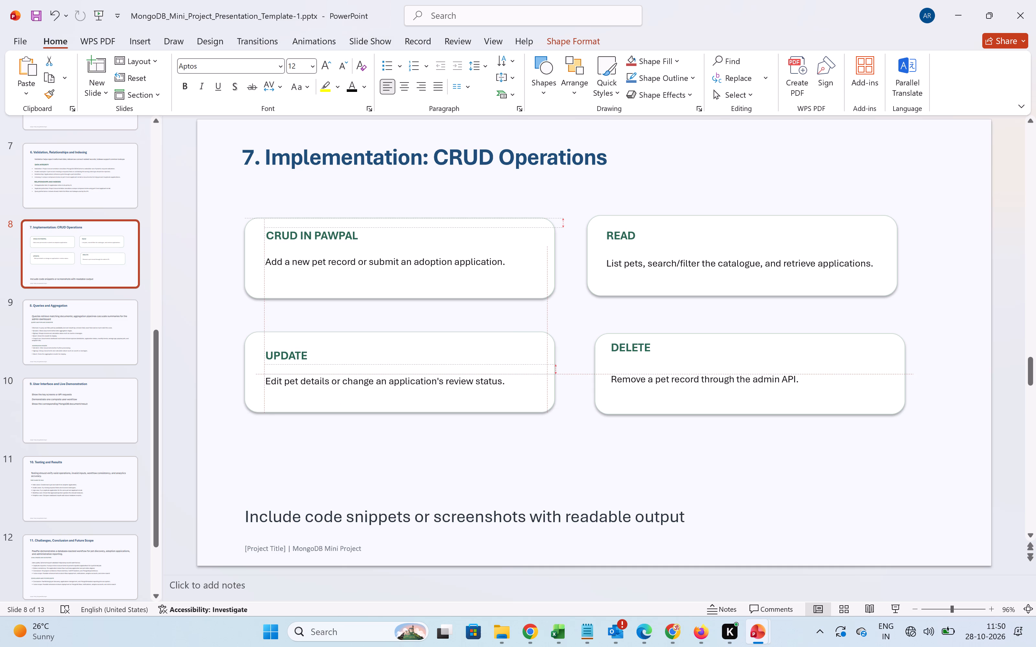
left_click_drag(522, 385, 524, 385)
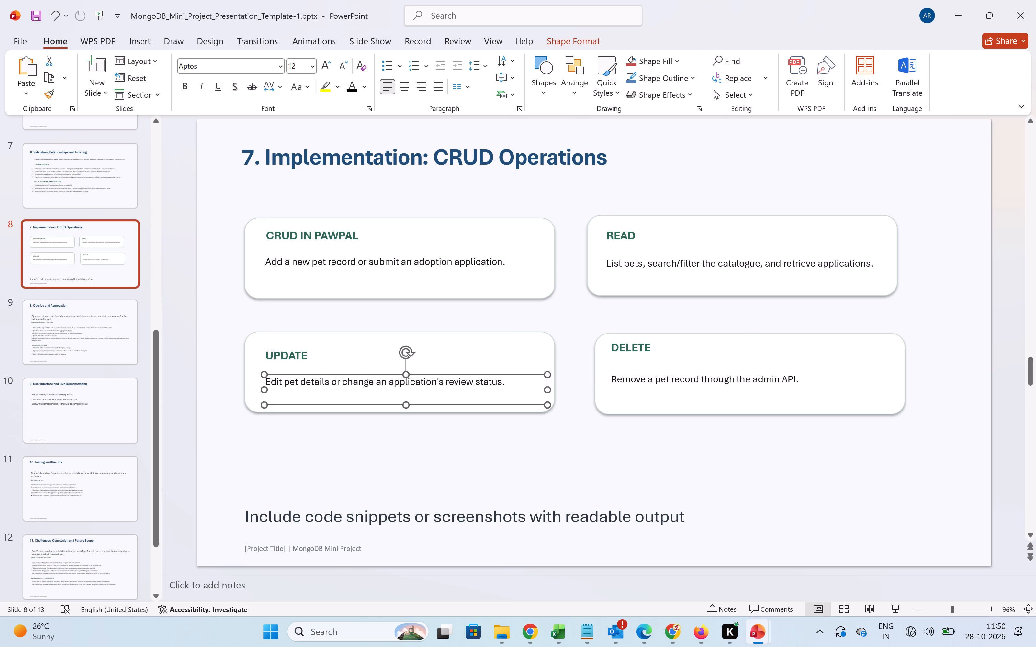
Move the DELETE heading and its description down in their card, level with the UPDATE text.
left_click(659, 349)
left_click_drag(708, 348, 707, 354)
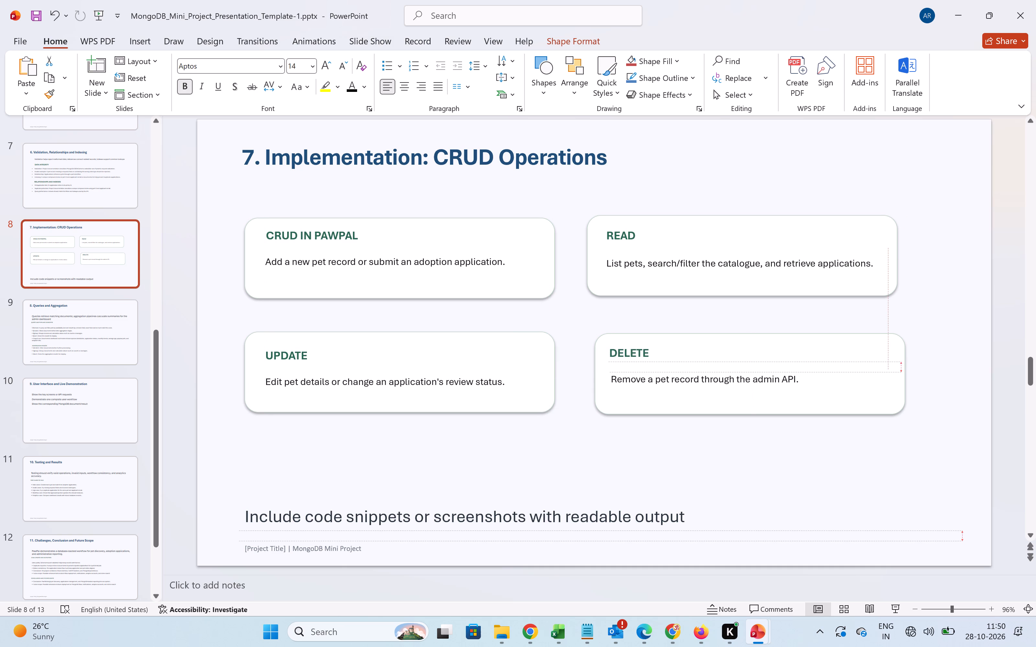
left_click_drag(707, 354, 708, 356)
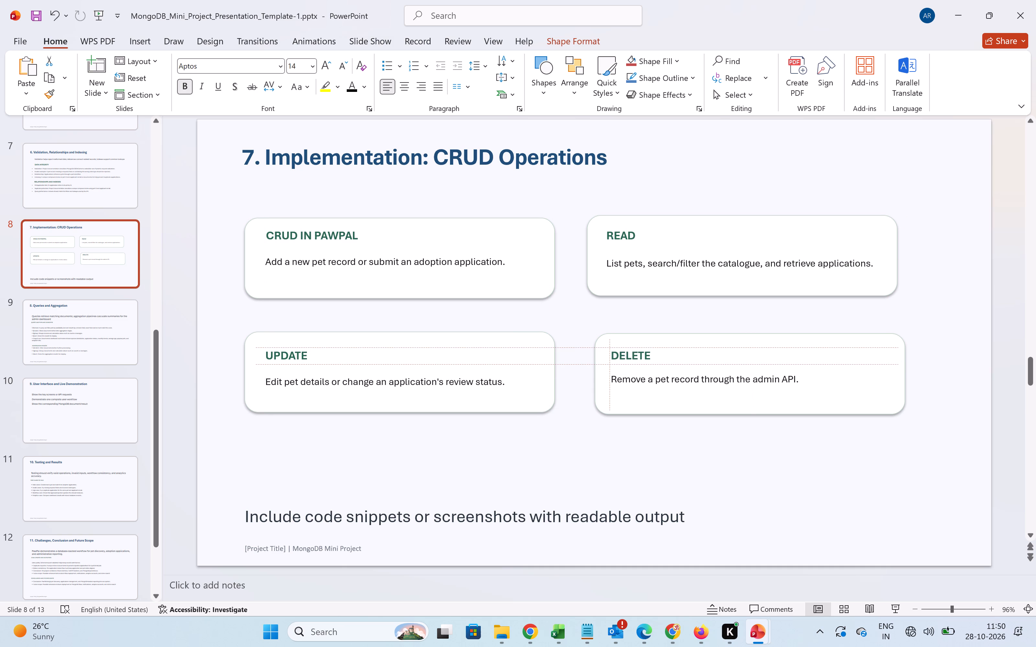
left_click_drag(708, 356, 709, 356)
left_click(760, 385)
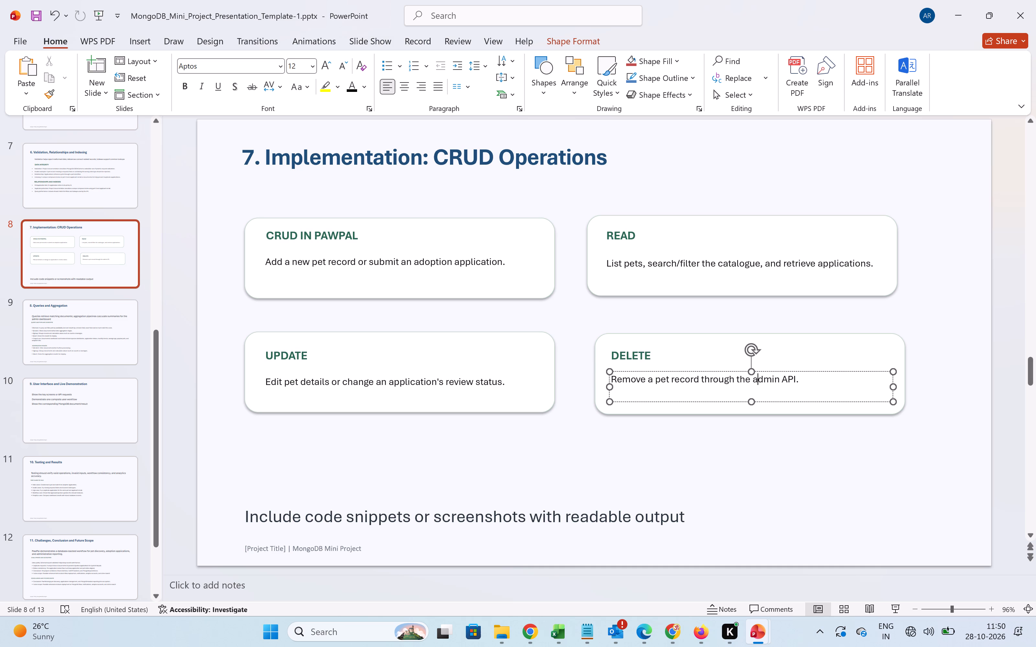
left_click_drag(808, 386, 809, 389)
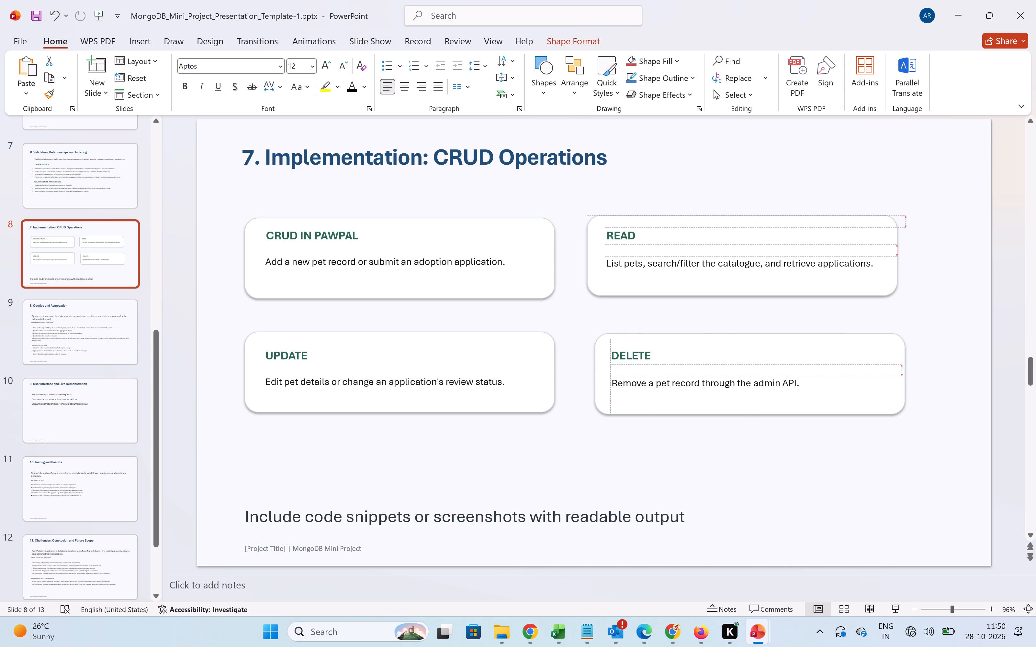
left_click_drag(809, 389, 809, 390)
left_click(744, 441)
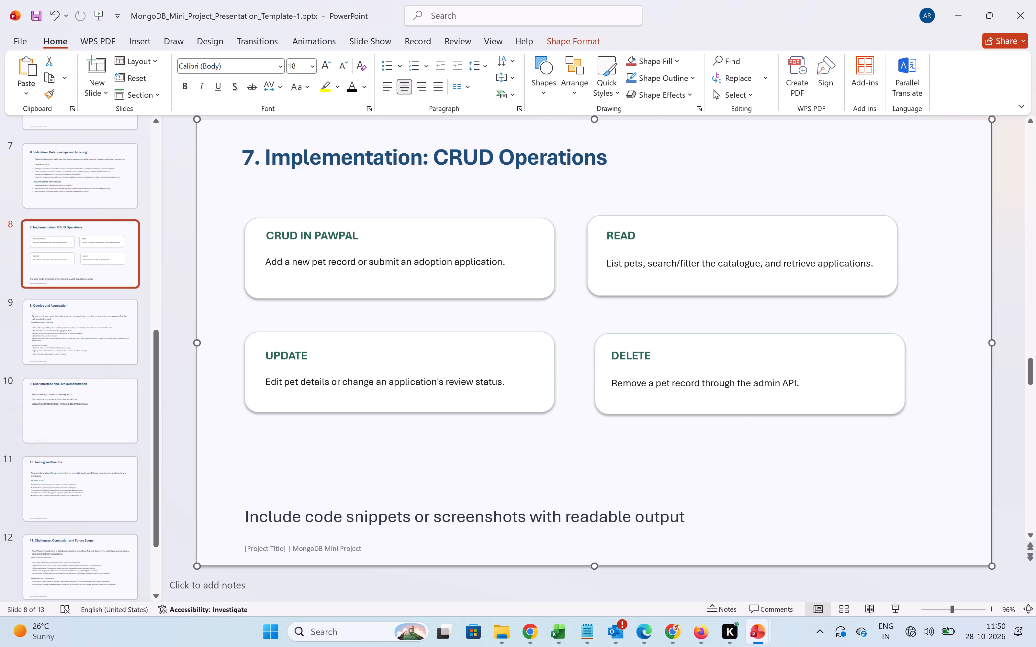
left_click(715, 361)
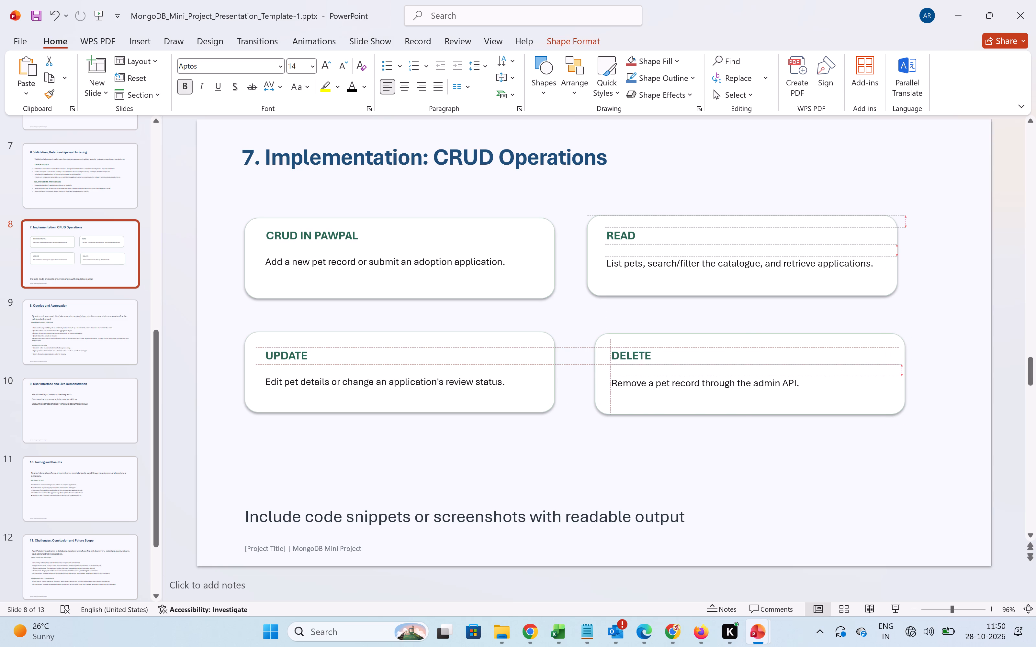
left_click(827, 384)
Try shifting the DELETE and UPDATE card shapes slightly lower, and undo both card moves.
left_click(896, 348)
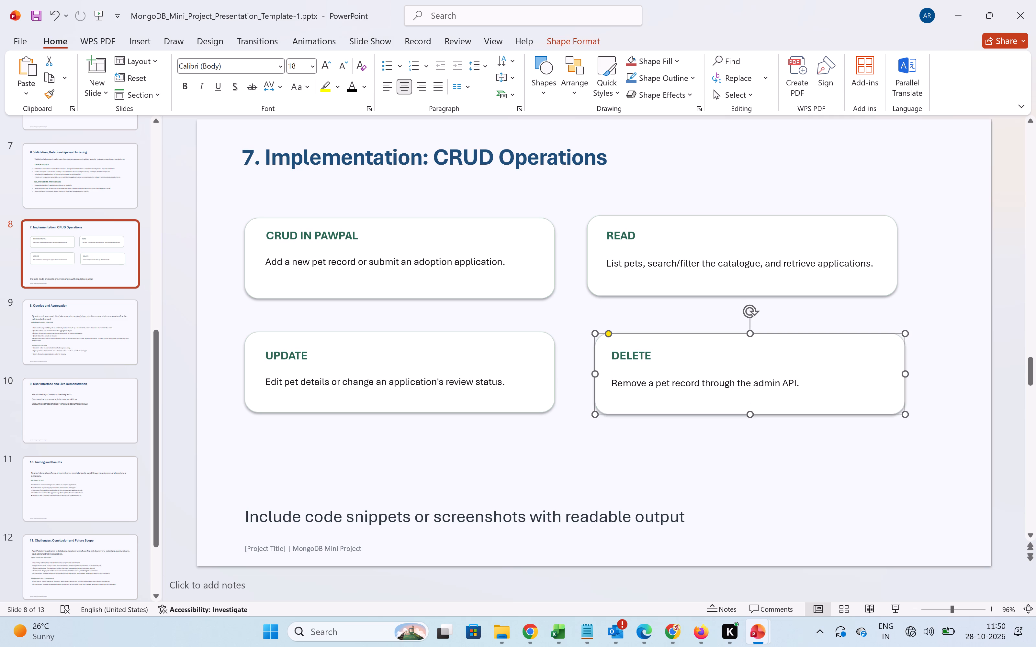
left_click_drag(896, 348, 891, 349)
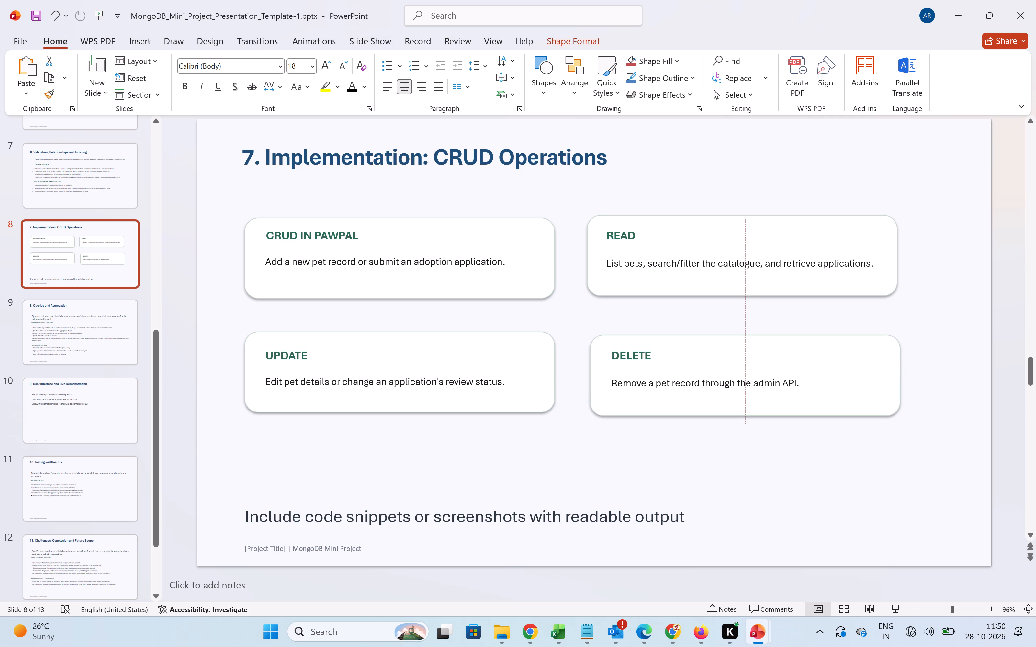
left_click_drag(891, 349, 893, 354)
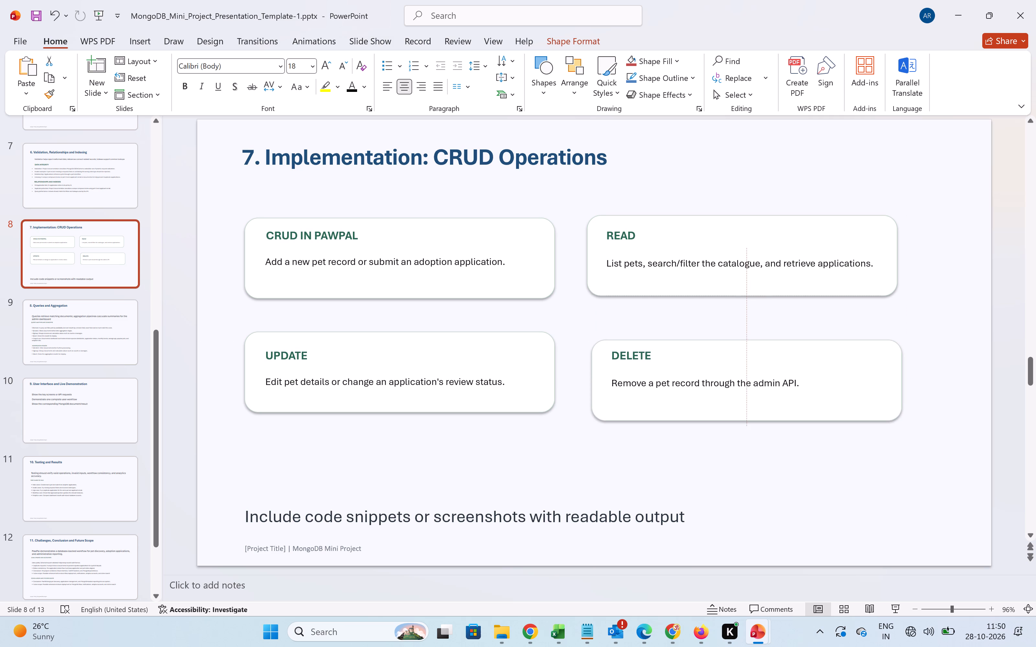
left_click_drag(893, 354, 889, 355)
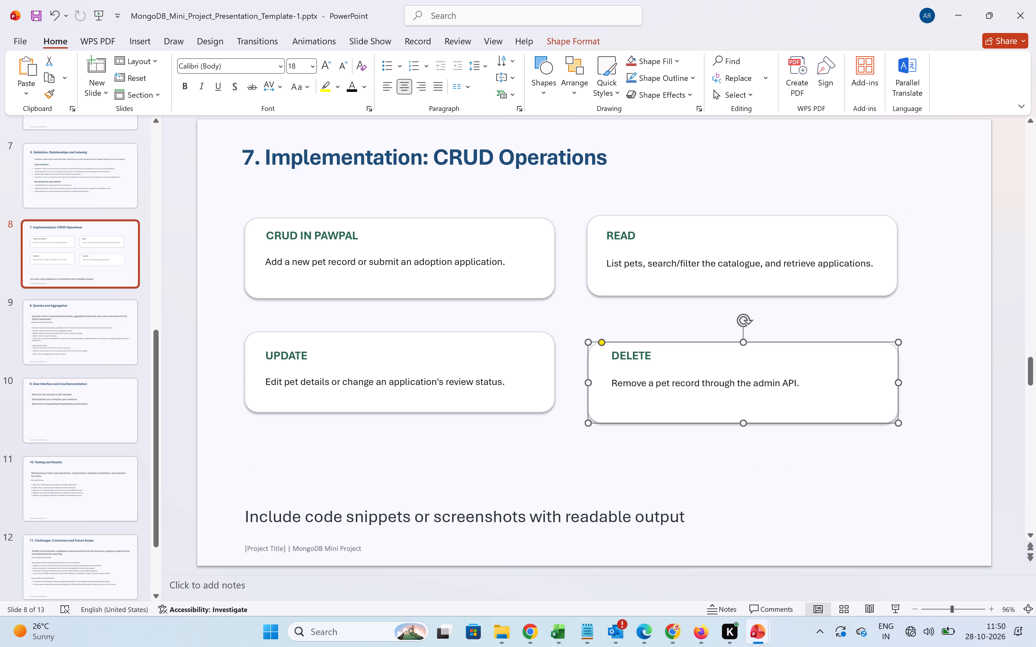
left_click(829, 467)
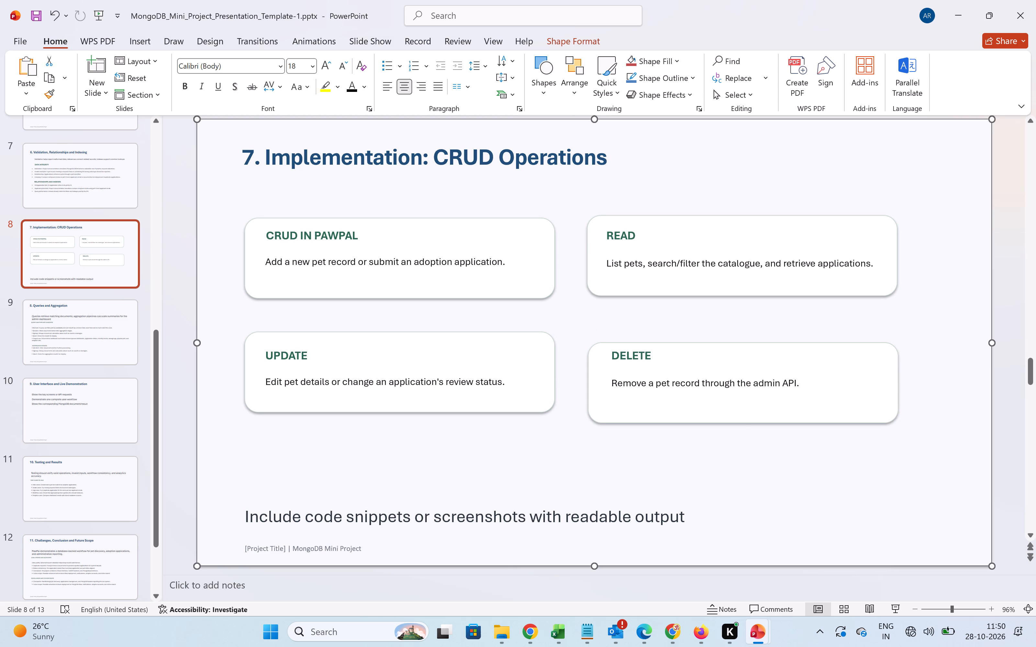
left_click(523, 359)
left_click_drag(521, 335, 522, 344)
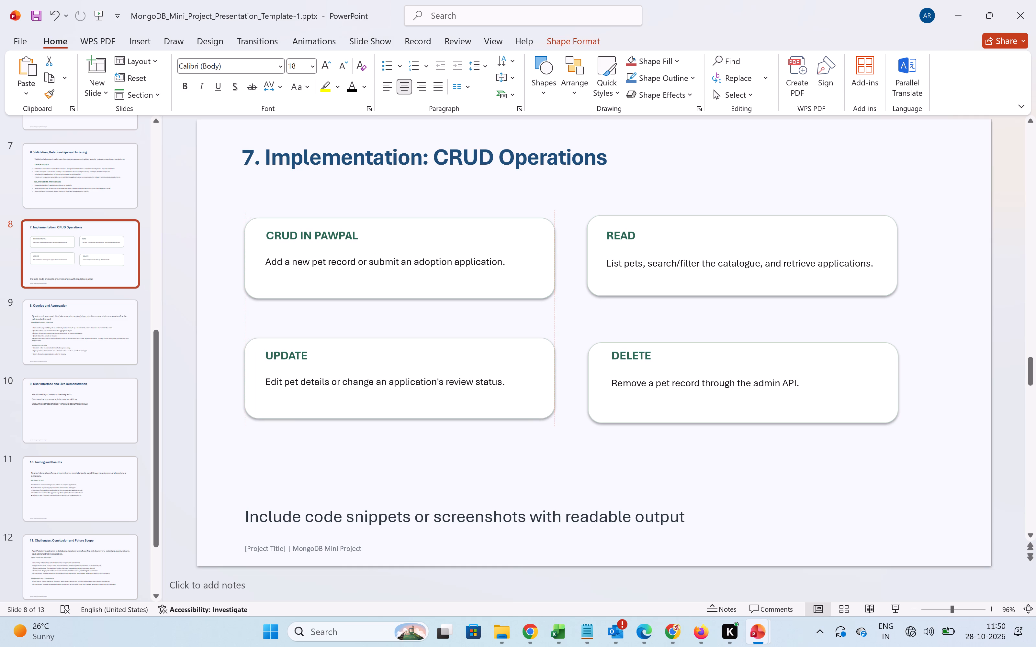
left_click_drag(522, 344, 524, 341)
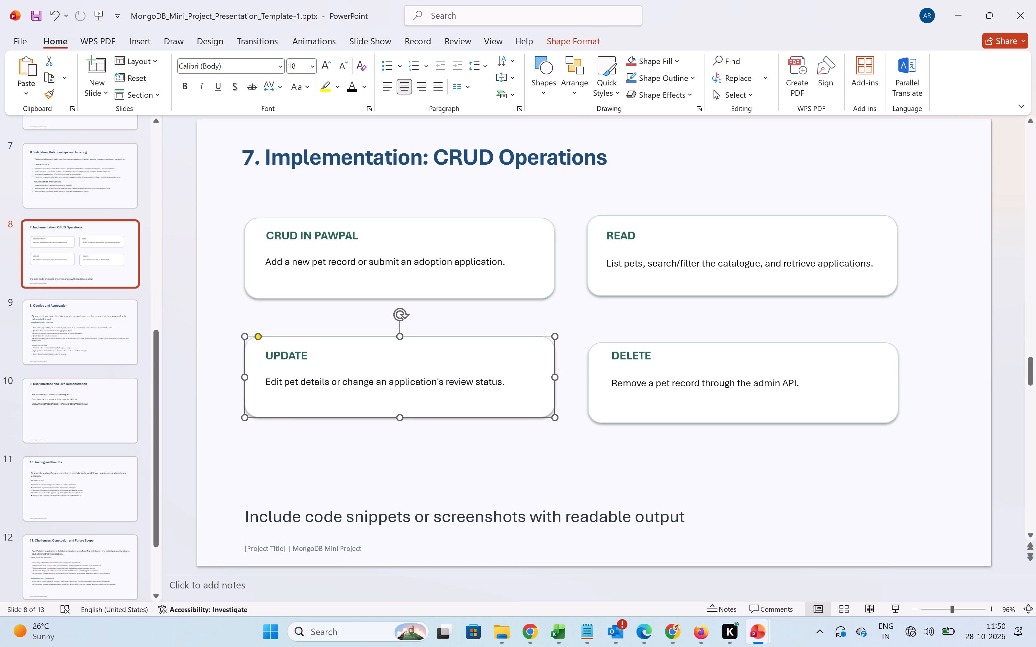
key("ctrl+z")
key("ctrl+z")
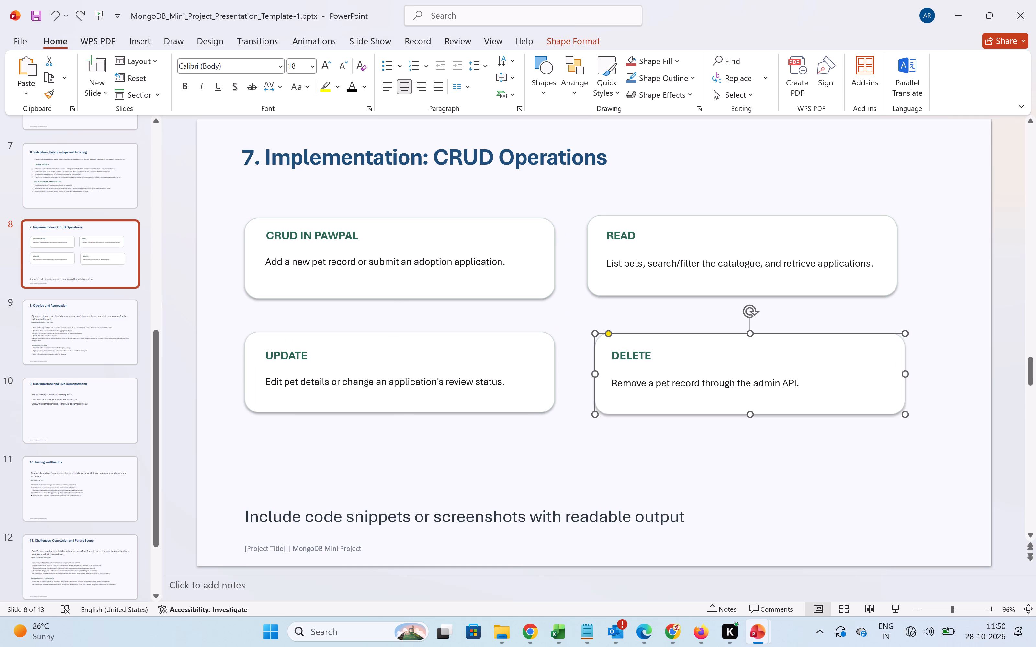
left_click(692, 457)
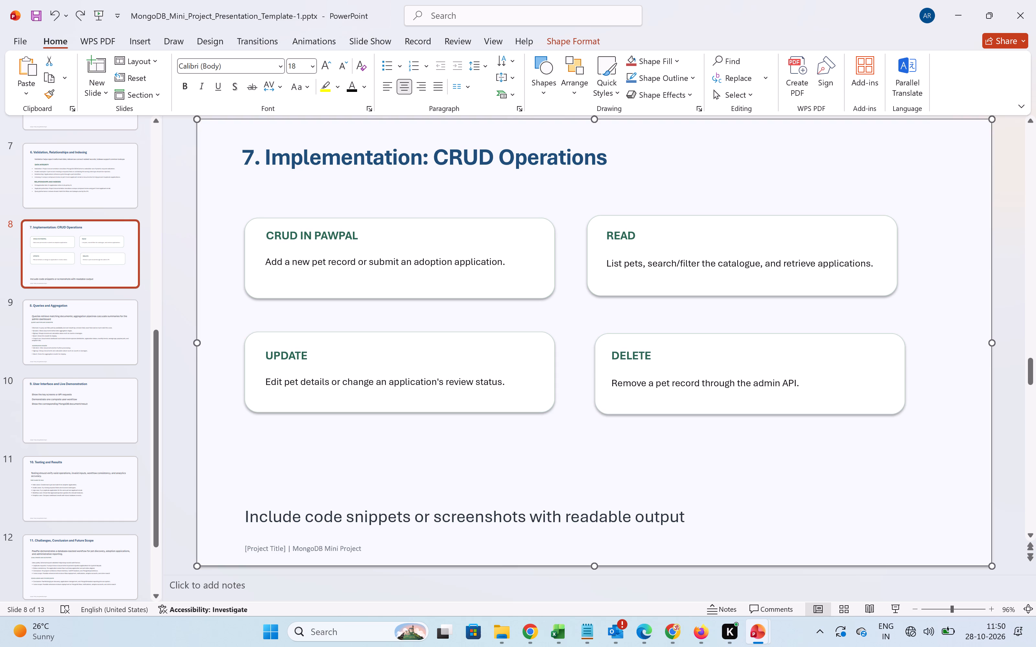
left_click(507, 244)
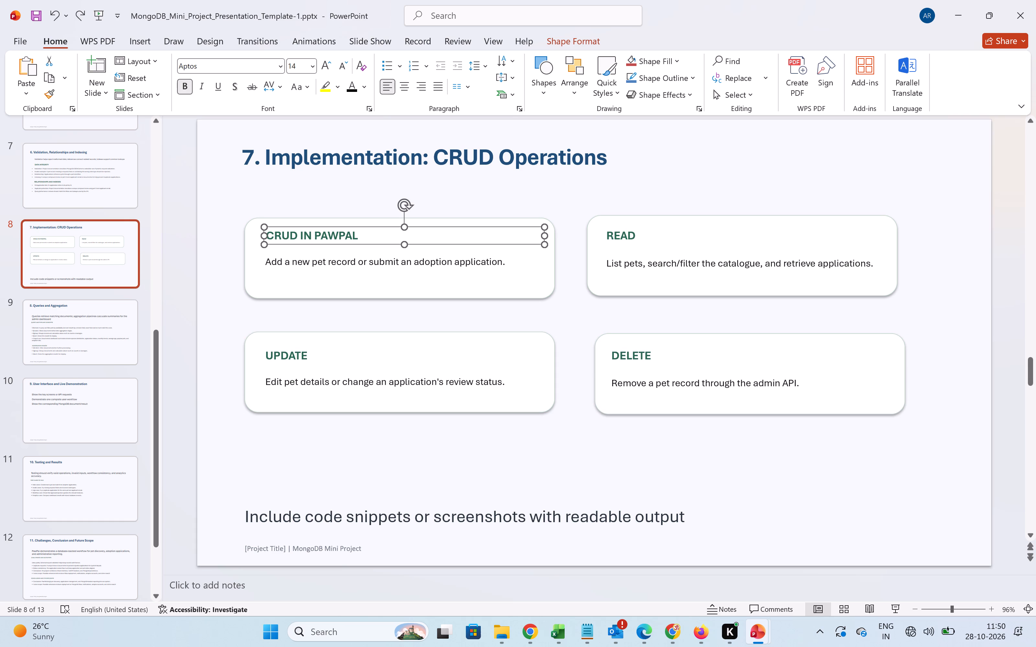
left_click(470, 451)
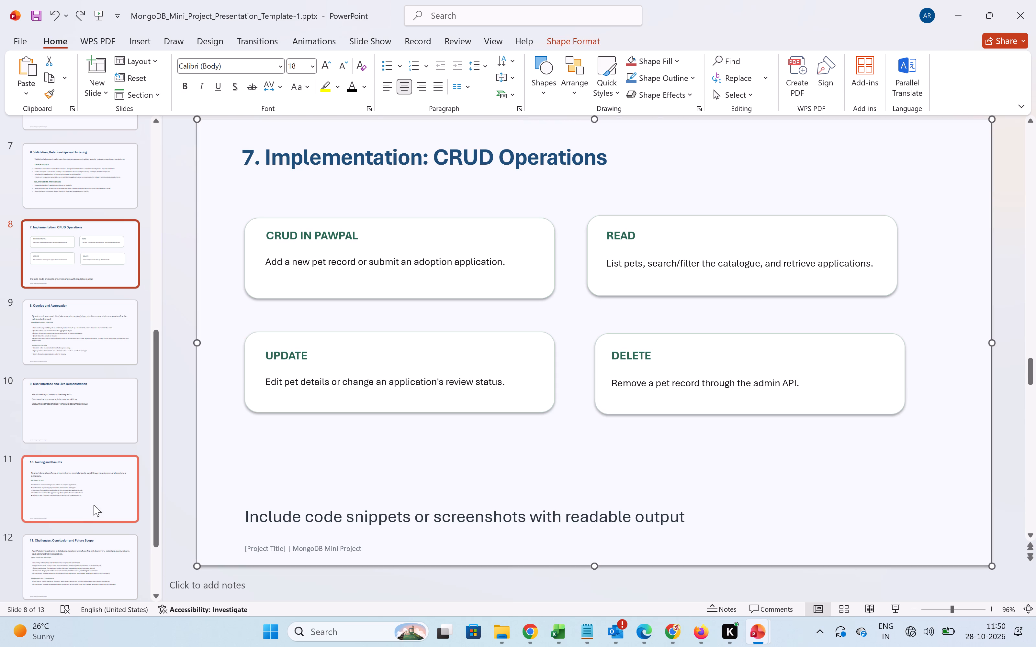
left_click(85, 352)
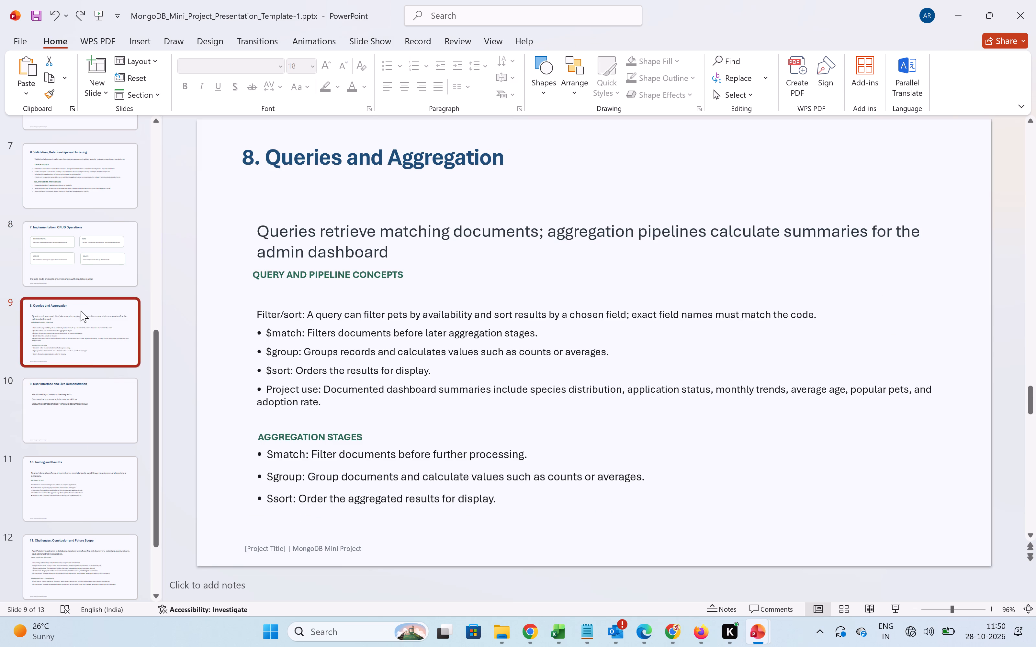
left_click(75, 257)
Move the "7. Implementation: CRUD Operations" title down, closer to the cards on slide 8.
left_click(696, 140)
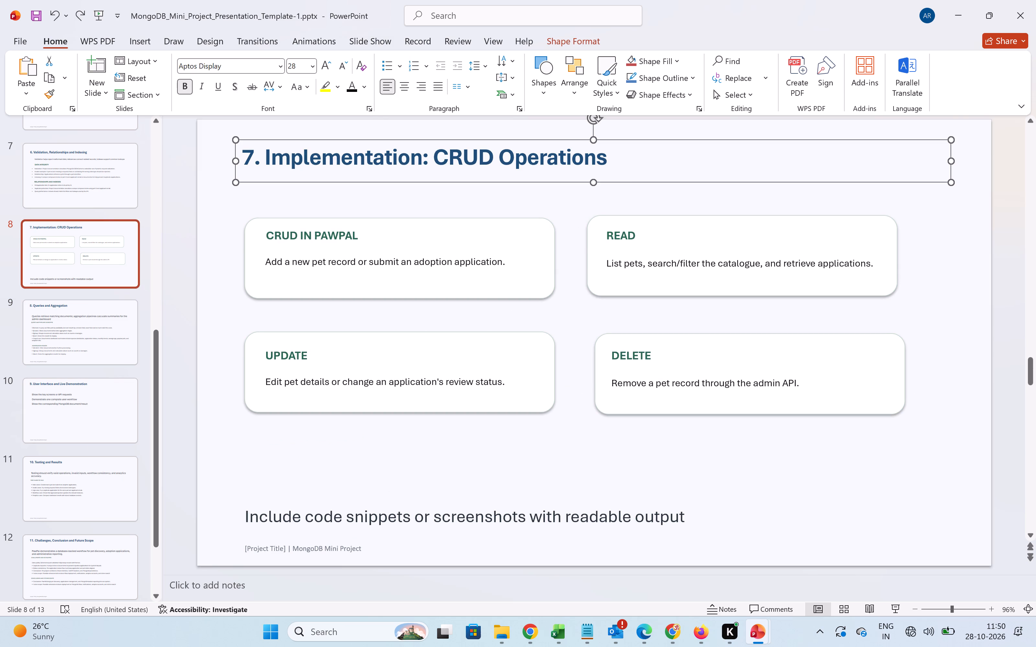
left_click_drag(749, 170, 746, 187)
left_click(746, 187)
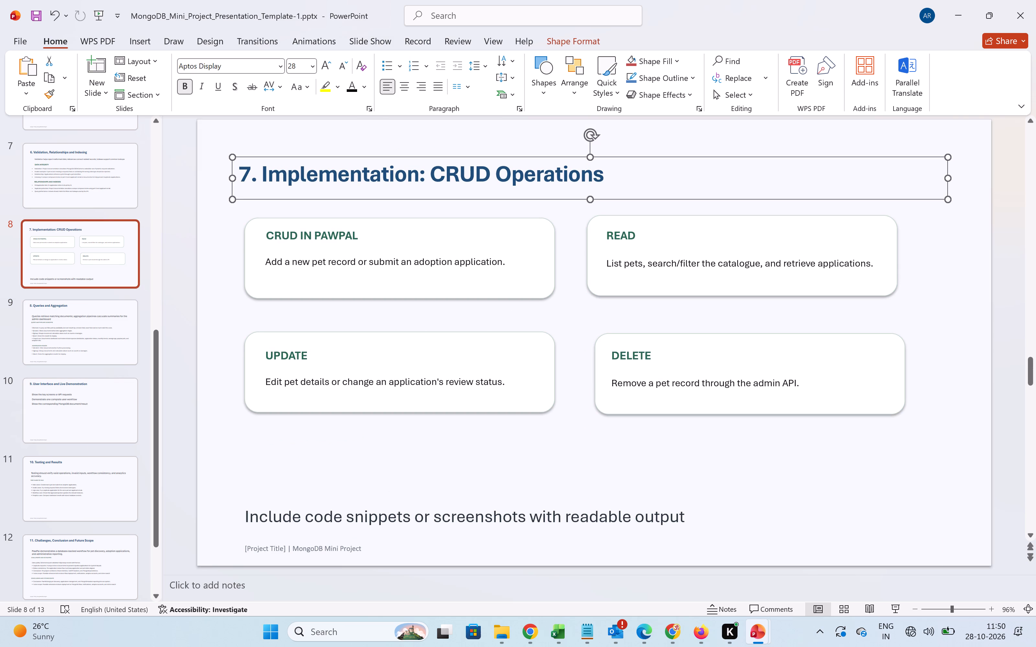
On slide 9, move the "8. Queries and Aggregation" title down and slightly right, in line with the body text.
left_click(96, 324)
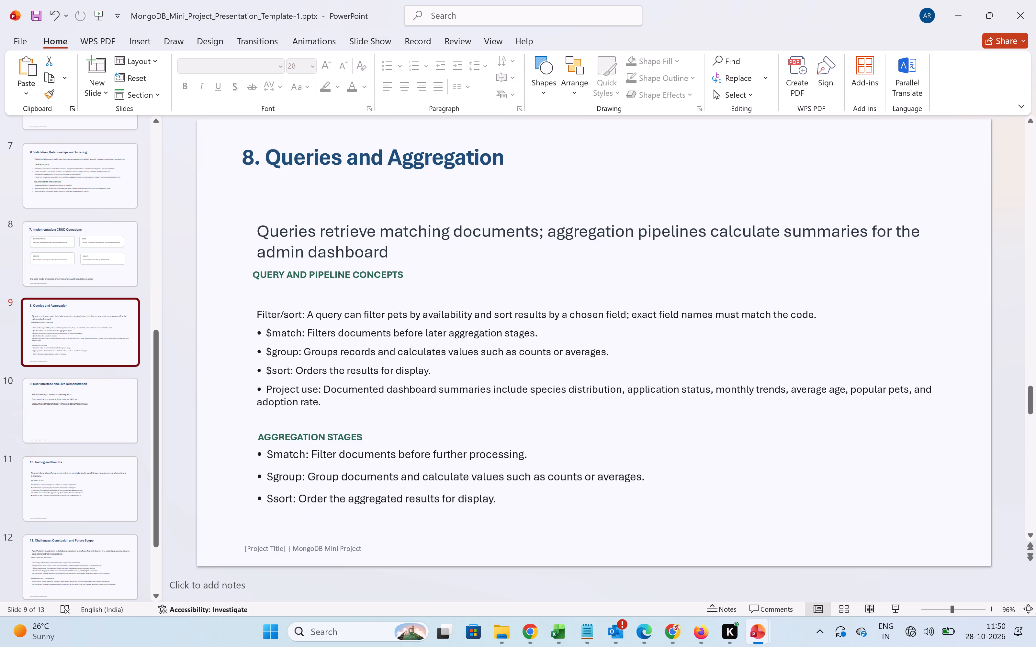
left_click(502, 207)
left_click(570, 170)
left_click_drag(559, 165, 559, 180)
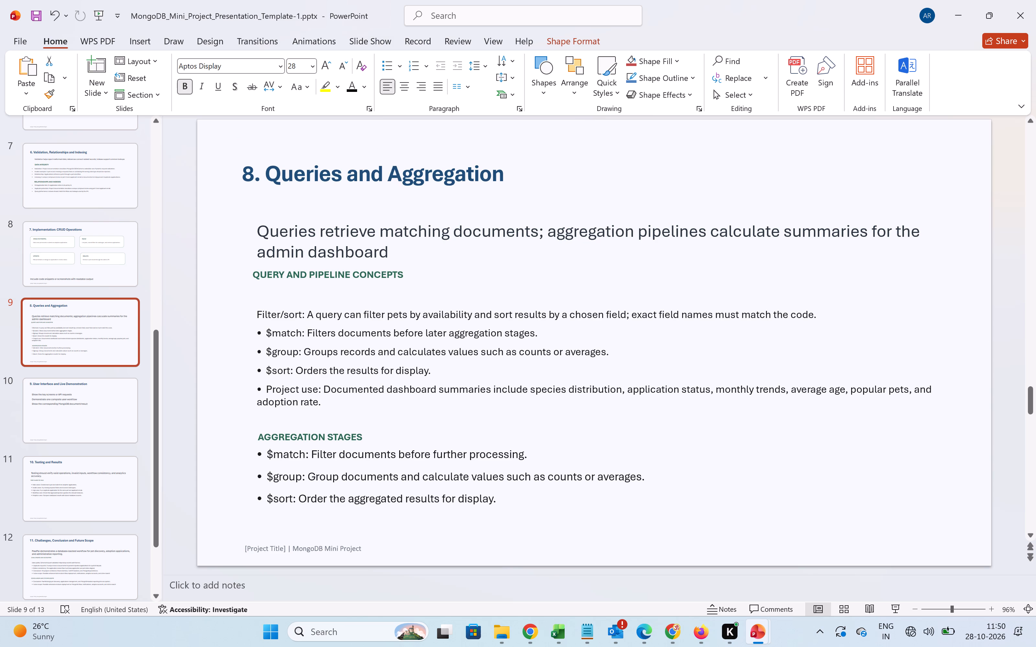
left_click_drag(559, 180, 570, 185)
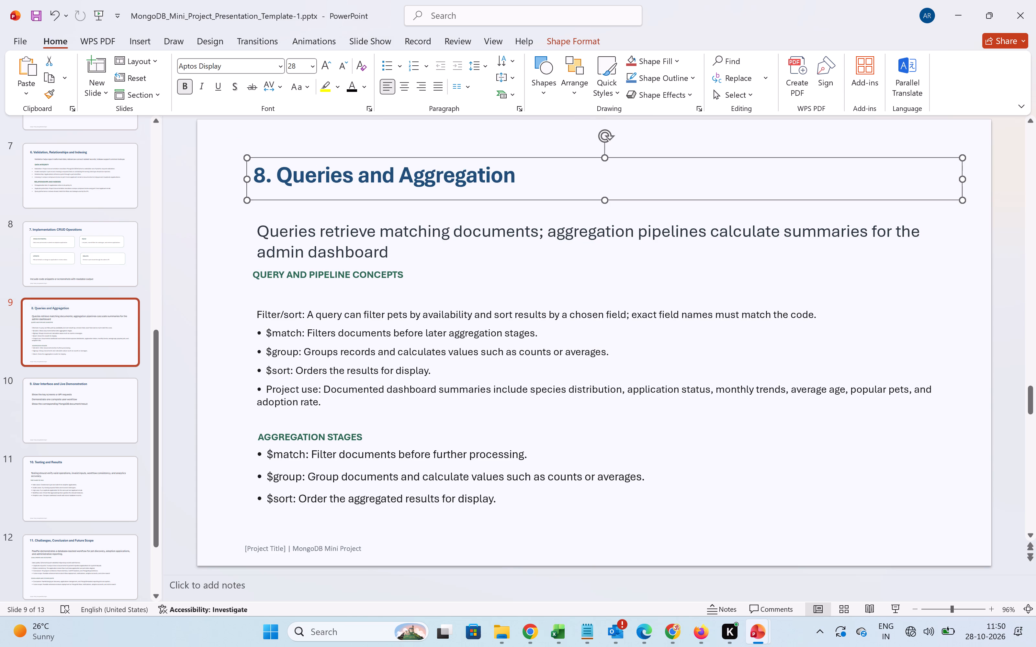
Set the introductory sentence about queries and aggregation pipelines to font size 16.
left_click_drag(438, 256, 271, 237)
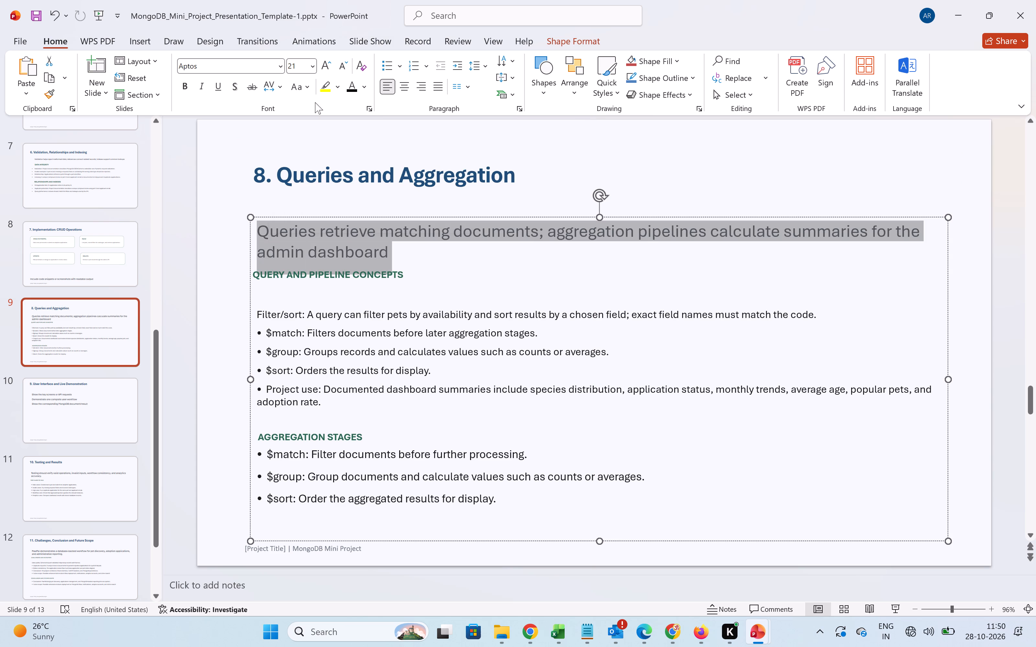
left_click(313, 68)
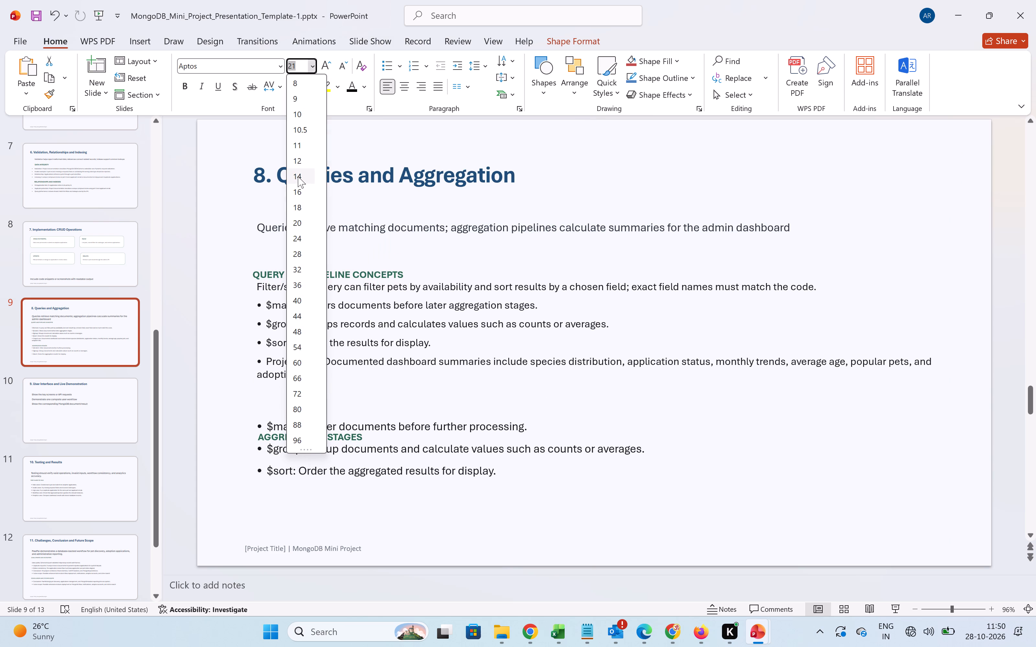
left_click(298, 176)
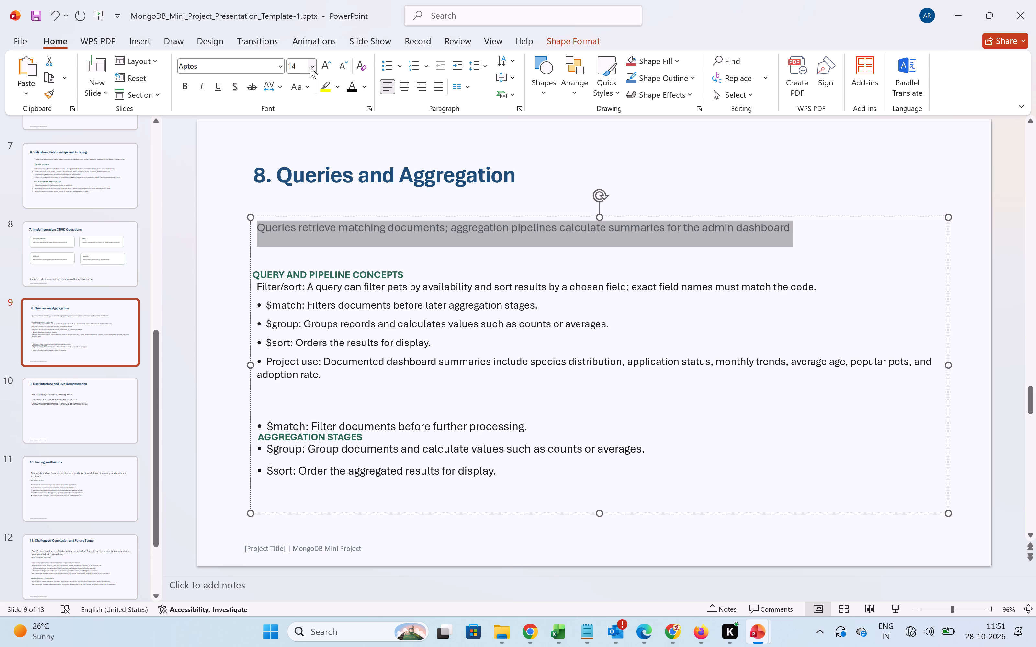
left_click(311, 69)
left_click(294, 194)
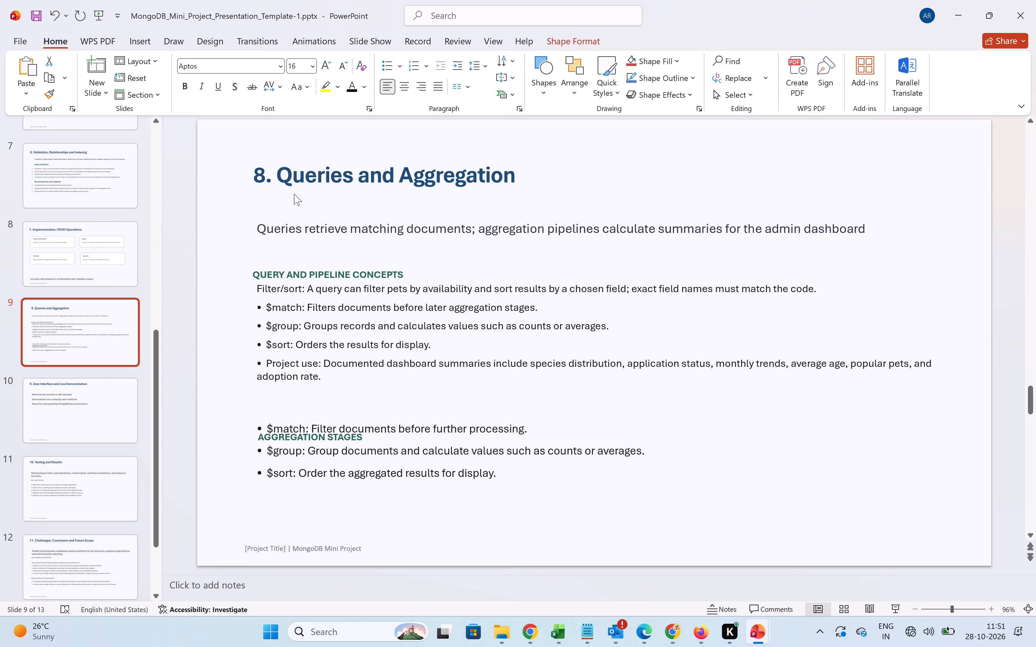
left_click(301, 251)
left_click(257, 230)
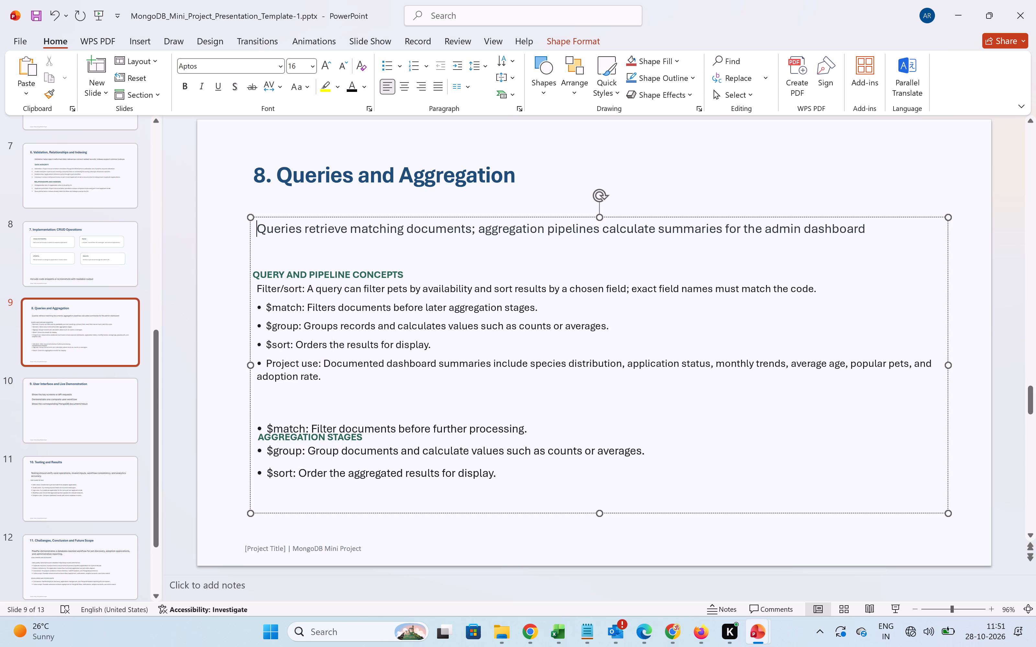
key("BackSpace")
key("BackSpace")
Place the QUERY AND PIPELINE CONCEPTS heading just above the Filter/sort line, aligned with the body text, at font size 16.
left_click(438, 272)
left_click_drag(443, 274, 453, 263)
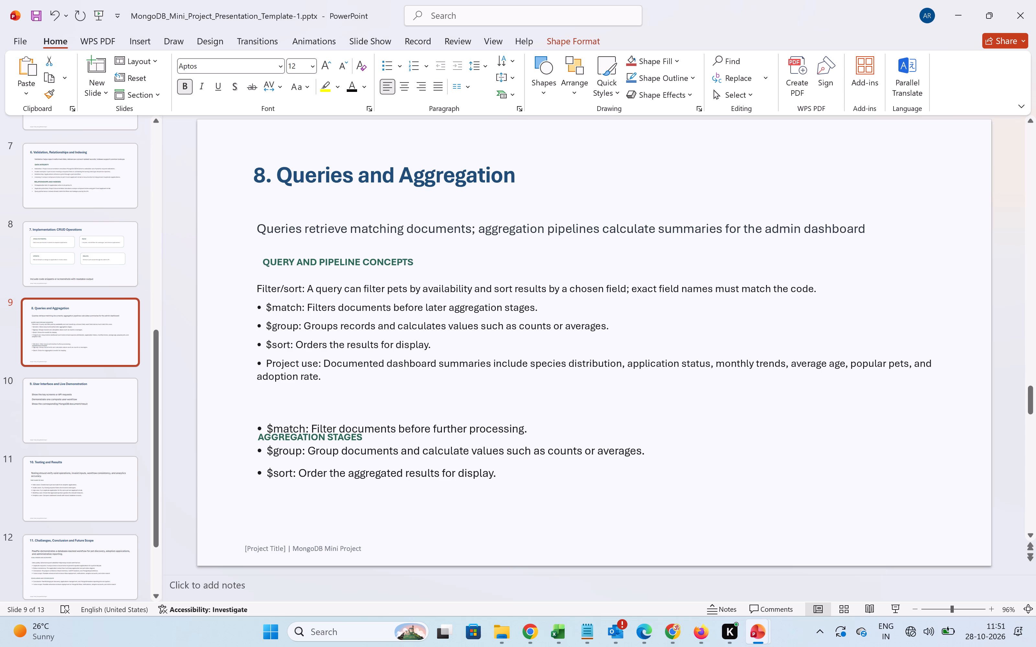
left_click_drag(453, 263, 447, 269)
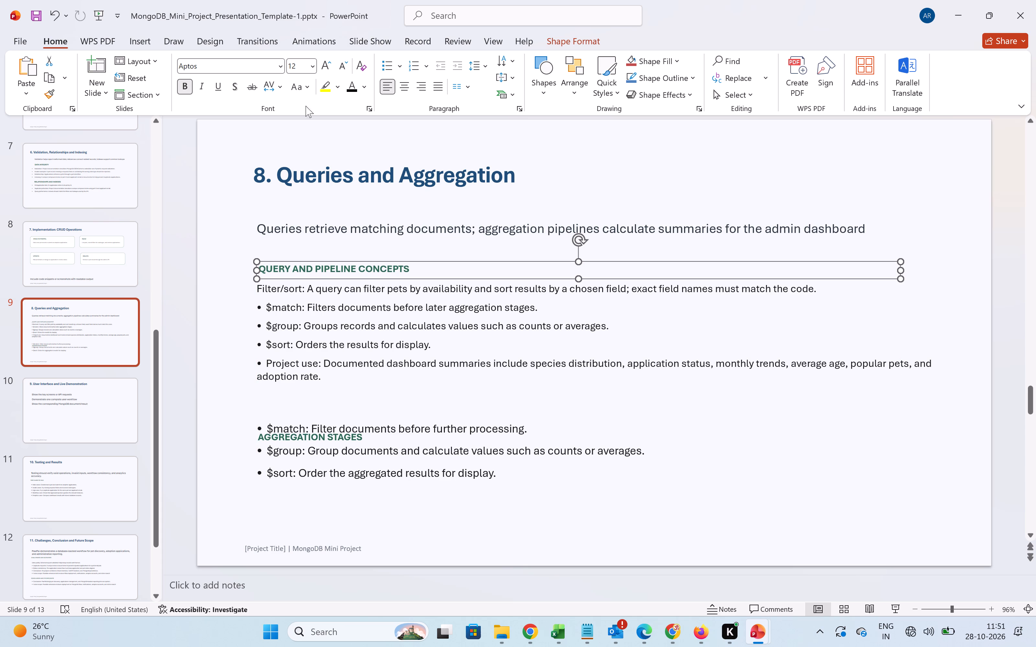
left_click(315, 66)
left_click(305, 188)
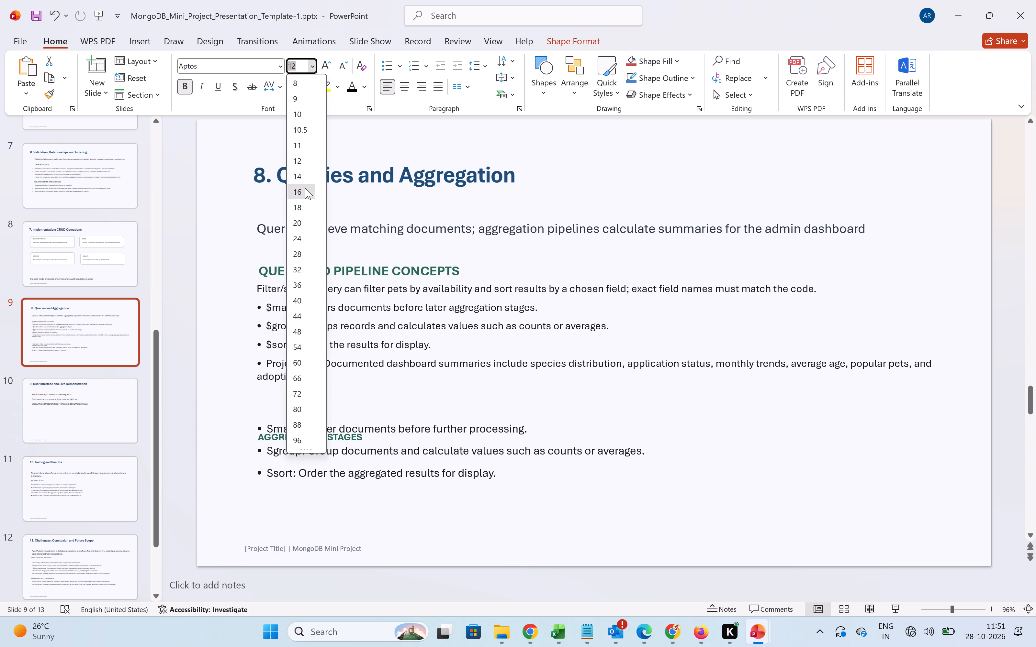
left_click(480, 271)
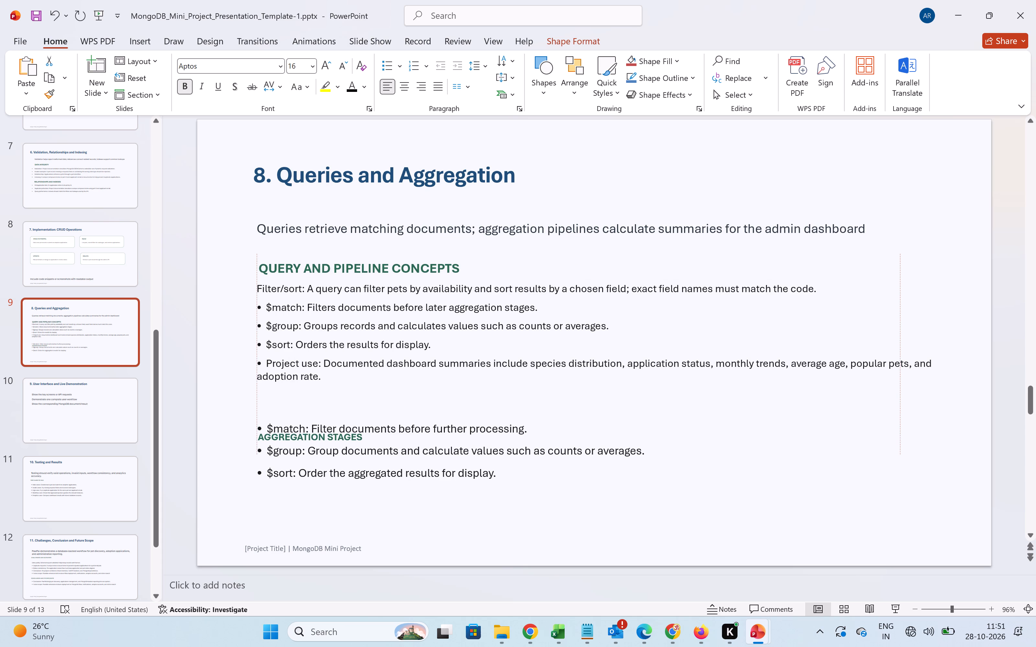
Remove the bullet in front of the $match line under QUERY AND PIPELINE CONCEPTS.
left_click(436, 299)
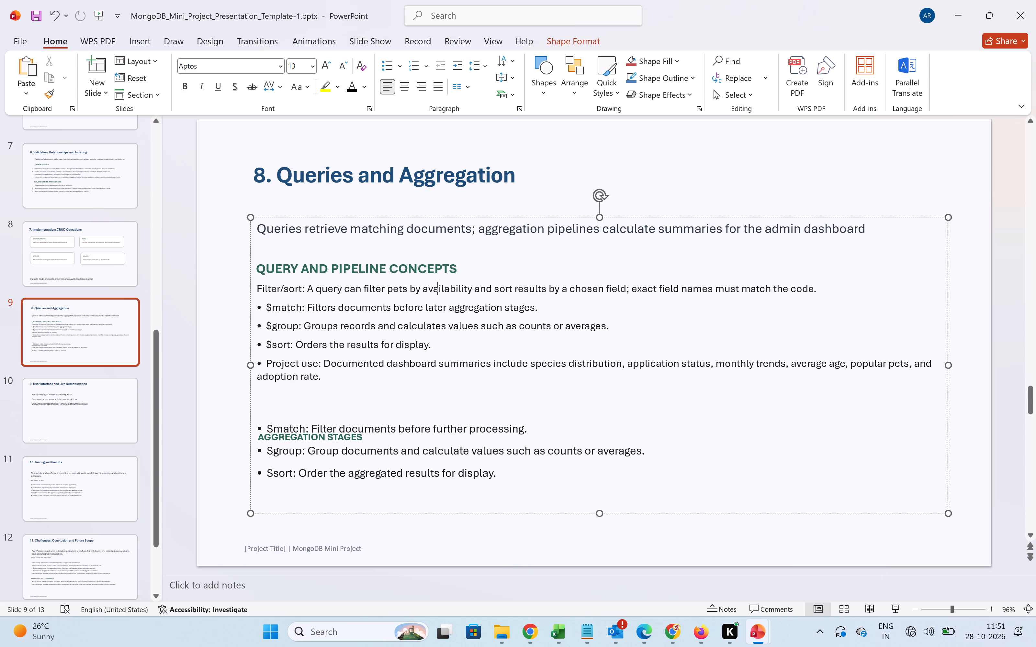
left_click(265, 311)
key("BackSpace")
key("BackSpace")
key("BackSpace")
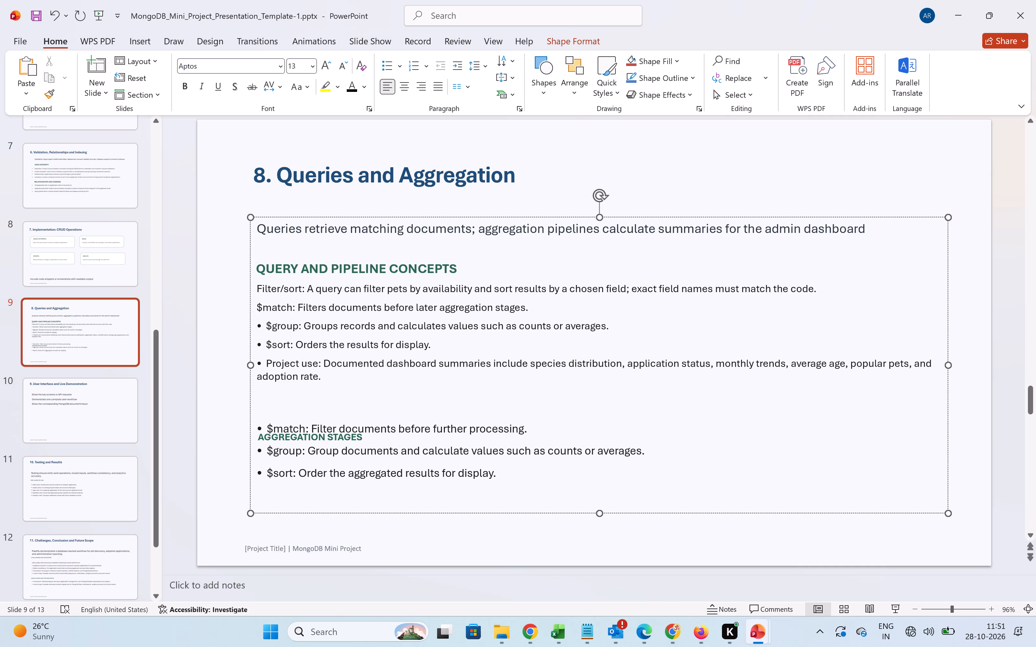
Remove the typed bullets in front of the $group, $sort and Project use lines under QUERY AND PIPELINE CONCEPTS.
left_click(265, 323)
key("BackSpace")
key("BackSpace")
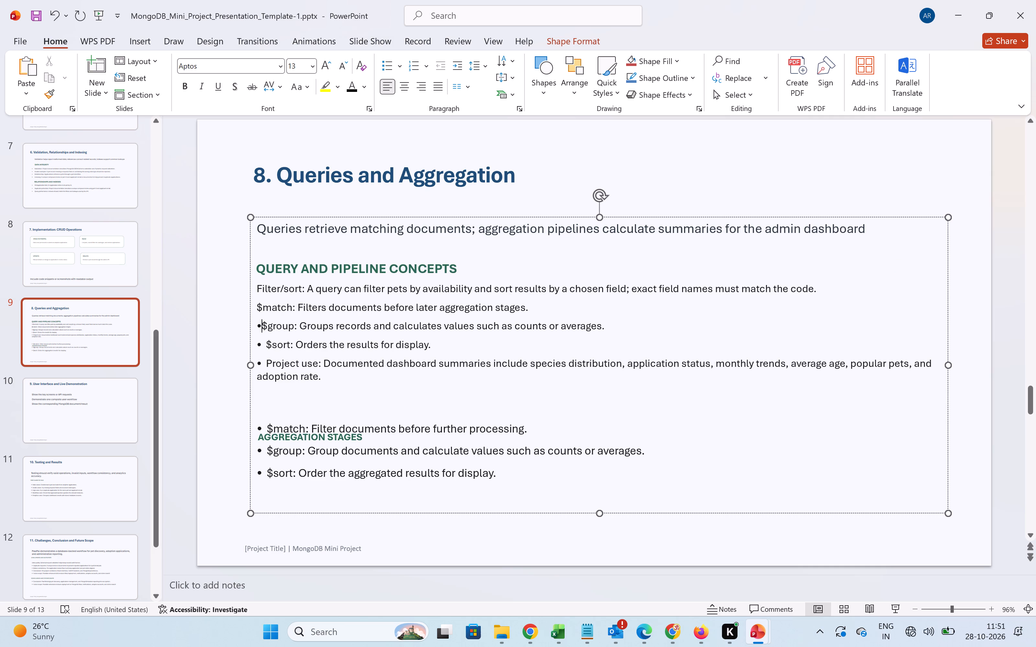
key("BackSpace")
left_click(265, 344)
key("BackSpace")
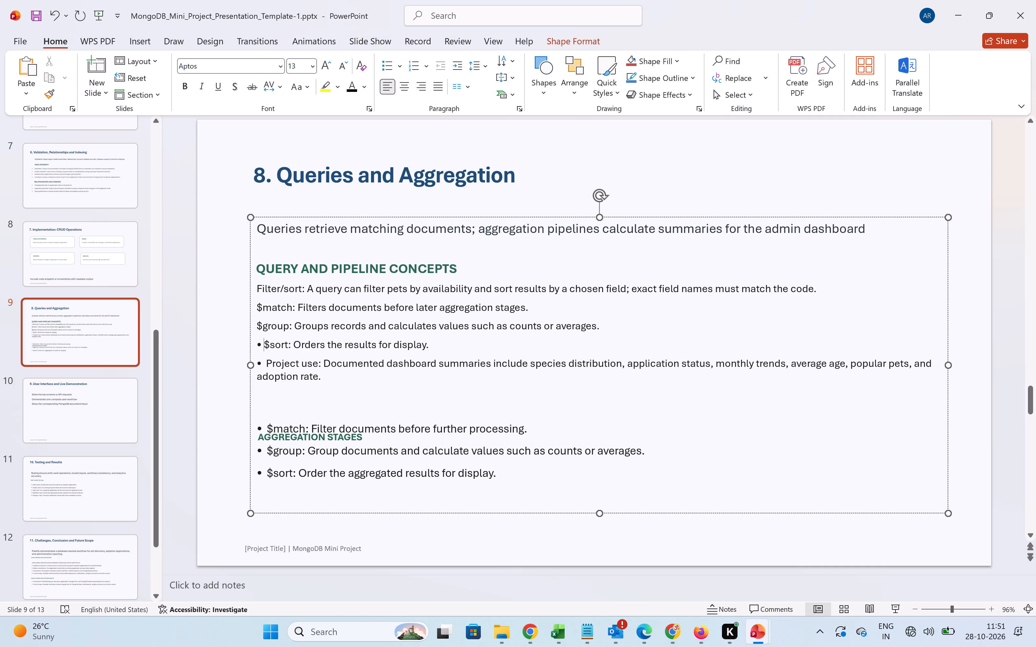
key("BackSpace")
key("BackSpace")
left_click(267, 358)
key("BackSpace")
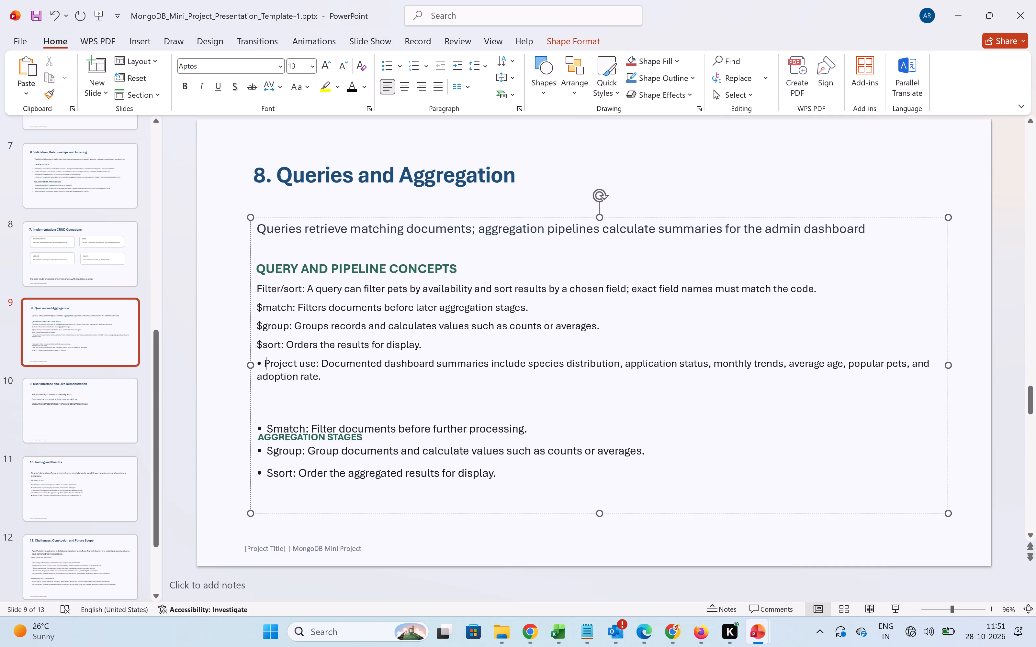
key("BackSpace")
key("BackSpace")
Apply filled square bullets to the five lines from Filter/sort through Project use.
left_click_drag(328, 379, 252, 286)
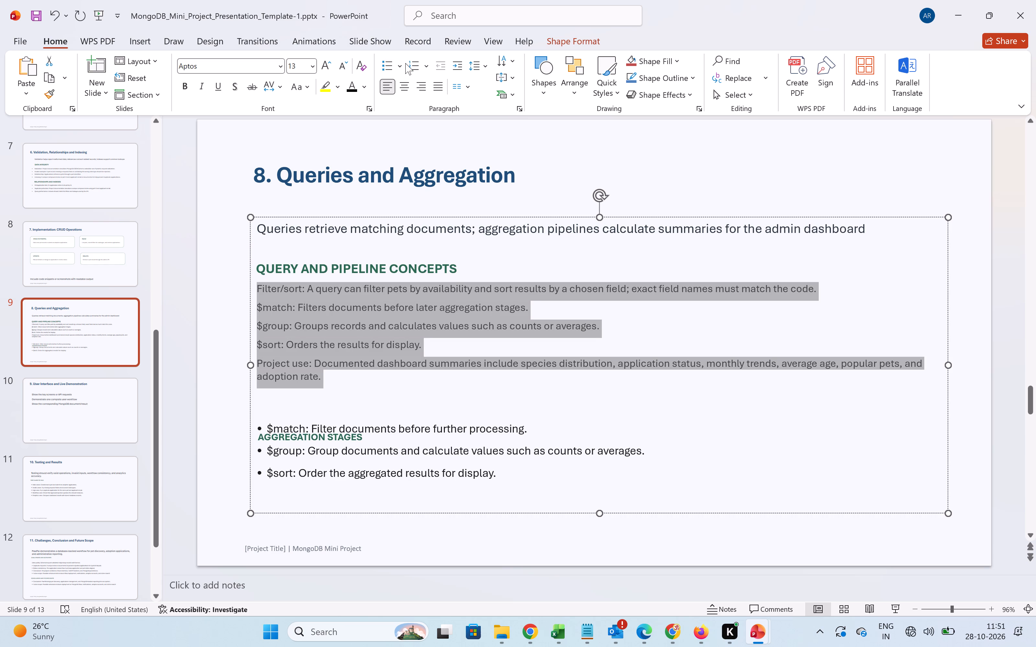
left_click(392, 67)
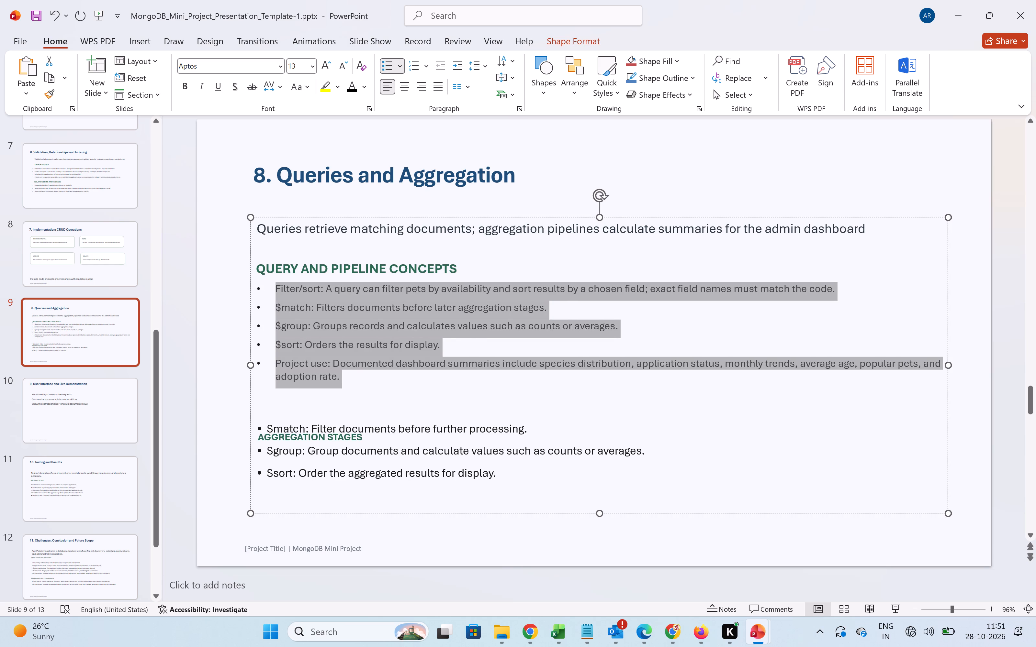
left_click(404, 64)
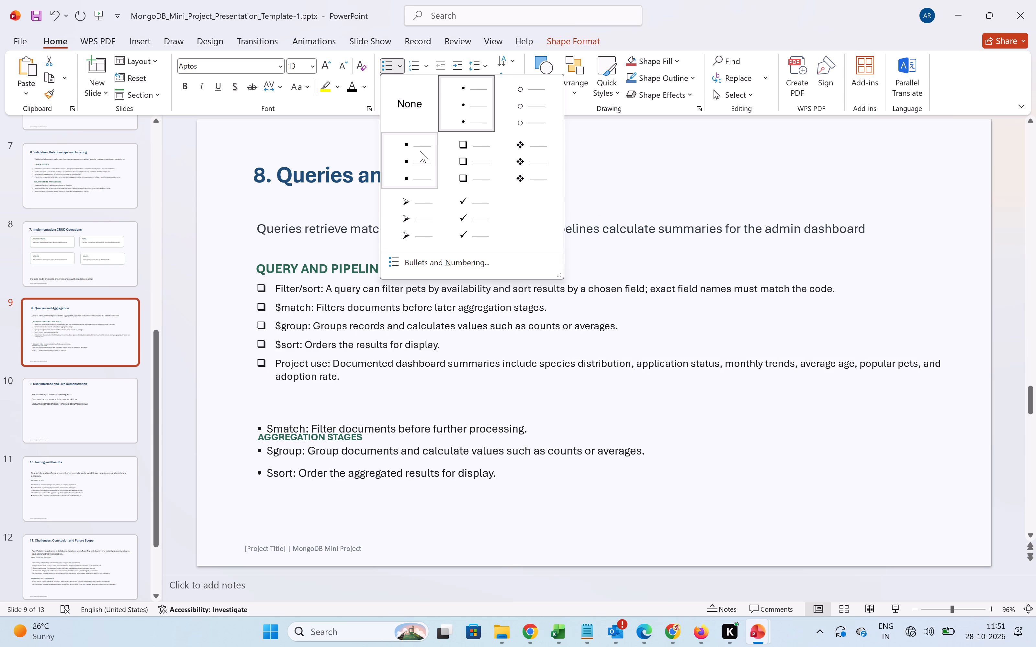
left_click(420, 151)
Remove the typed bullet in front of the aggregation stages' $match line, along with the blank space above that line.
left_click(308, 453)
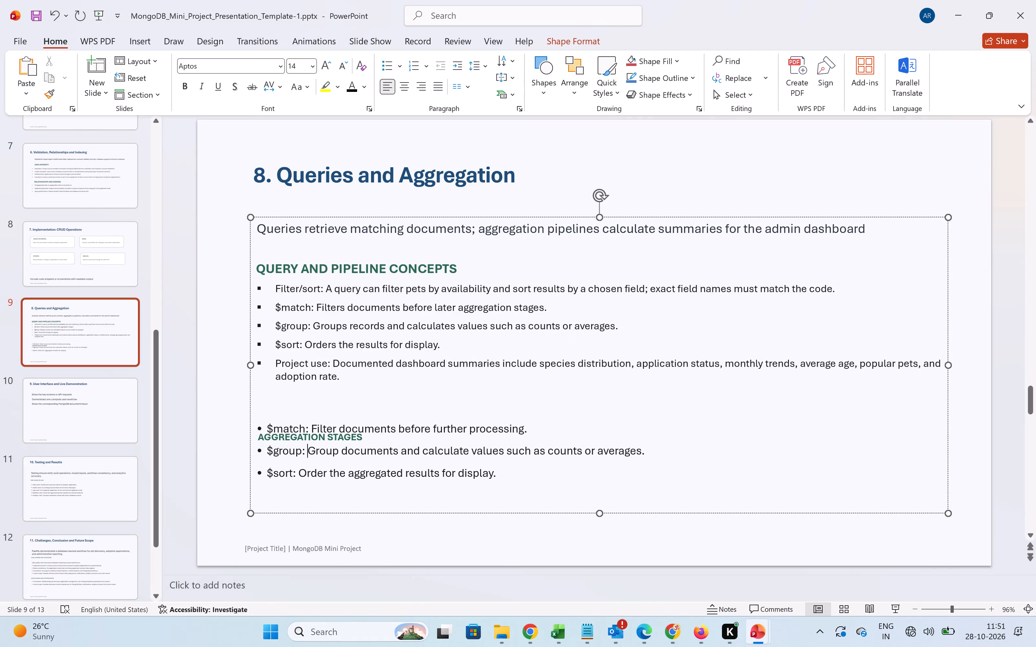
left_click(267, 429)
key("BackSpace")
key("BackSpace")
key("BackSpace")
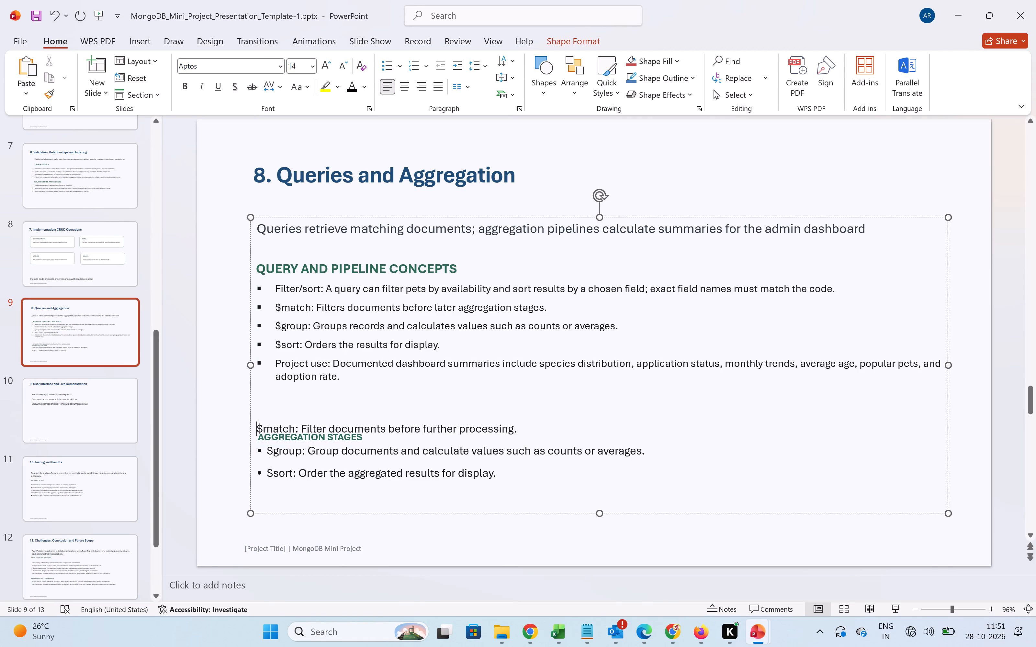
key("BackSpace")
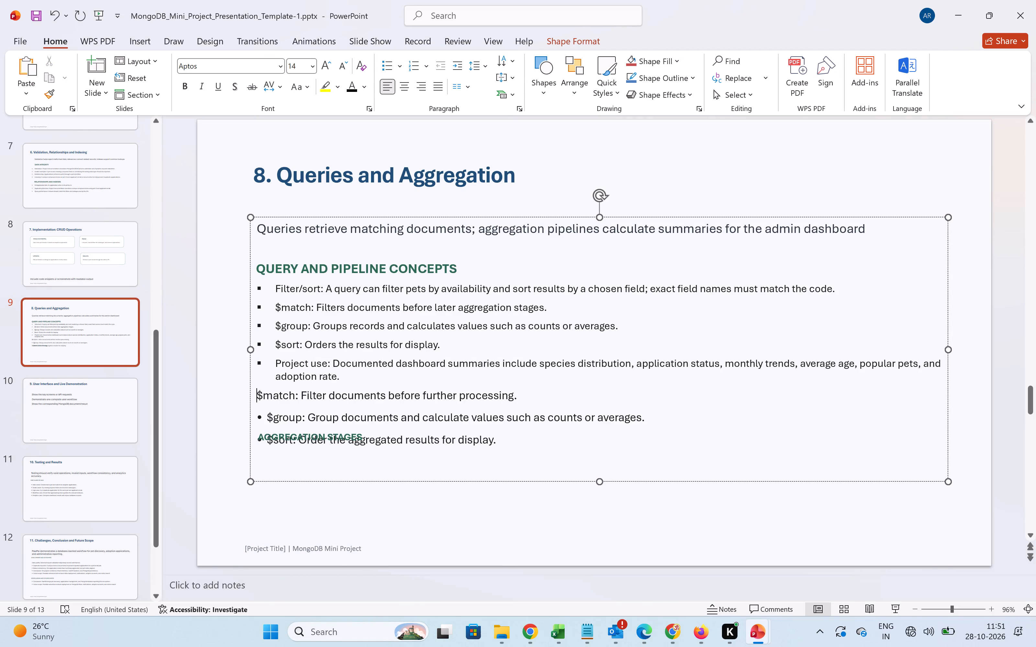